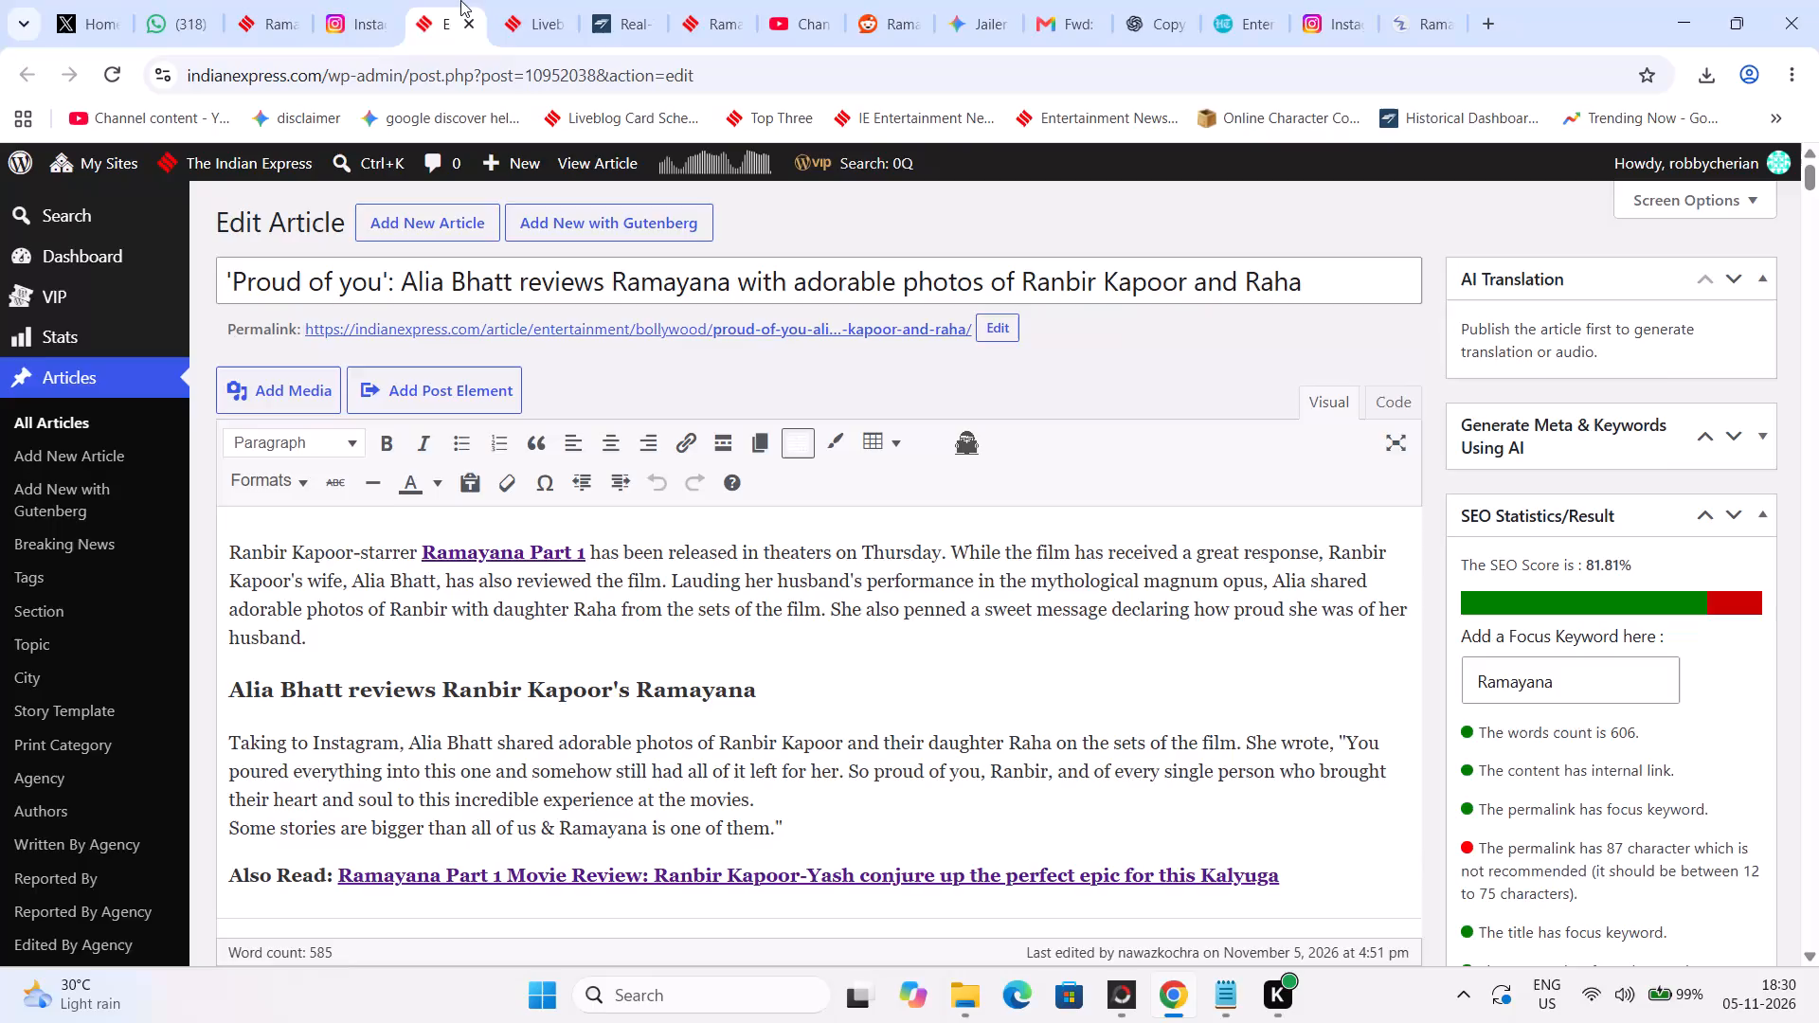
# Check the scheduled cards for the Ramayana Part 1 liveblog and the entertainment section's real-time traffic in Chartbeat.
pyautogui.click(529, 0)
pyautogui.scroll(3, 734, 324)
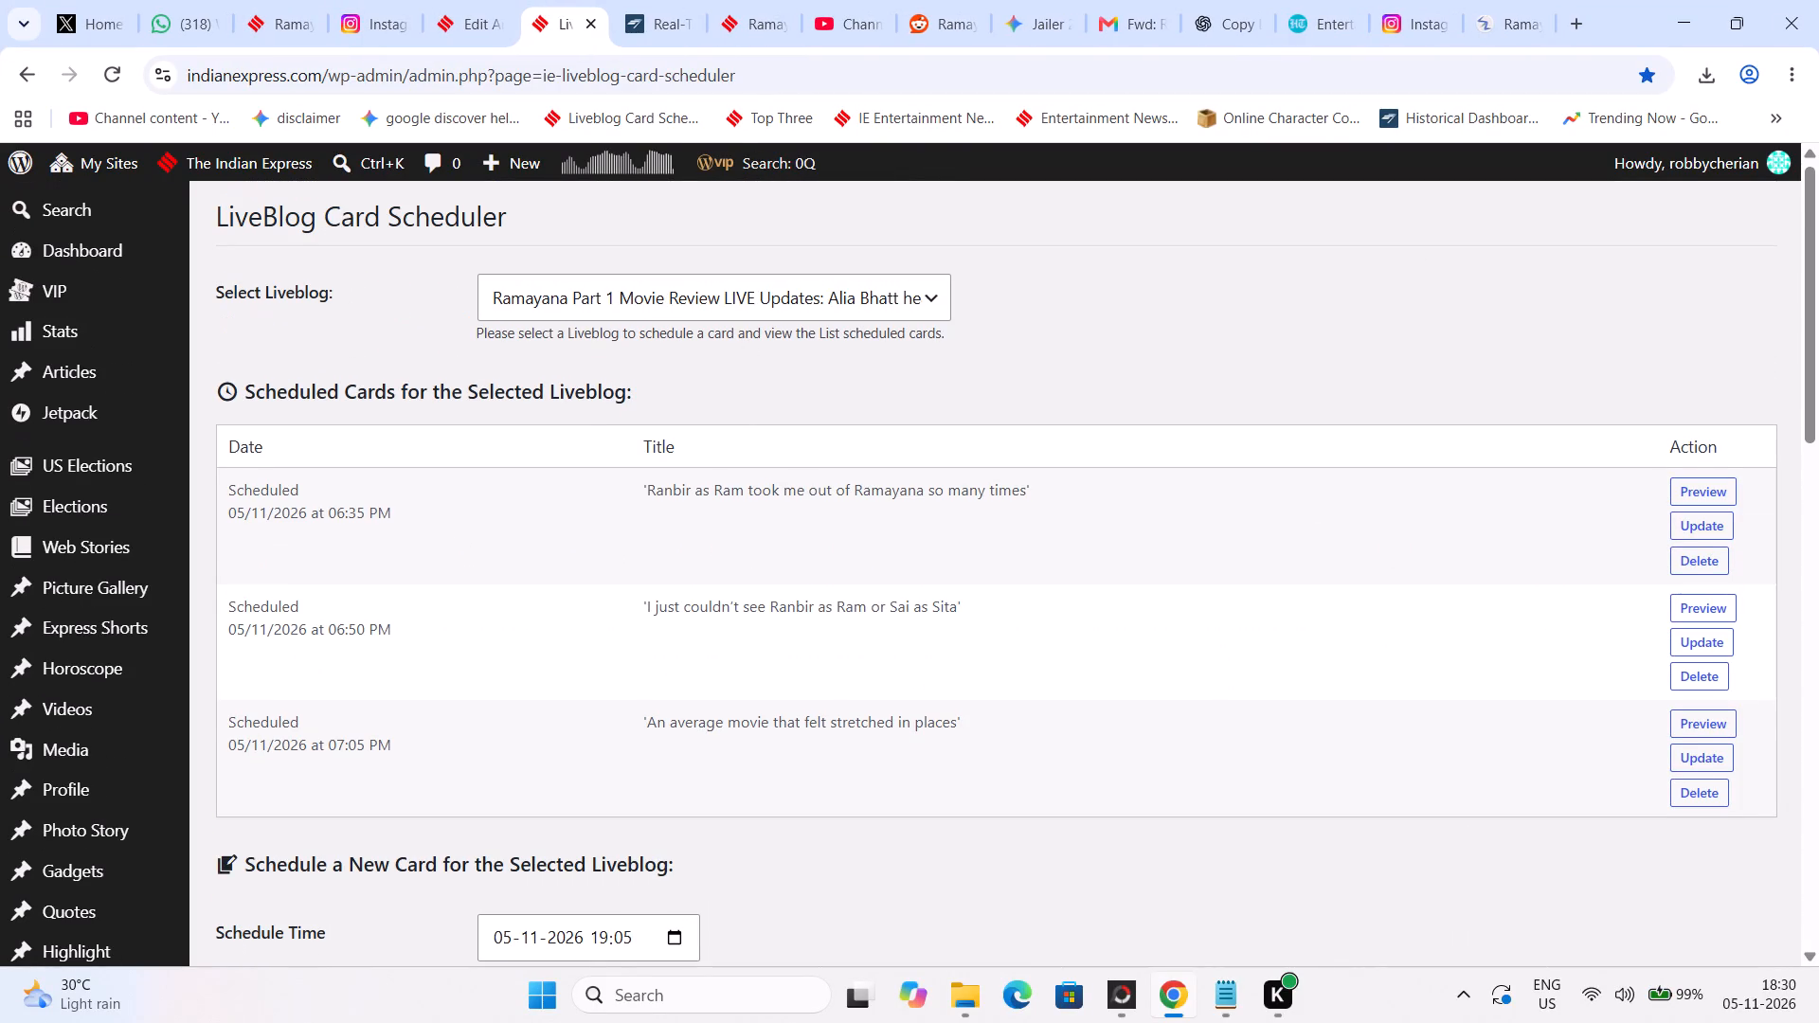
pyautogui.click(683, 0)
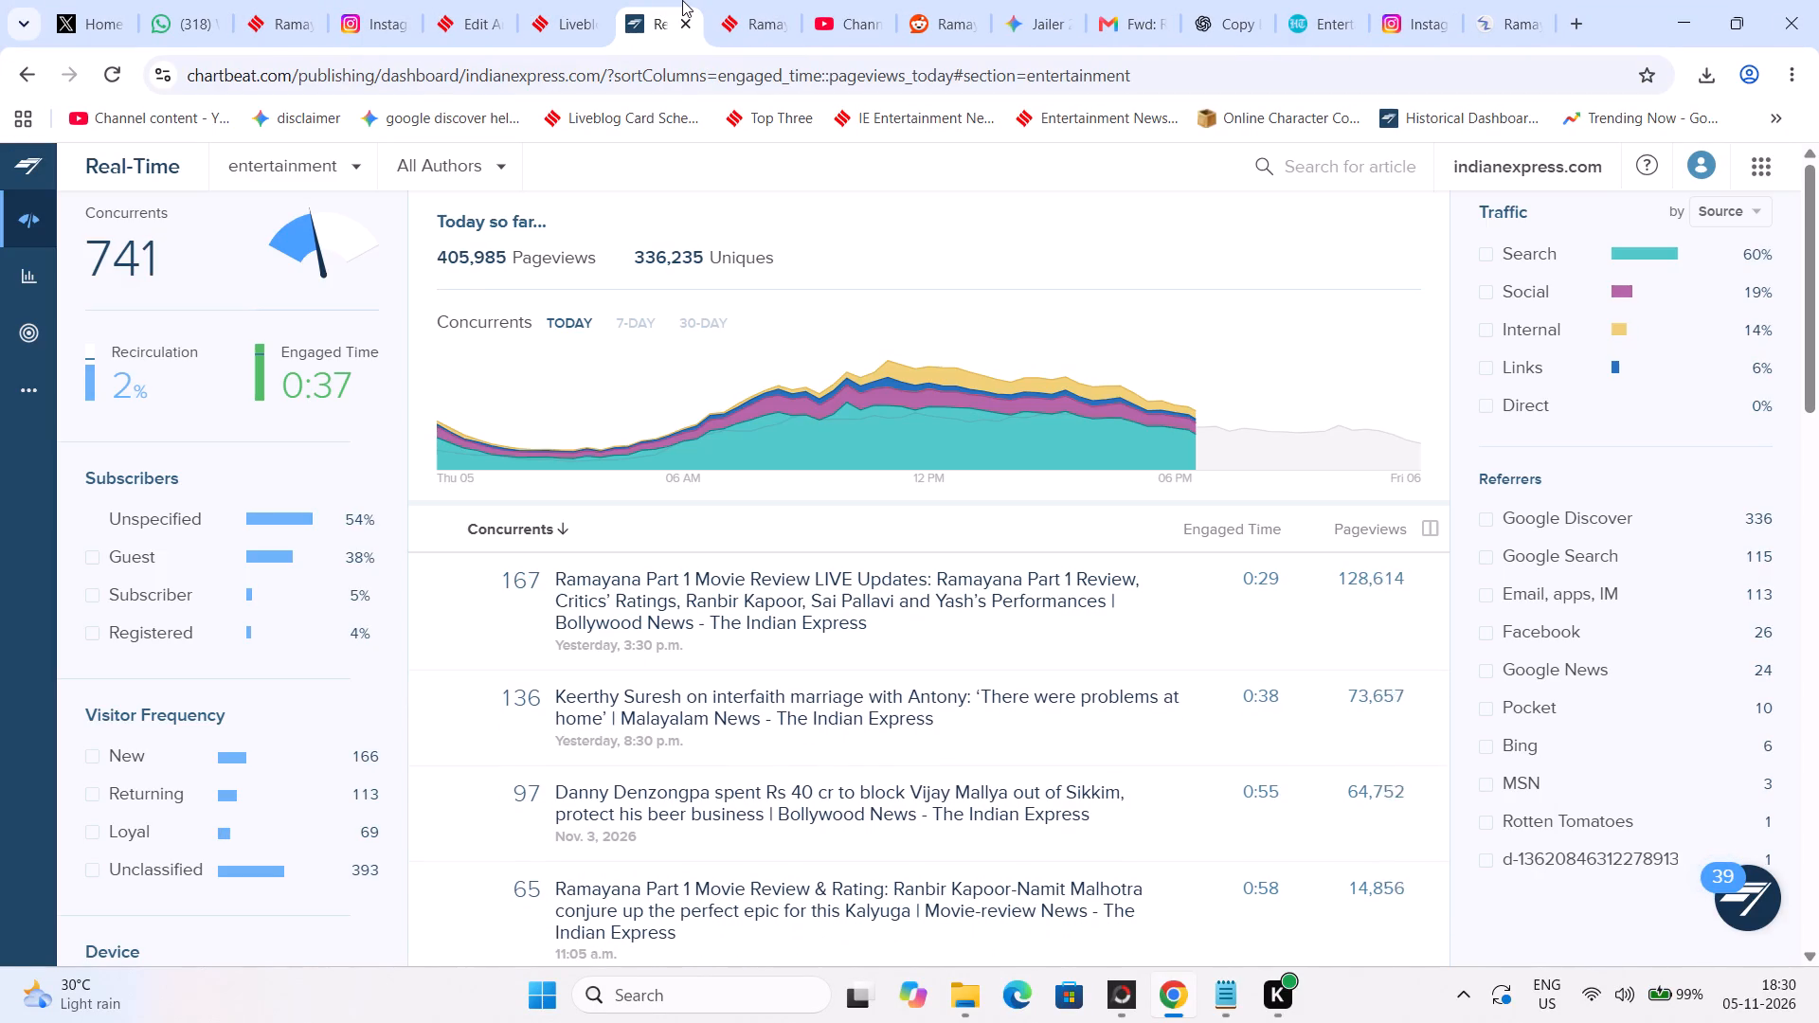
pyautogui.click(719, 2)
# Examine the Romach Films channel dashboard in YouTube Studio, including its published videos and comments.
pyautogui.click(819, 0)
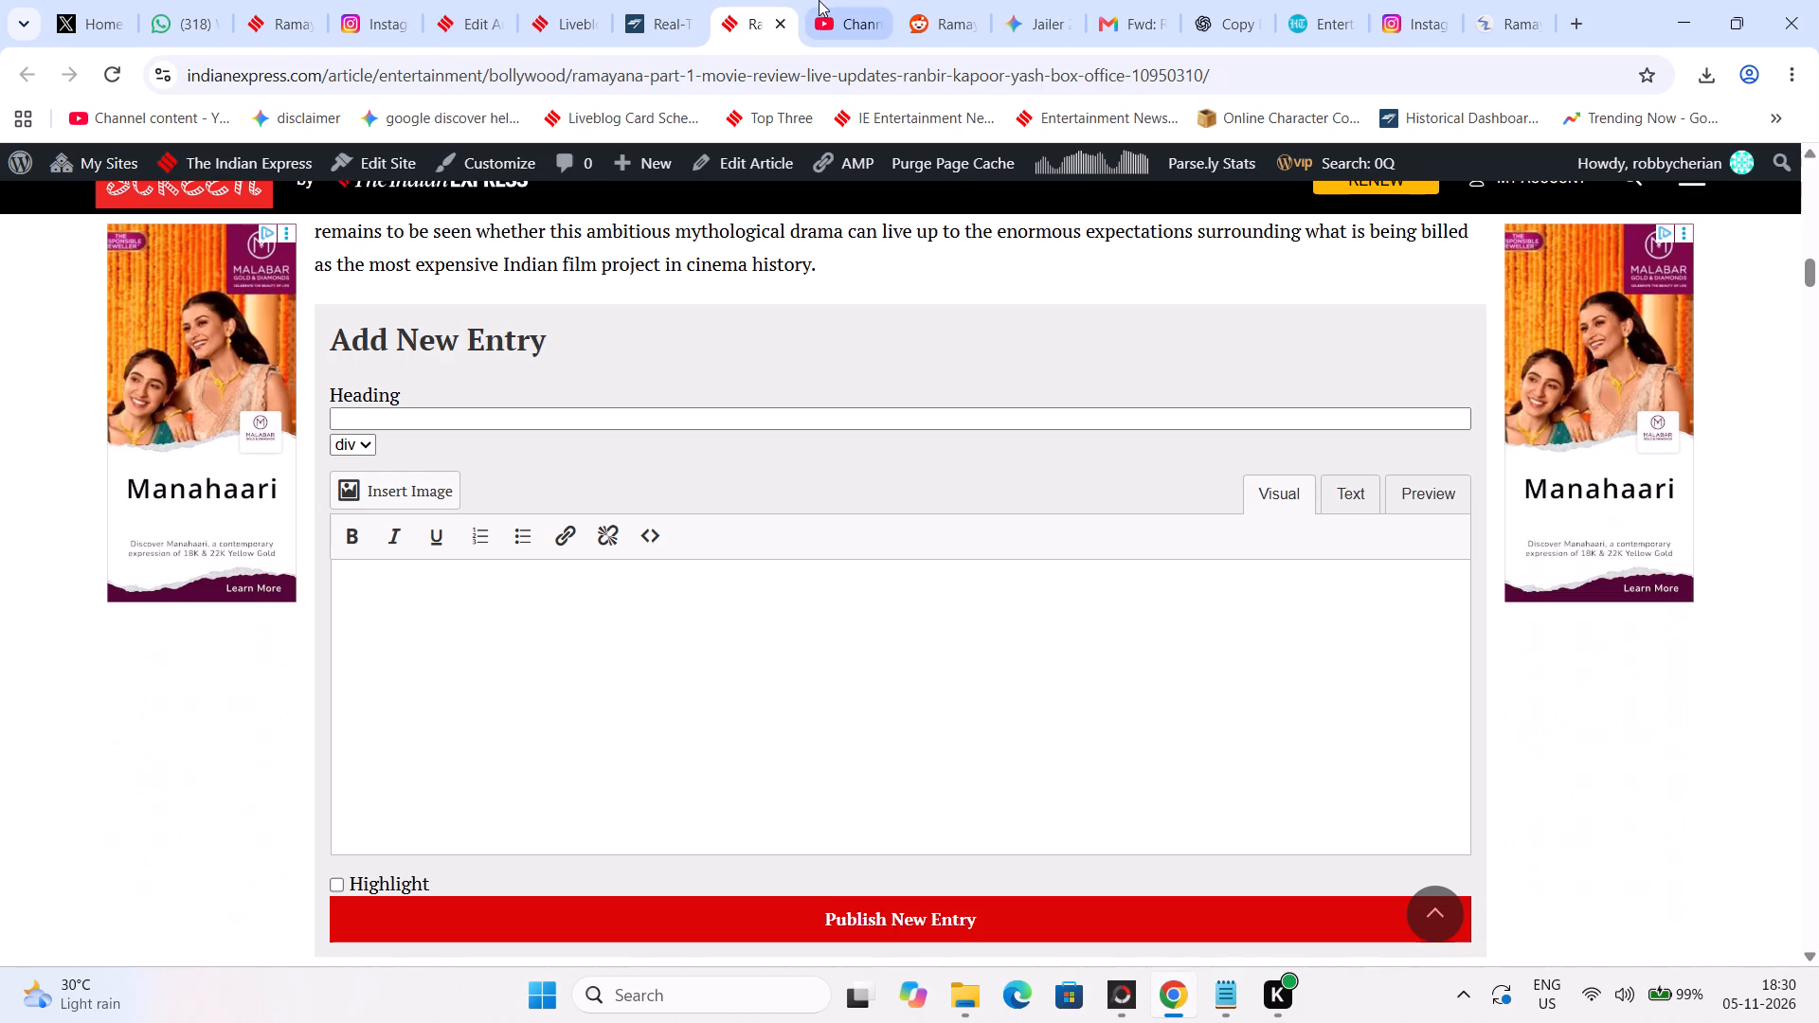
pyautogui.click(167, 476)
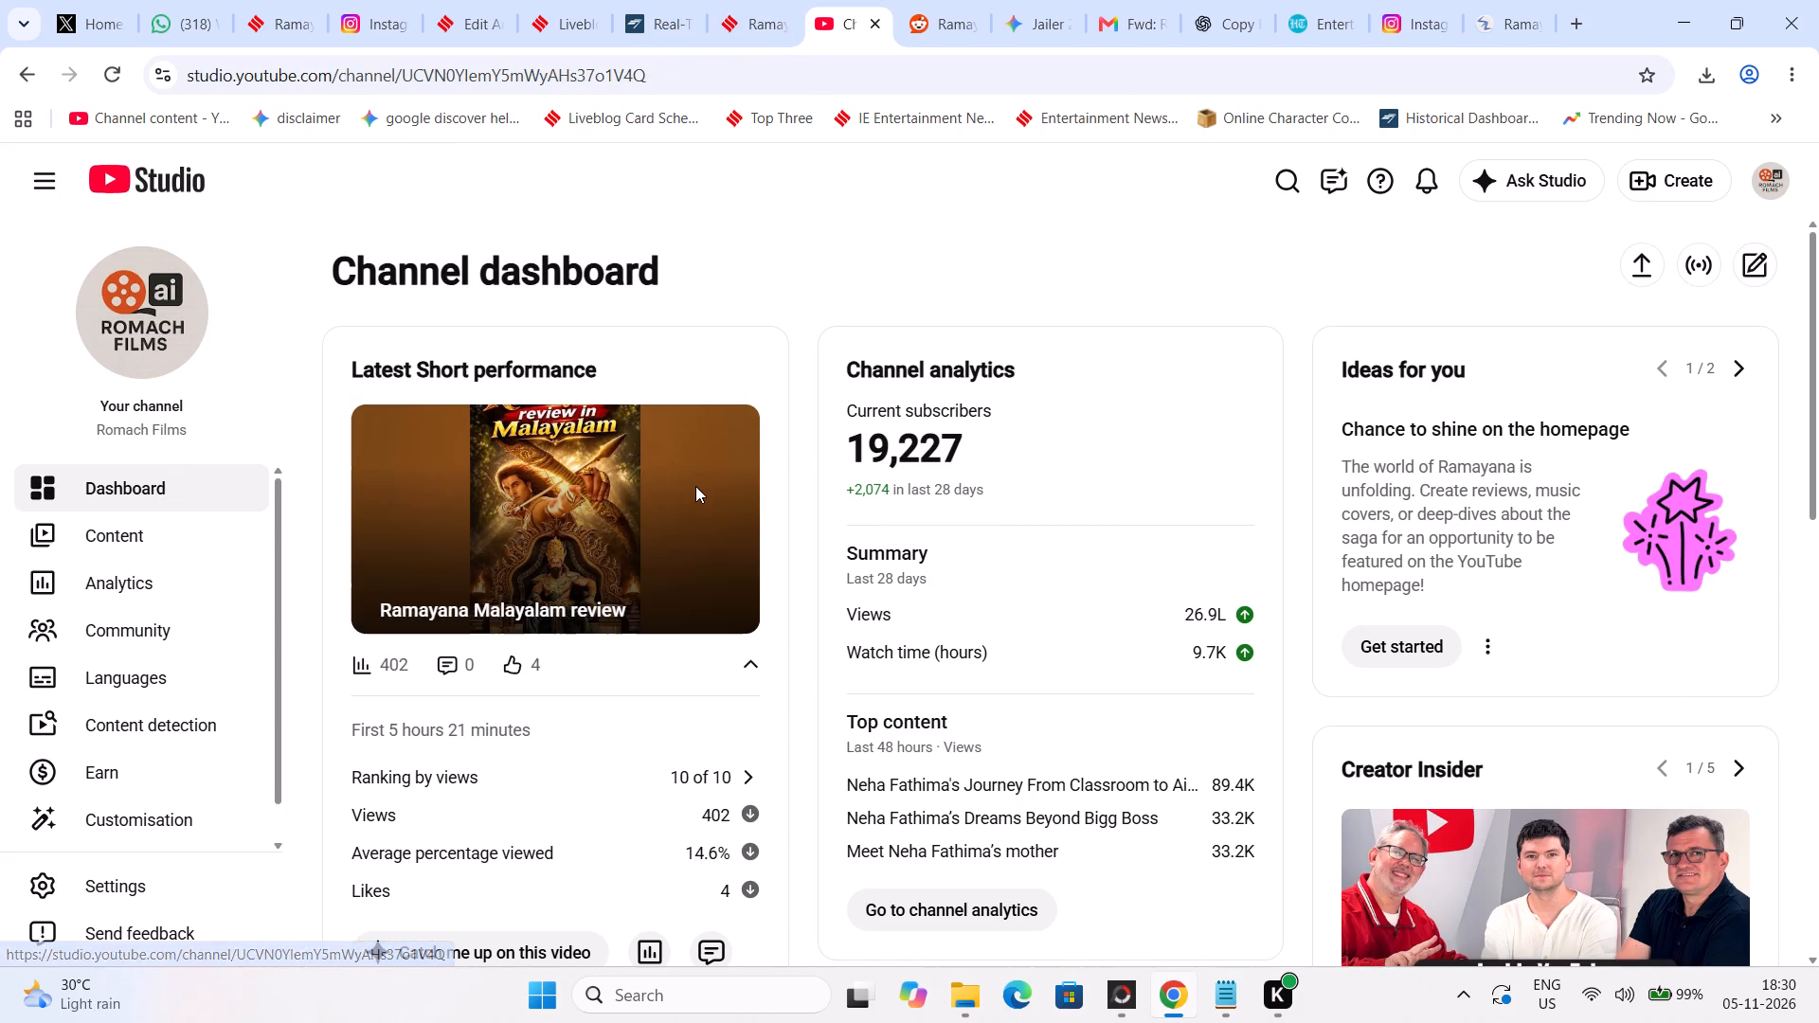
pyautogui.scroll(-5, 703, 489)
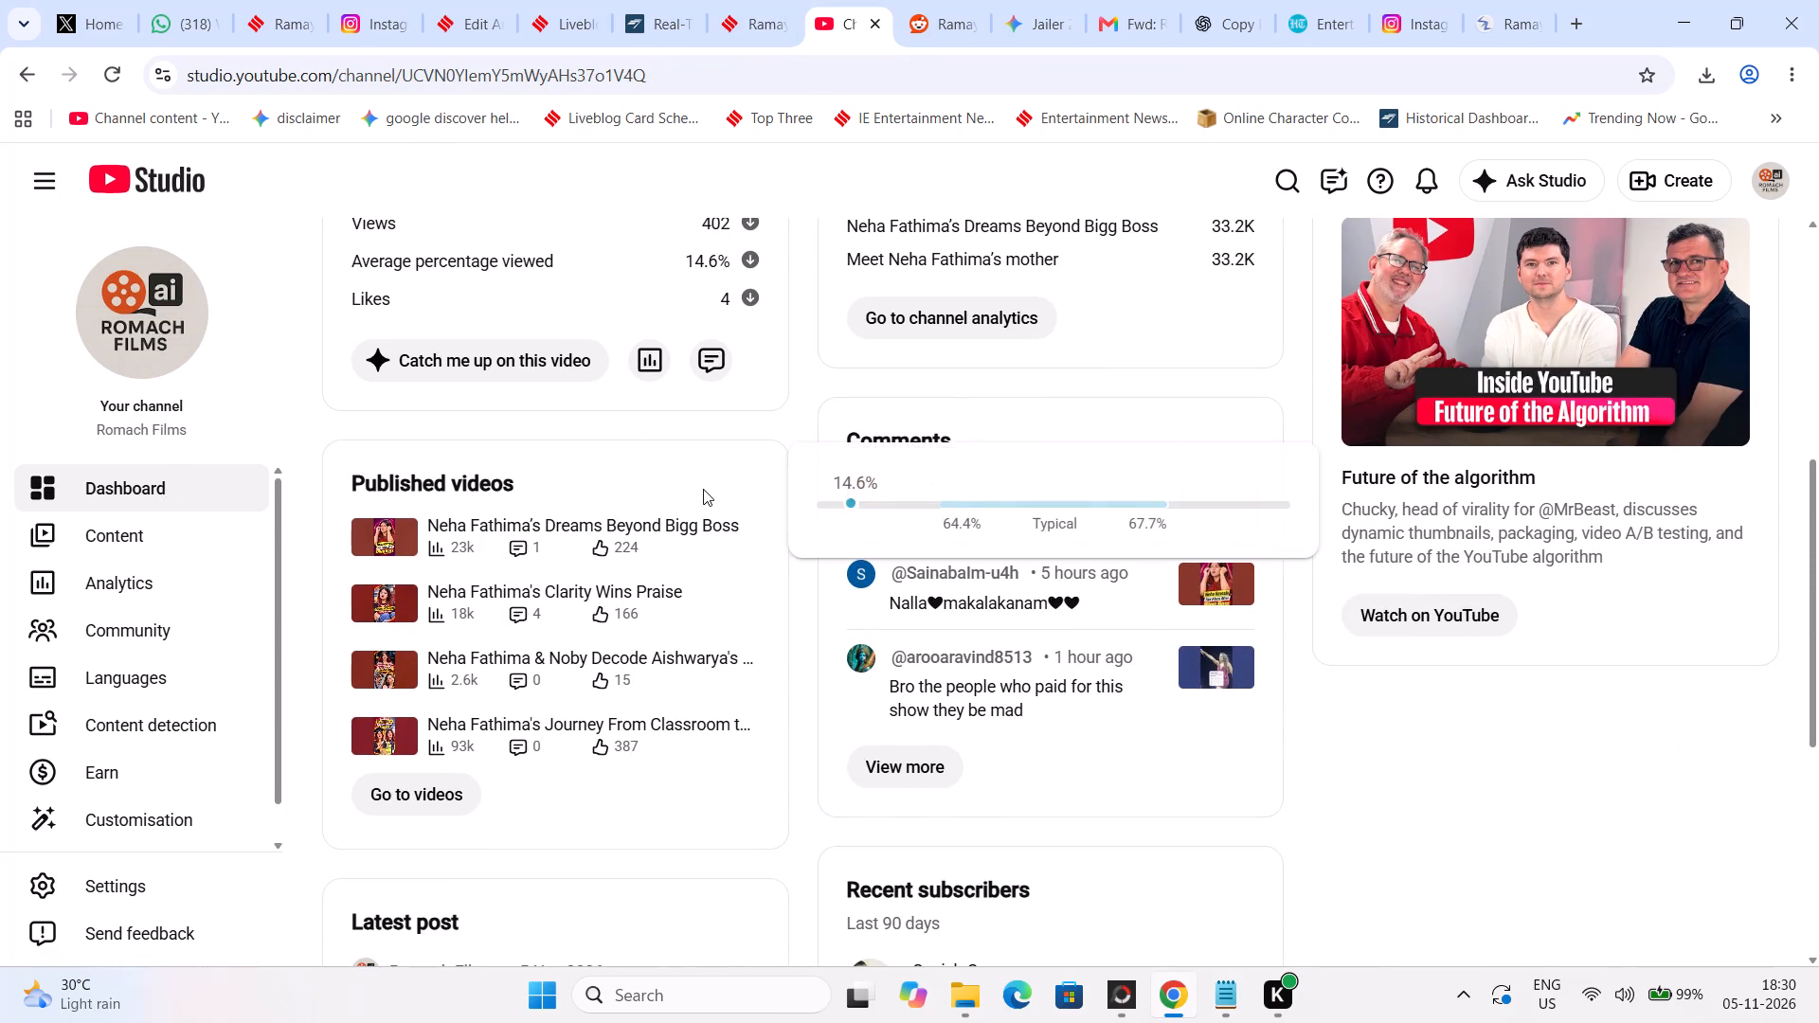
# Look over the Instagram feed and the liveblog entry page, and bring up the Ramayana reviews megathread on Reddit.
pyautogui.click(471, 0)
pyautogui.click(325, 0)
pyautogui.click(351, 0)
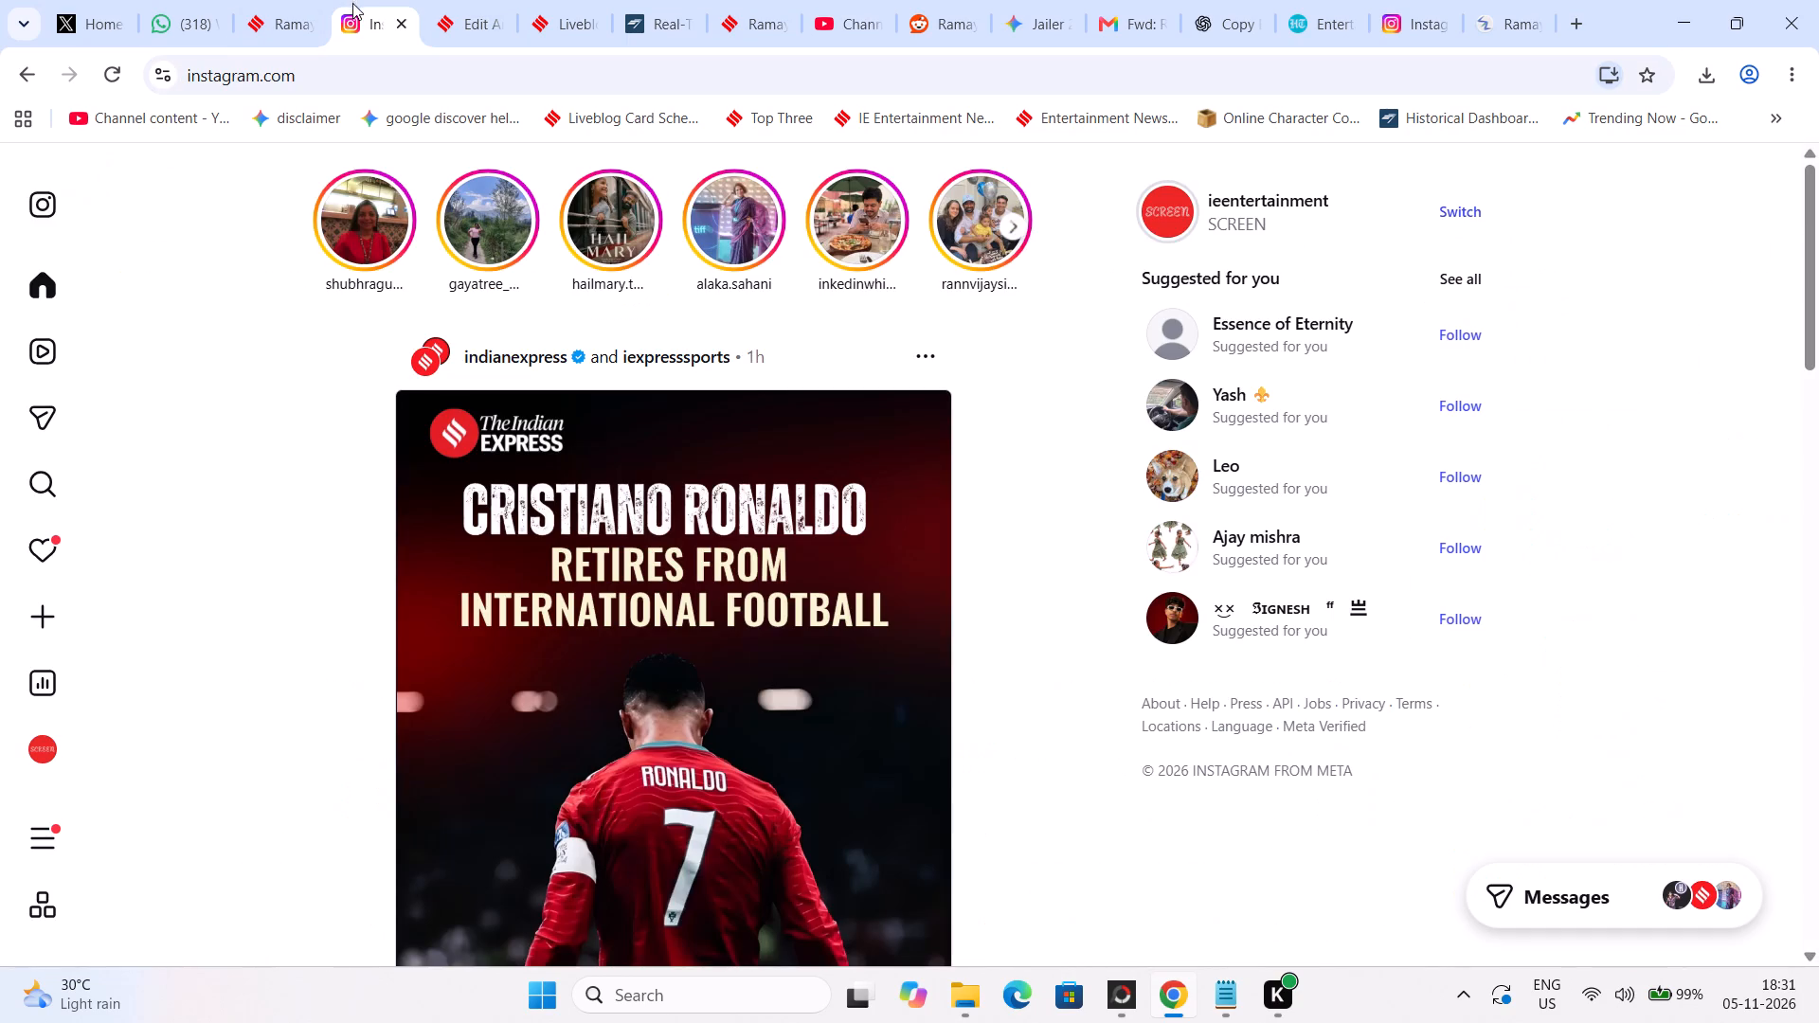
pyautogui.click(801, 0)
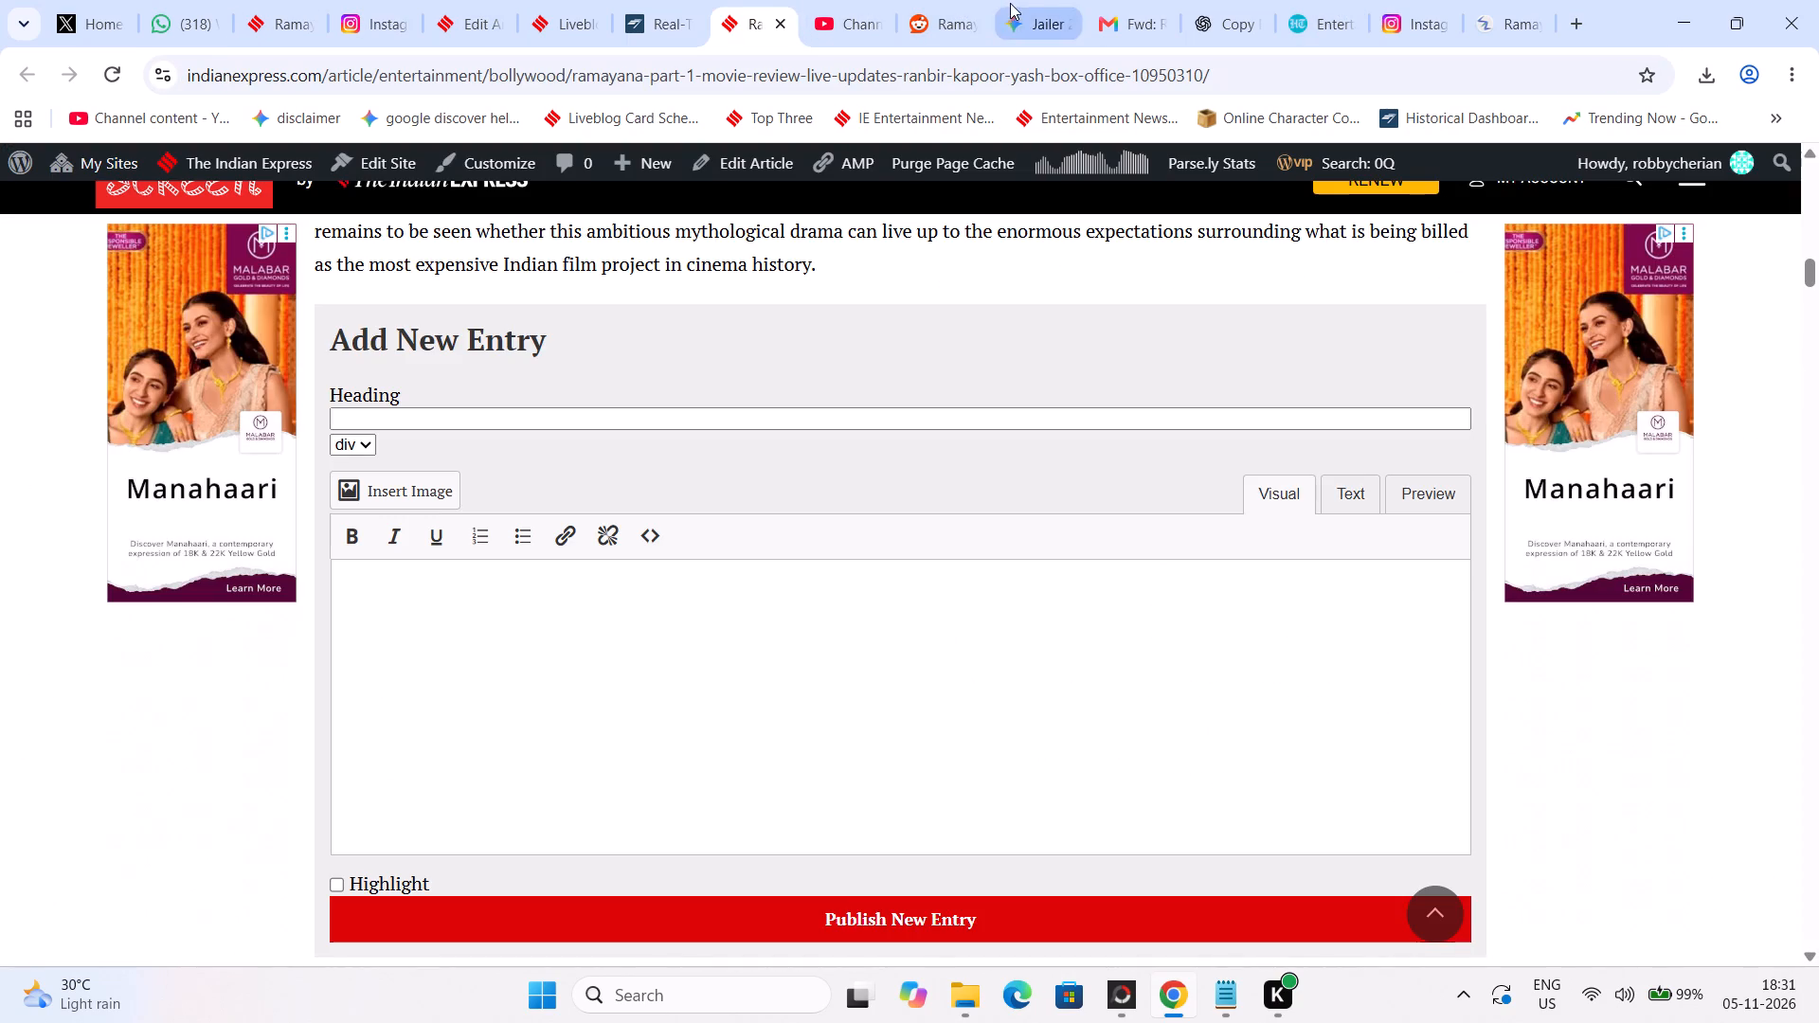
pyautogui.click(964, 3)
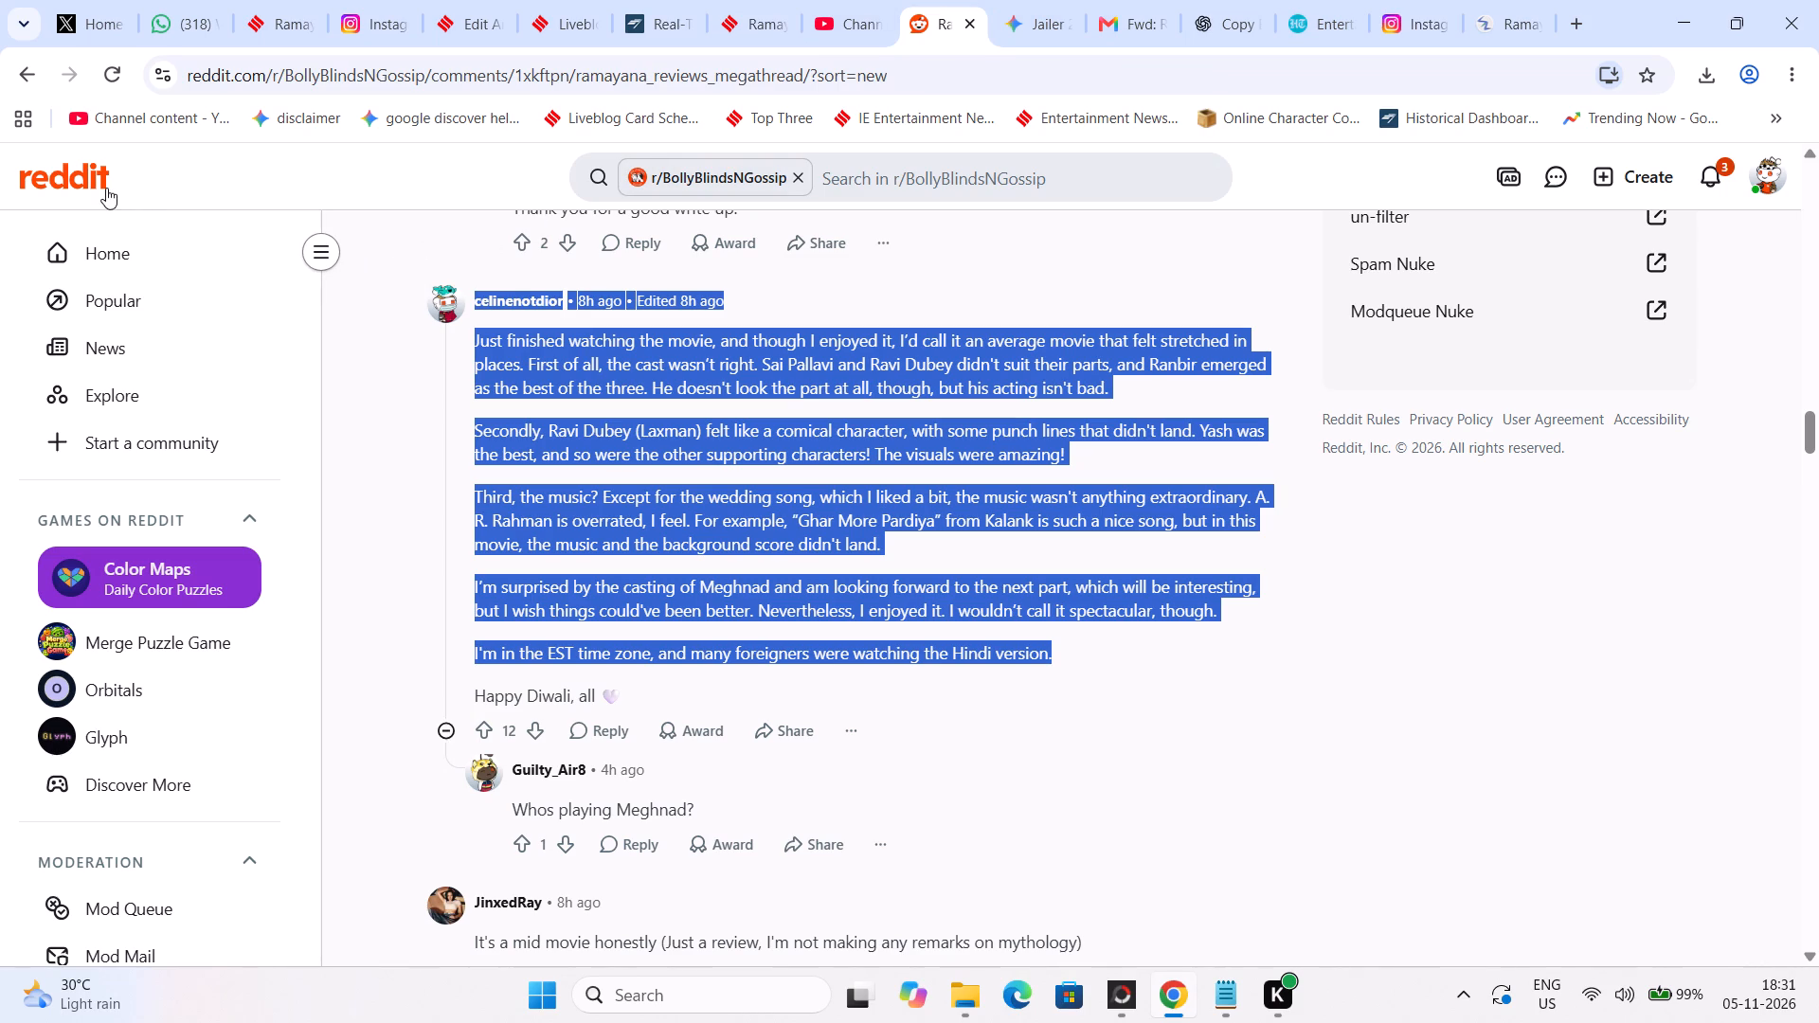
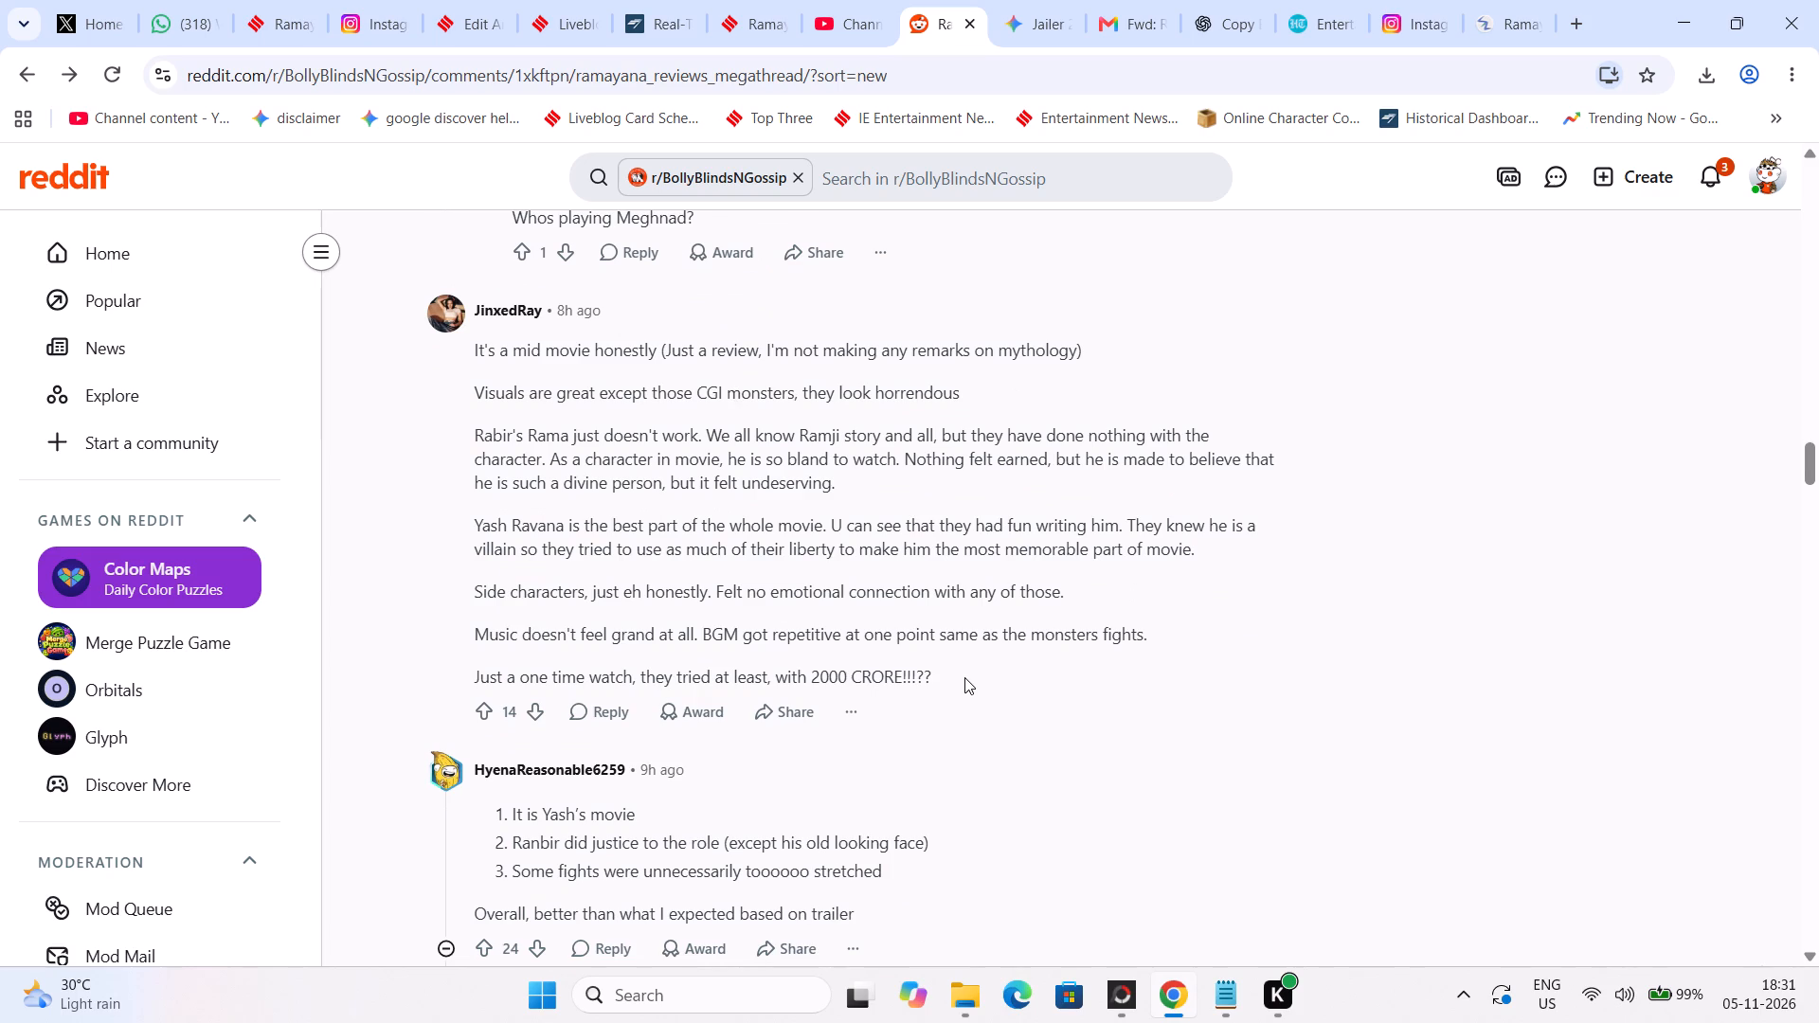
pyautogui.moveTo(964, 677); pyautogui.dragTo(470, 314)
pyautogui.hotkey('ctrl', 'c')
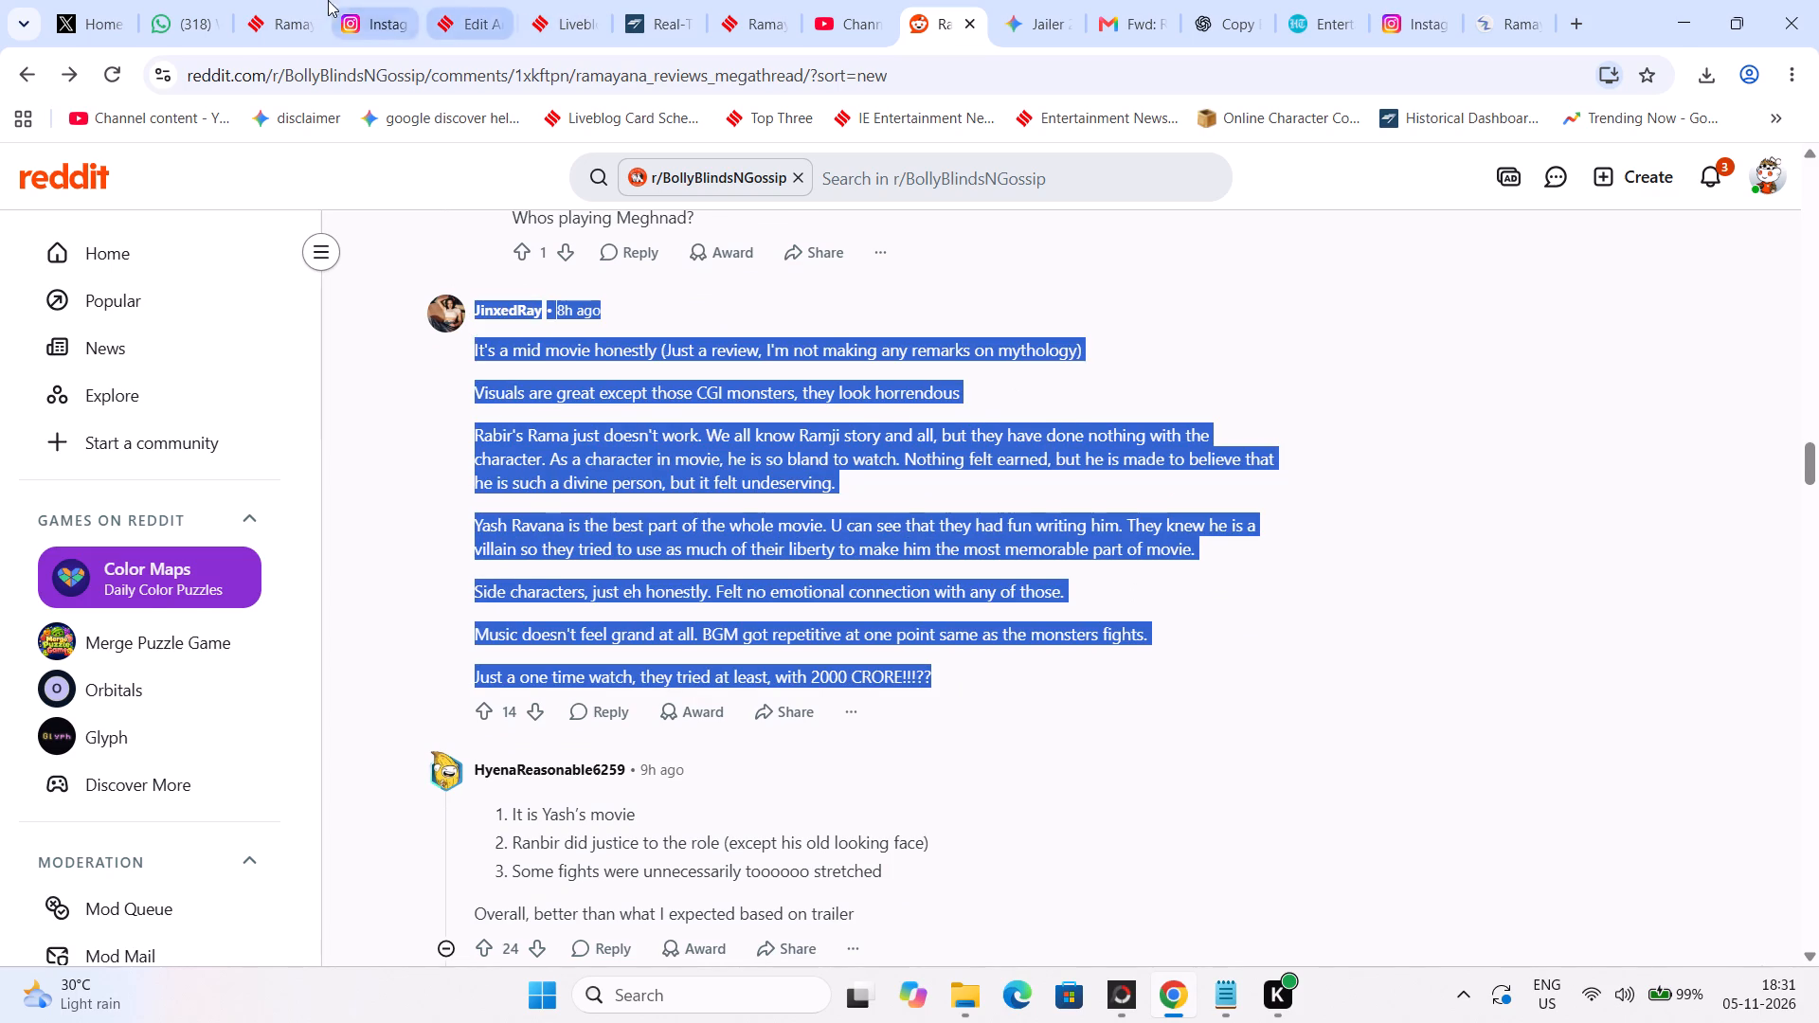
pyautogui.click(318, 0)
pyautogui.moveTo(406, 0); pyautogui.dragTo(420, 0)
pyautogui.click(547, 0)
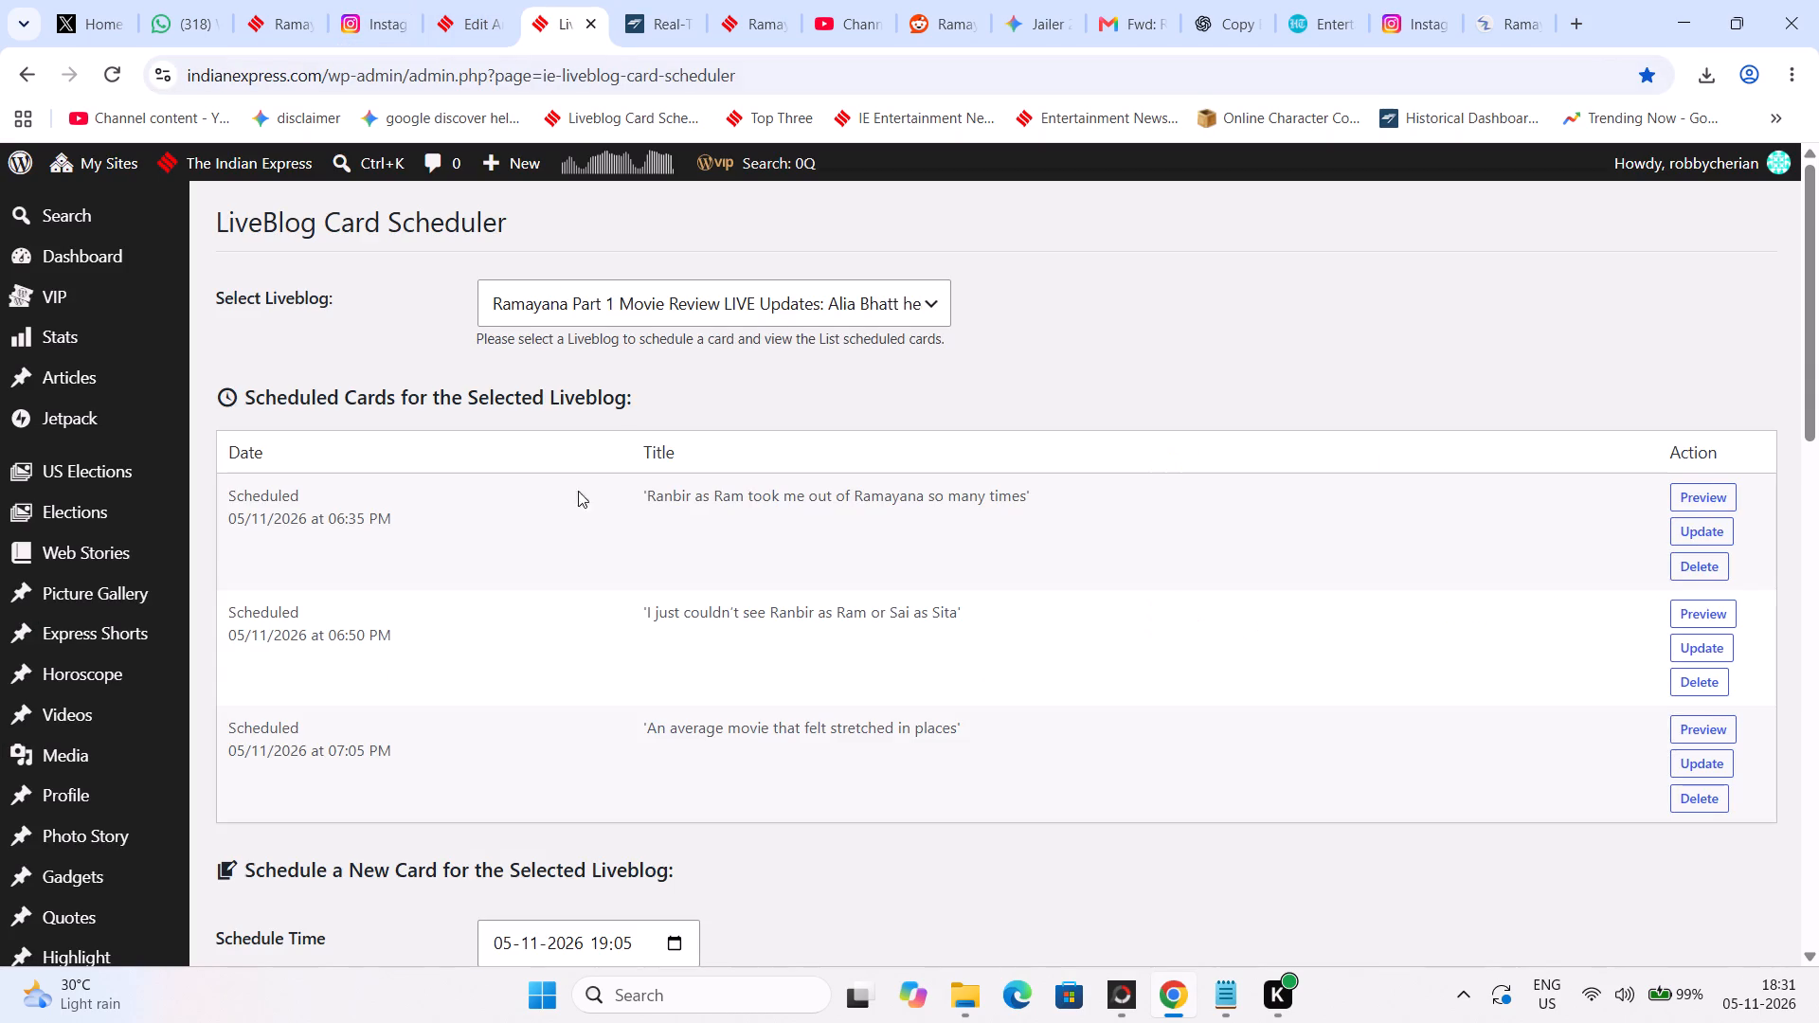
# Set the new liveblog card's schedule time to 19:30.
pyautogui.scroll(-3, 589, 553)
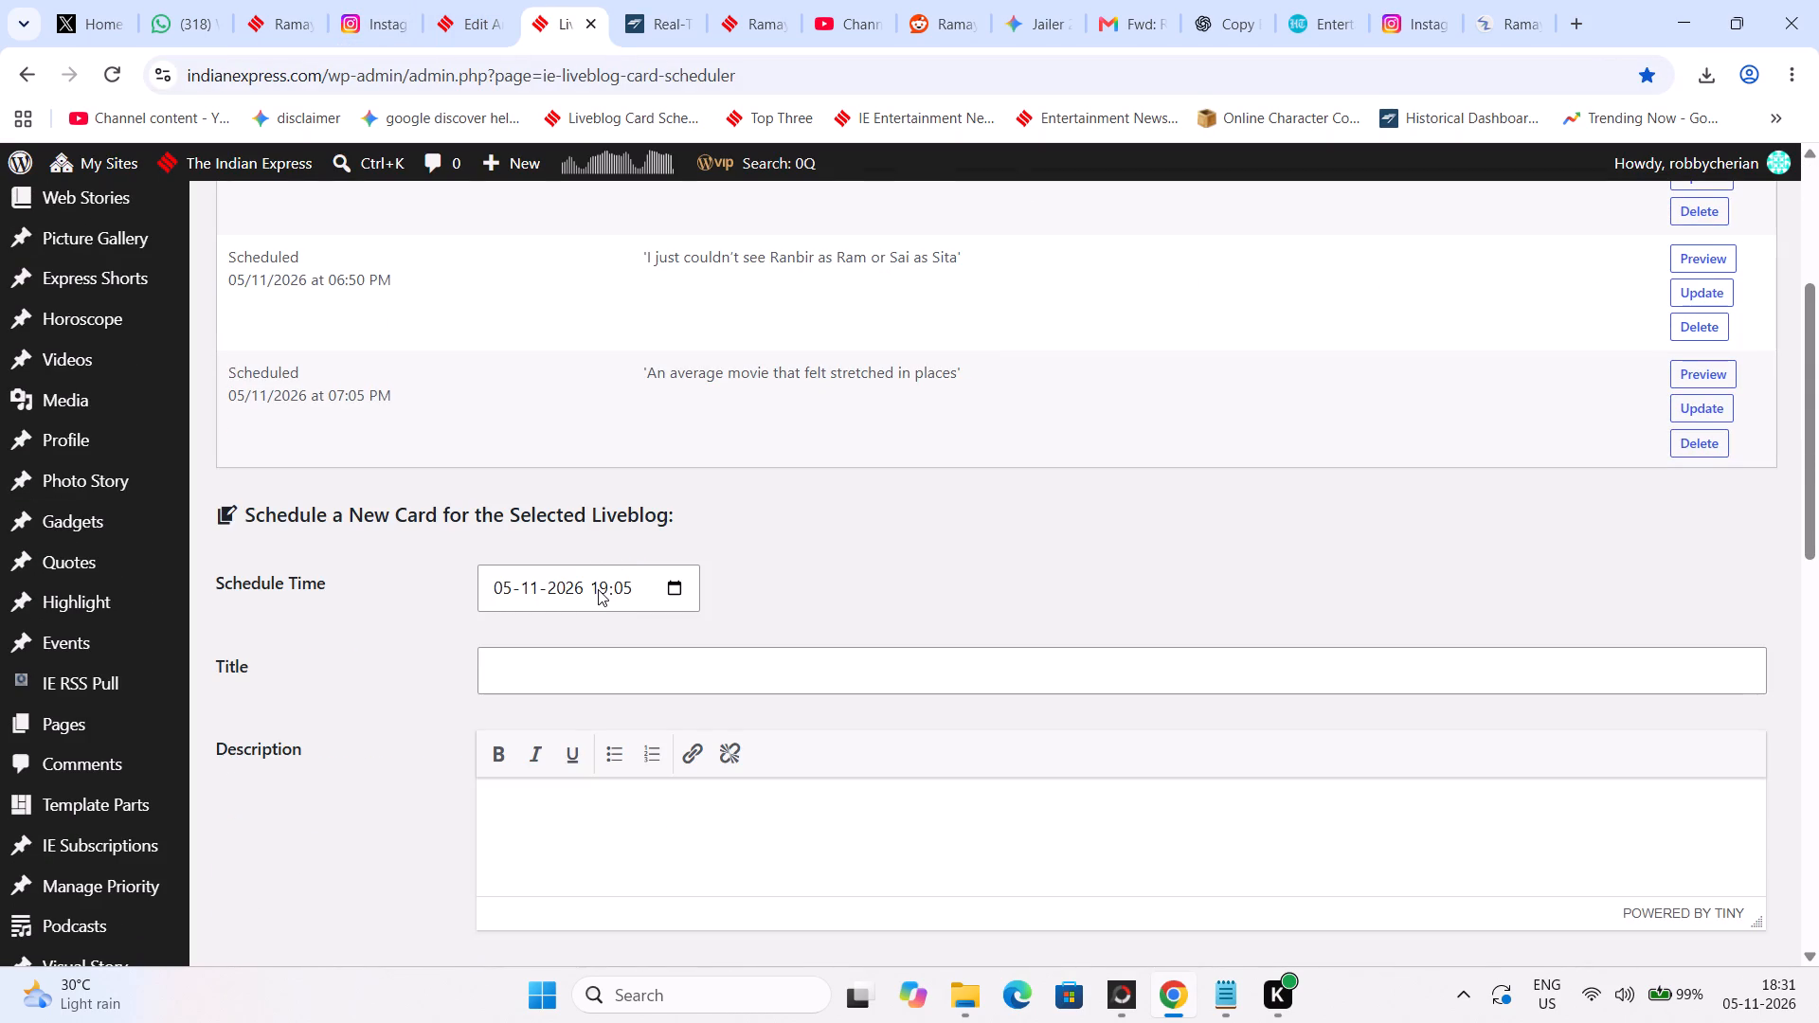
pyautogui.click(619, 592)
pyautogui.press('3')
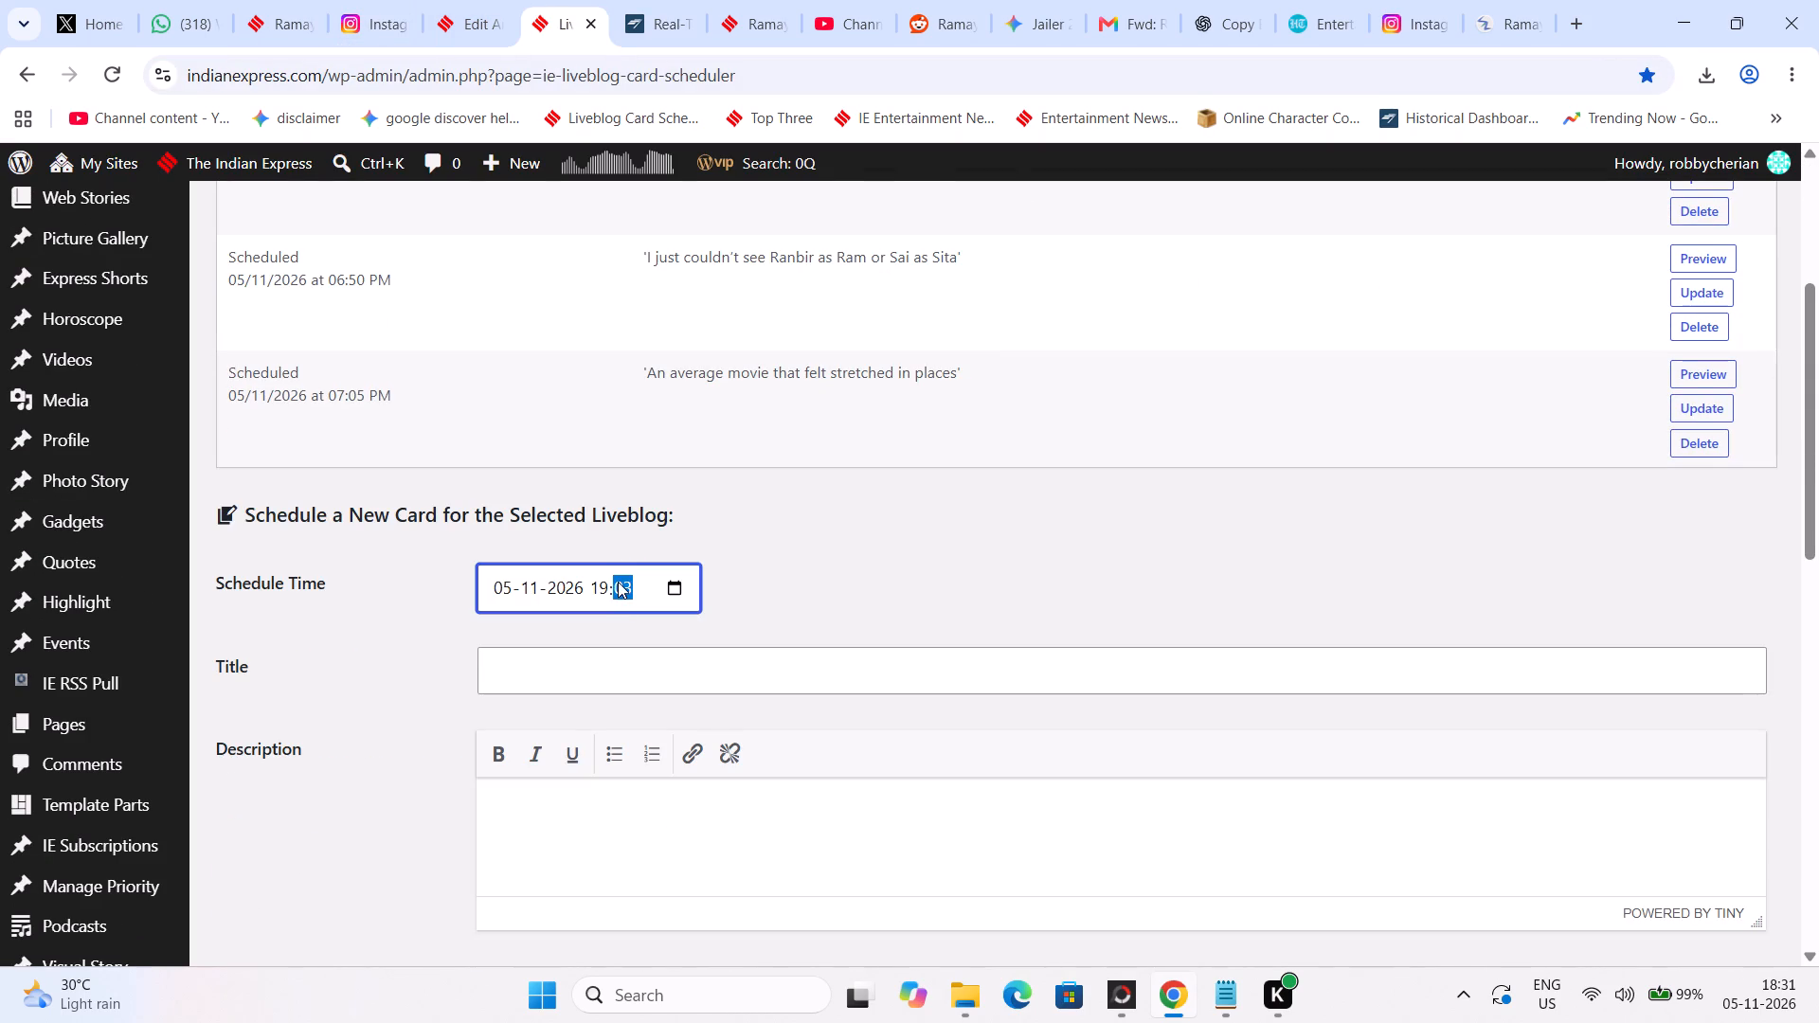
pyautogui.press('0')
# Paste the copied JinxedRay review as plain text into the new card's description.
pyautogui.scroll(-2, 609, 612)
pyautogui.click(613, 591)
pyautogui.moveTo(570, 568); pyautogui.dragTo(562, 565, button='right')
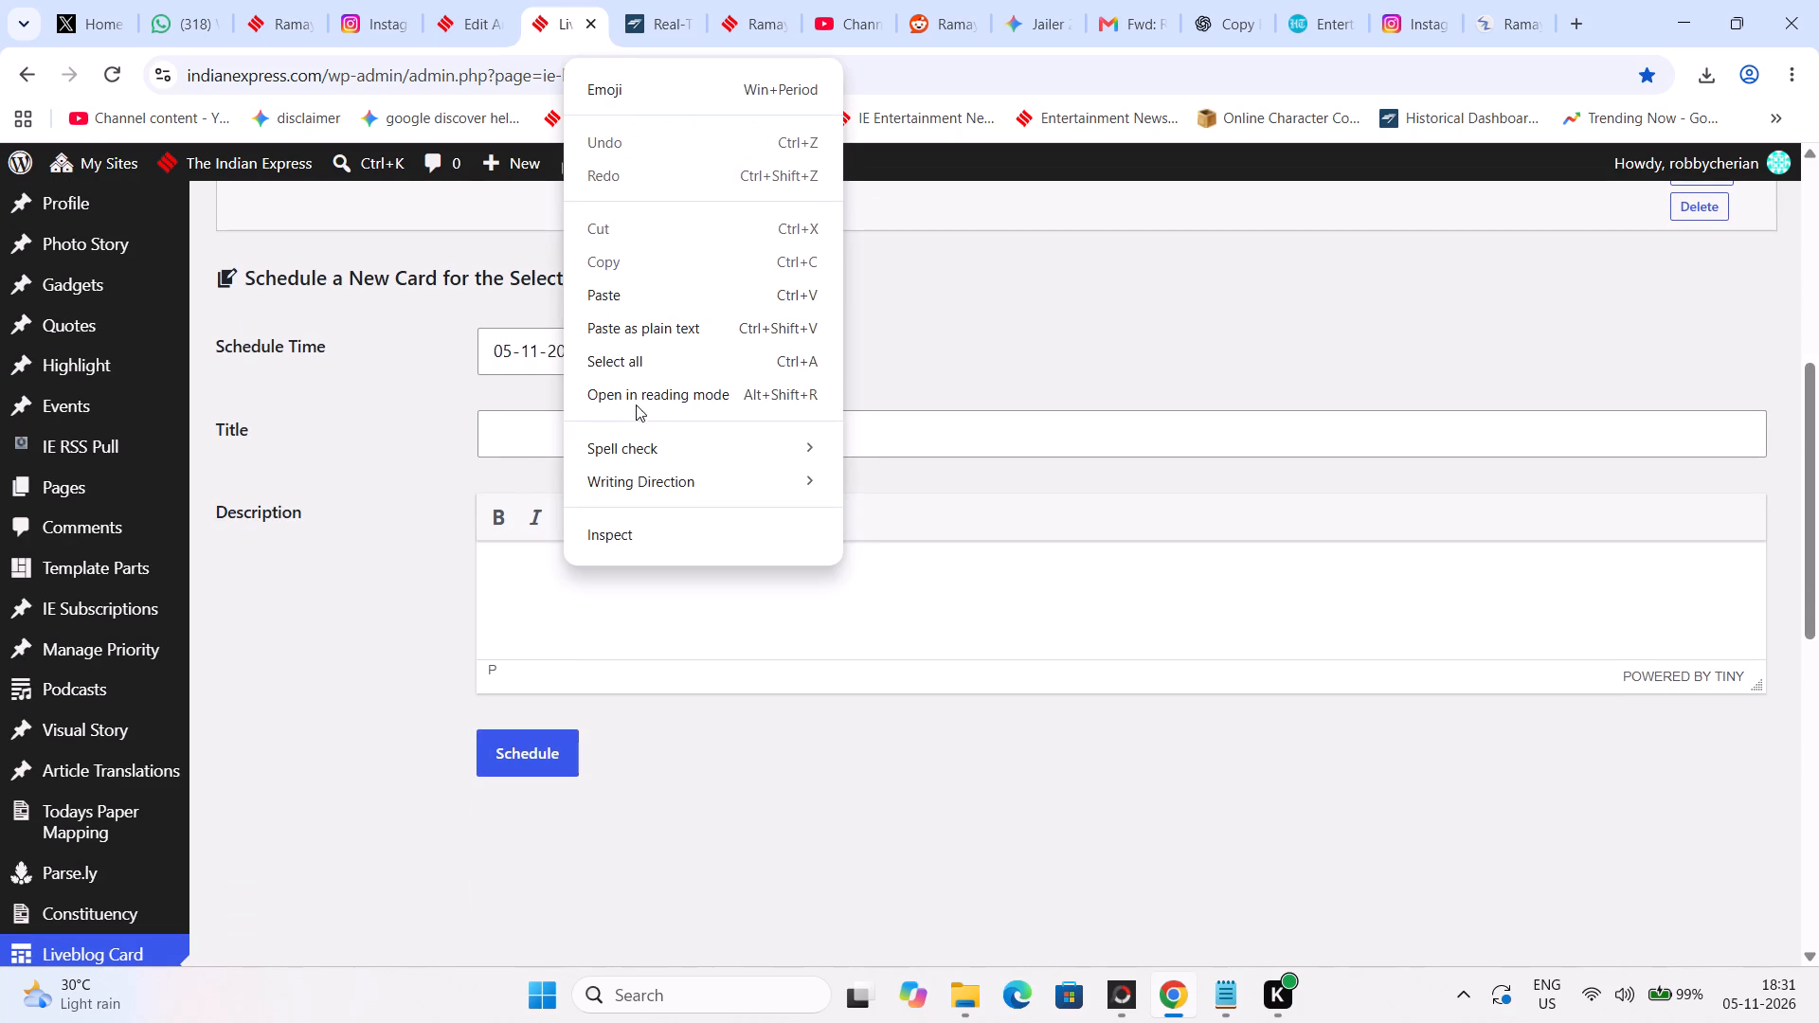
pyautogui.click(661, 332)
pyautogui.scroll(5, 583, 616)
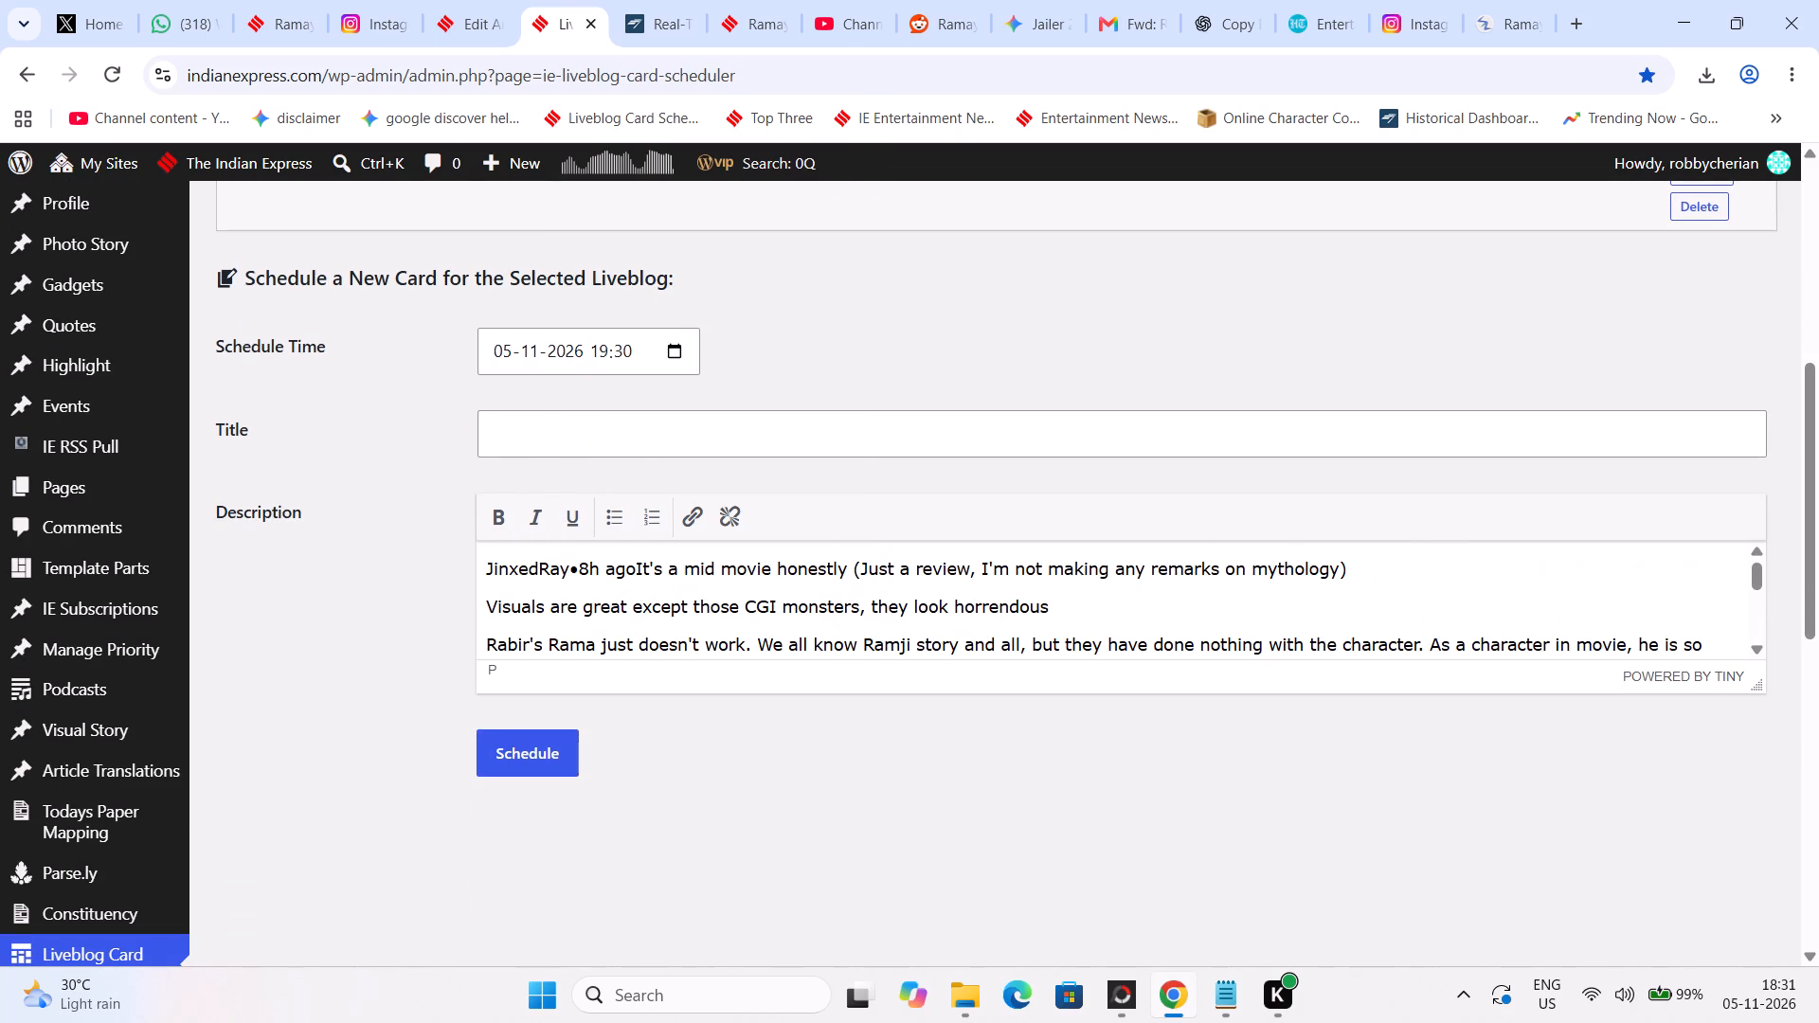
pyautogui.moveTo(581, 566); pyautogui.dragTo(569, 567)
pyautogui.click(569, 567)
pyautogui.moveTo(569, 567); pyautogui.dragTo(575, 567)
pyautogui.moveTo(575, 567); pyautogui.dragTo(630, 571)
pyautogui.click(635, 570)
pyautogui.press('BackSpace')
pyautogui.press('BackSpace')
pyautogui.press('BackSpace')
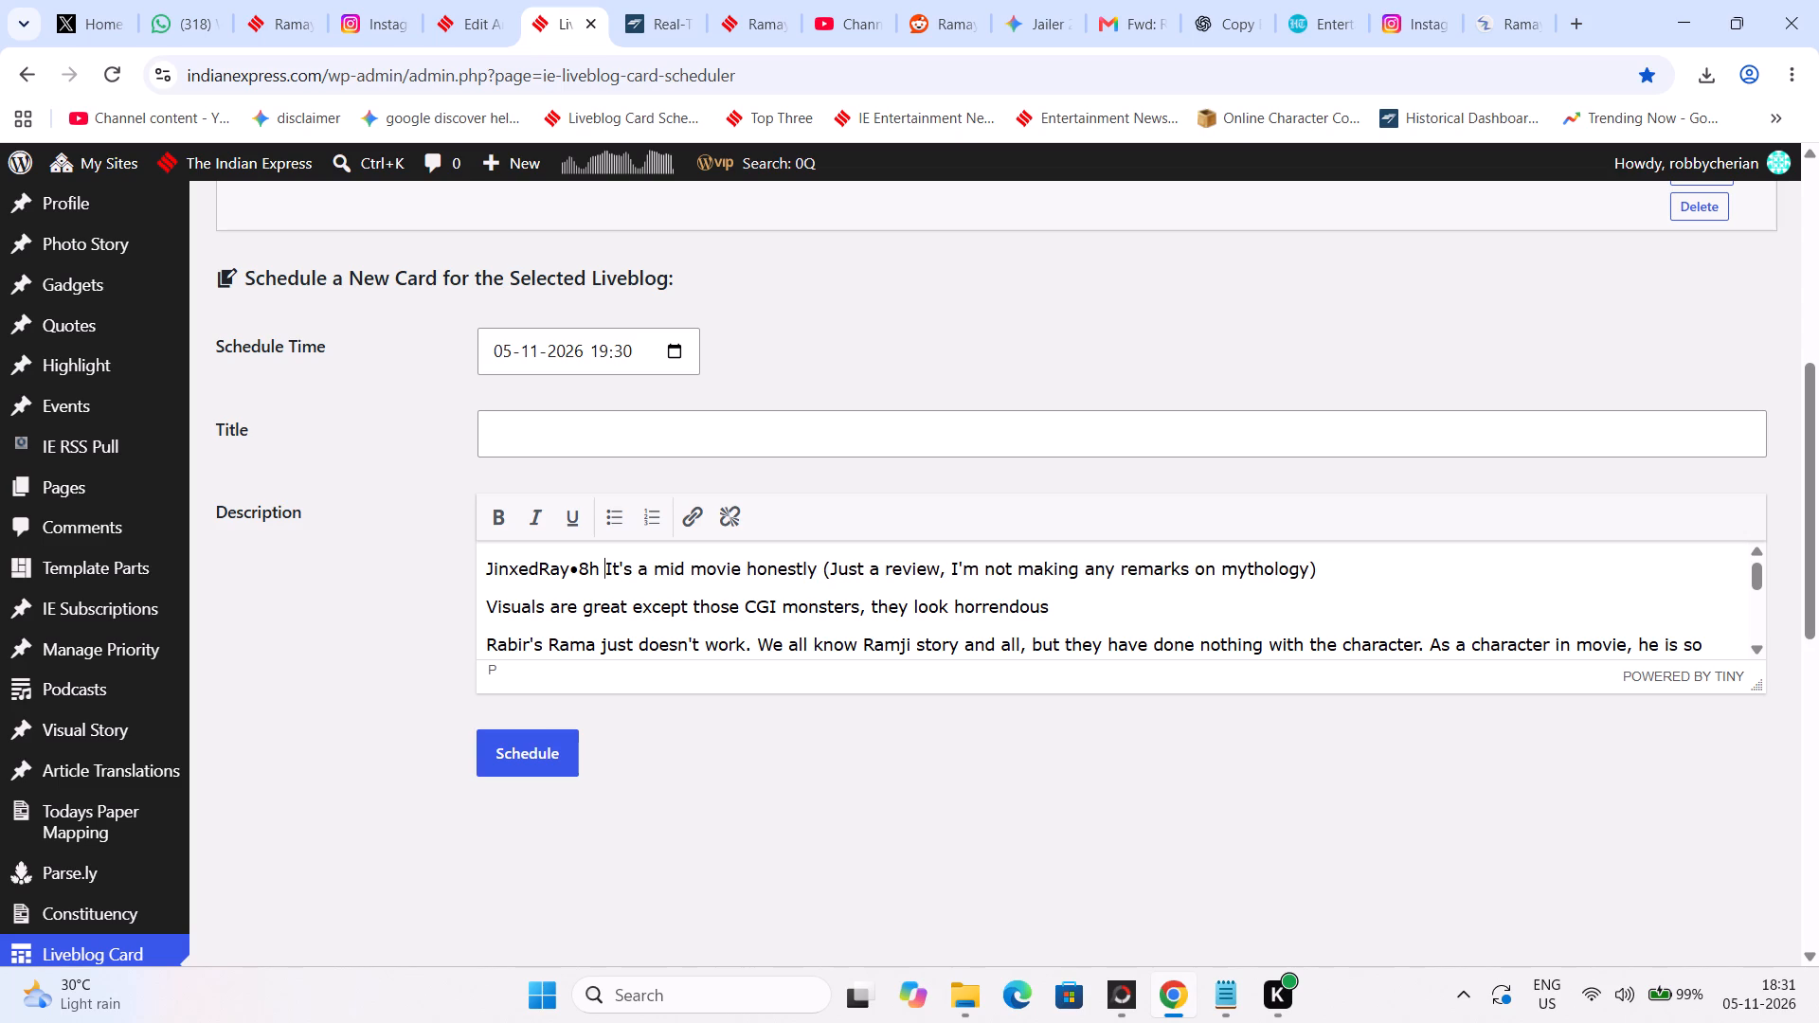
pyautogui.press('BackSpace')
pyautogui.press('BackSpace')
pyautogui.press('BackSpace')
pyautogui.press('BackSpace')
pyautogui.press('space')
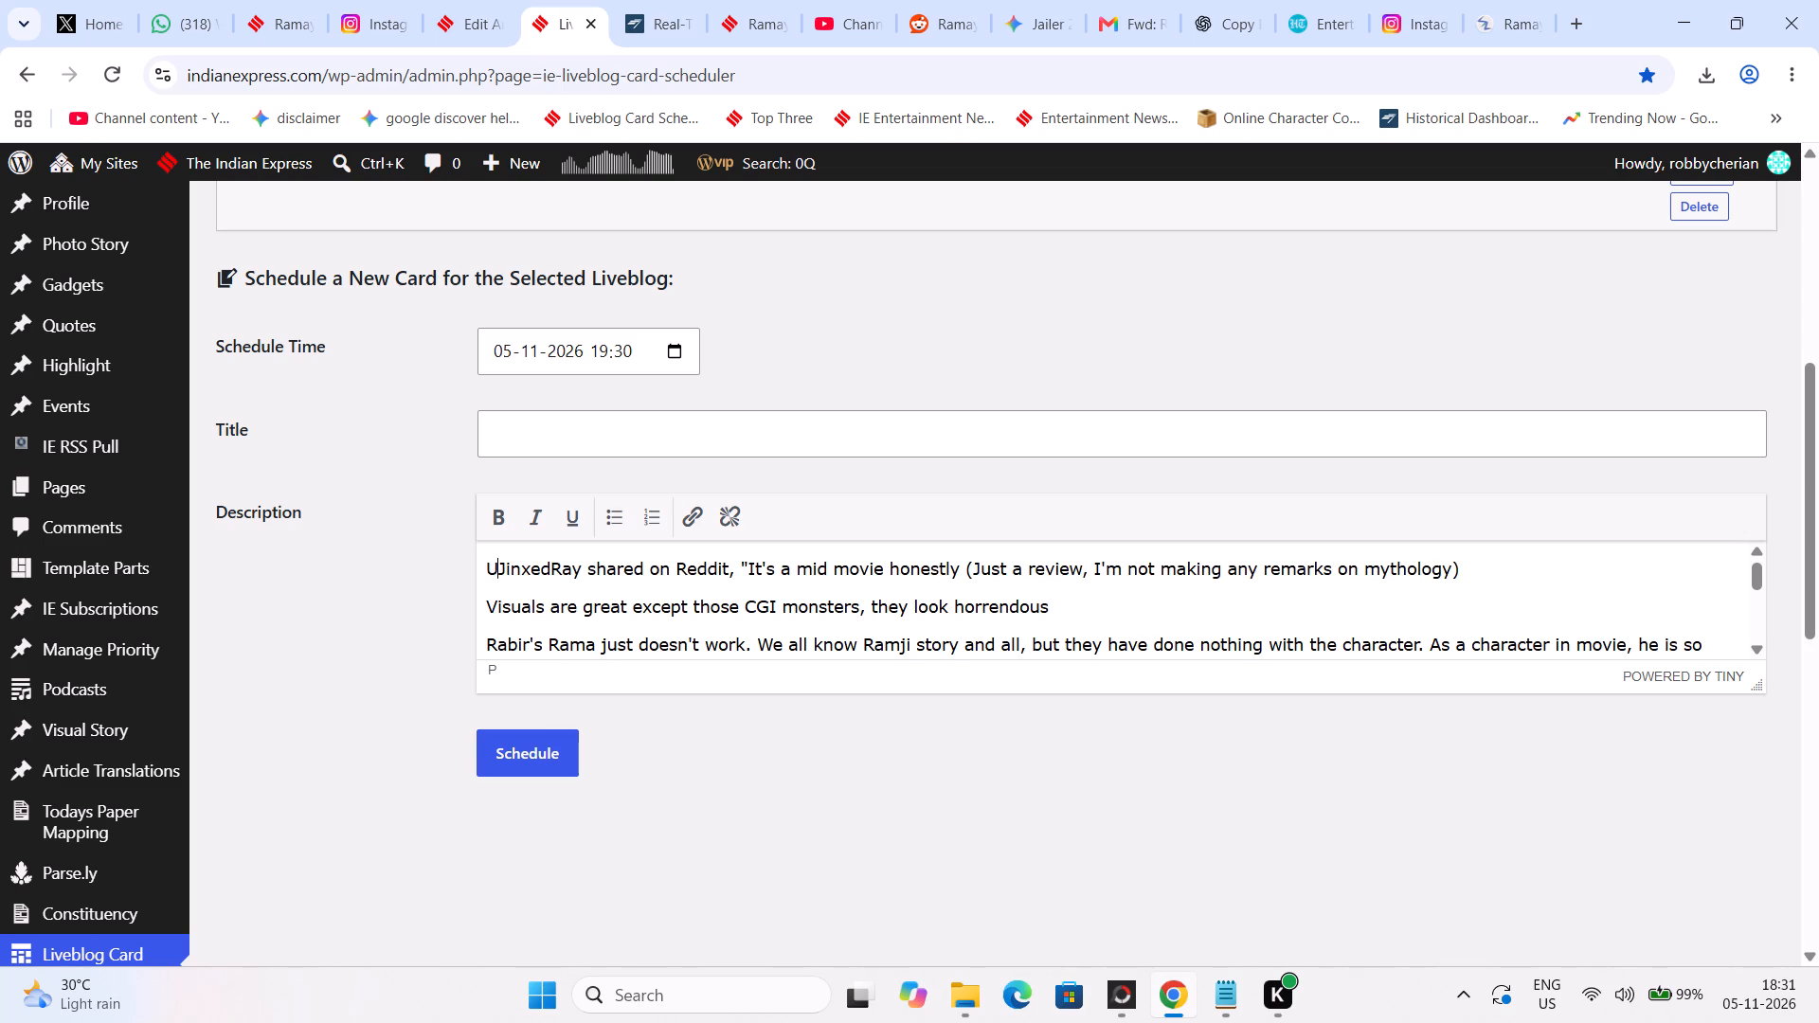
# Join the paragraphs on visuals, Rabir's Rama and Yash Ravana onto the opening paragraph, adding a full stop after "horrendous".
pyautogui.press('Down')
pyautogui.press('Left')
pyautogui.press('Left')
pyautogui.press('Left')
pyautogui.press('Left')
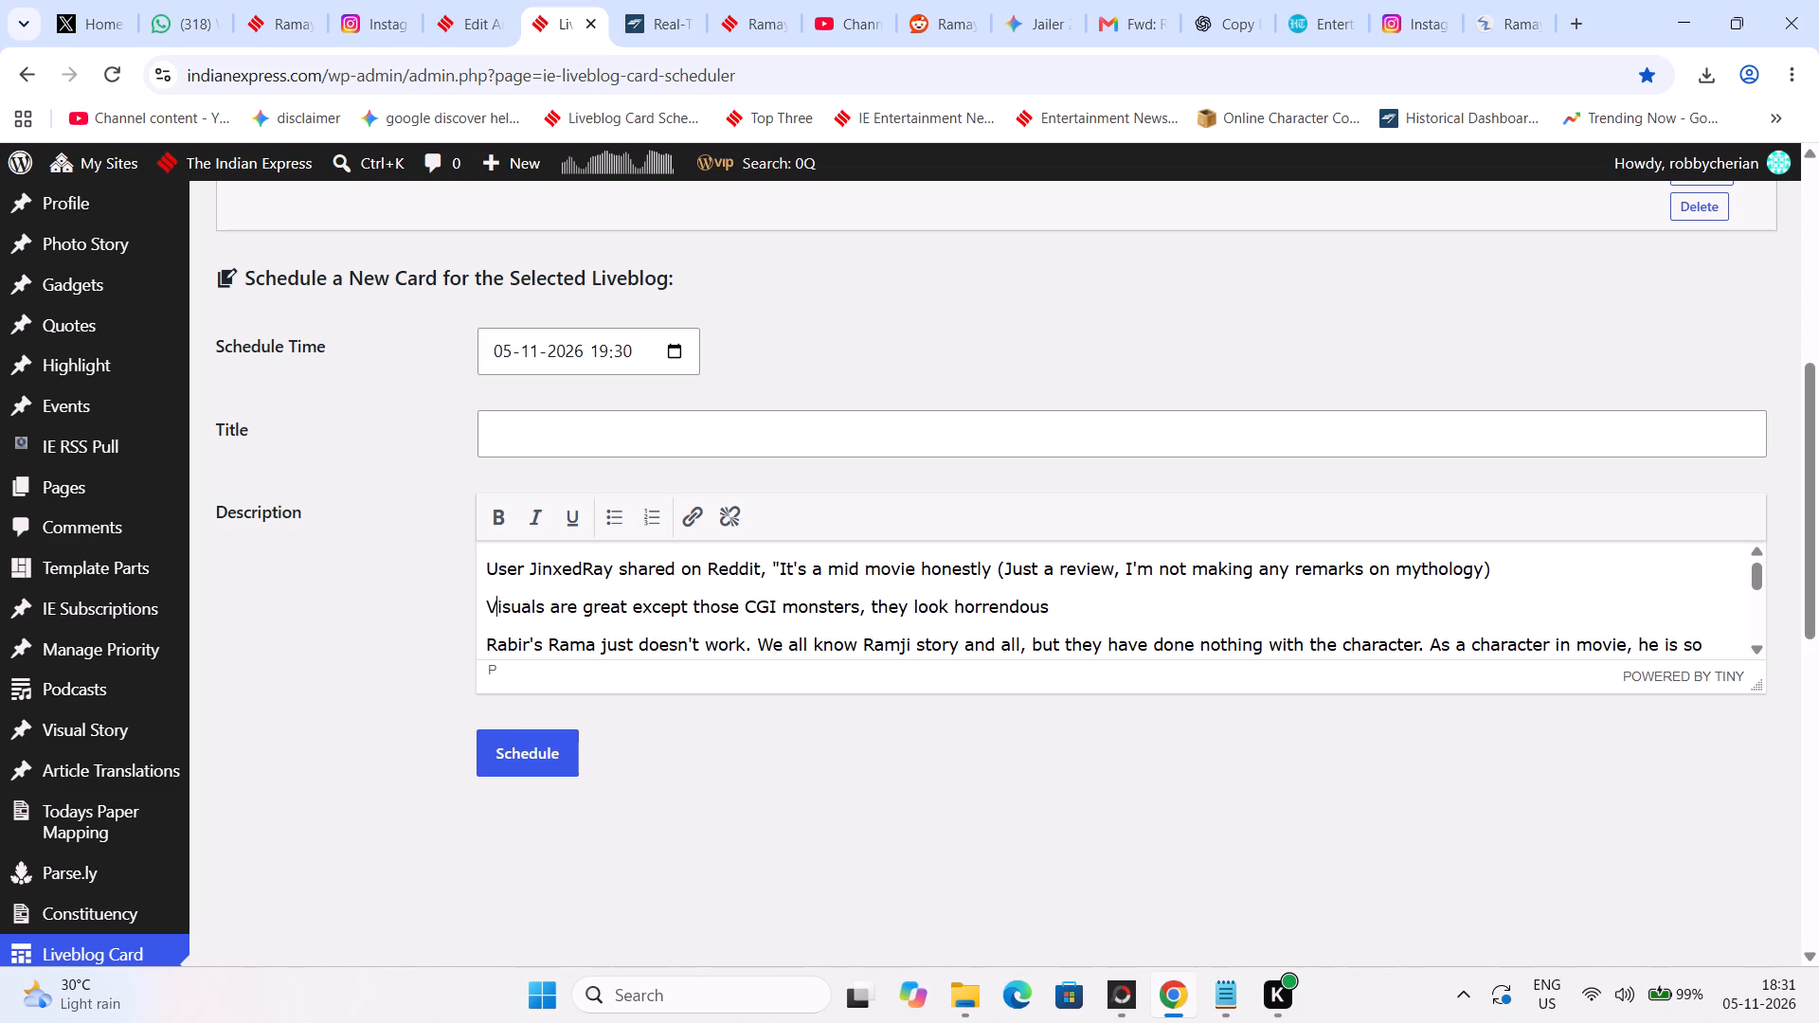
pyautogui.press('Left')
pyautogui.press('BackSpace')
pyautogui.press('space')
pyautogui.press('Down')
pyautogui.press('Delete')
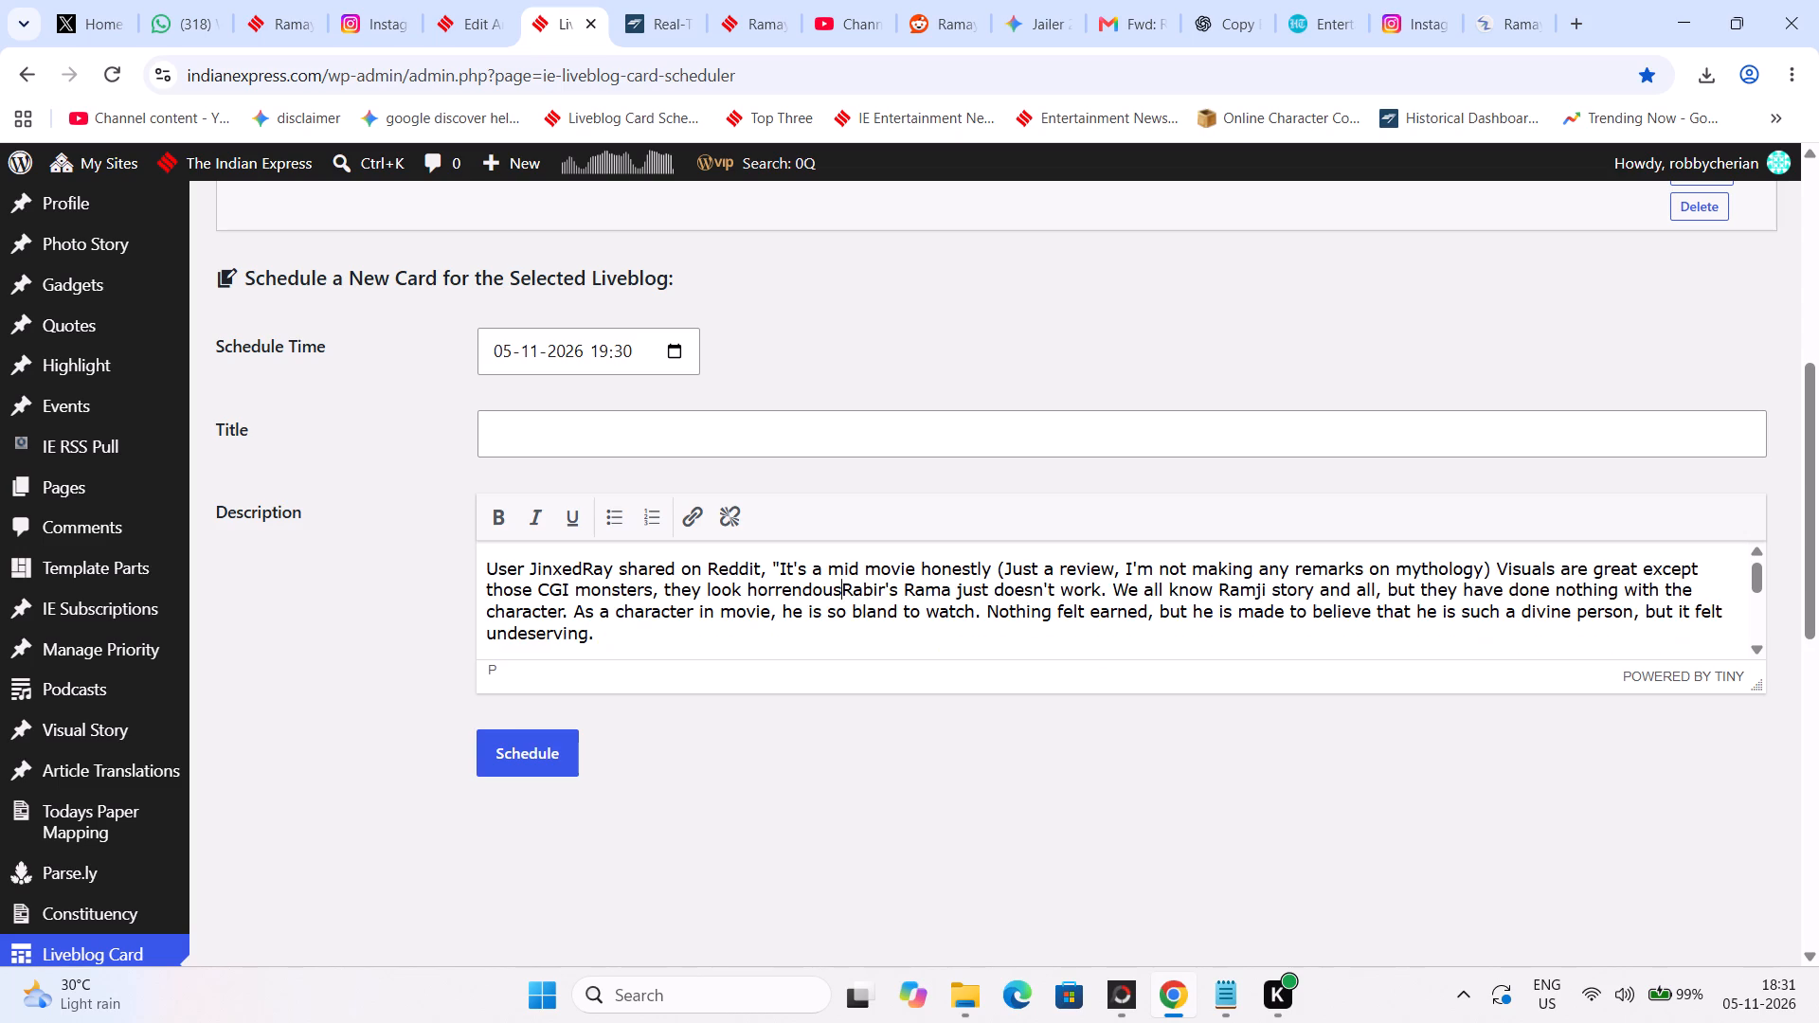
pyautogui.write('.')
pyautogui.press('space')
pyautogui.press('Down')
pyautogui.press('Down')
pyautogui.press('Delete')
pyautogui.press('space')
# Join the side characters, music and one time watch paragraphs onto the main paragraph and close the quotation after "2000 CRORE!!!??".
pyautogui.press('Down')
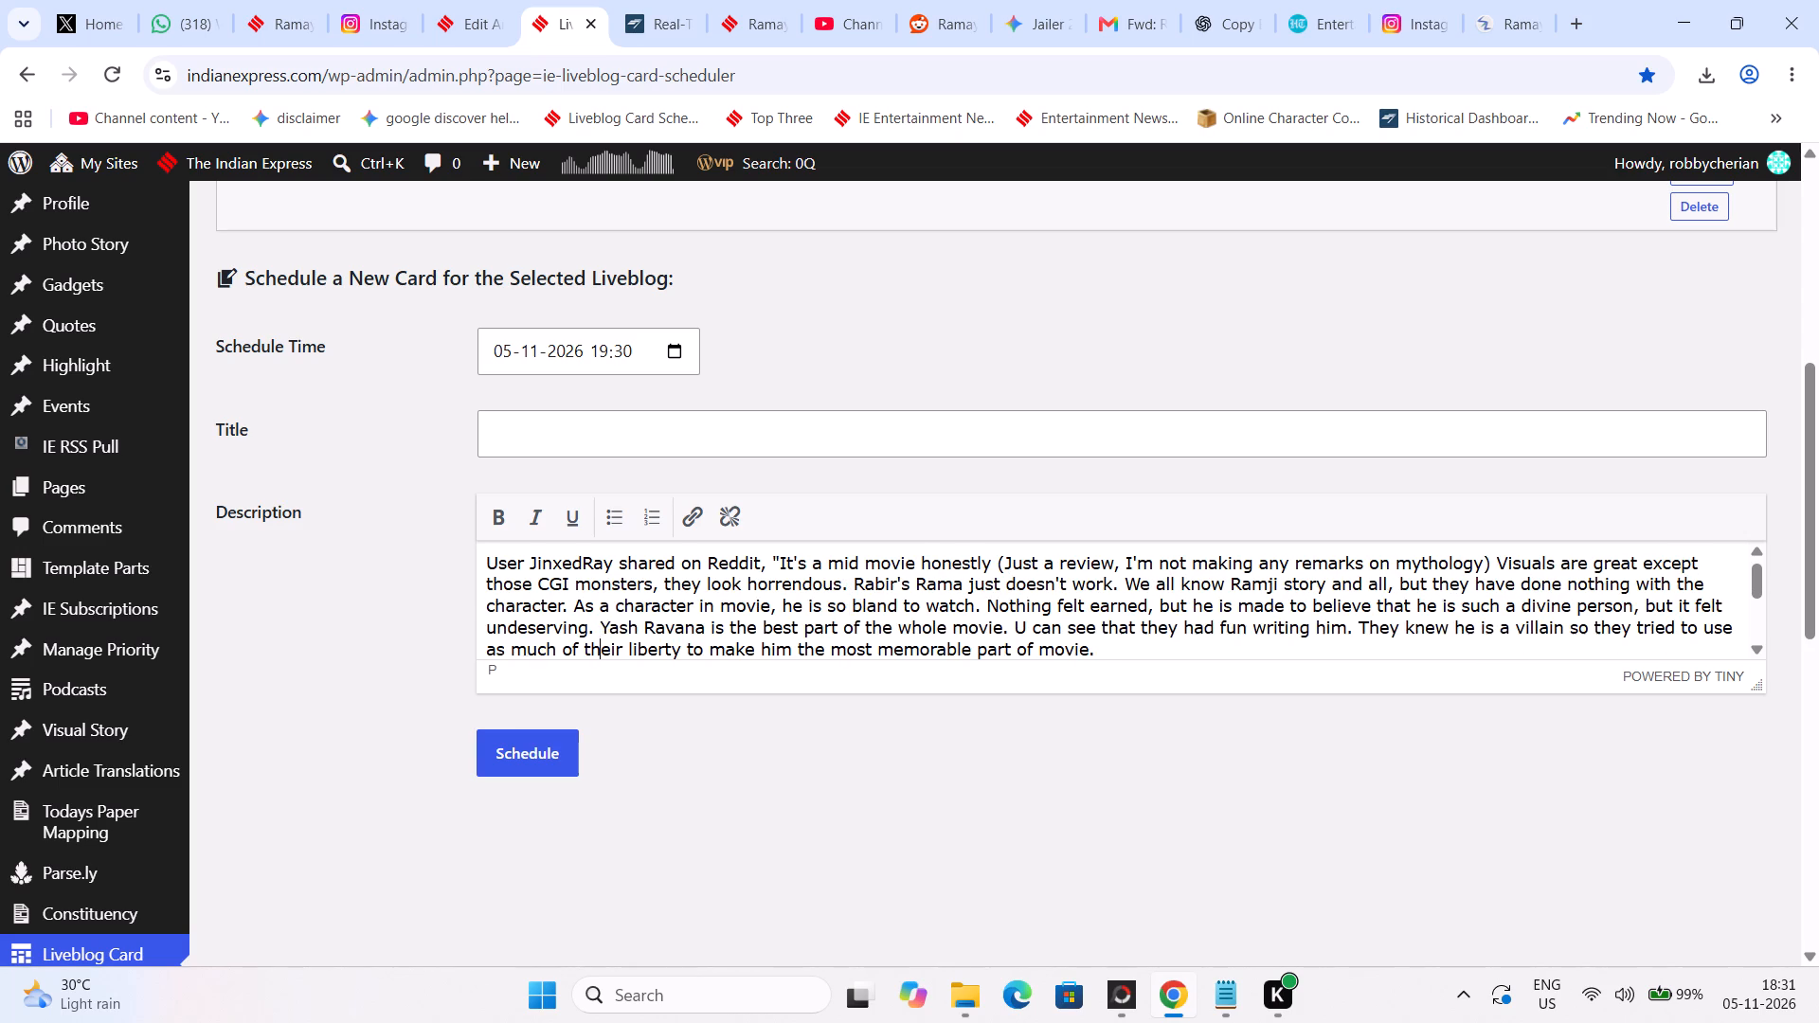
pyautogui.press('Down')
pyautogui.press('Left')
pyautogui.press('Left')
pyautogui.press('Left')
pyautogui.press('Left')
pyautogui.press('Left')
pyautogui.press('Left')
pyautogui.press('Left')
pyautogui.press('Left')
pyautogui.press('Left')
pyautogui.press('Left')
pyautogui.press('Left')
pyautogui.press('Left')
pyautogui.press('Left')
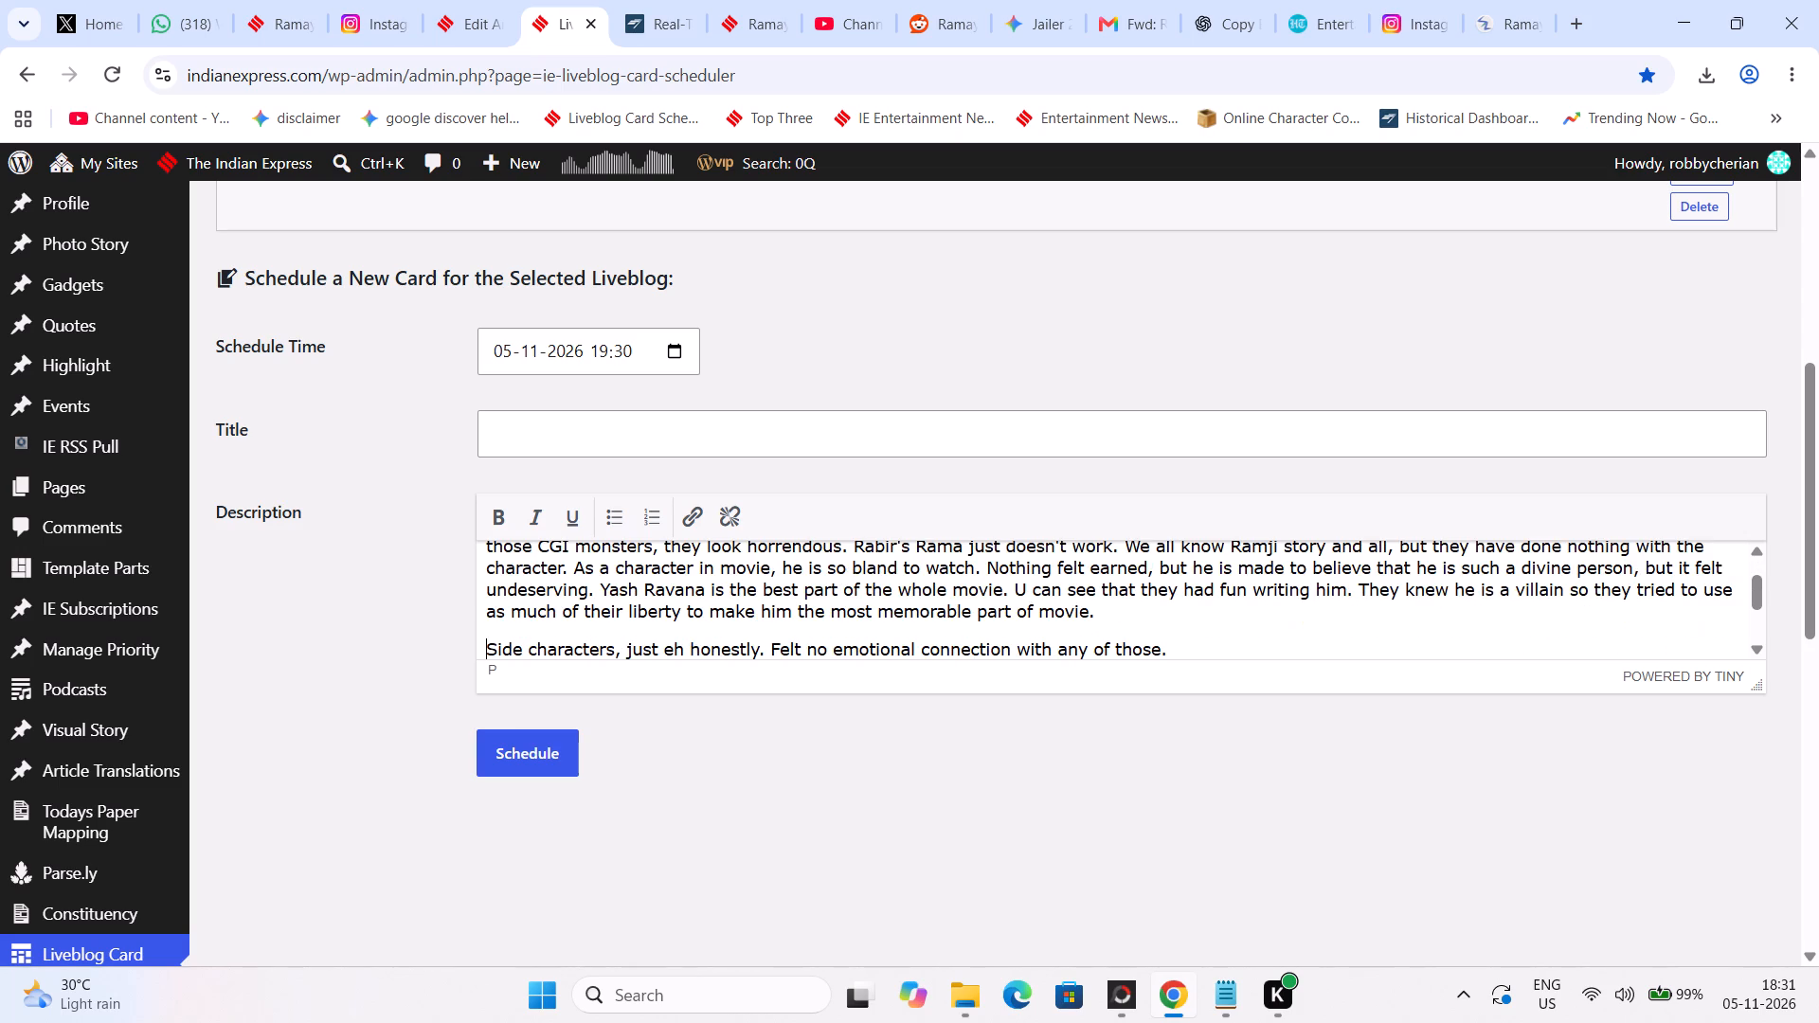
pyautogui.press('BackSpace')
pyautogui.press('space')
pyautogui.press('Down')
pyautogui.press('Down')
pyautogui.press('Up')
pyautogui.press('Delete')
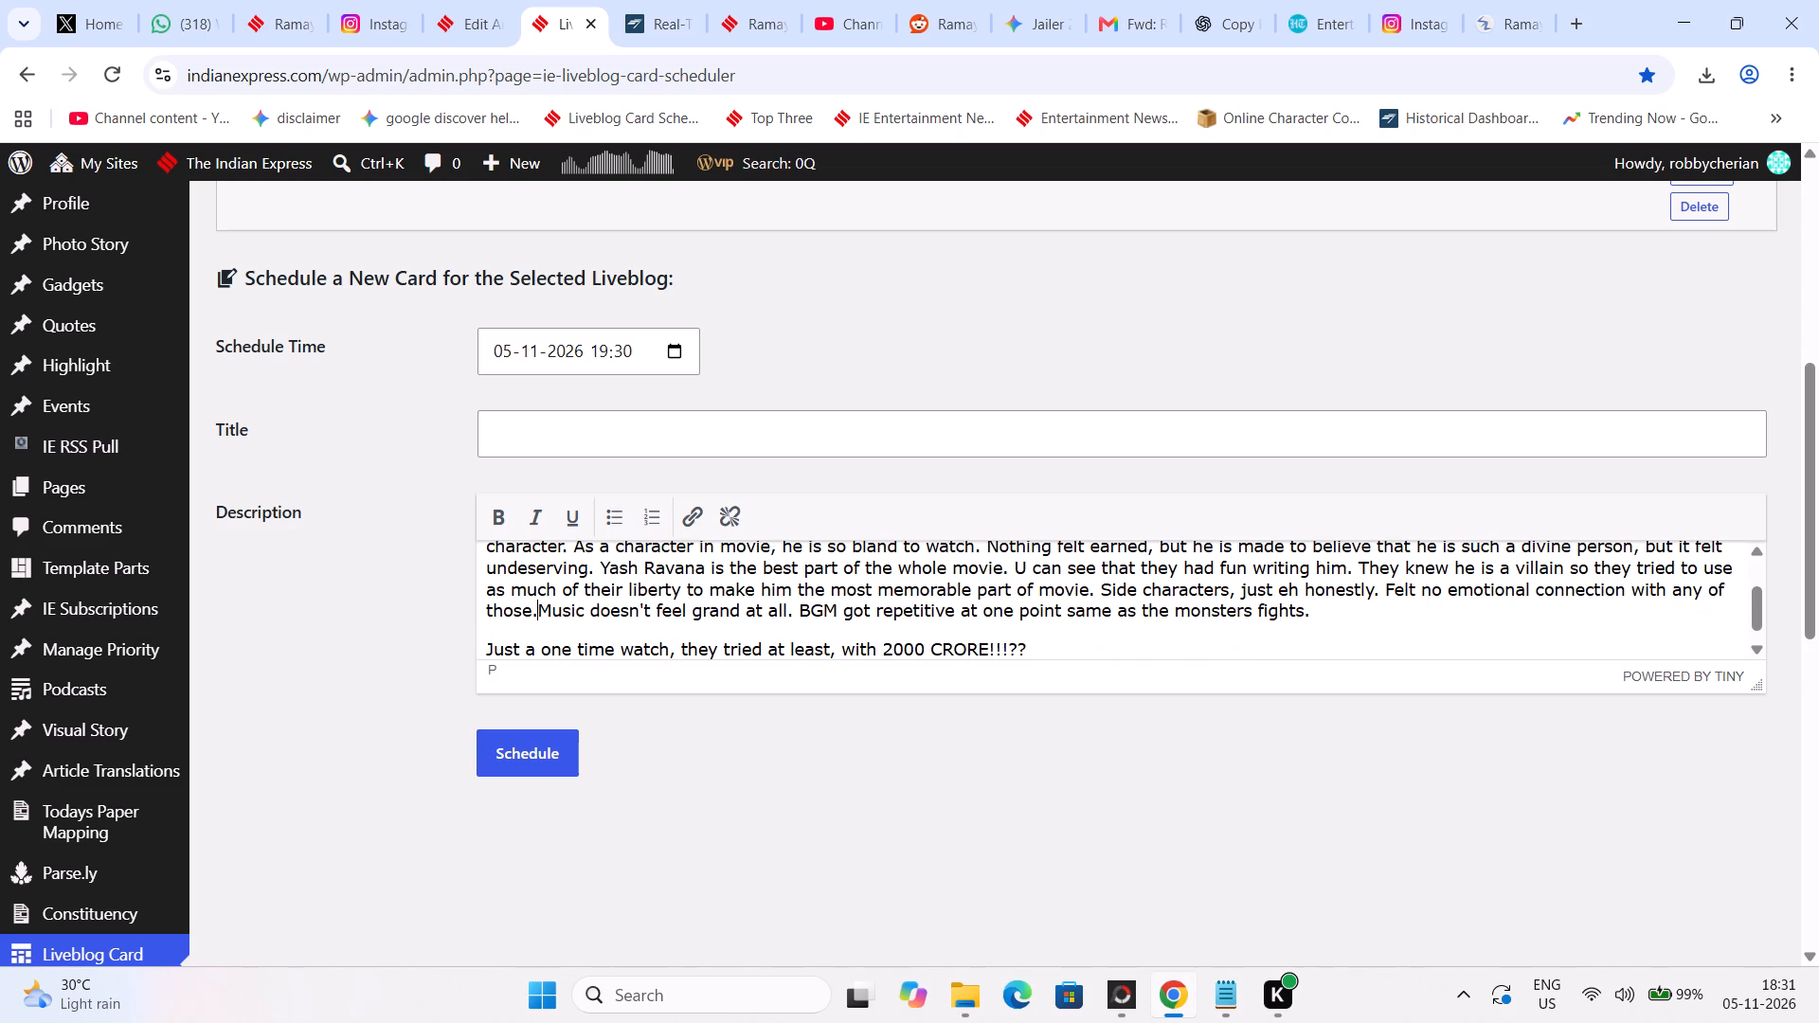
pyautogui.press('space')
pyautogui.press('Down')
pyautogui.press('Left')
pyautogui.press('Left')
pyautogui.press('Left')
pyautogui.press('Left')
pyautogui.press('Left')
pyautogui.press('Left')
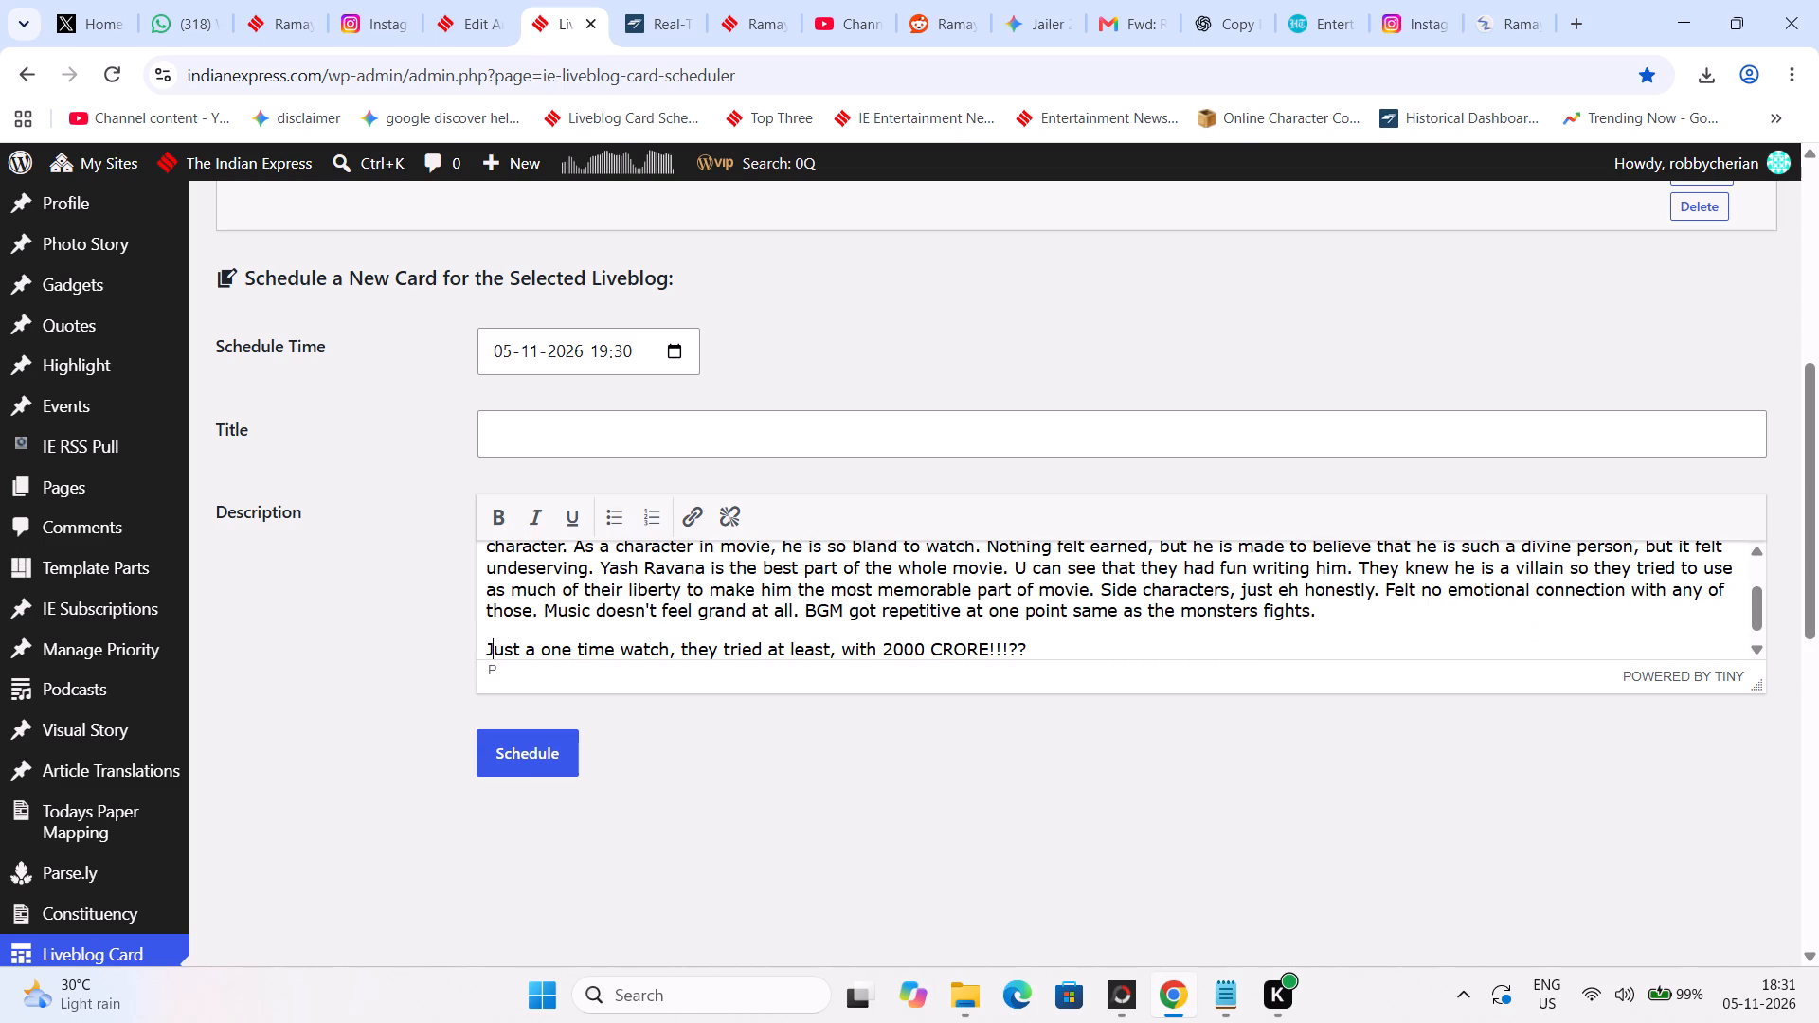
pyautogui.press('Left')
pyautogui.press('BackSpace')
pyautogui.press('space')
pyautogui.press('Down')
pyautogui.hotkey('shift', '"')
pyautogui.press('Down')
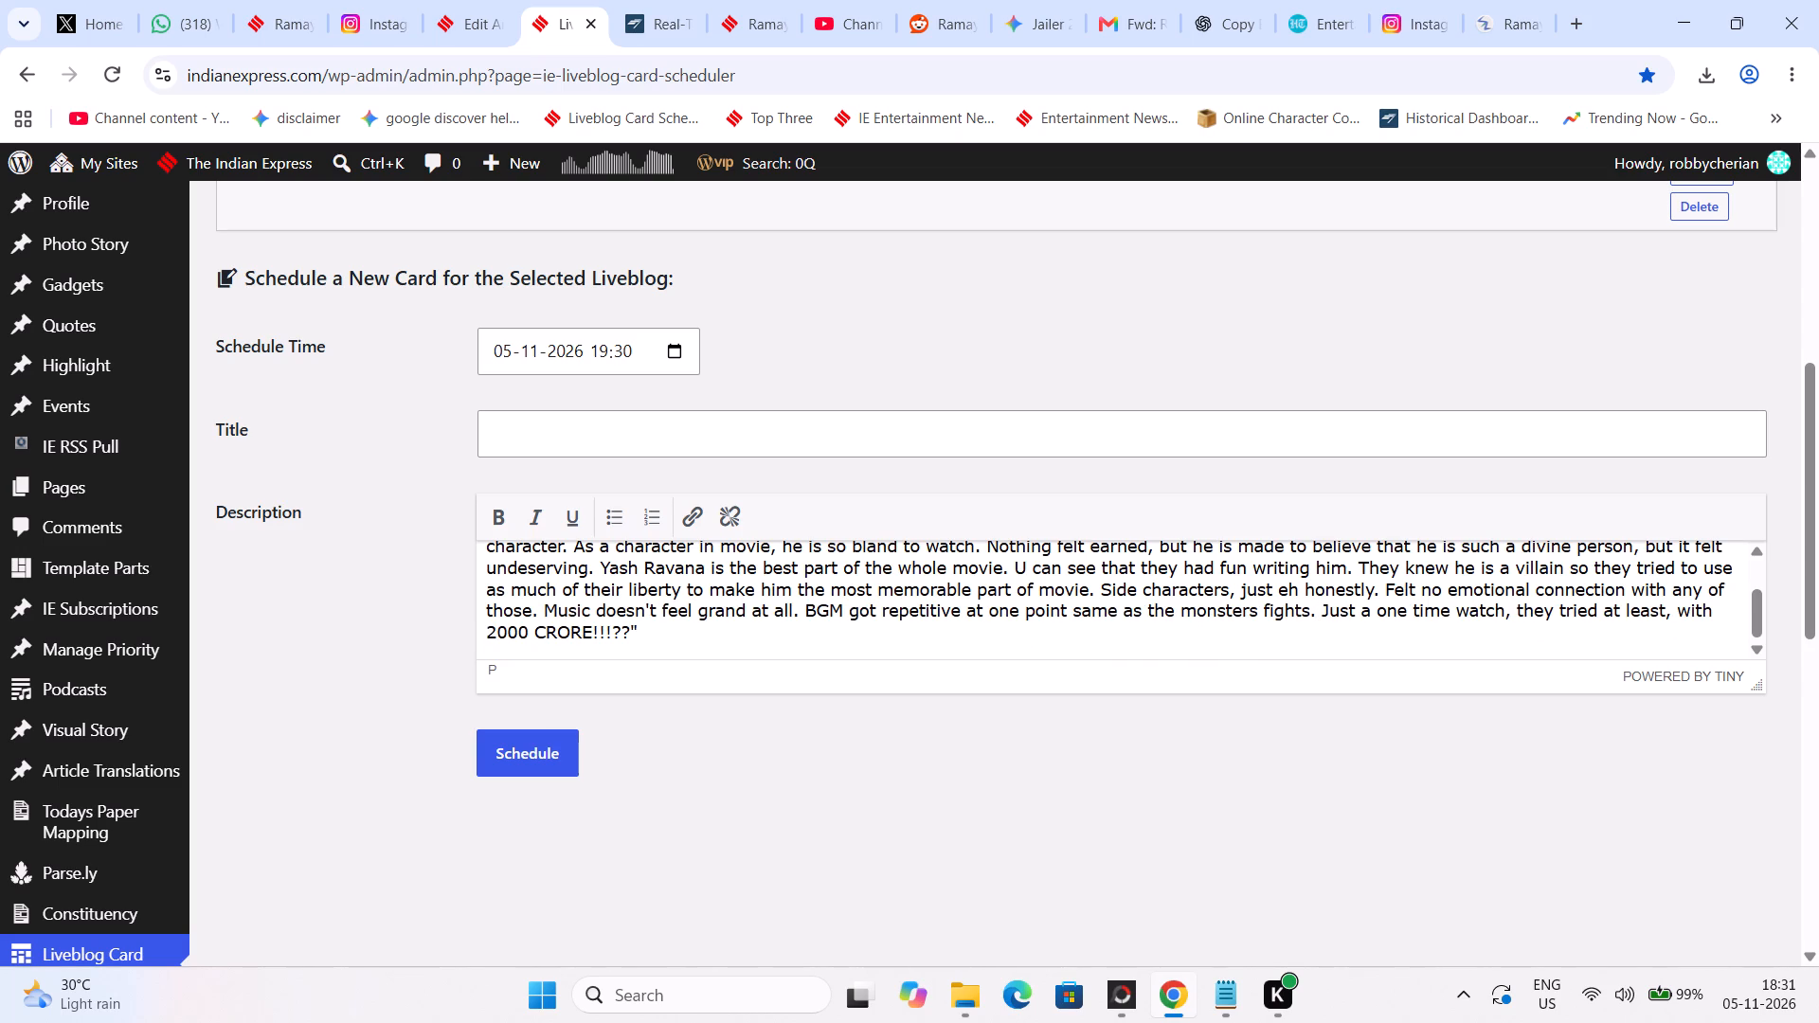
pyautogui.press('Down')
# Title the card "Ramayana is 'a mid movie'", reusing the phrase "a mid movie" from the description.
pyautogui.press('Up')
pyautogui.press('Up')
pyautogui.press('Up')
pyautogui.press('Up')
pyautogui.press('Up')
pyautogui.press('Up')
pyautogui.press('Up')
pyautogui.press('Up')
pyautogui.press('Up')
pyautogui.press('Up')
pyautogui.press('Up')
pyautogui.press('Up')
pyautogui.press('Up')
pyautogui.press('Up')
pyautogui.press('Up')
pyautogui.press('Up')
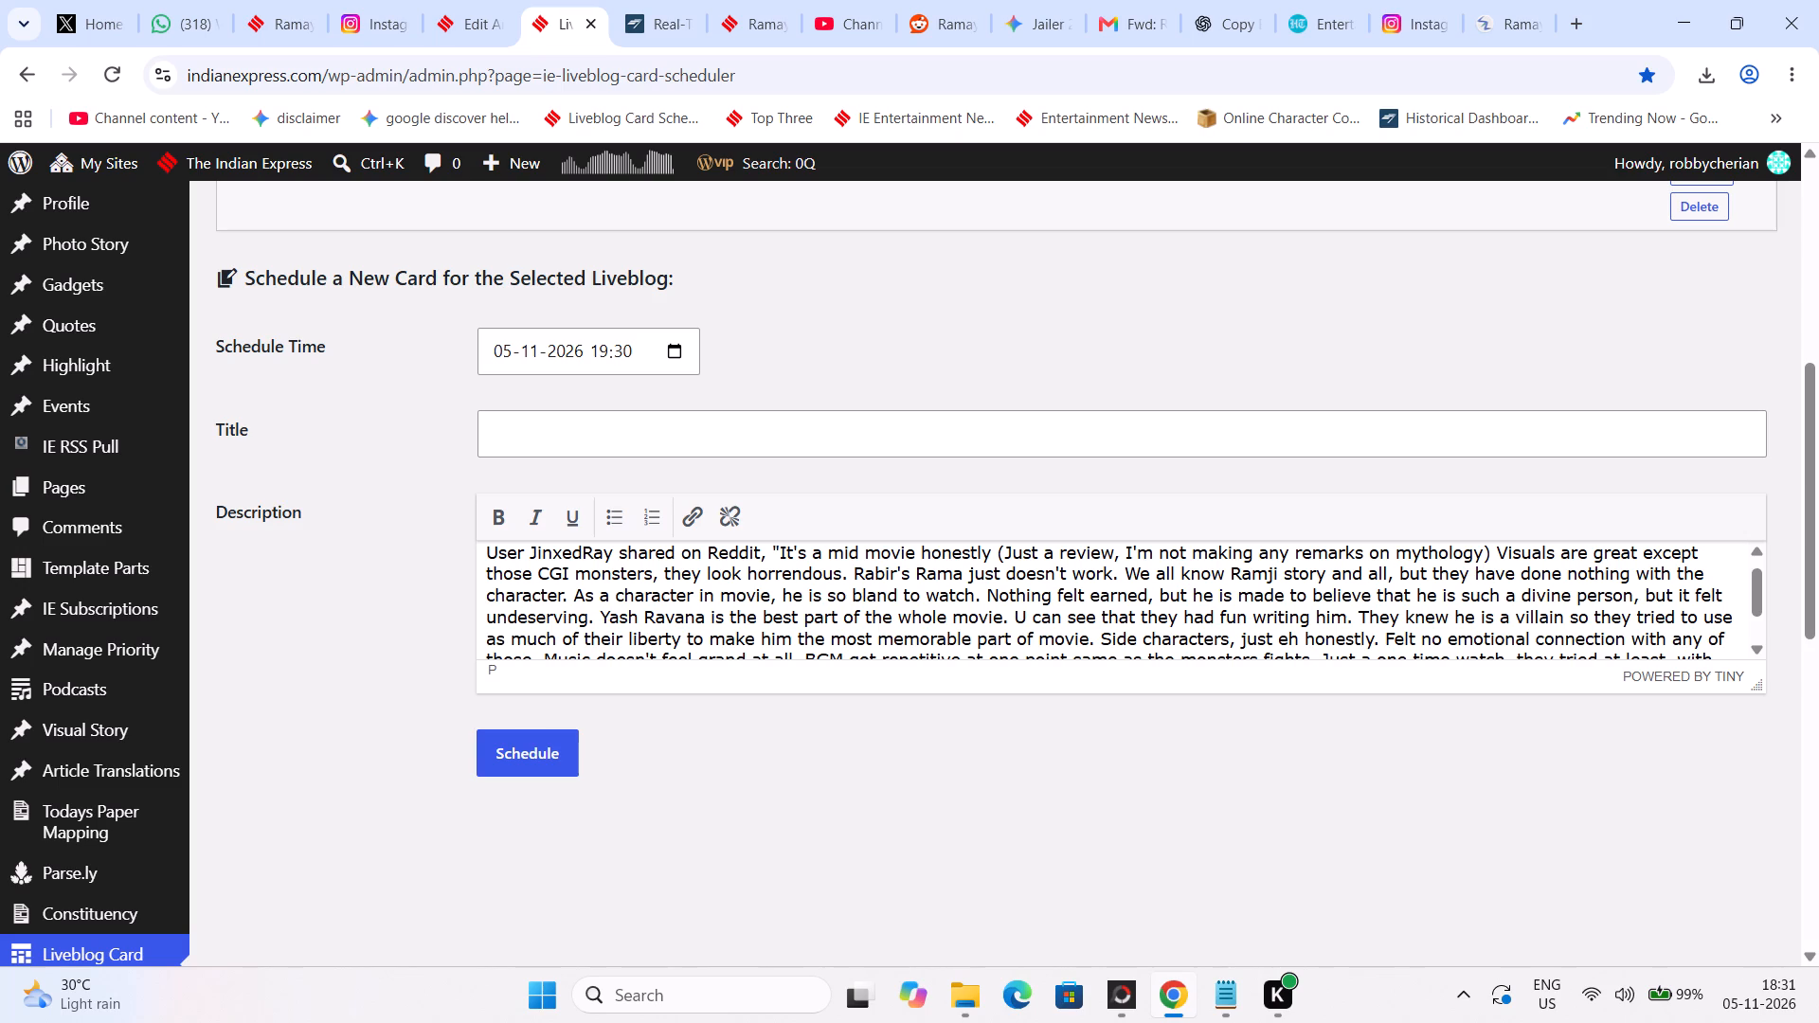
pyautogui.moveTo(912, 547); pyautogui.dragTo(807, 561)
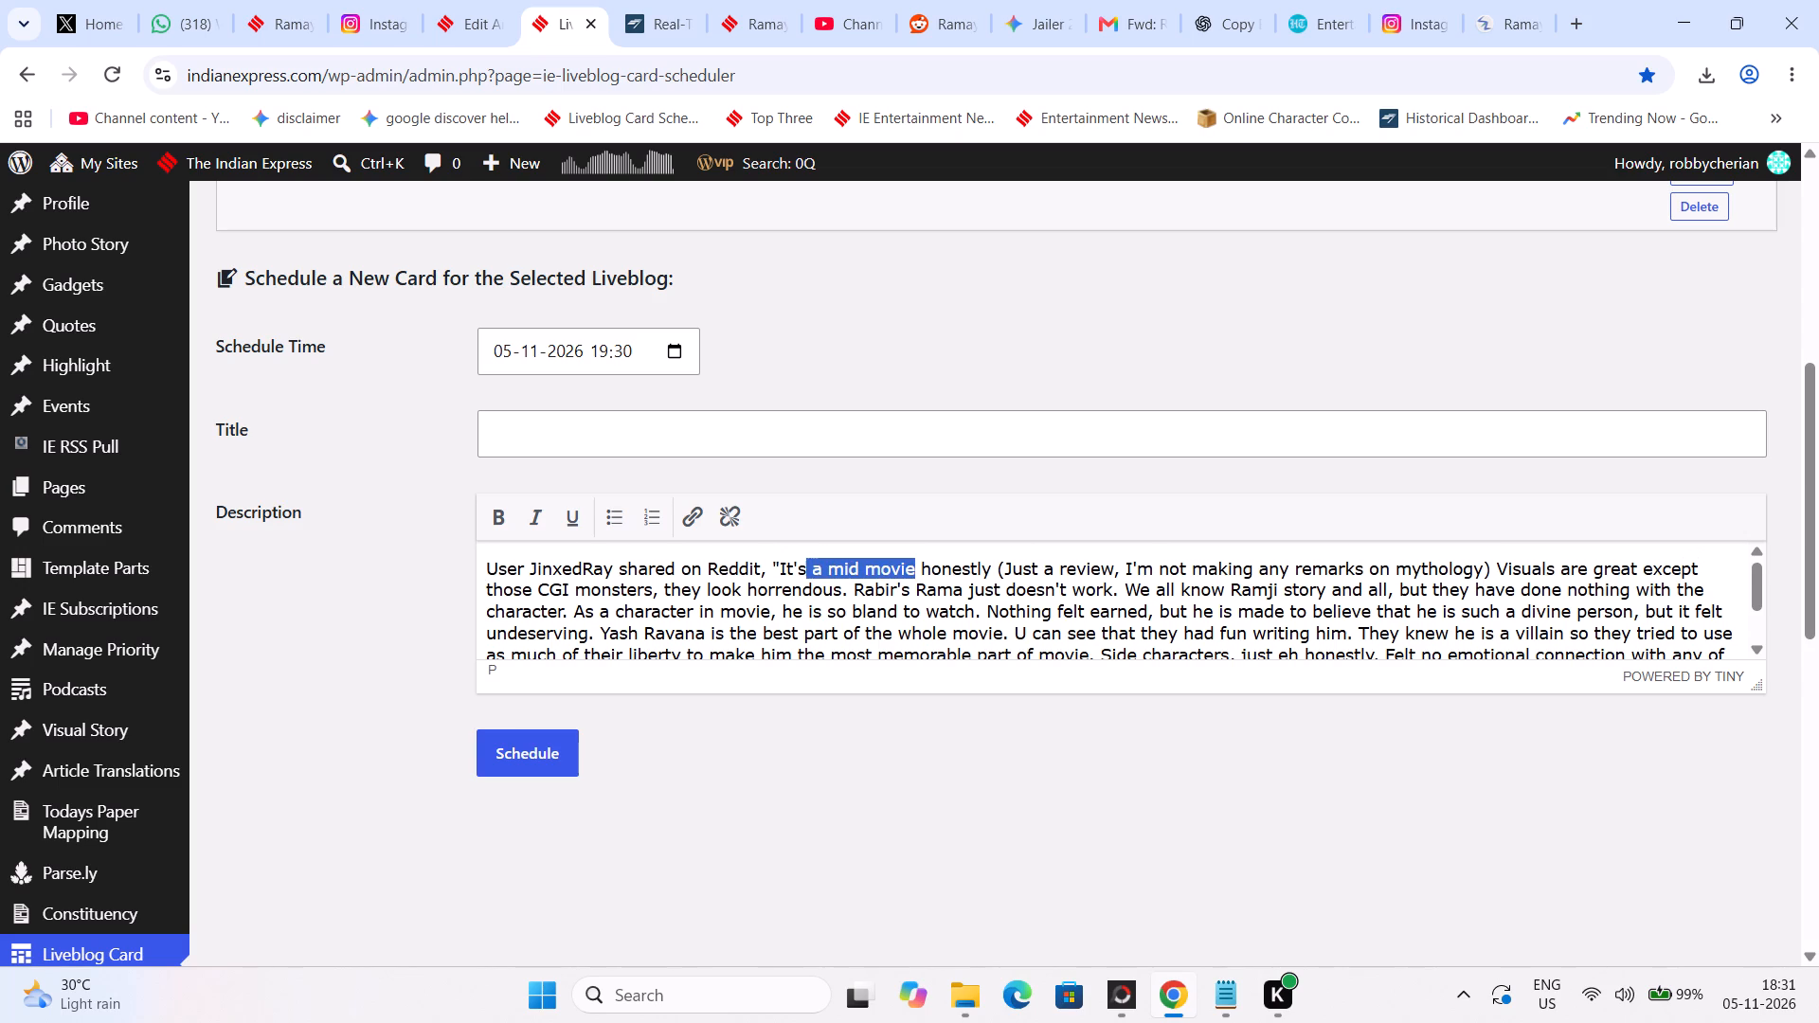
pyautogui.hotkey('ctrl', 'c')
pyautogui.click(601, 441)
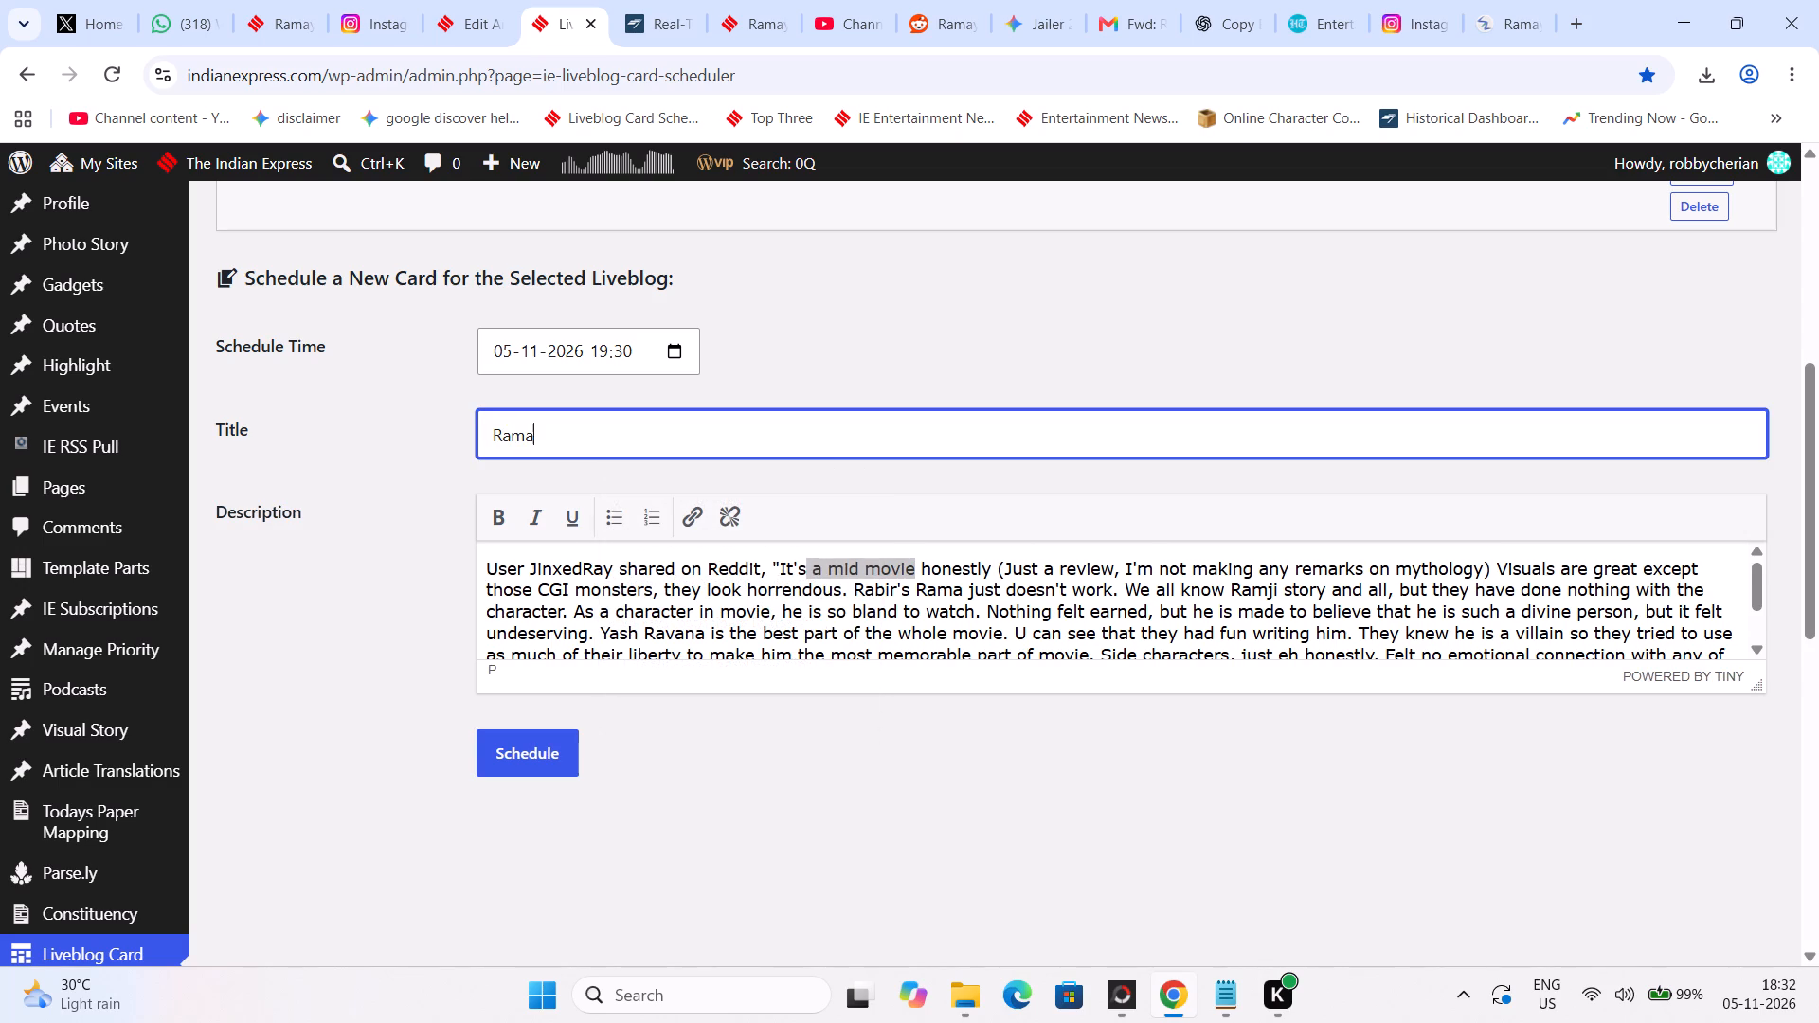
pyautogui.hotkey('ctrl', 'v')
pyautogui.press("'")
pyautogui.press('Left')
pyautogui.press('Left')
pyautogui.press('Left')
pyautogui.press('Left')
pyautogui.press('Left')
pyautogui.press('Left')
pyautogui.press('Left')
pyautogui.press('Left')
pyautogui.press('Left')
pyautogui.press('Left')
pyautogui.press('Left')
pyautogui.press('Left')
pyautogui.press('Left')
pyautogui.press('Left')
pyautogui.press('Left')
pyautogui.press('Left')
pyautogui.press('Right')
pyautogui.press('Right')
pyautogui.press('Right')
pyautogui.press('Right')
pyautogui.press("'")
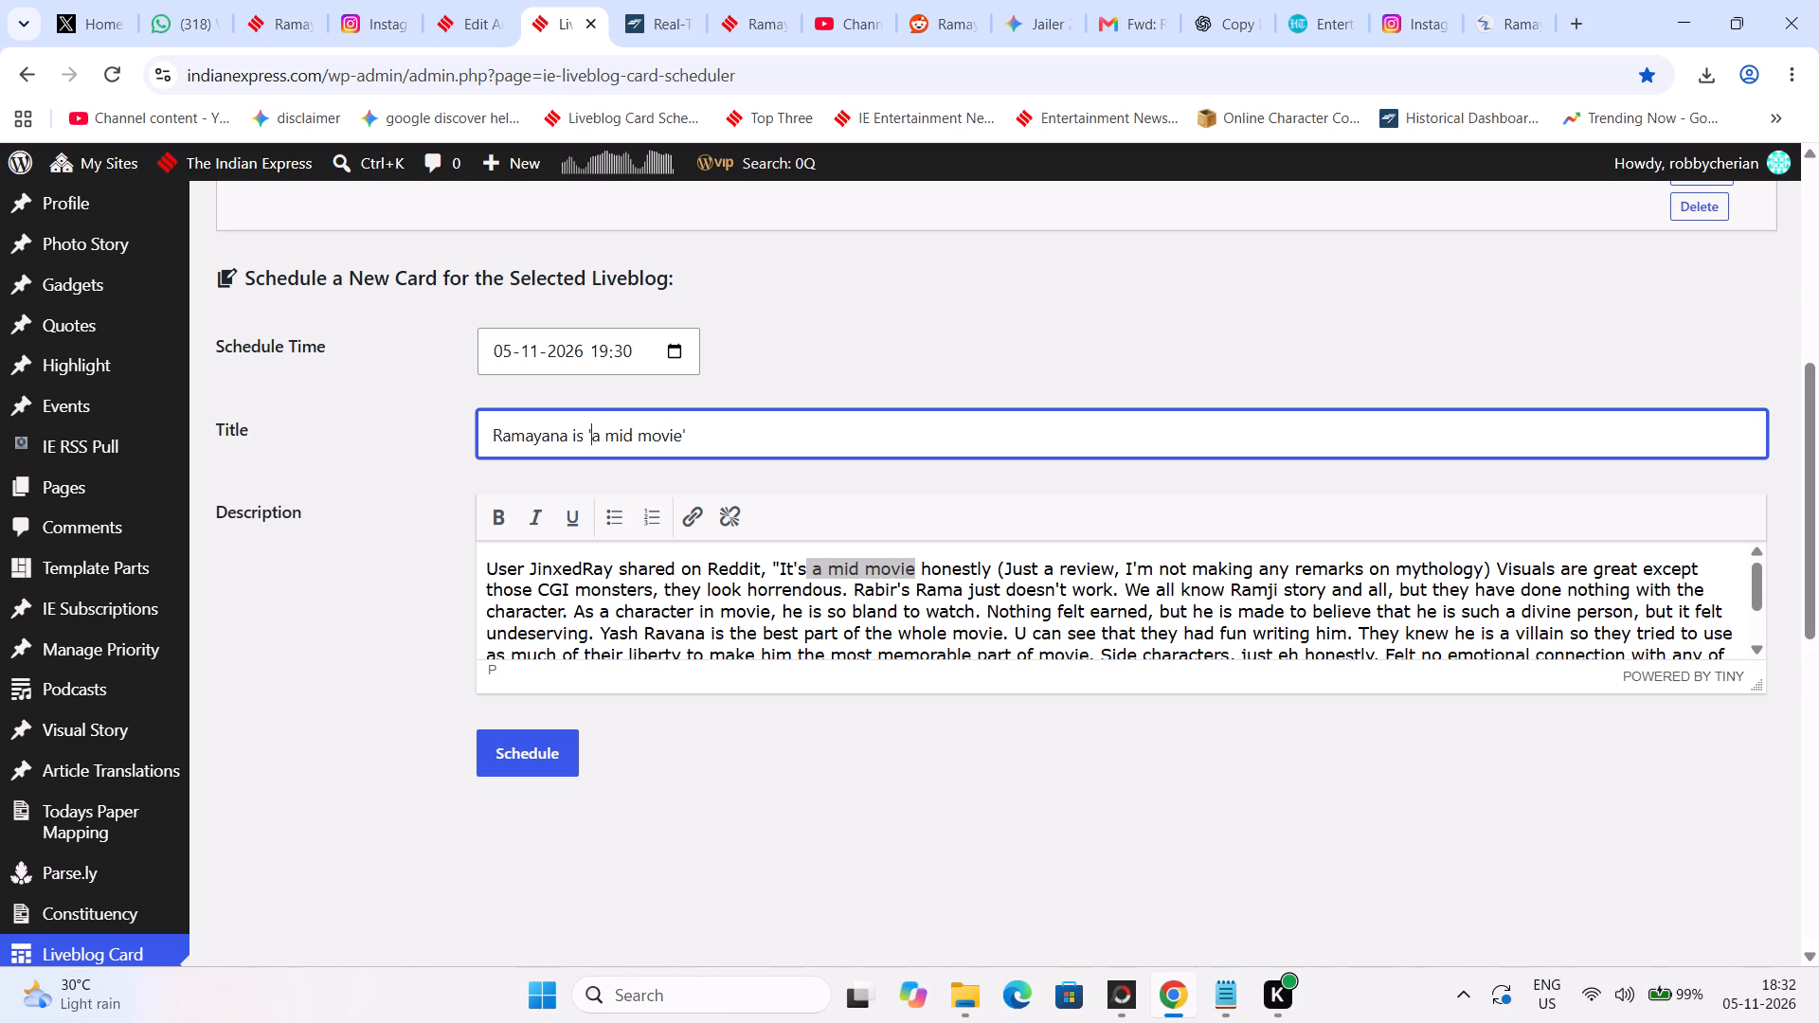
# Check the list of scheduled cards and schedule the "Ramayana is 'a mid movie'" card.
pyautogui.scroll(3, 634, 502)
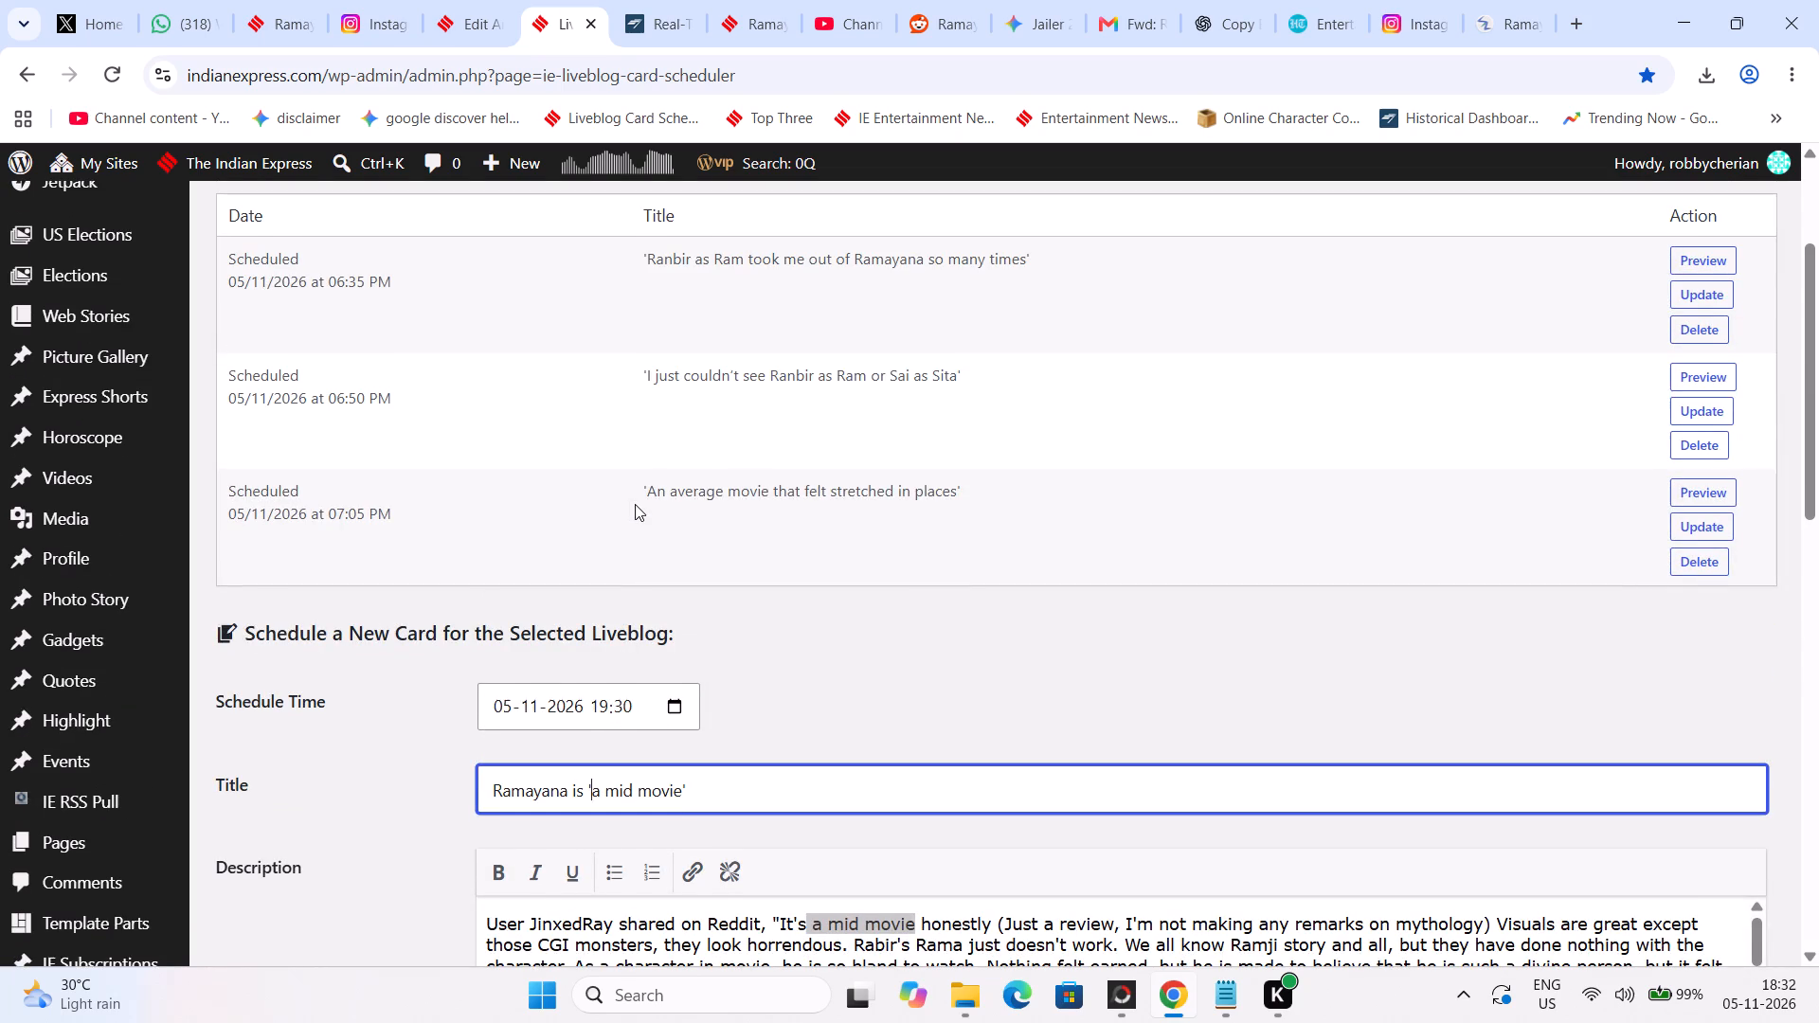
pyautogui.scroll(-3, 636, 506)
pyautogui.click(548, 751)
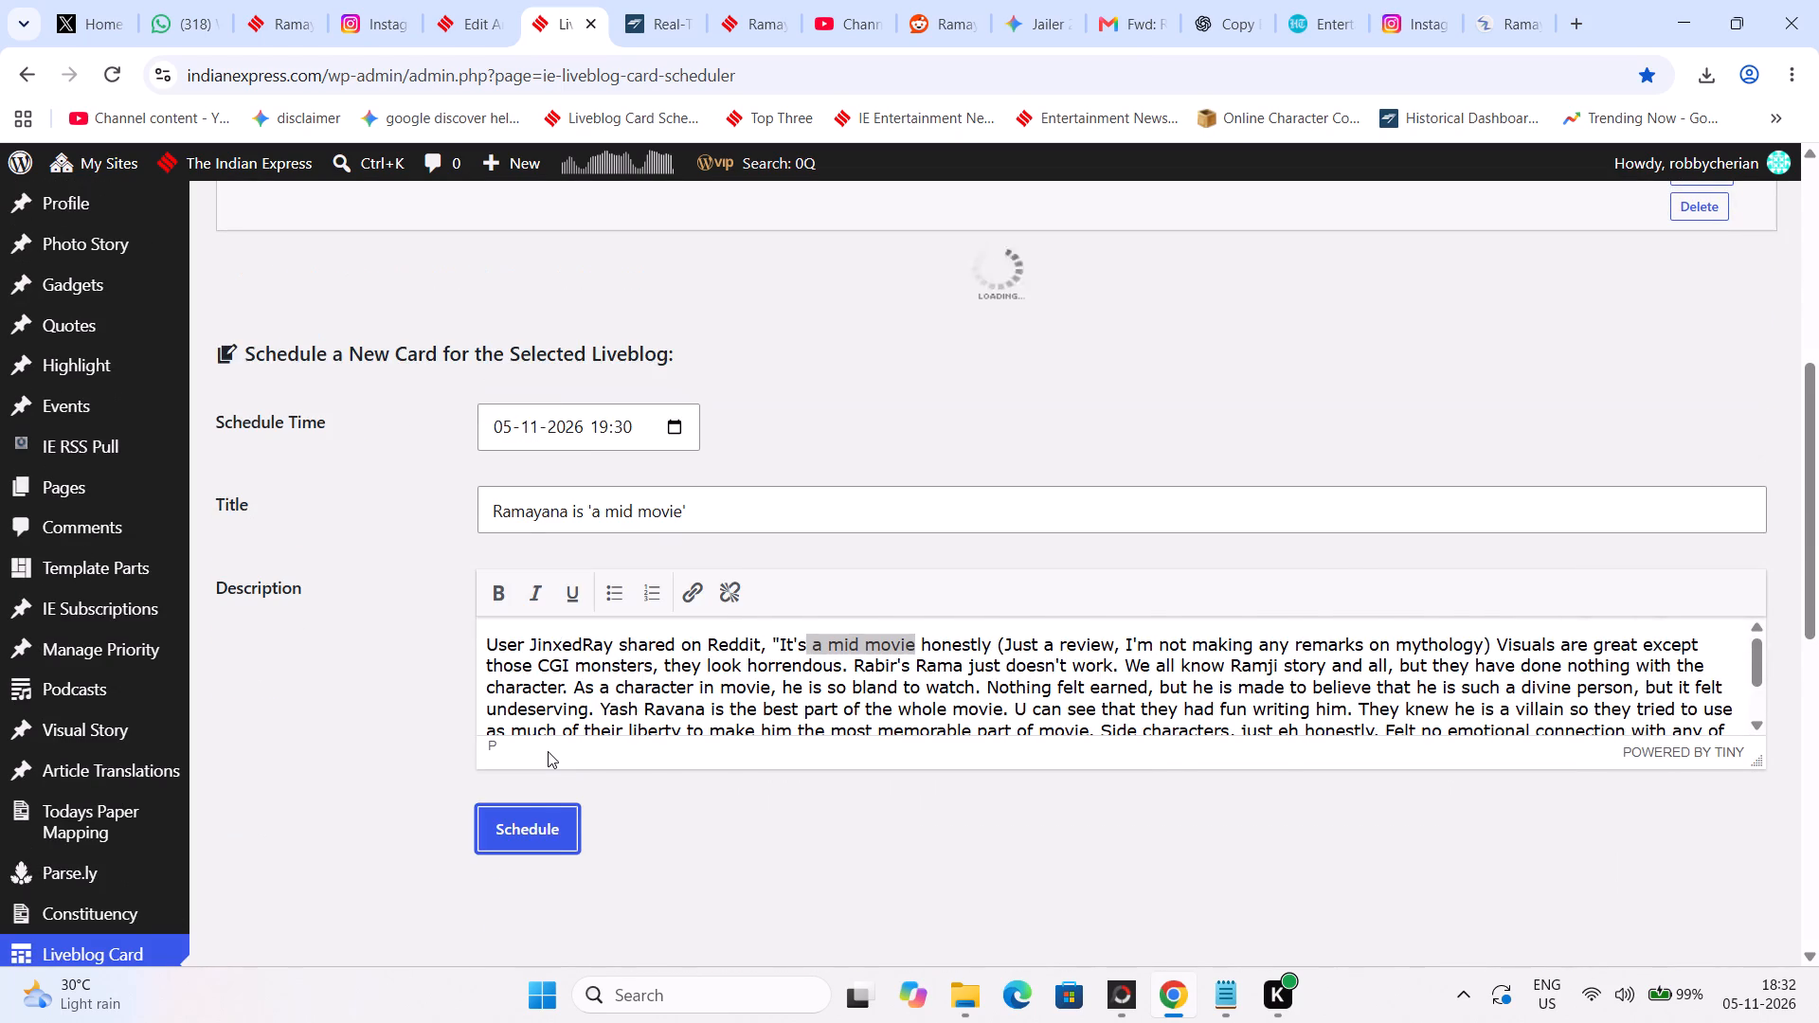
# Set the schedule time of the next new card to 19:45.
pyautogui.click(626, 545)
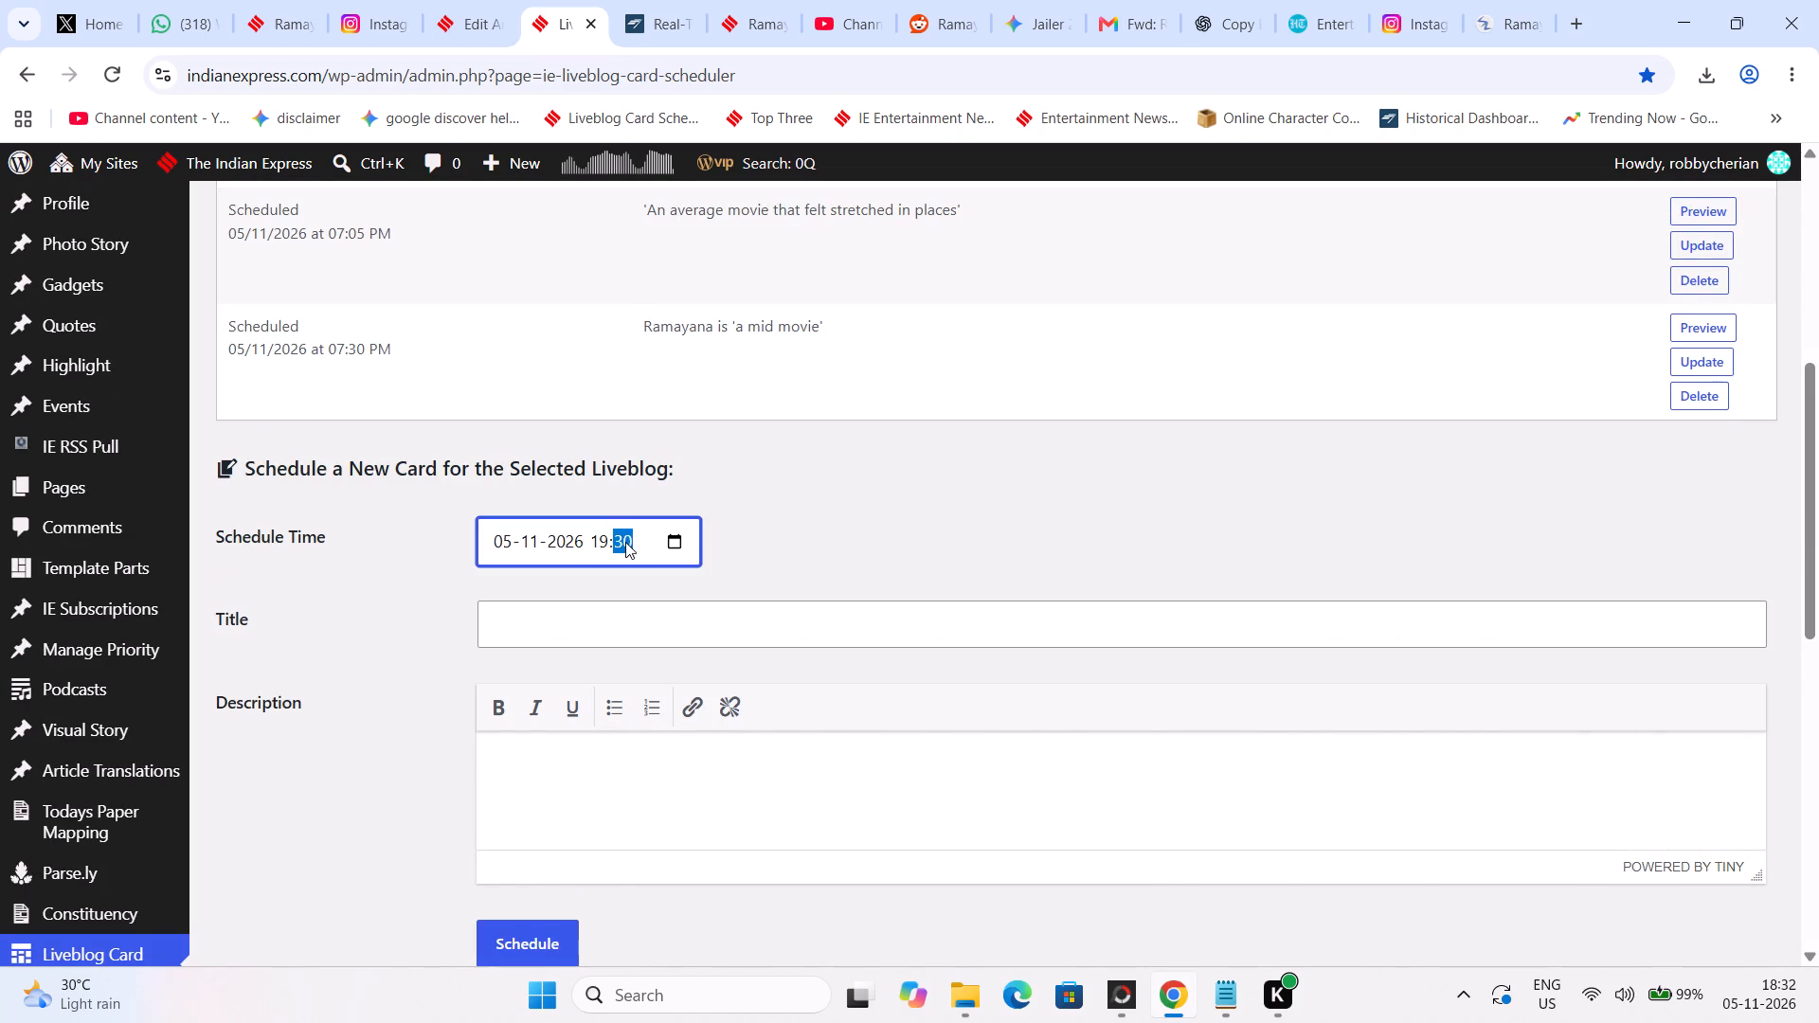
pyautogui.write('45')
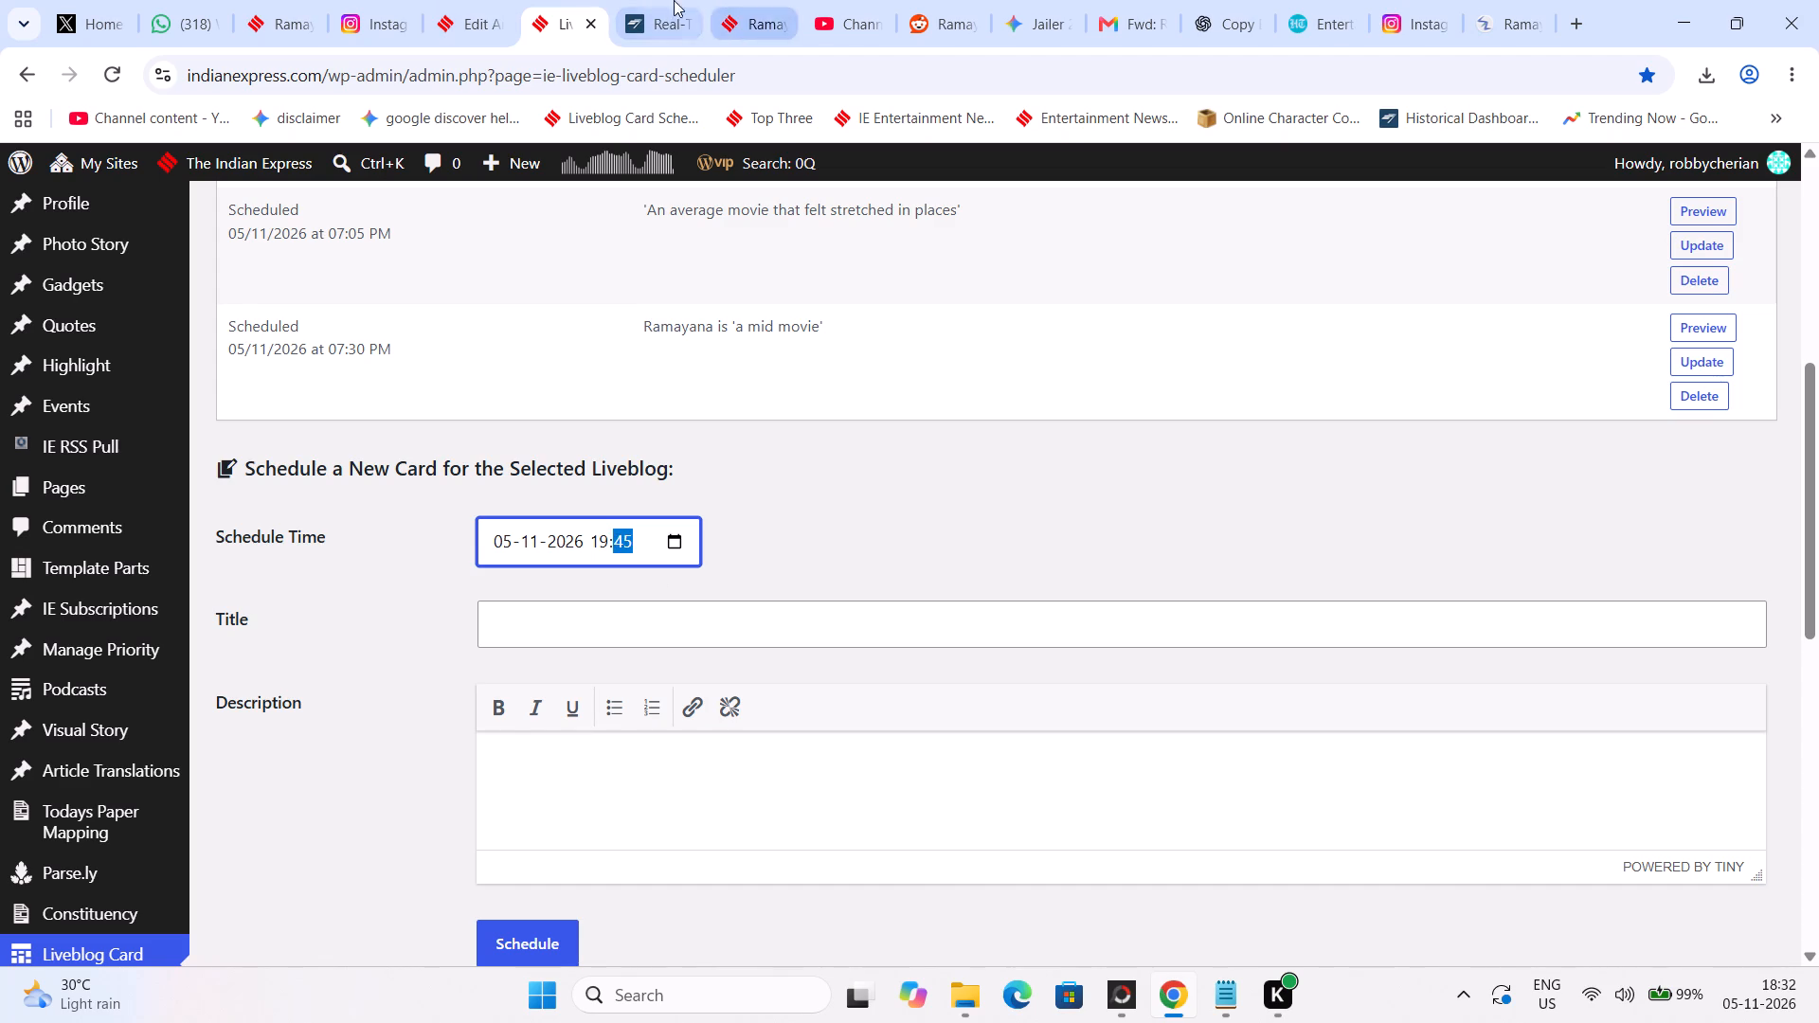
pyautogui.click(957, 0)
pyautogui.scroll(-3, 794, 644)
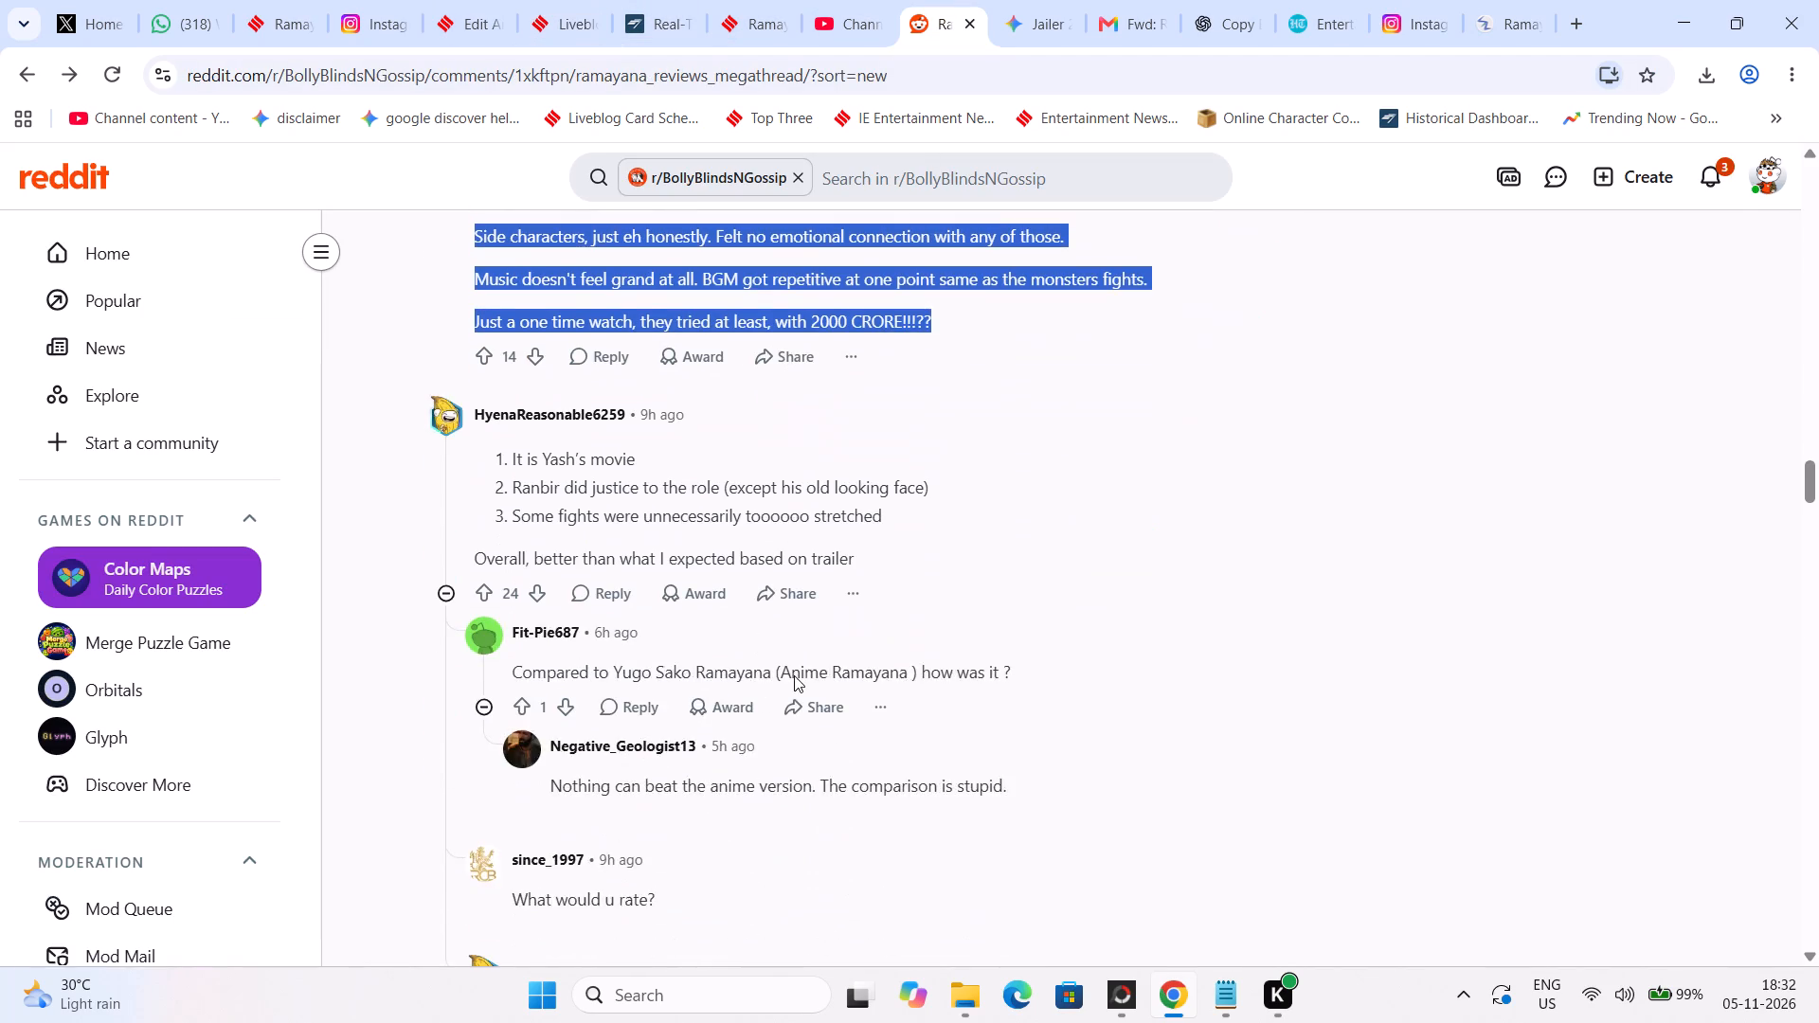
pyautogui.scroll(-6, 794, 675)
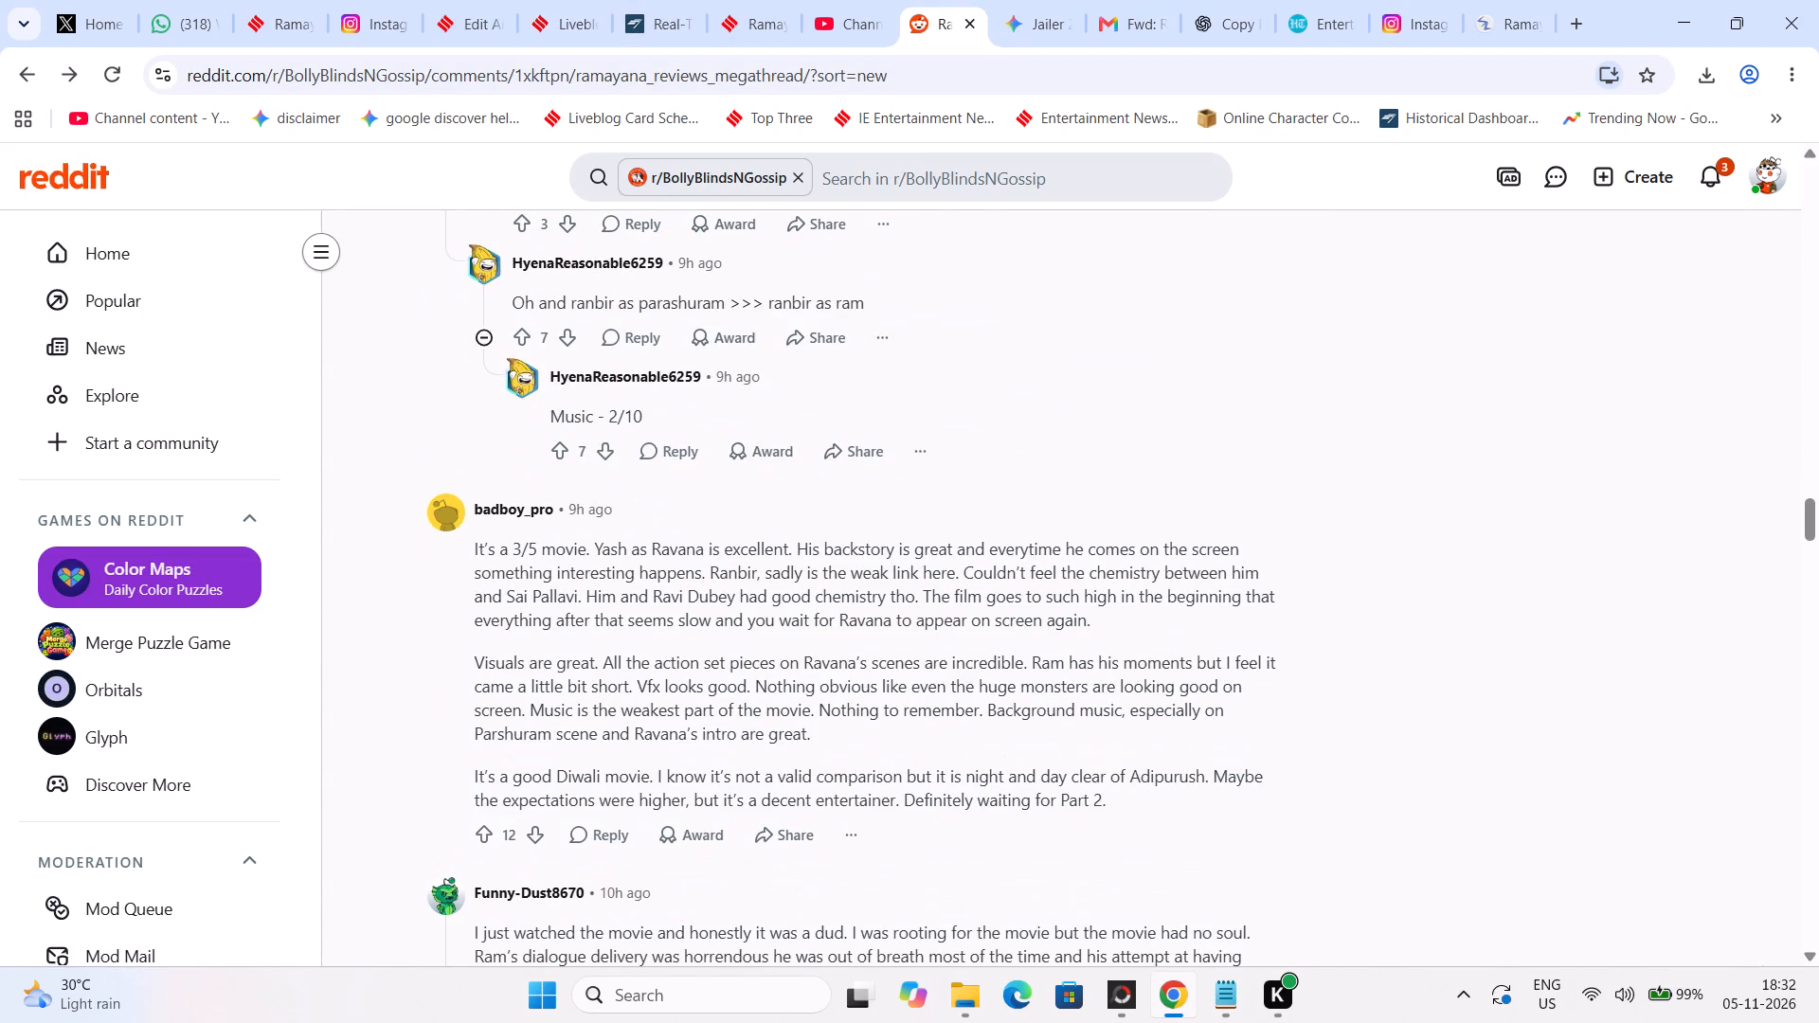
pyautogui.moveTo(1169, 808); pyautogui.dragTo(508, 528)
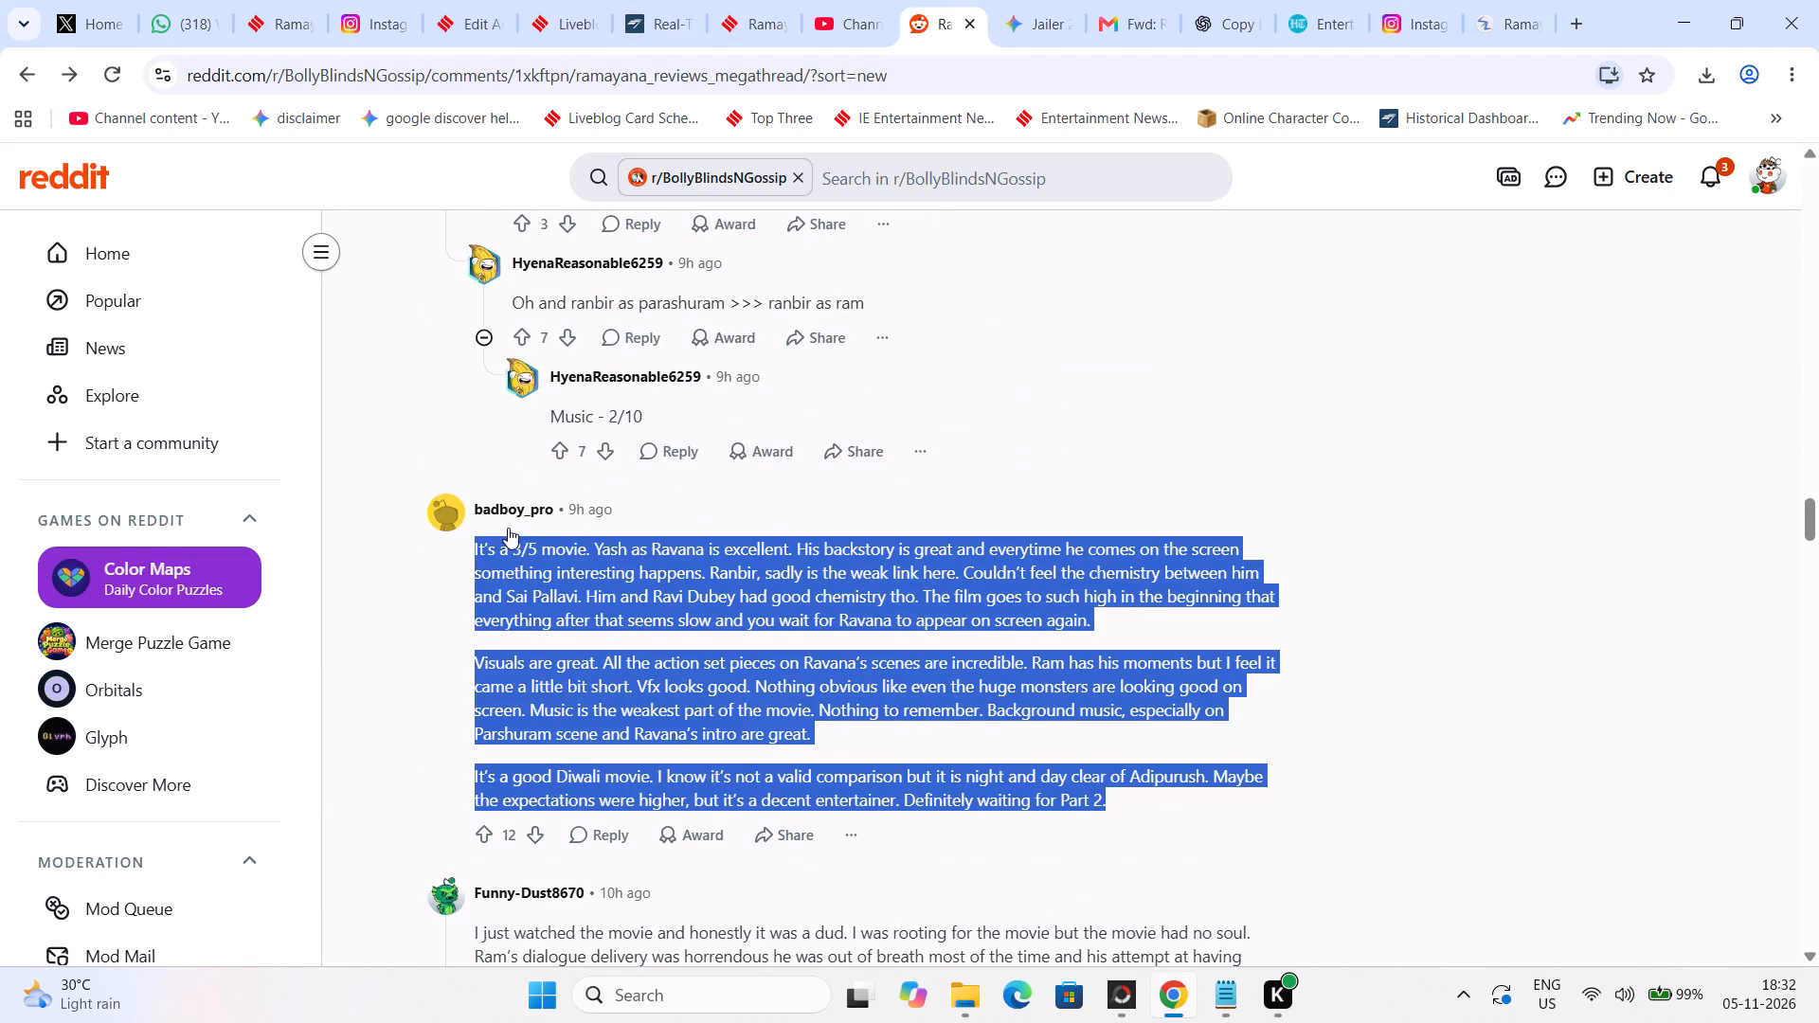
pyautogui.moveTo(508, 528); pyautogui.dragTo(478, 511)
pyautogui.hotkey('ctrl', 'c')
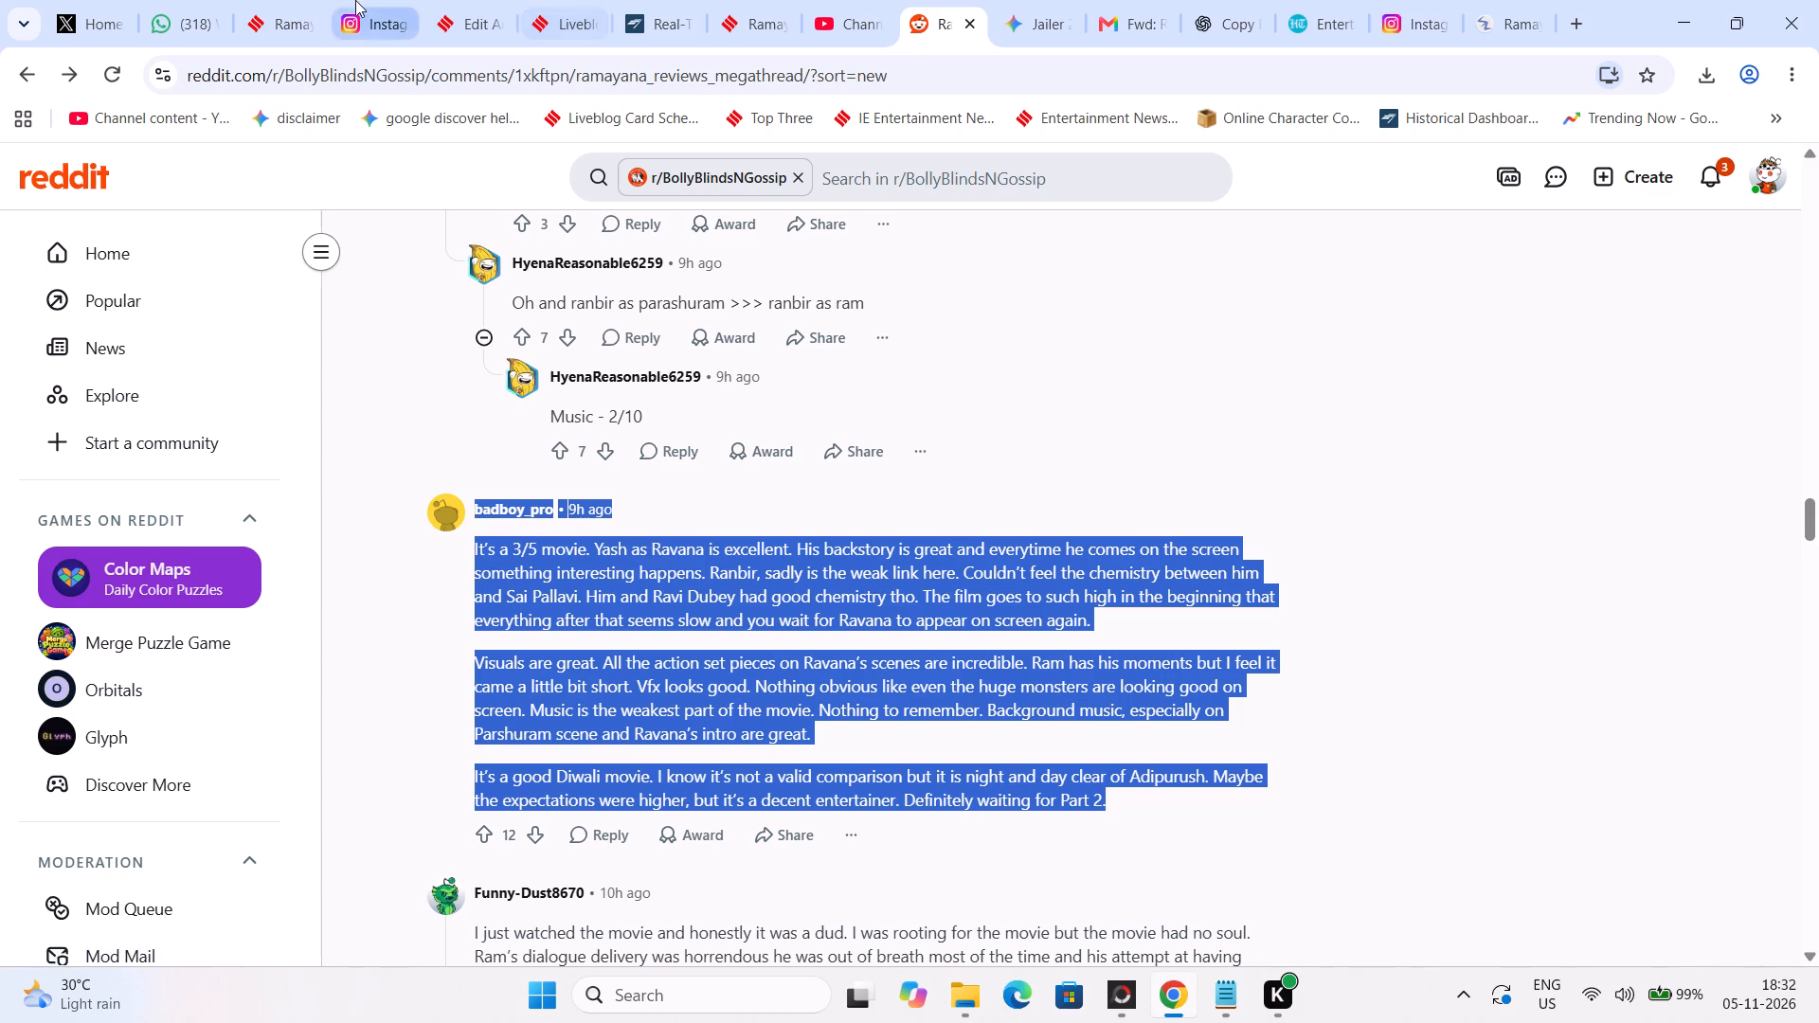
pyautogui.click(291, 0)
pyautogui.click(549, 0)
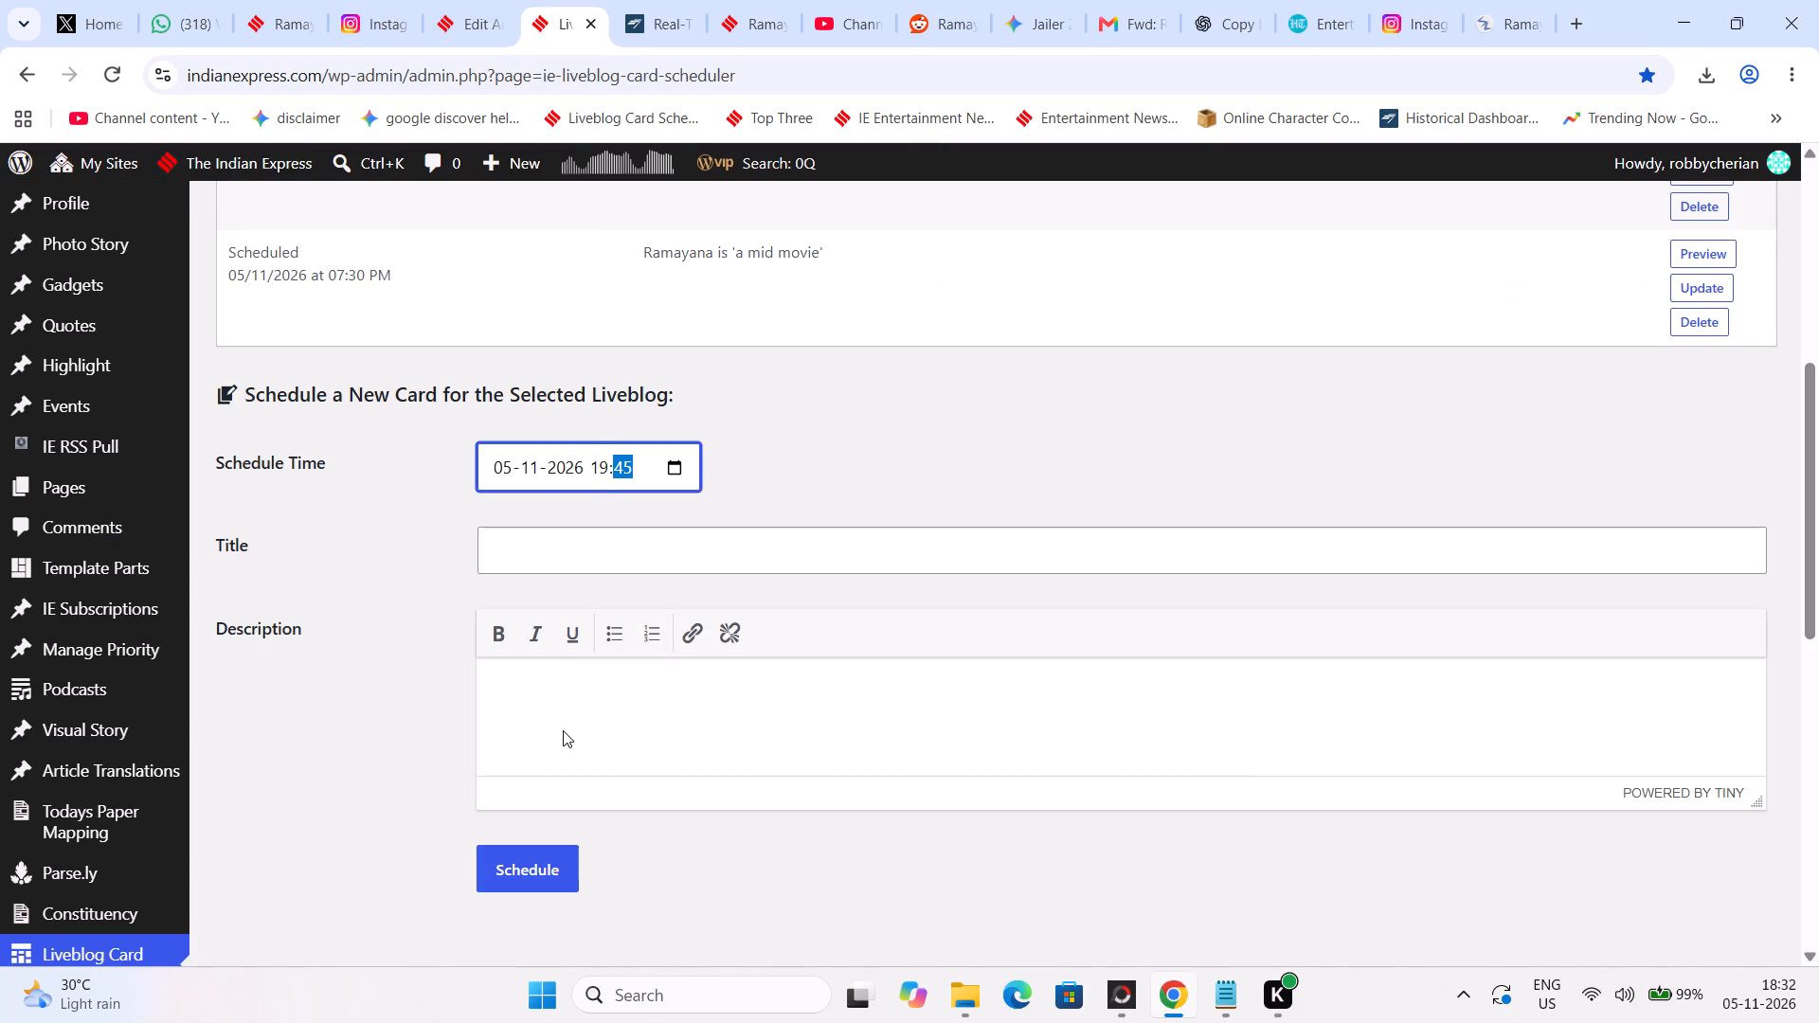
pyautogui.click(562, 731)
pyautogui.rightClick(525, 684)
pyautogui.click(615, 436)
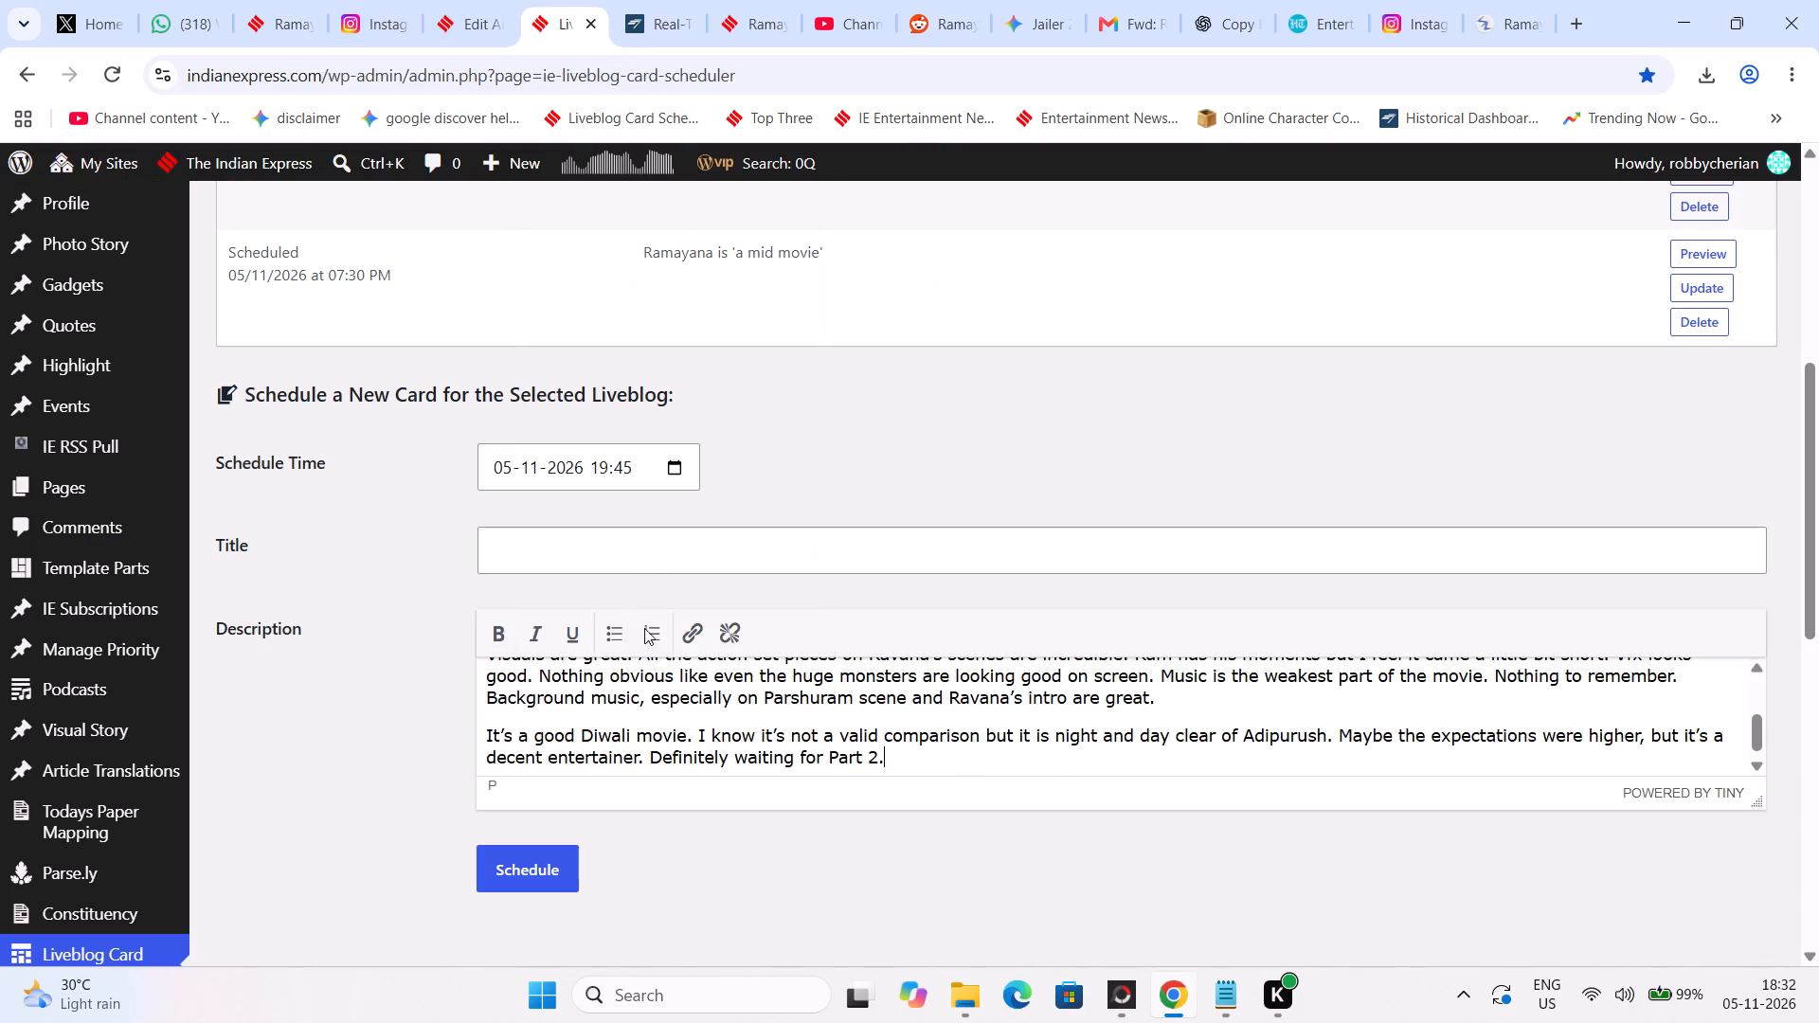
pyautogui.scroll(3, 641, 686)
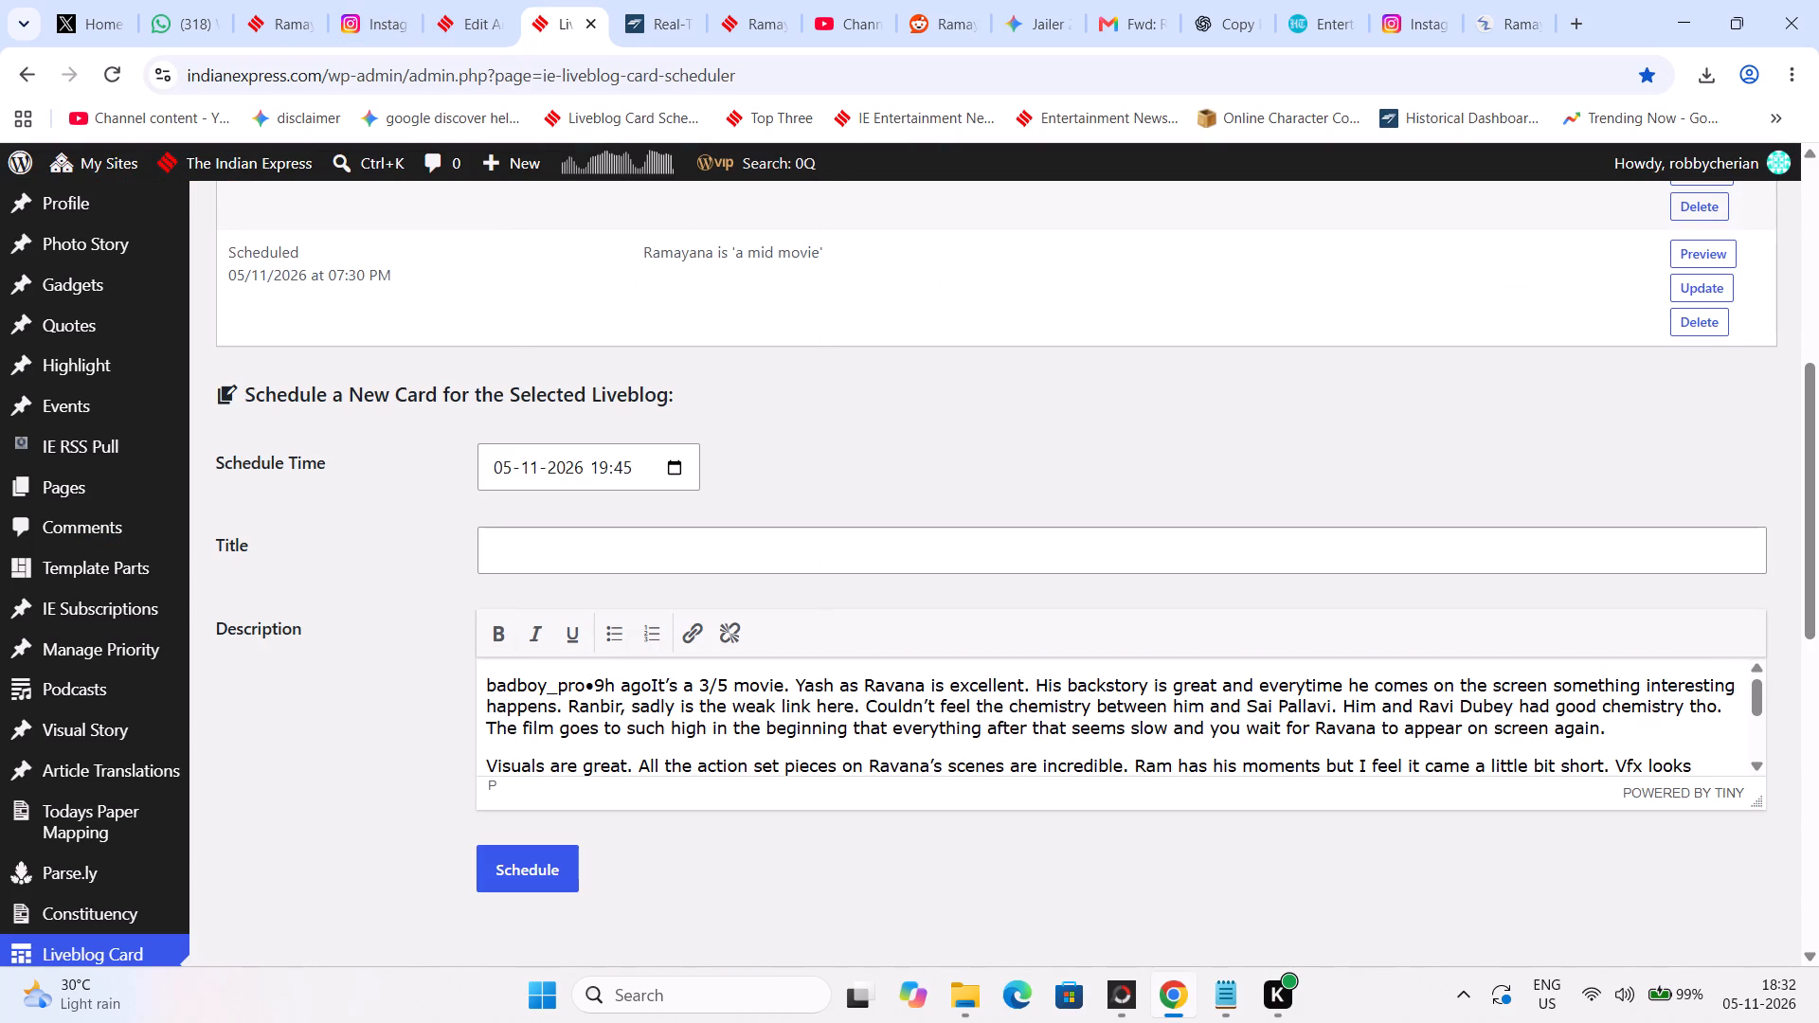
pyautogui.moveTo(589, 686); pyautogui.dragTo(651, 686)
pyautogui.press('space')
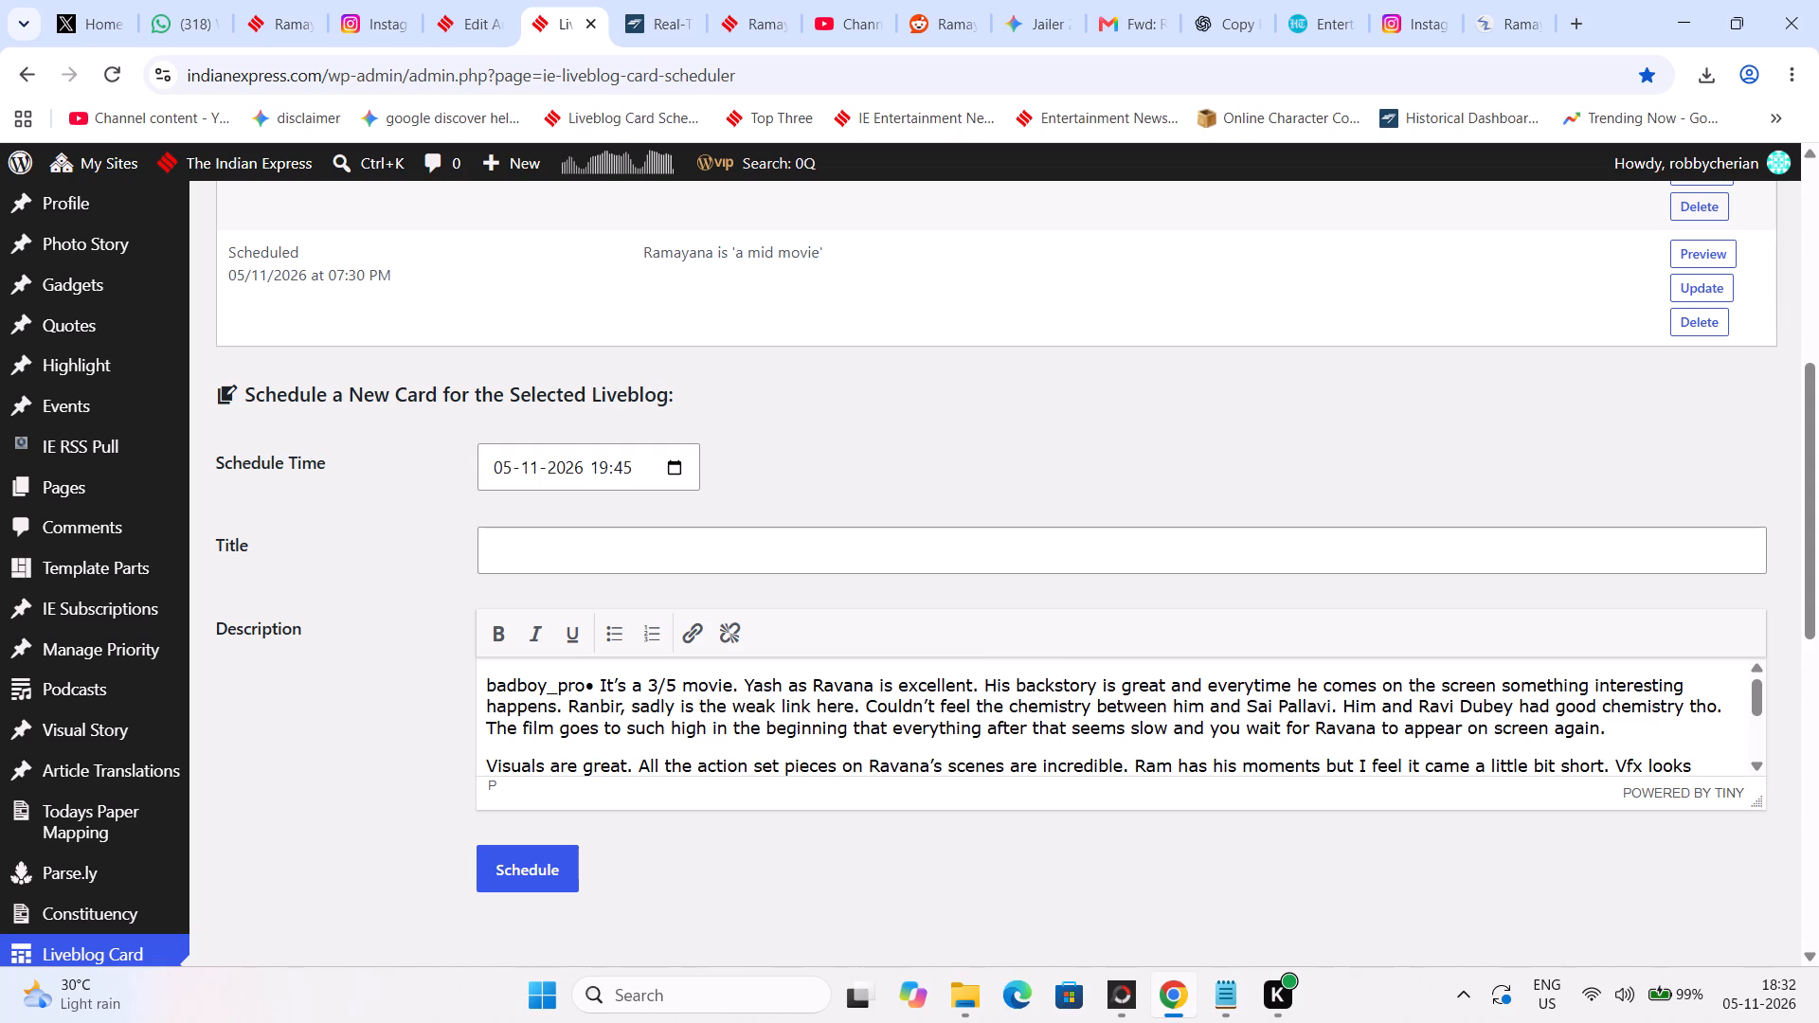
pyautogui.press('BackSpace')
pyautogui.press('BackSpace')
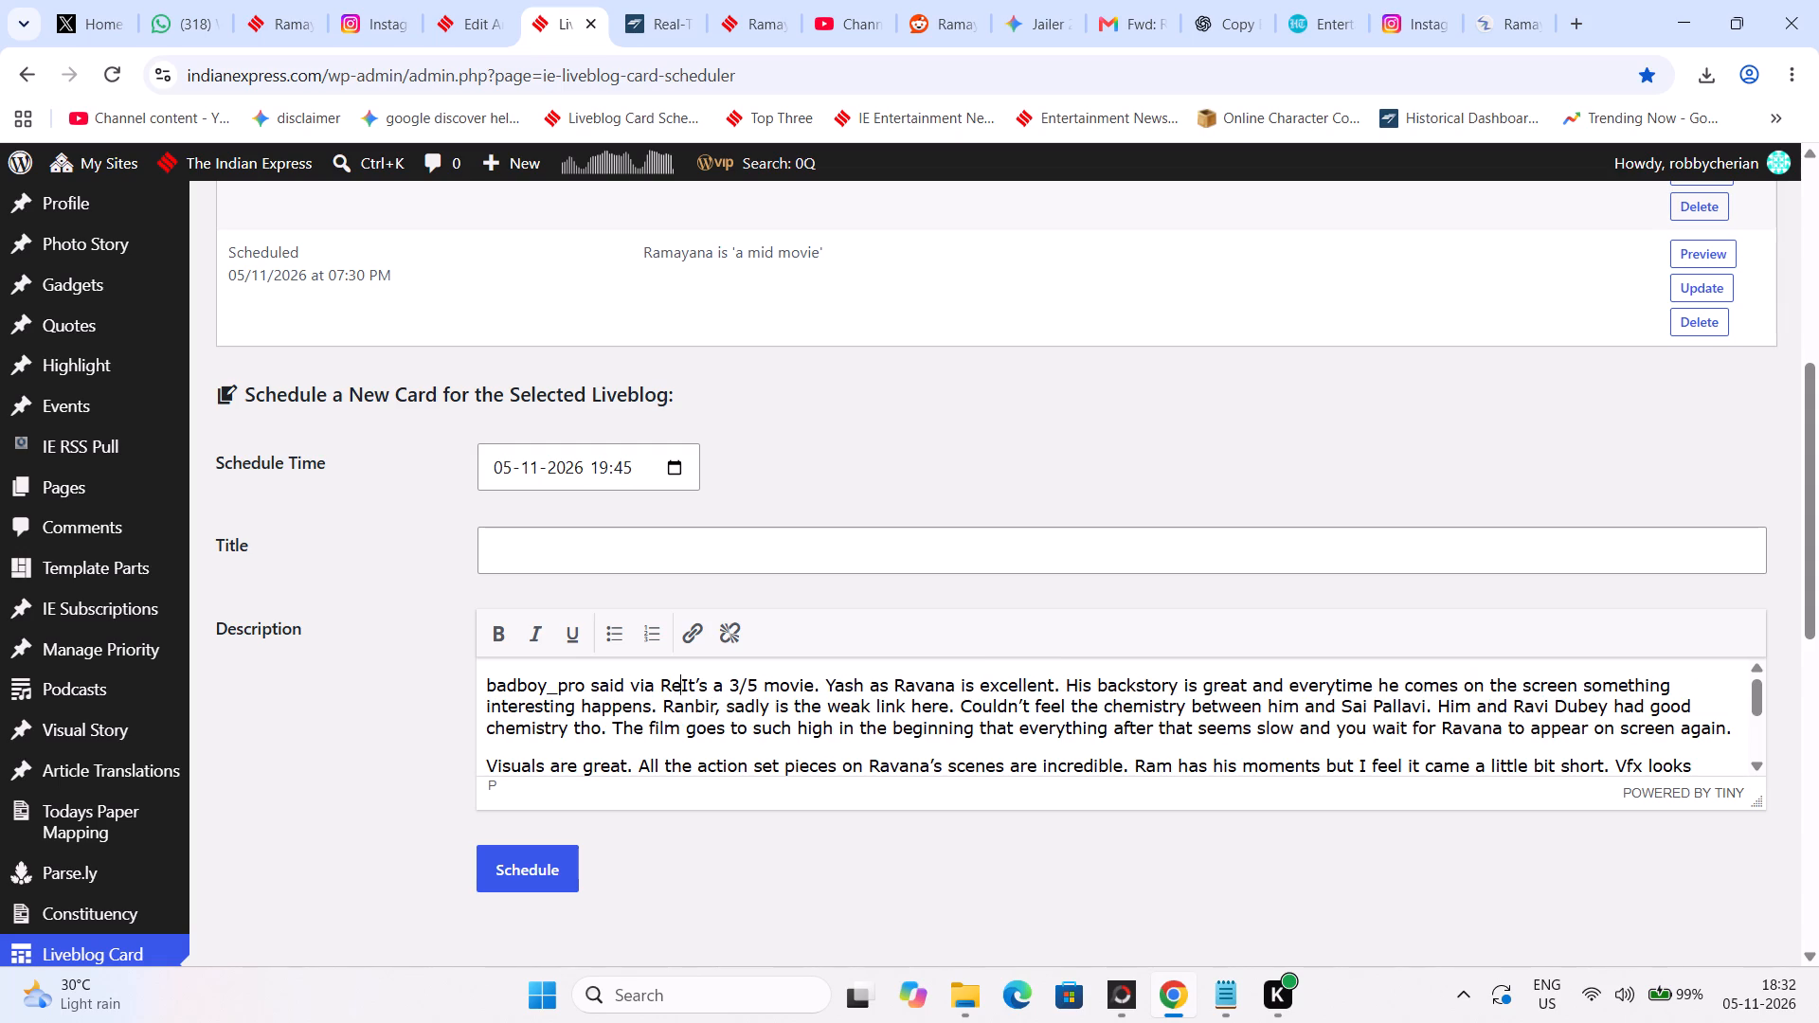
pyautogui.press('BackSpace')
pyautogui.write(', "')
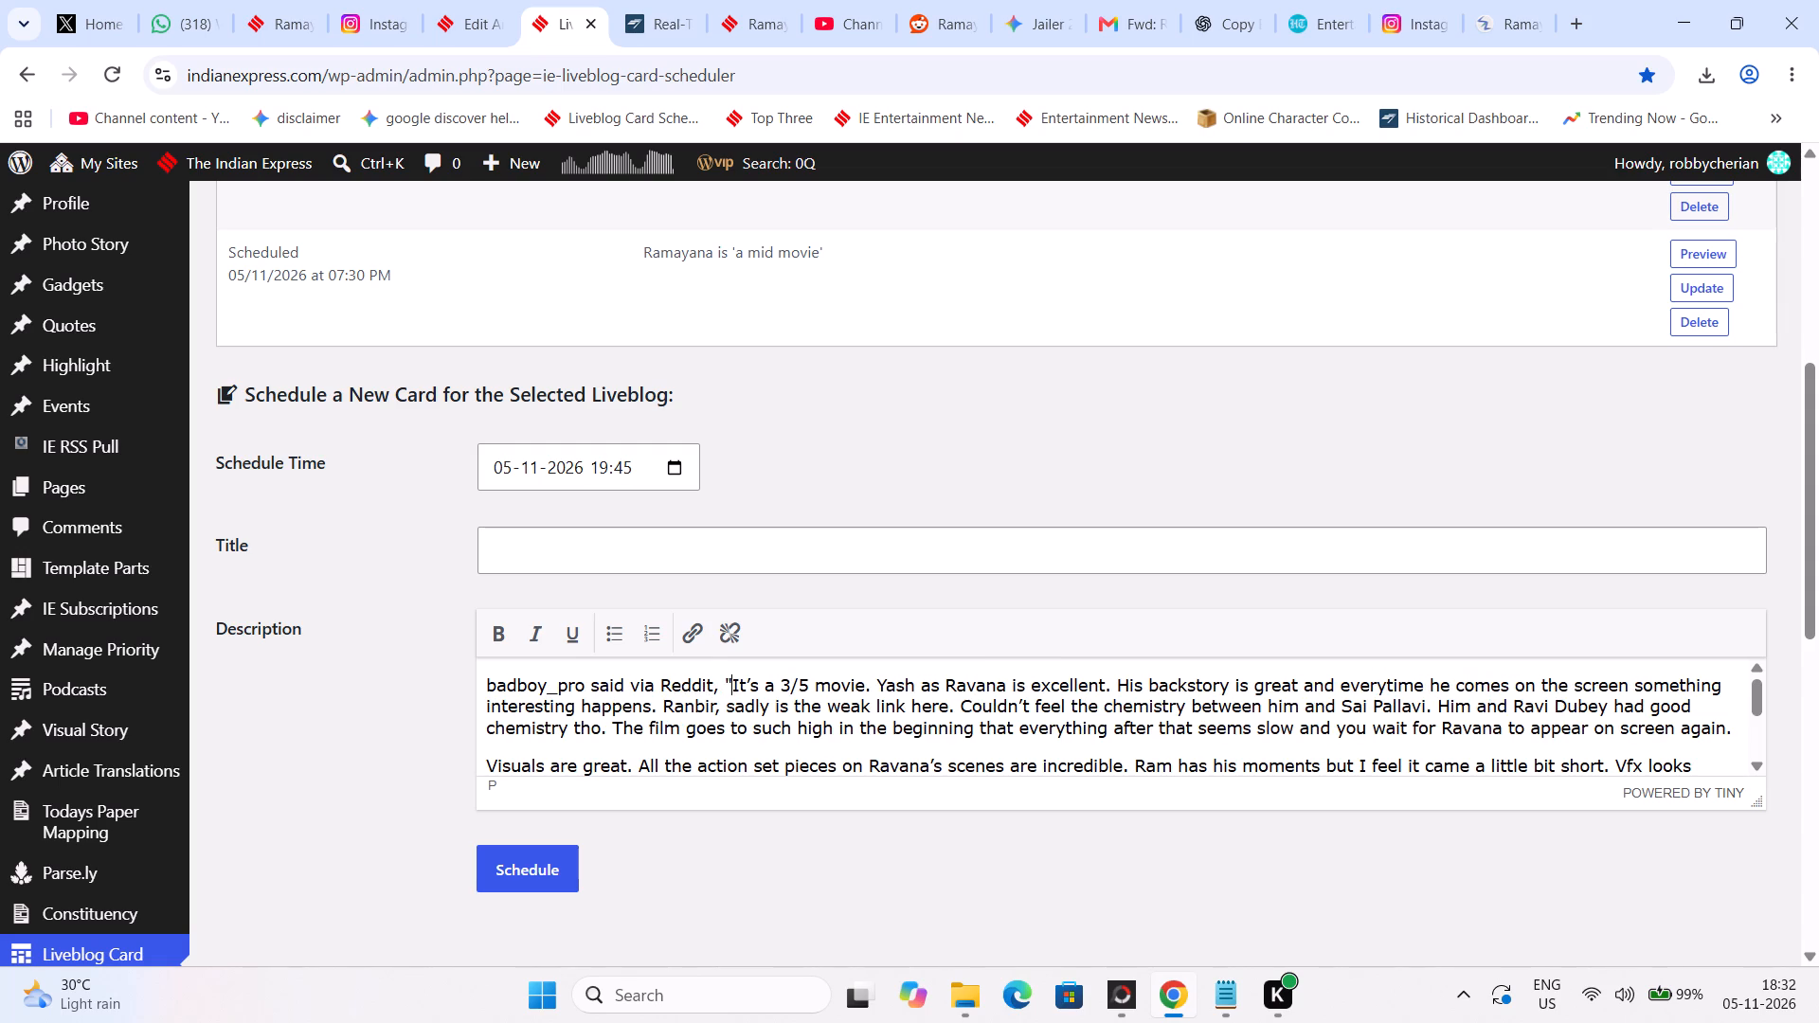
pyautogui.press('Down')
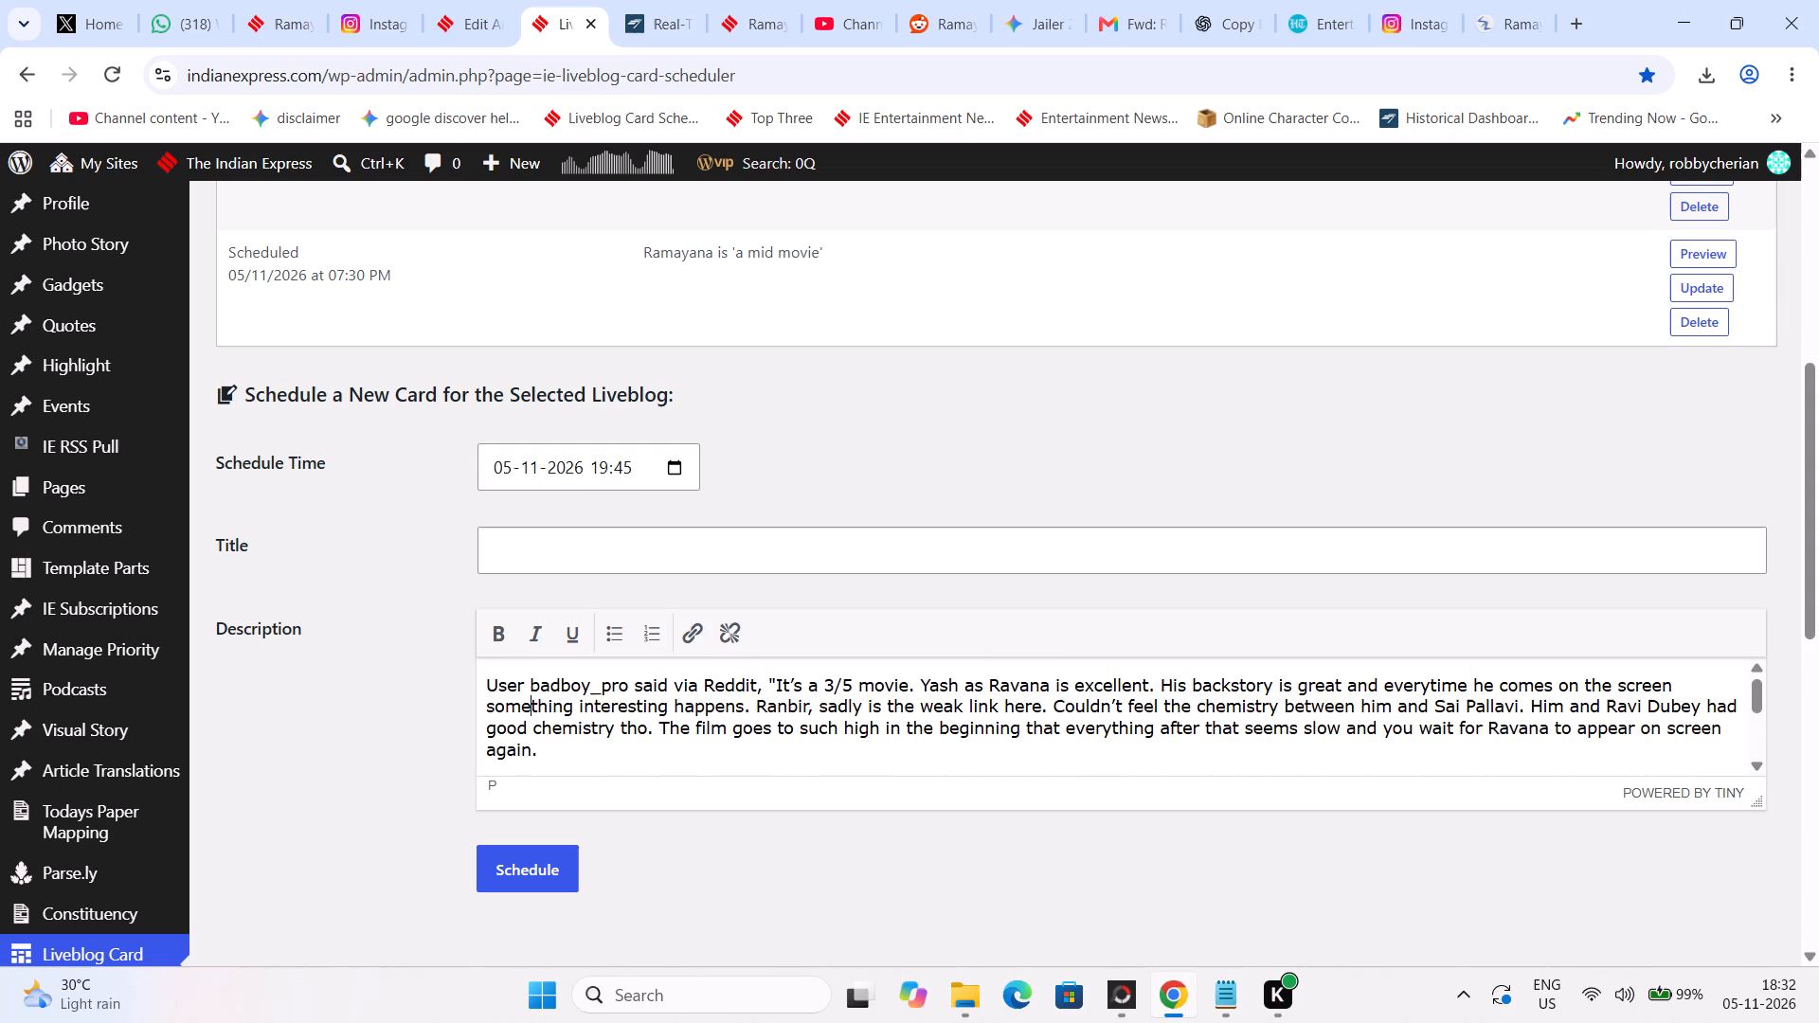
pyautogui.press('Down')
pyautogui.press('Down')
pyautogui.press('Right')
pyautogui.press('Right')
pyautogui.press('BackSpace')
pyautogui.press('space')
pyautogui.press('Down')
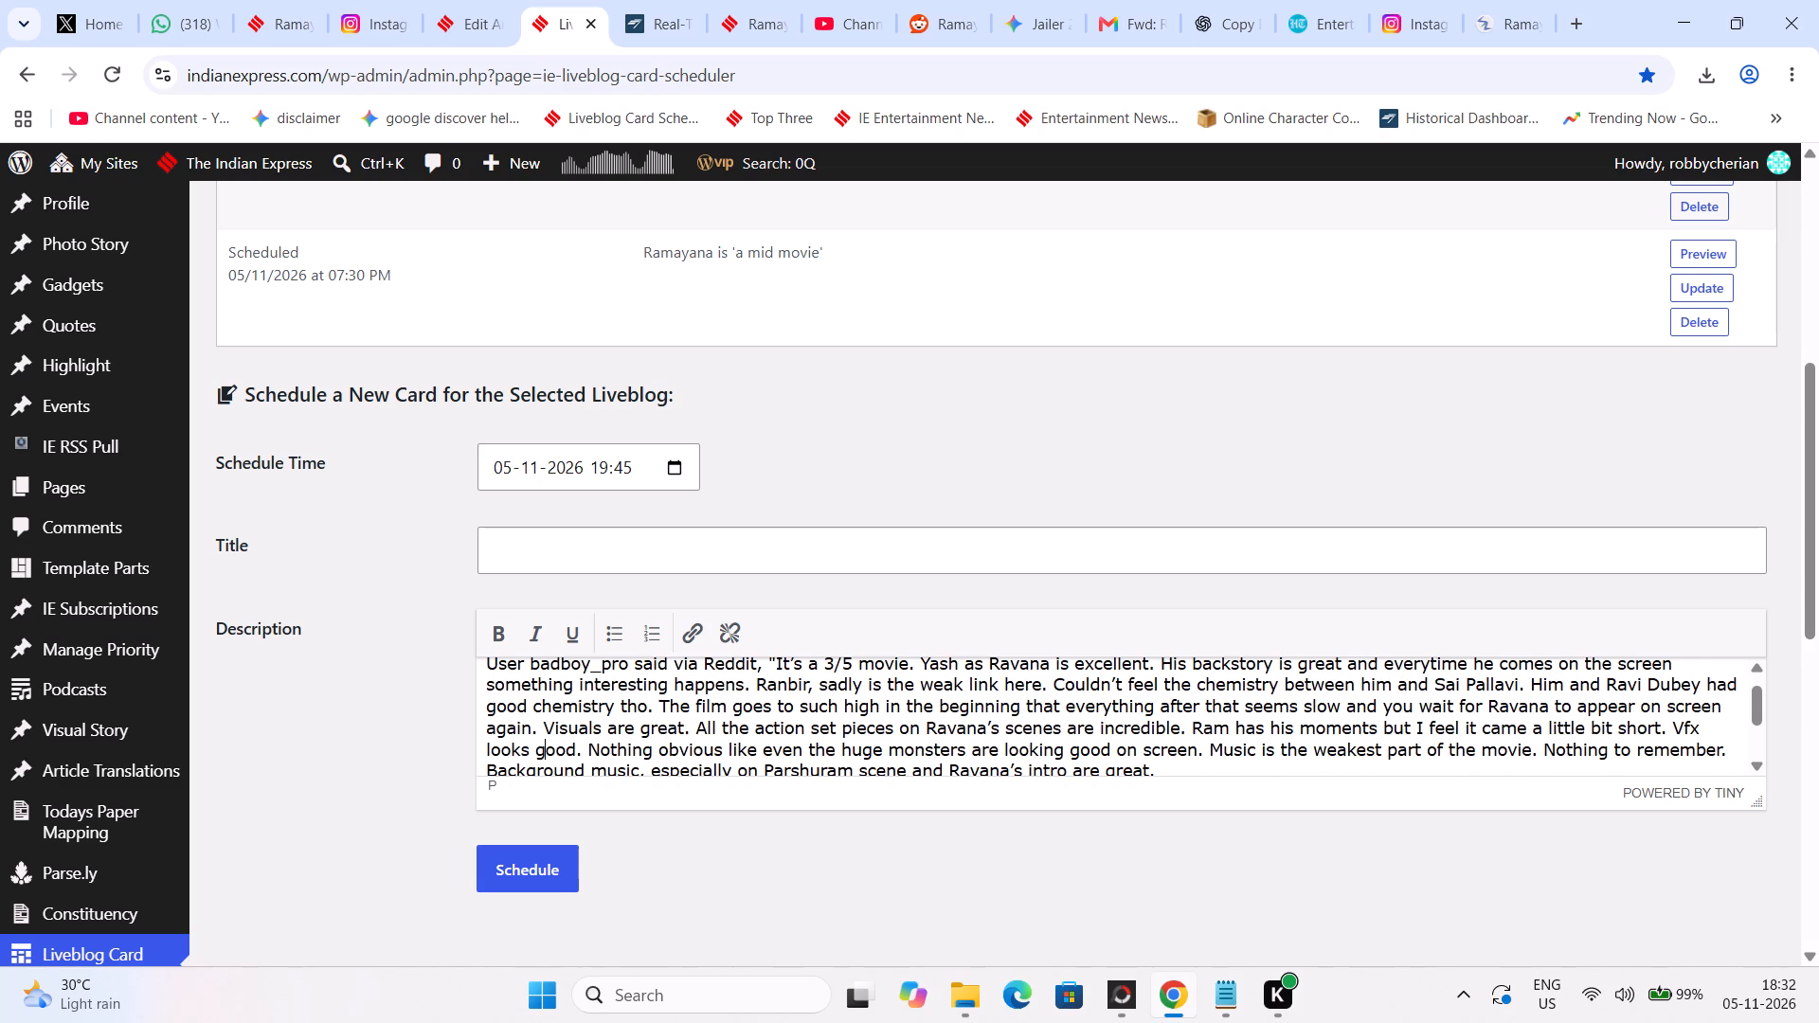
pyautogui.press('Down')
pyautogui.press('Down')
pyautogui.press('Left')
pyautogui.press('Left')
pyautogui.press('Left')
pyautogui.press('Left')
pyautogui.press('Left')
pyautogui.press('Left')
pyautogui.press('Left')
pyautogui.press('Left')
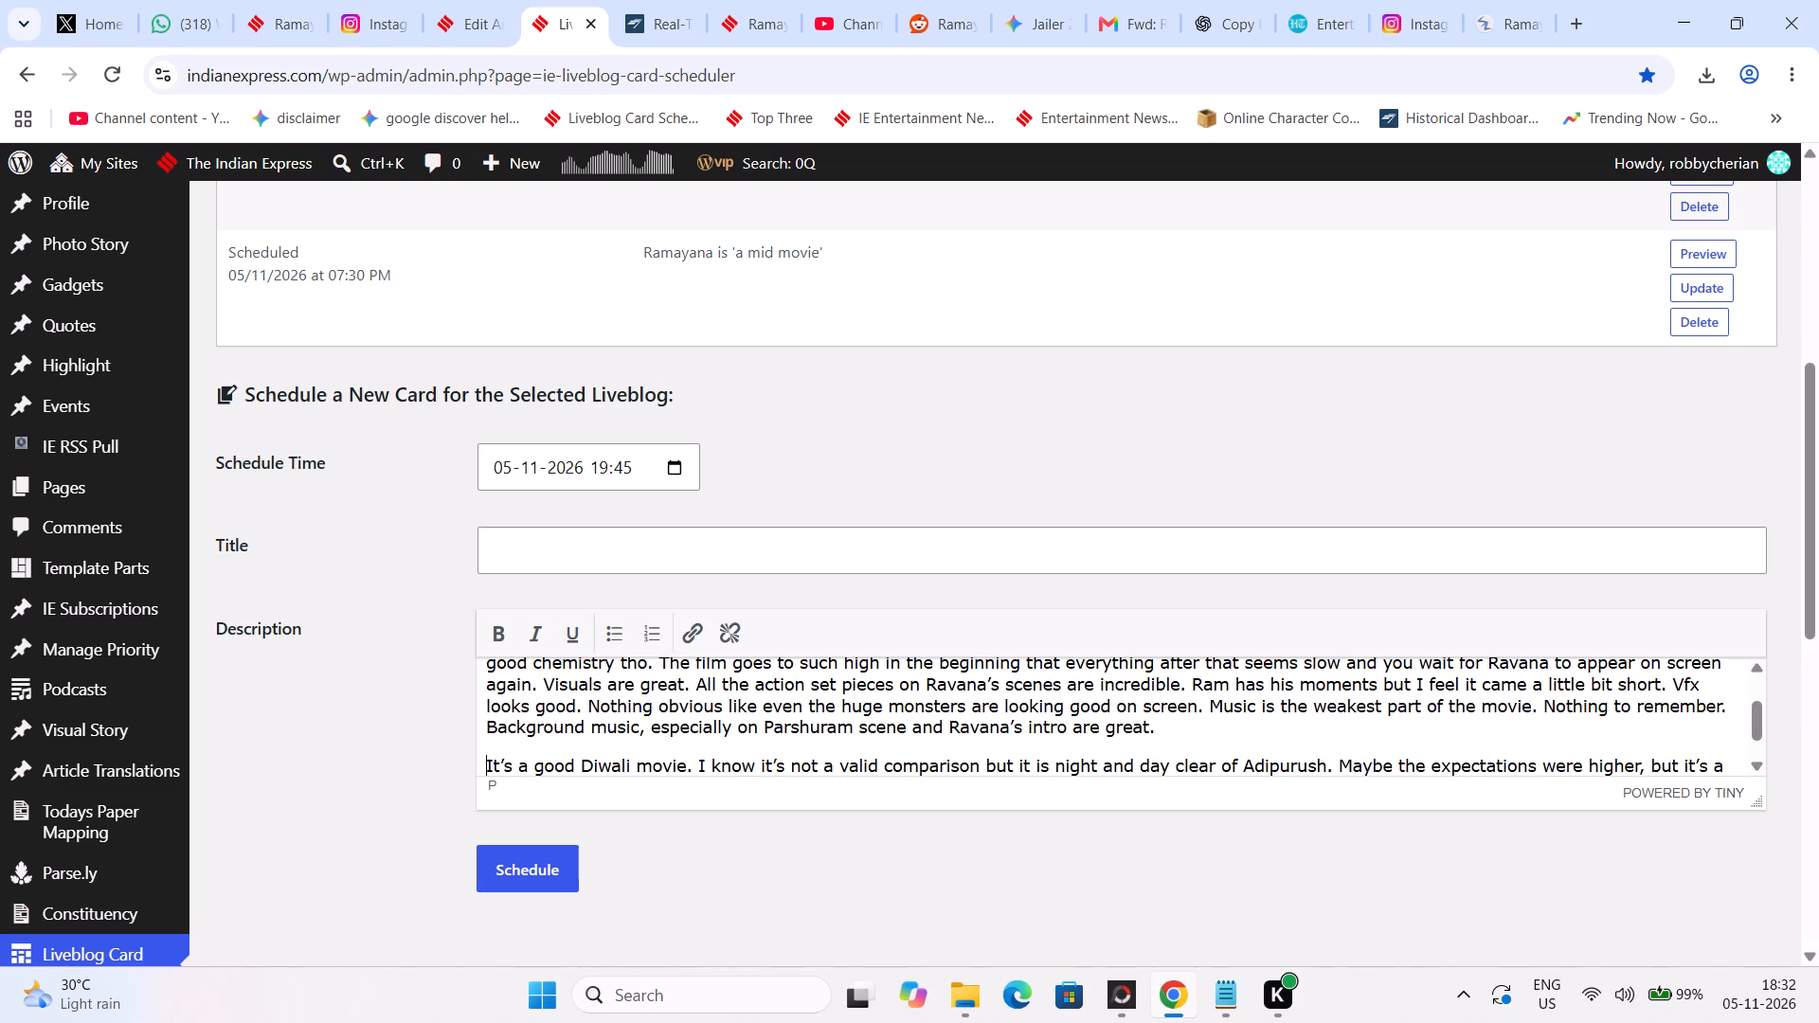
pyautogui.press('BackSpace')
pyautogui.press('space')
pyautogui.press('Down')
pyautogui.press('Down')
pyautogui.hotkey('shift', '"')
# Title the card 'Yash as Ravana is excellent' in single quotes, copying the phrase from the review, and schedule it.
pyautogui.press('Up')
pyautogui.press('Up')
pyautogui.press('Up')
pyautogui.press('Up')
pyautogui.press('Up')
pyautogui.press('Up')
pyautogui.press('Up')
pyautogui.press('Up')
pyautogui.press('Up')
pyautogui.press('Up')
pyautogui.press('Up')
pyautogui.press('Up')
pyautogui.press('Up')
pyautogui.press('Up')
pyautogui.press('Up')
pyautogui.press('Up')
pyautogui.press('Up')
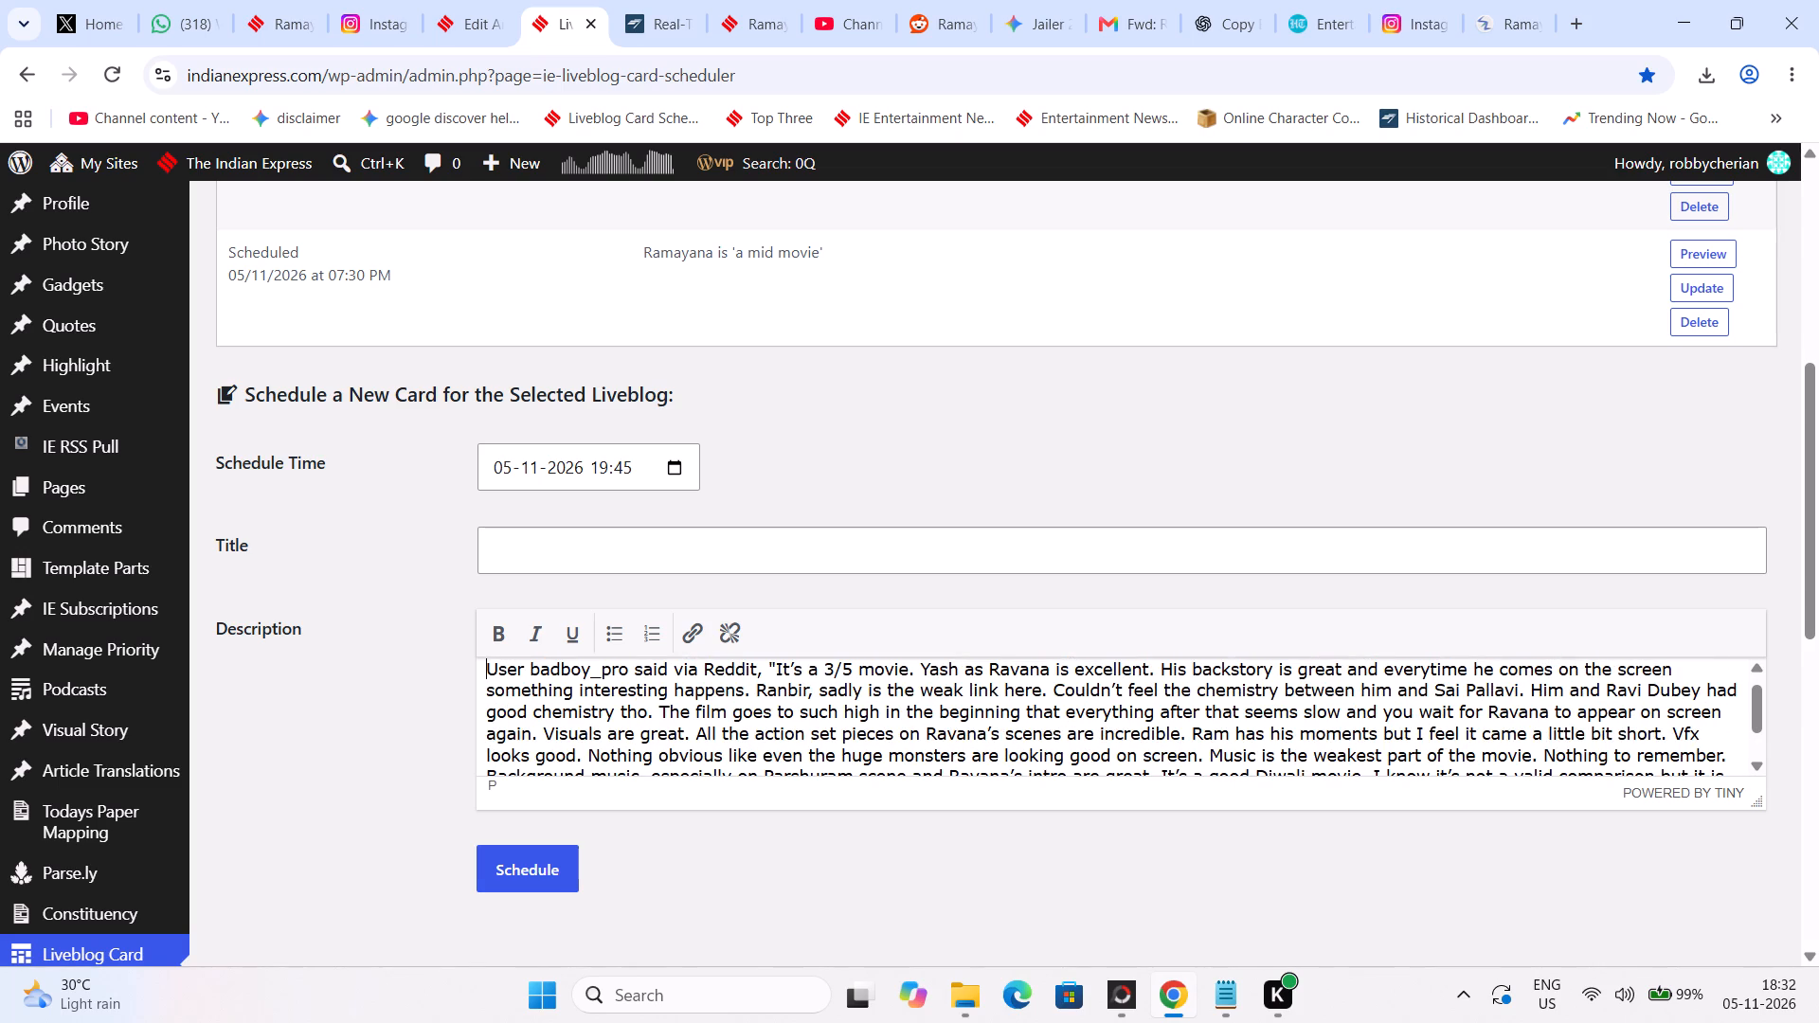
pyautogui.moveTo(1146, 671); pyautogui.dragTo(926, 672)
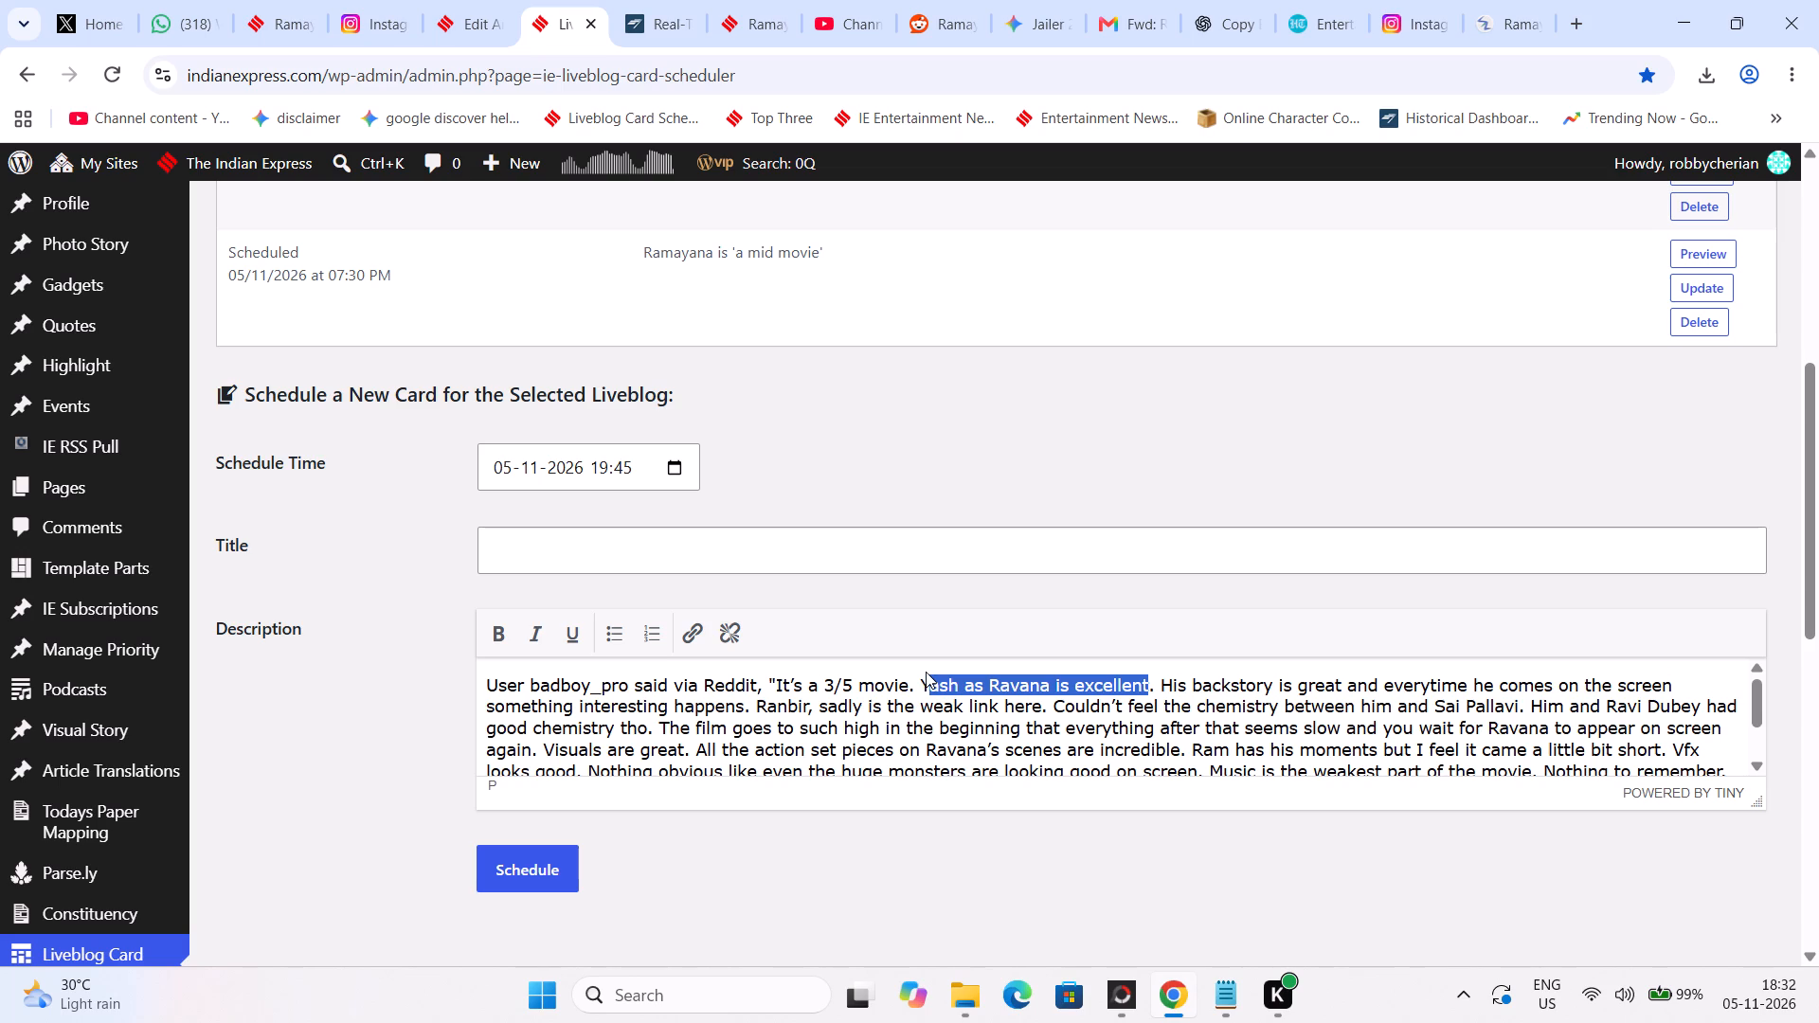
pyautogui.moveTo(926, 672); pyautogui.dragTo(922, 672)
pyautogui.hotkey('ctrl', 'c')
pyautogui.click(707, 567)
pyautogui.hotkey('ctrl', 'v')
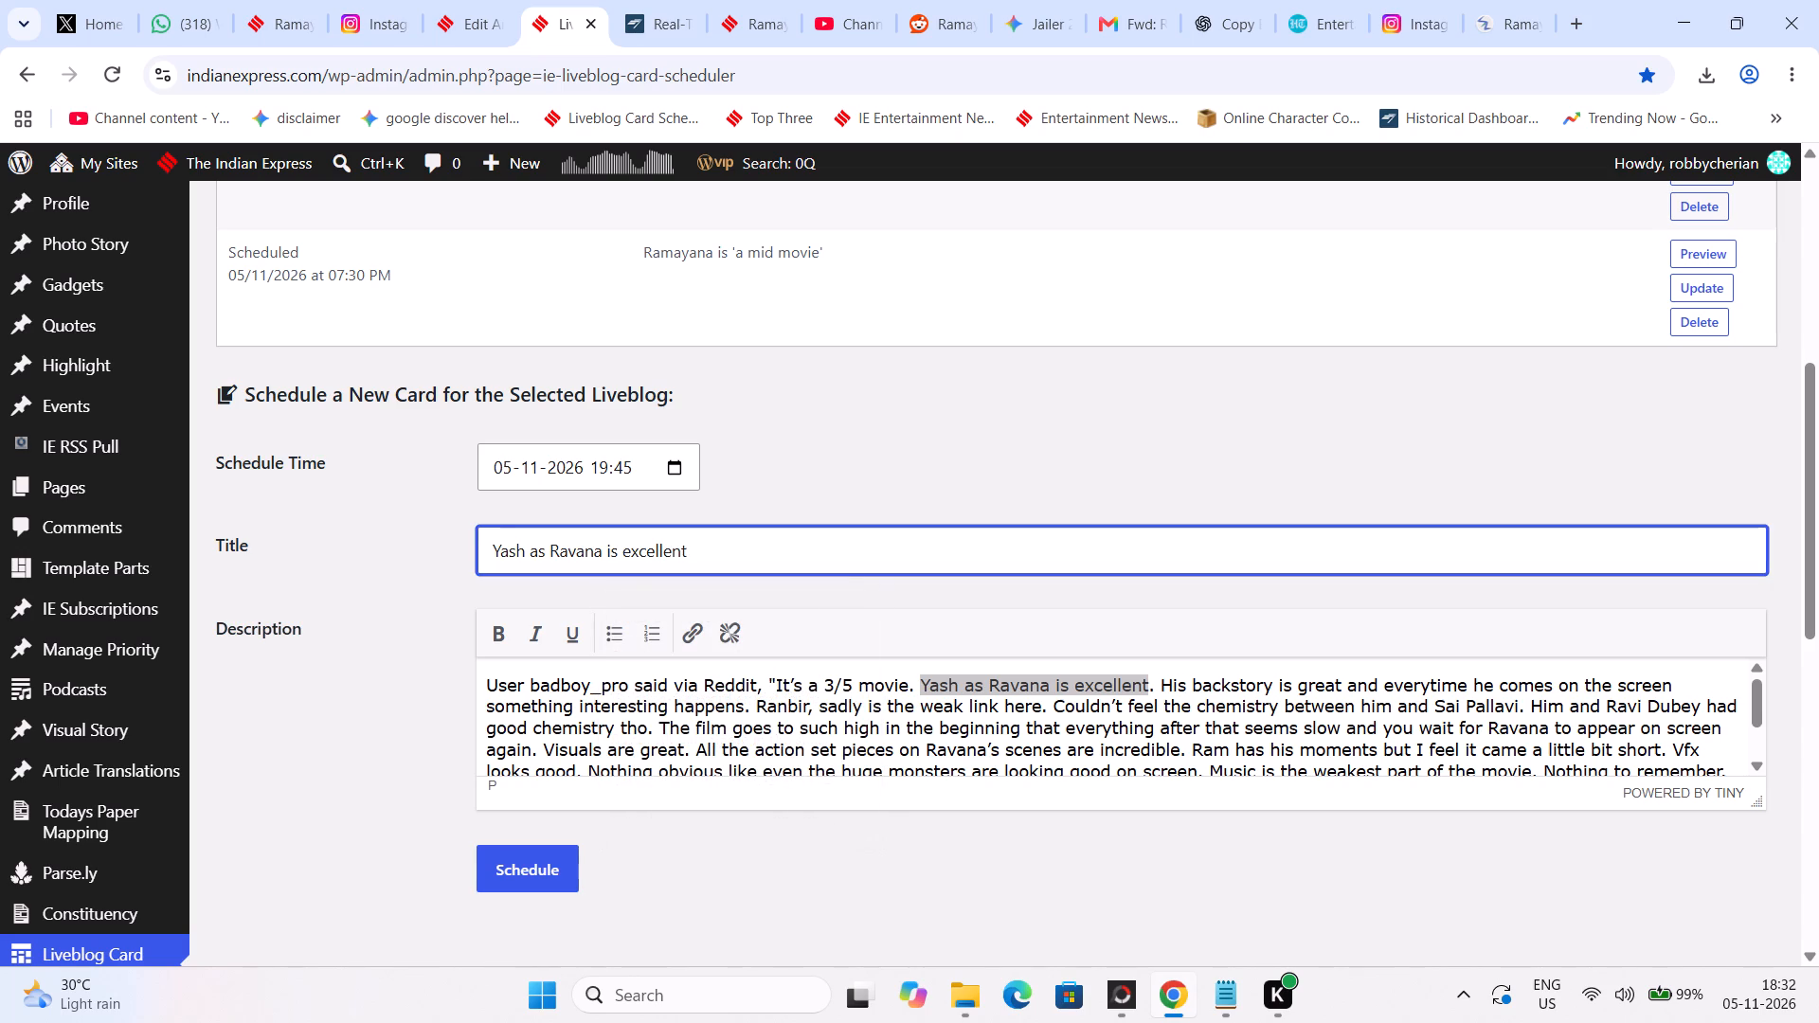
pyautogui.press("'")
pyautogui.click(493, 549)
pyautogui.press("'")
pyautogui.click(516, 860)
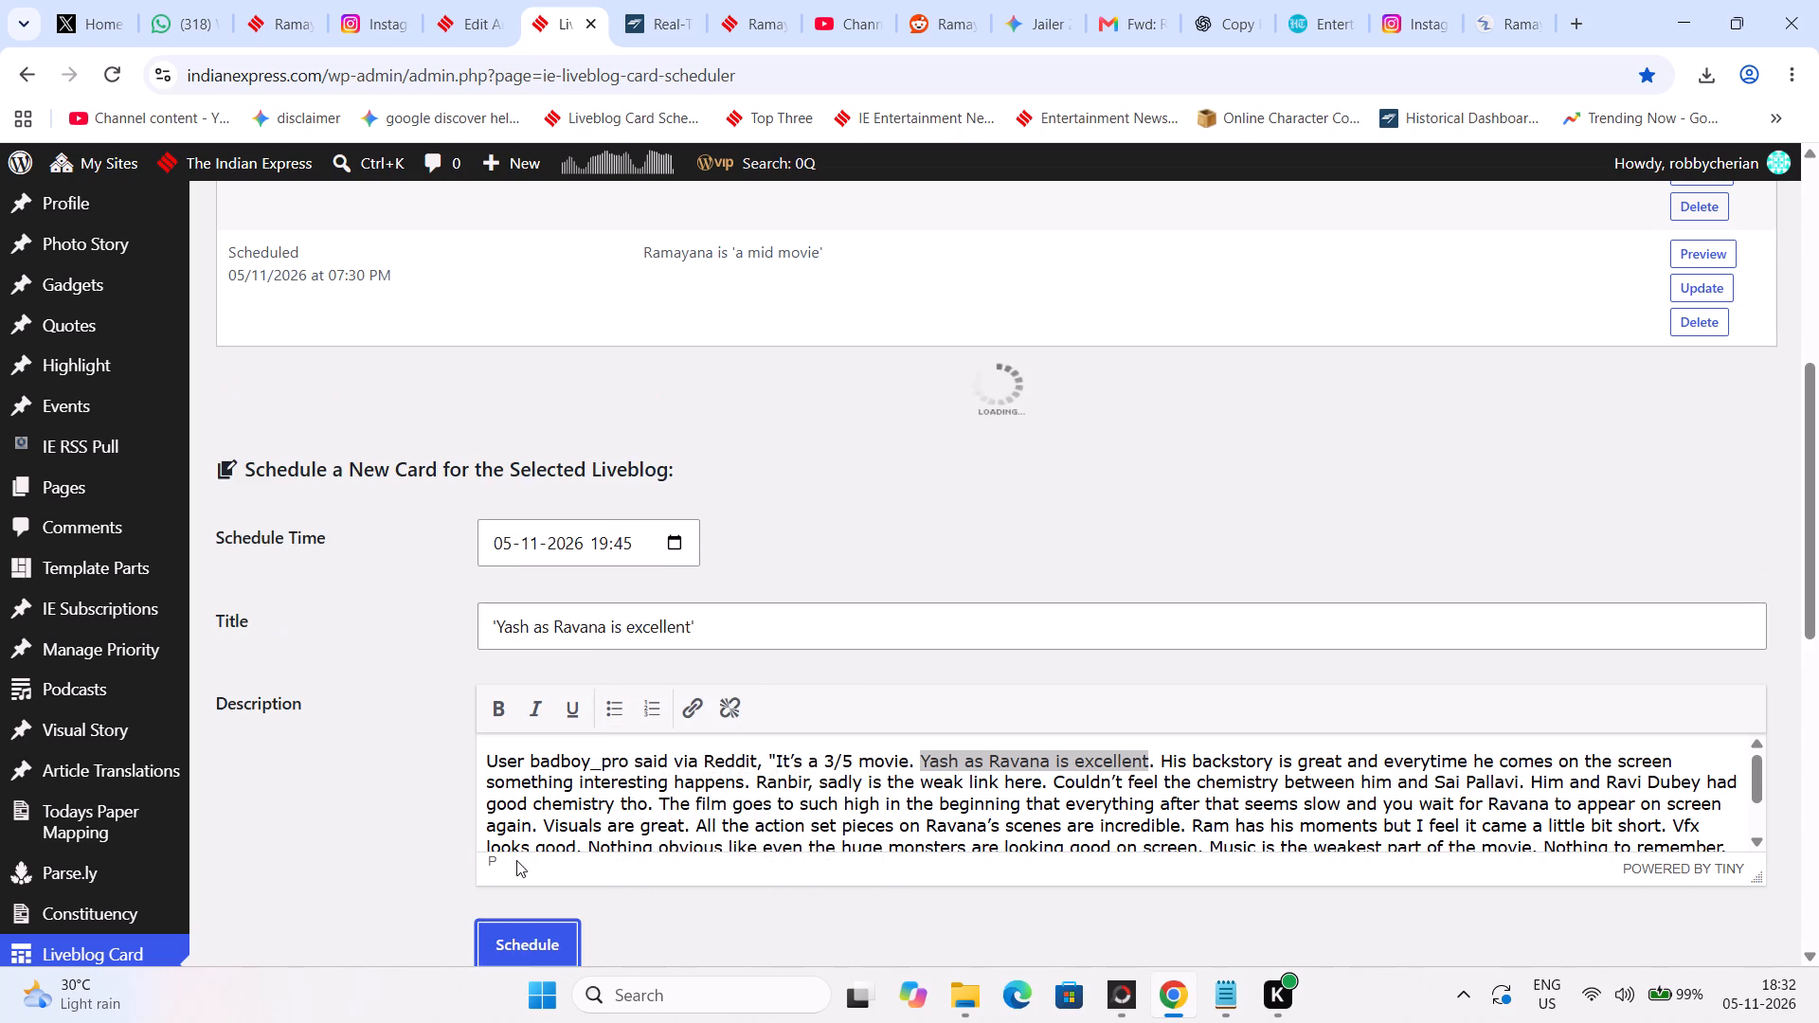
# Set the schedule time of the next new card to 20:00.
pyautogui.click(597, 648)
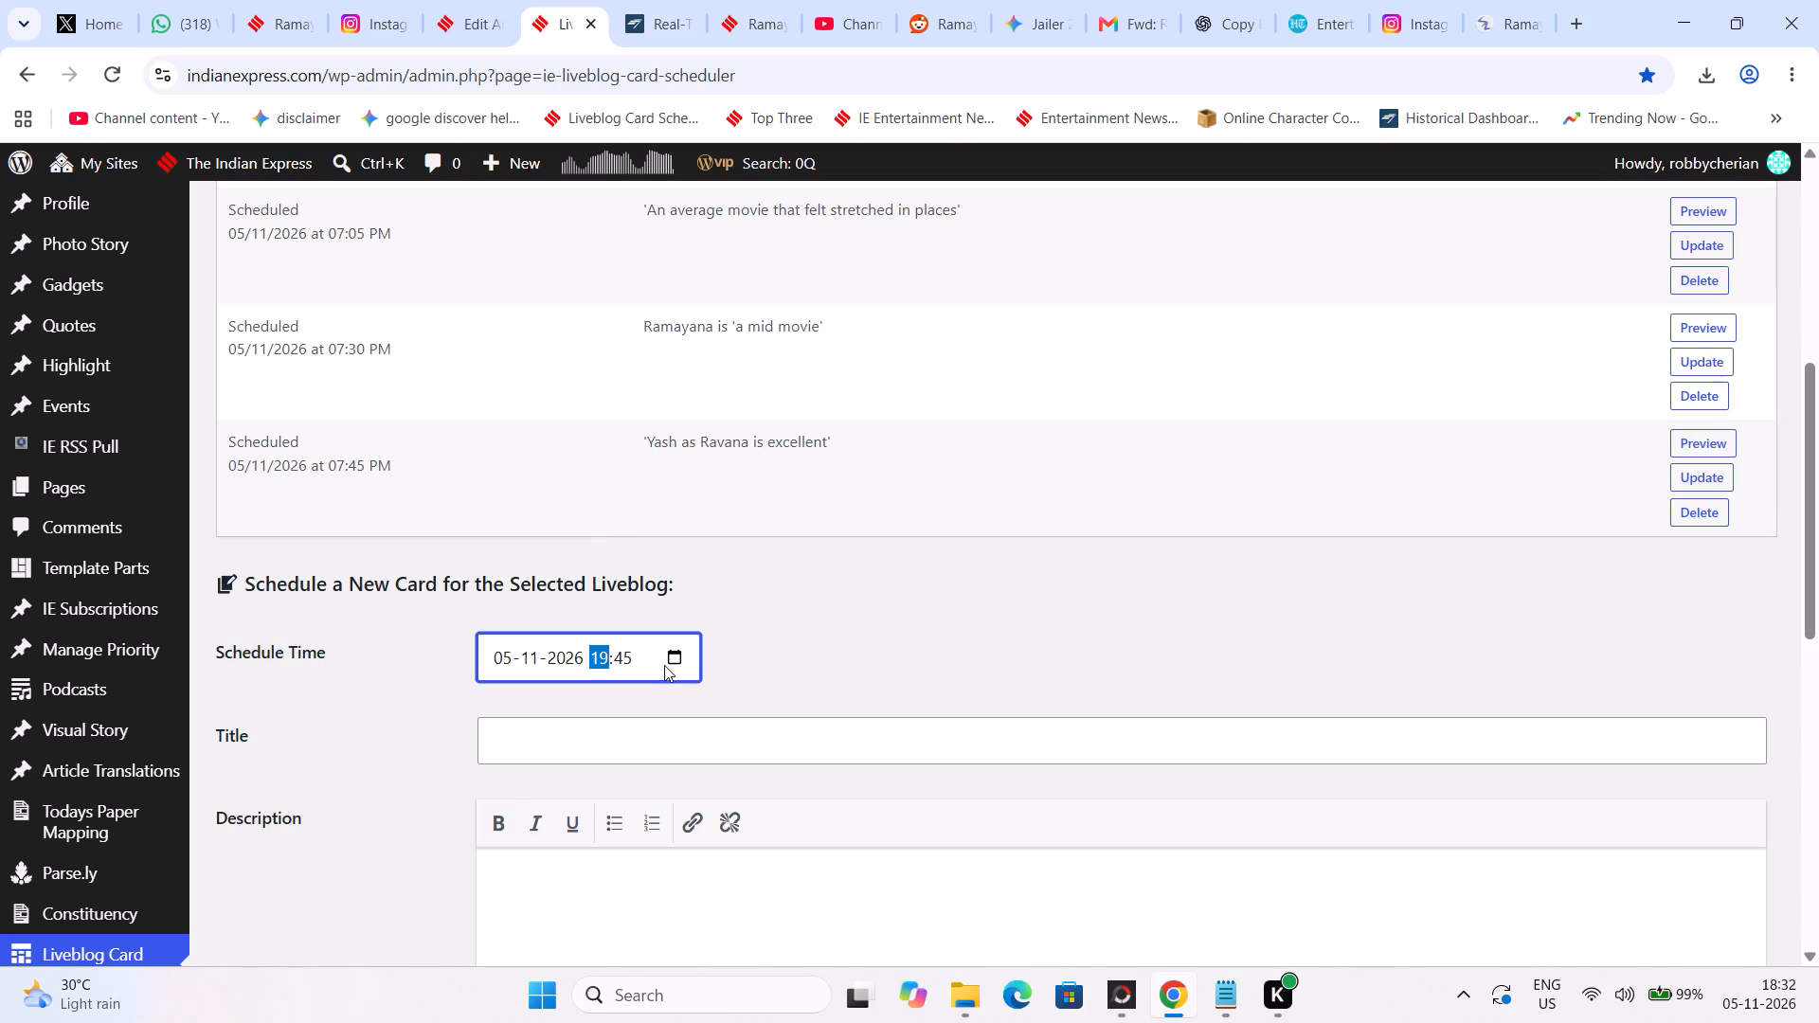
pyautogui.press('2')
pyautogui.write('00')
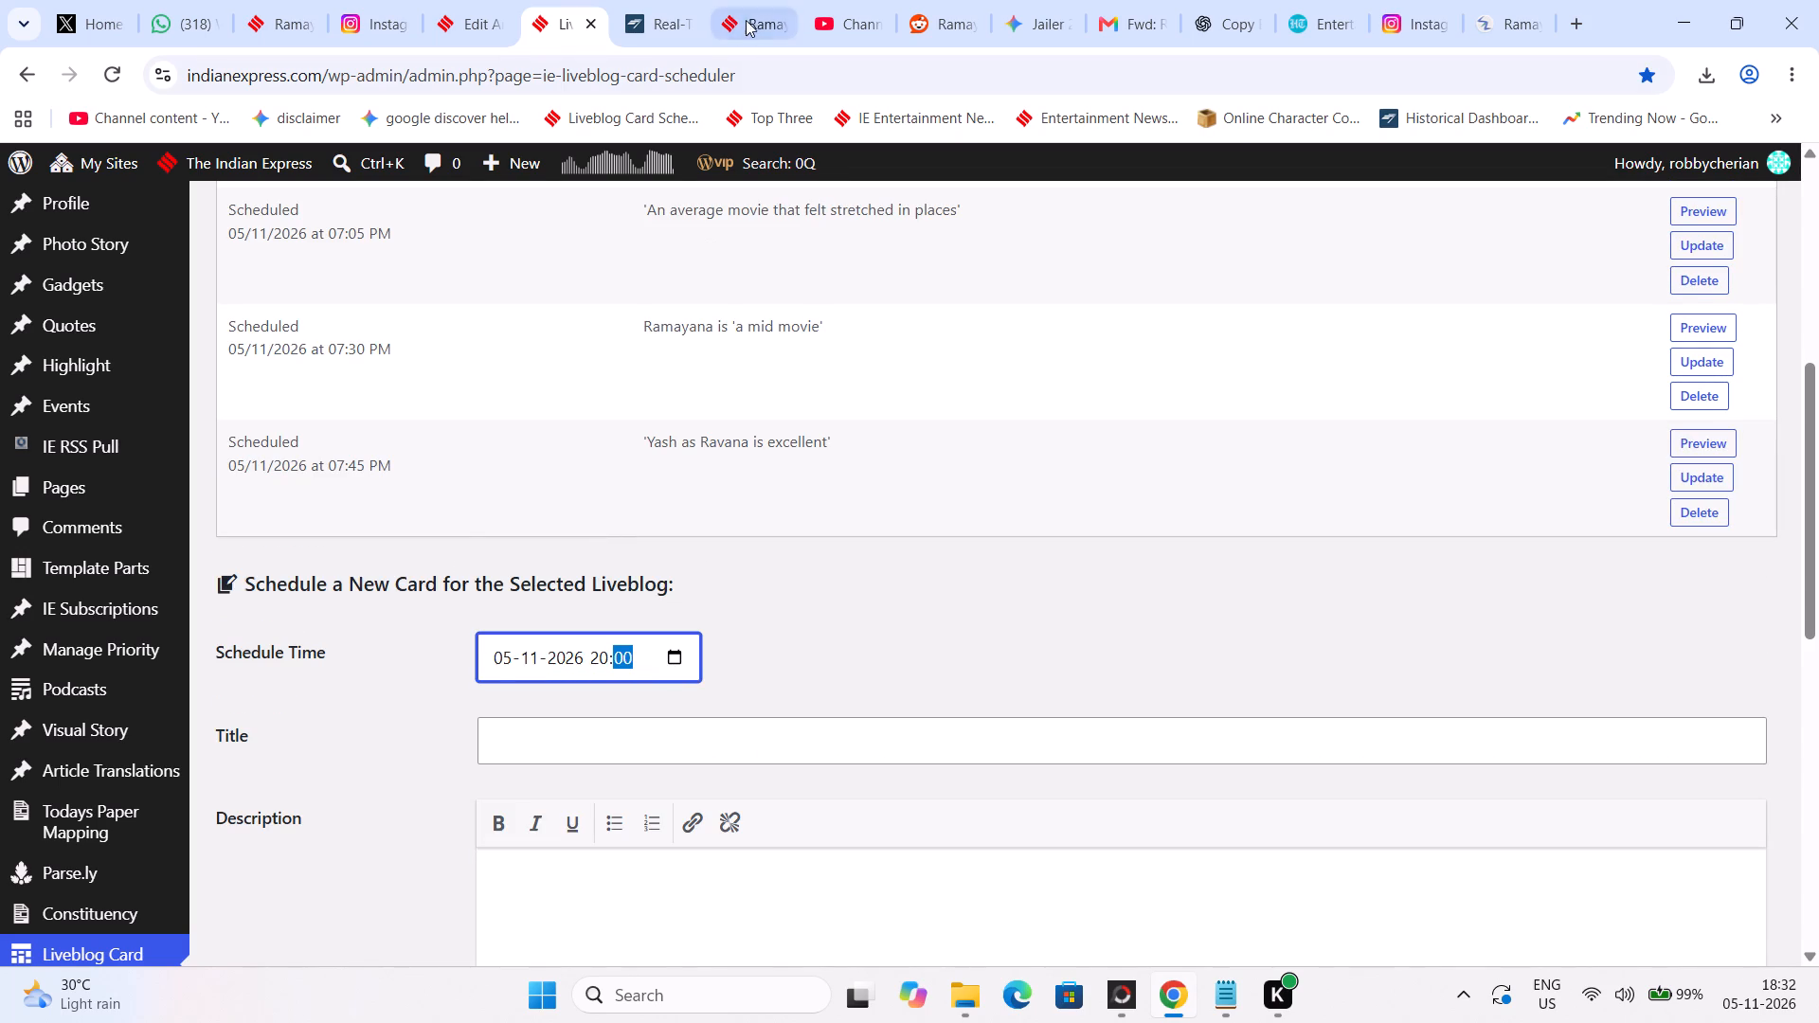
pyautogui.click(922, 0)
pyautogui.scroll(-5, 886, 634)
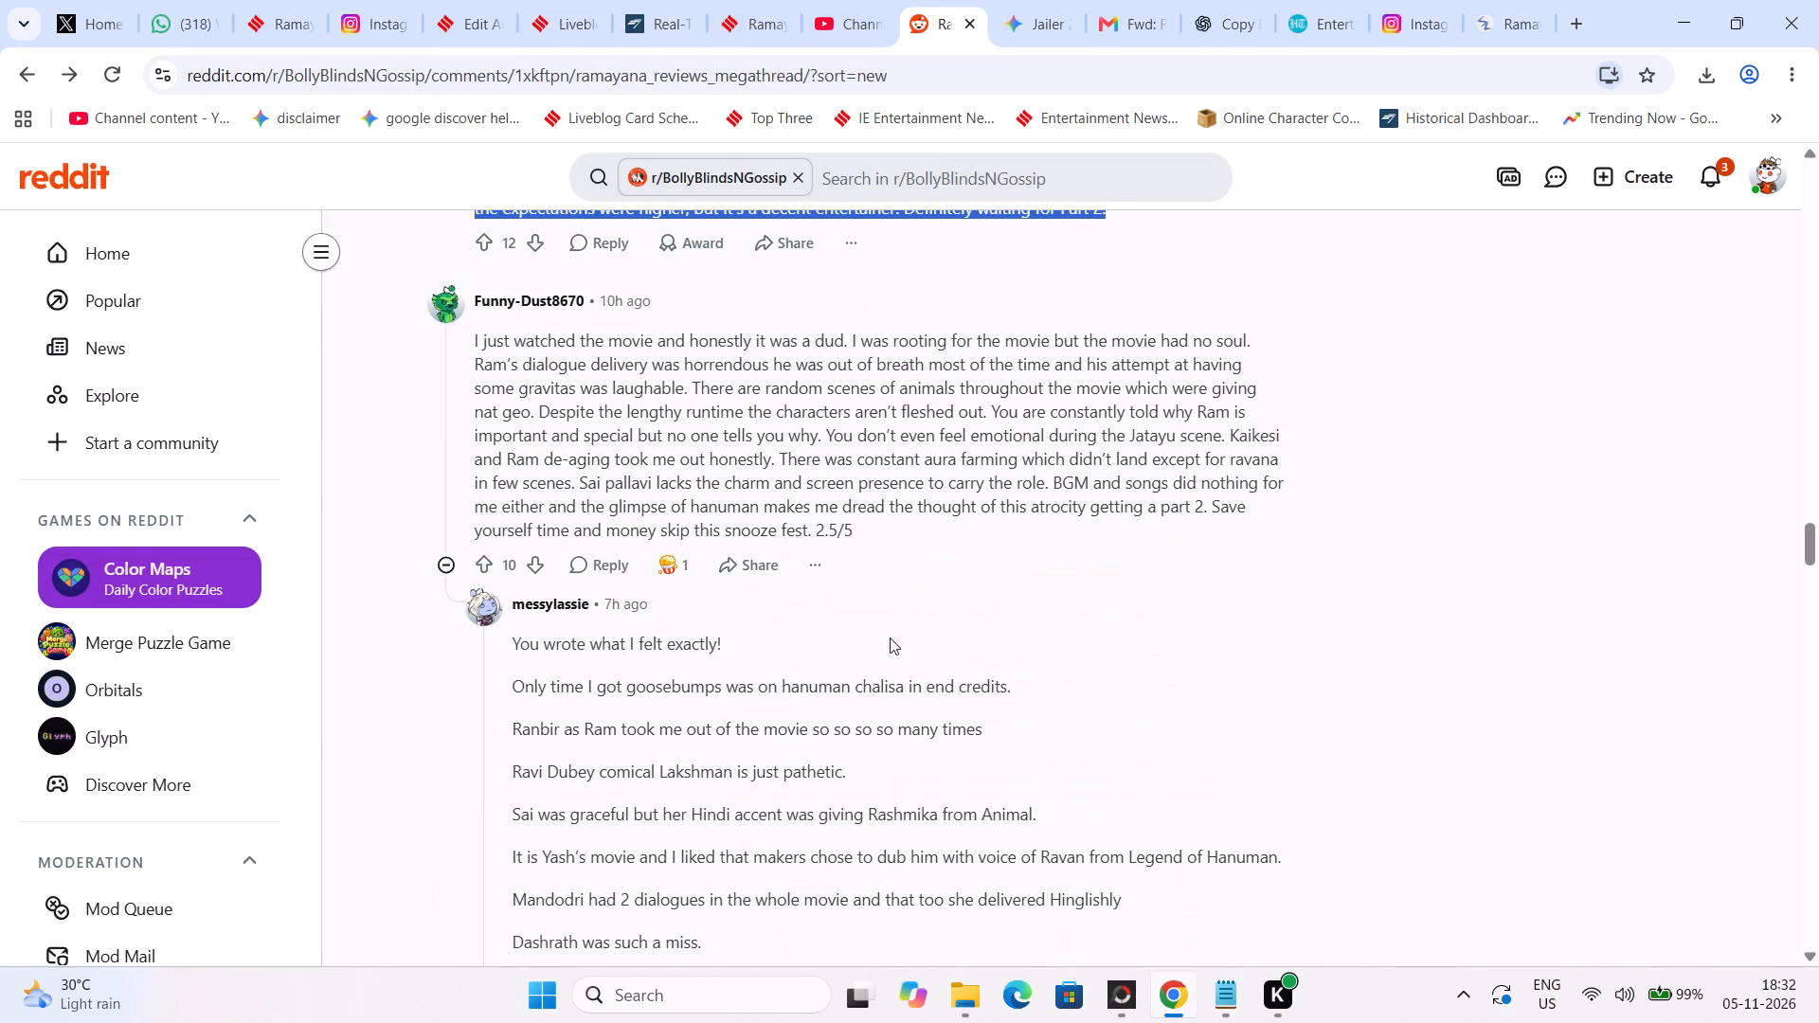
pyautogui.moveTo(910, 527); pyautogui.dragTo(487, 288)
pyautogui.hotkey('ctrl', 'c')
pyautogui.click(772, 0)
pyautogui.click(537, 0)
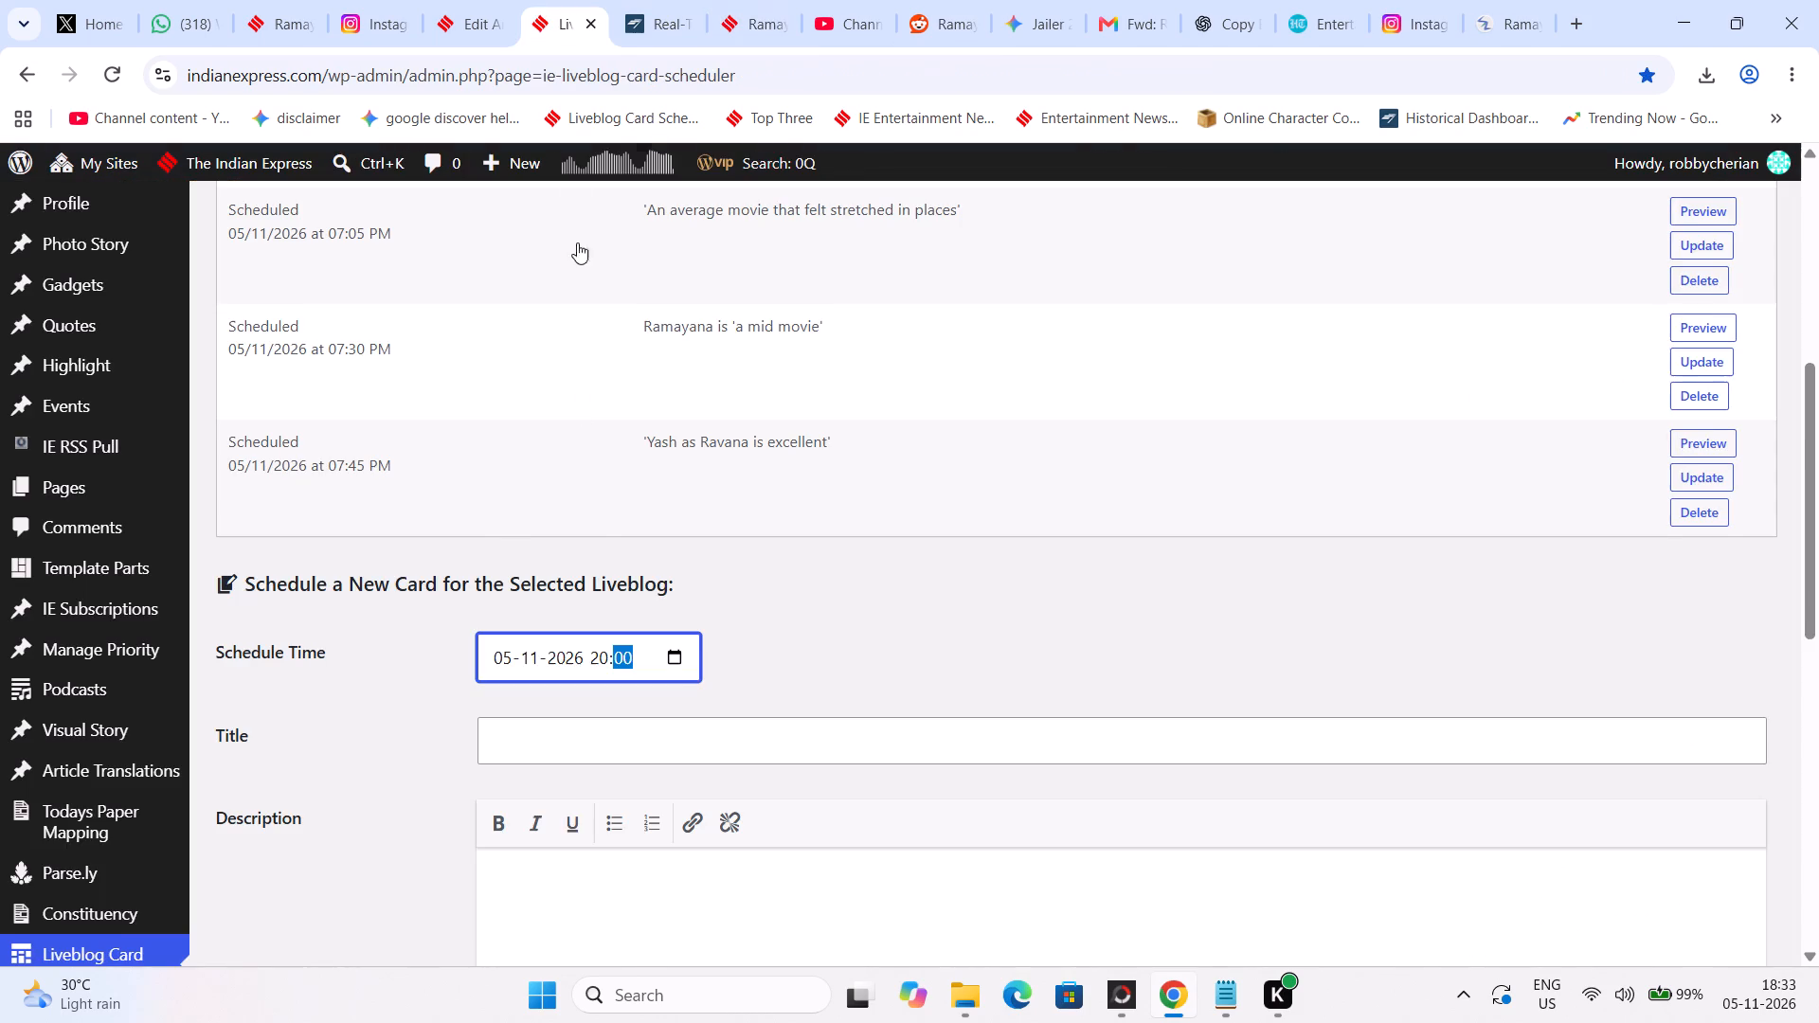
pyautogui.scroll(-2, 603, 578)
pyautogui.click(560, 576)
pyautogui.rightClick(540, 557)
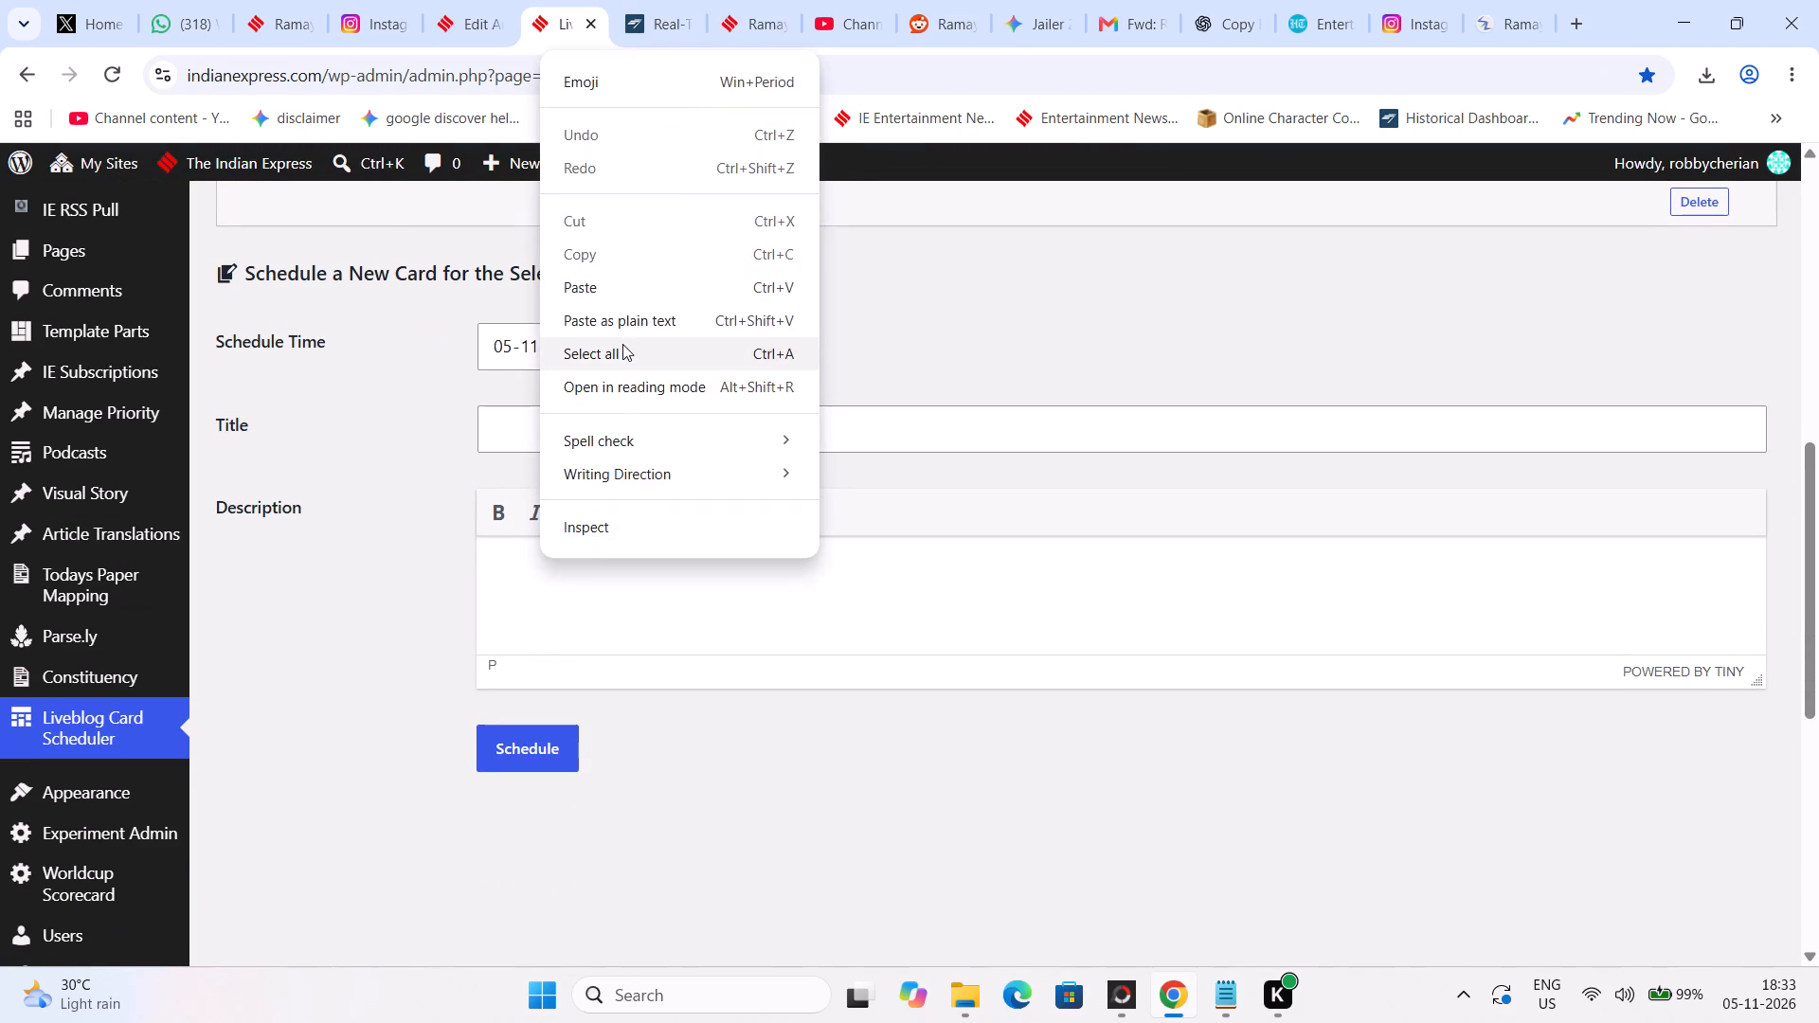
pyautogui.click(639, 329)
pyautogui.scroll(3, 620, 619)
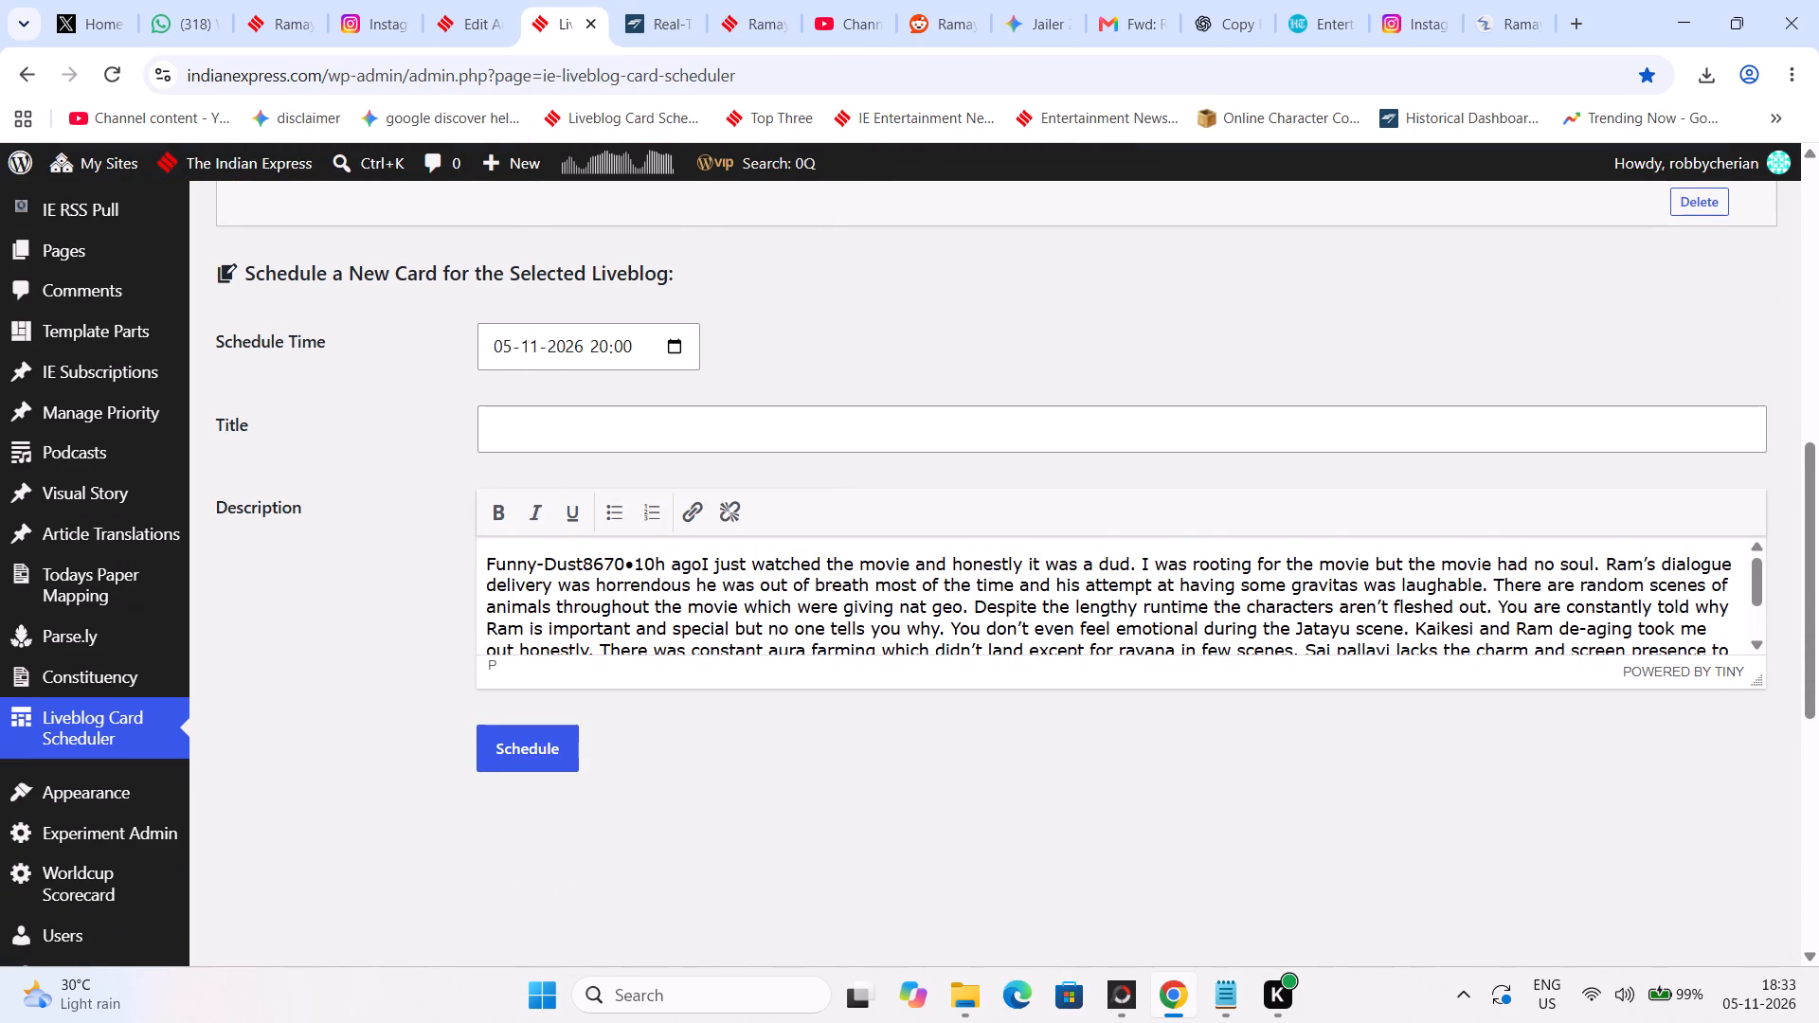
pyautogui.click(484, 565)
pyautogui.press('space')
pyautogui.write('post by se')
pyautogui.press('BackSpace')
pyautogui.press('BackSpace')
pyautogui.write('user')
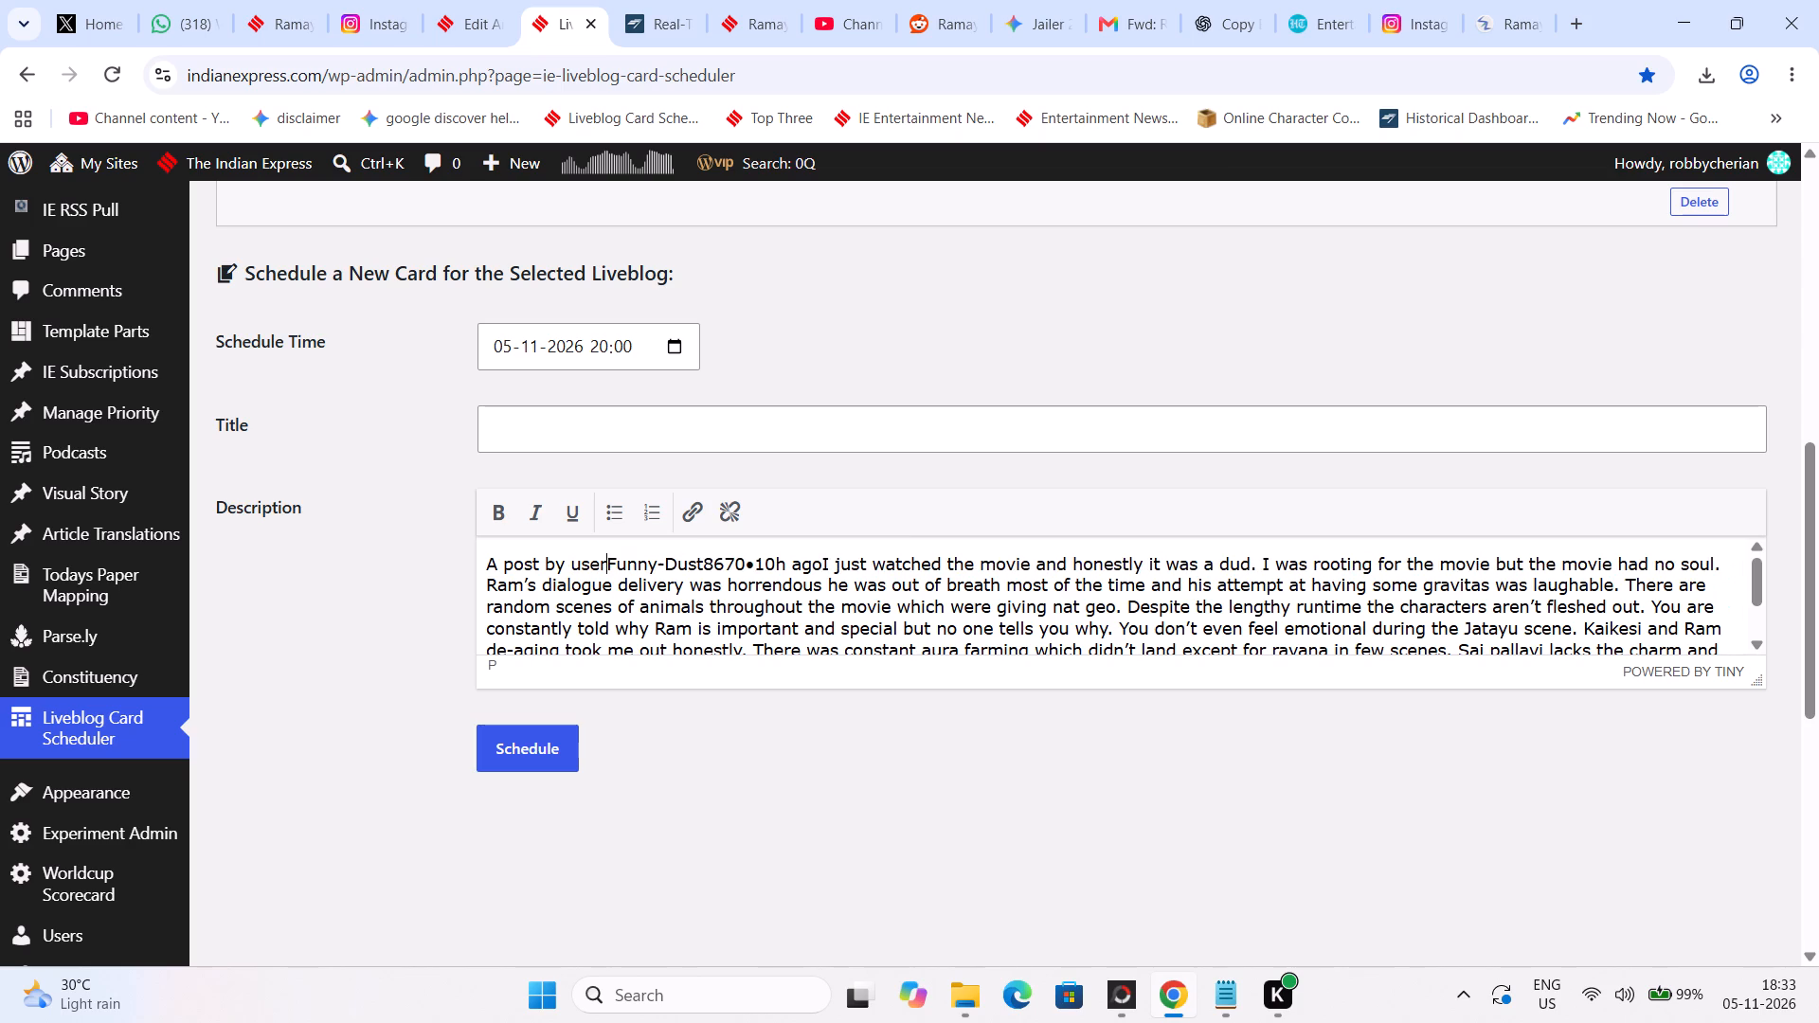
pyautogui.press('space')
pyautogui.press('Right')
pyautogui.press('Left')
pyautogui.press('Left')
pyautogui.press('Left')
pyautogui.press('Left')
pyautogui.press('Left')
pyautogui.press('Left')
pyautogui.press('Left')
pyautogui.press('Left')
pyautogui.press('Left')
pyautogui.press('Left')
pyautogui.press('Left')
pyautogui.press('Left')
pyautogui.press('Left')
pyautogui.press('Left')
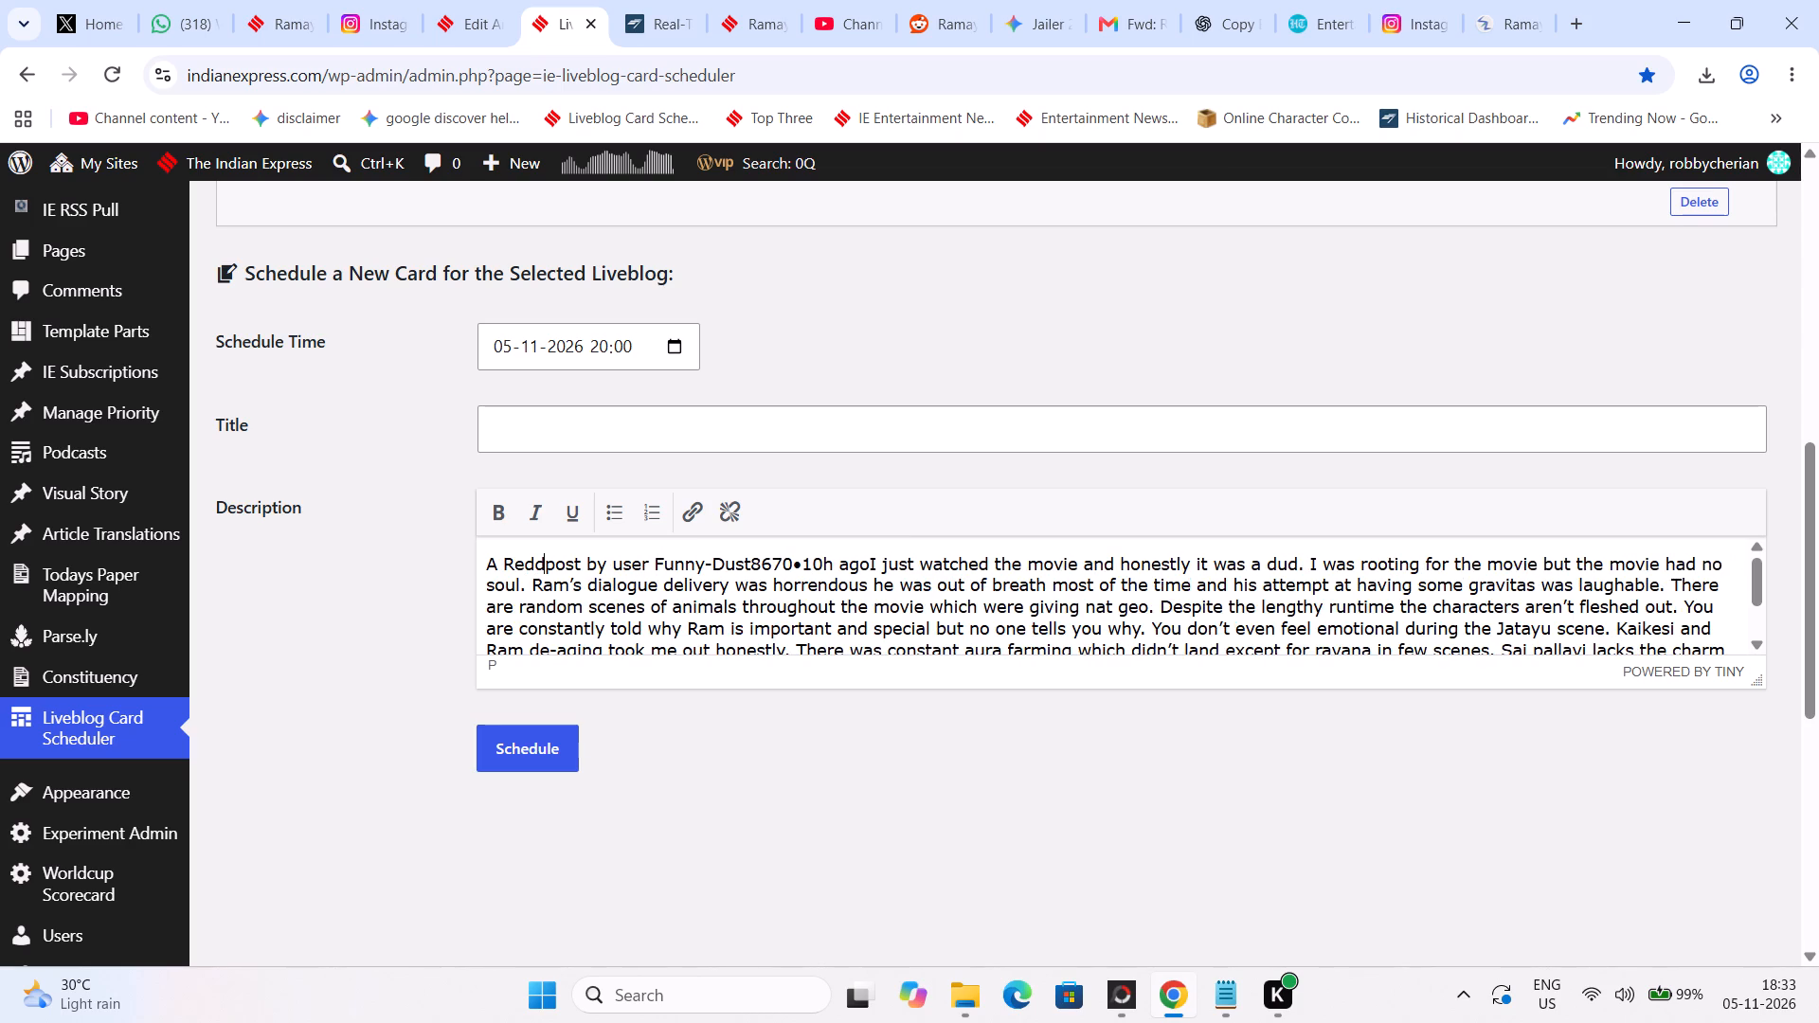
pyautogui.press('Right')
pyautogui.press('Right')
pyautogui.press('Right')
pyautogui.press('Right')
pyautogui.press('Right')
pyautogui.press('Right')
pyautogui.press('Right')
pyautogui.press('Right')
pyautogui.press('Right')
pyautogui.press('Right')
pyautogui.press('Right')
pyautogui.press('Right')
pyautogui.press('Right')
pyautogui.press('Right')
pyautogui.press('Right')
pyautogui.press('Right')
pyautogui.press('Right')
pyautogui.press('Right')
pyautogui.press('Right')
pyautogui.press('Right')
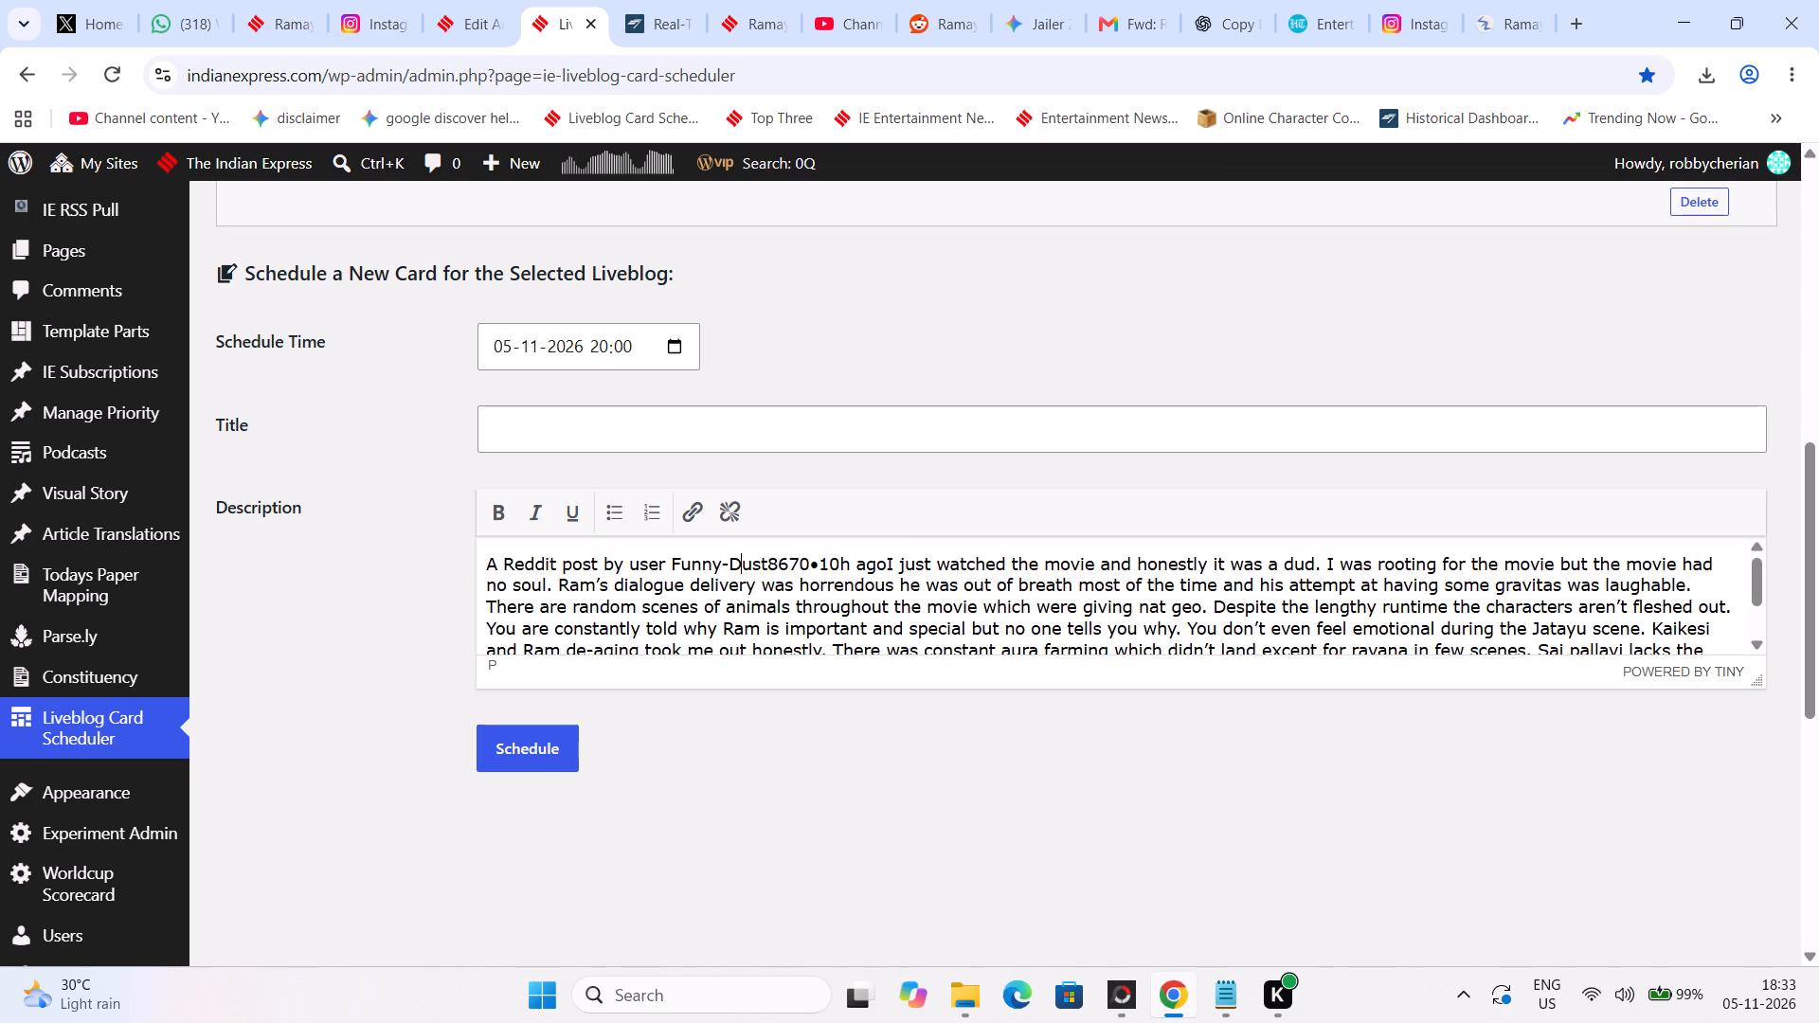
pyautogui.press('Right')
pyautogui.press('Right')
pyautogui.press('Right')
pyautogui.press('BackSpace')
pyautogui.press('BackSpace')
pyautogui.press('BackSpace')
pyautogui.press('BackSpace')
pyautogui.press('BackSpace')
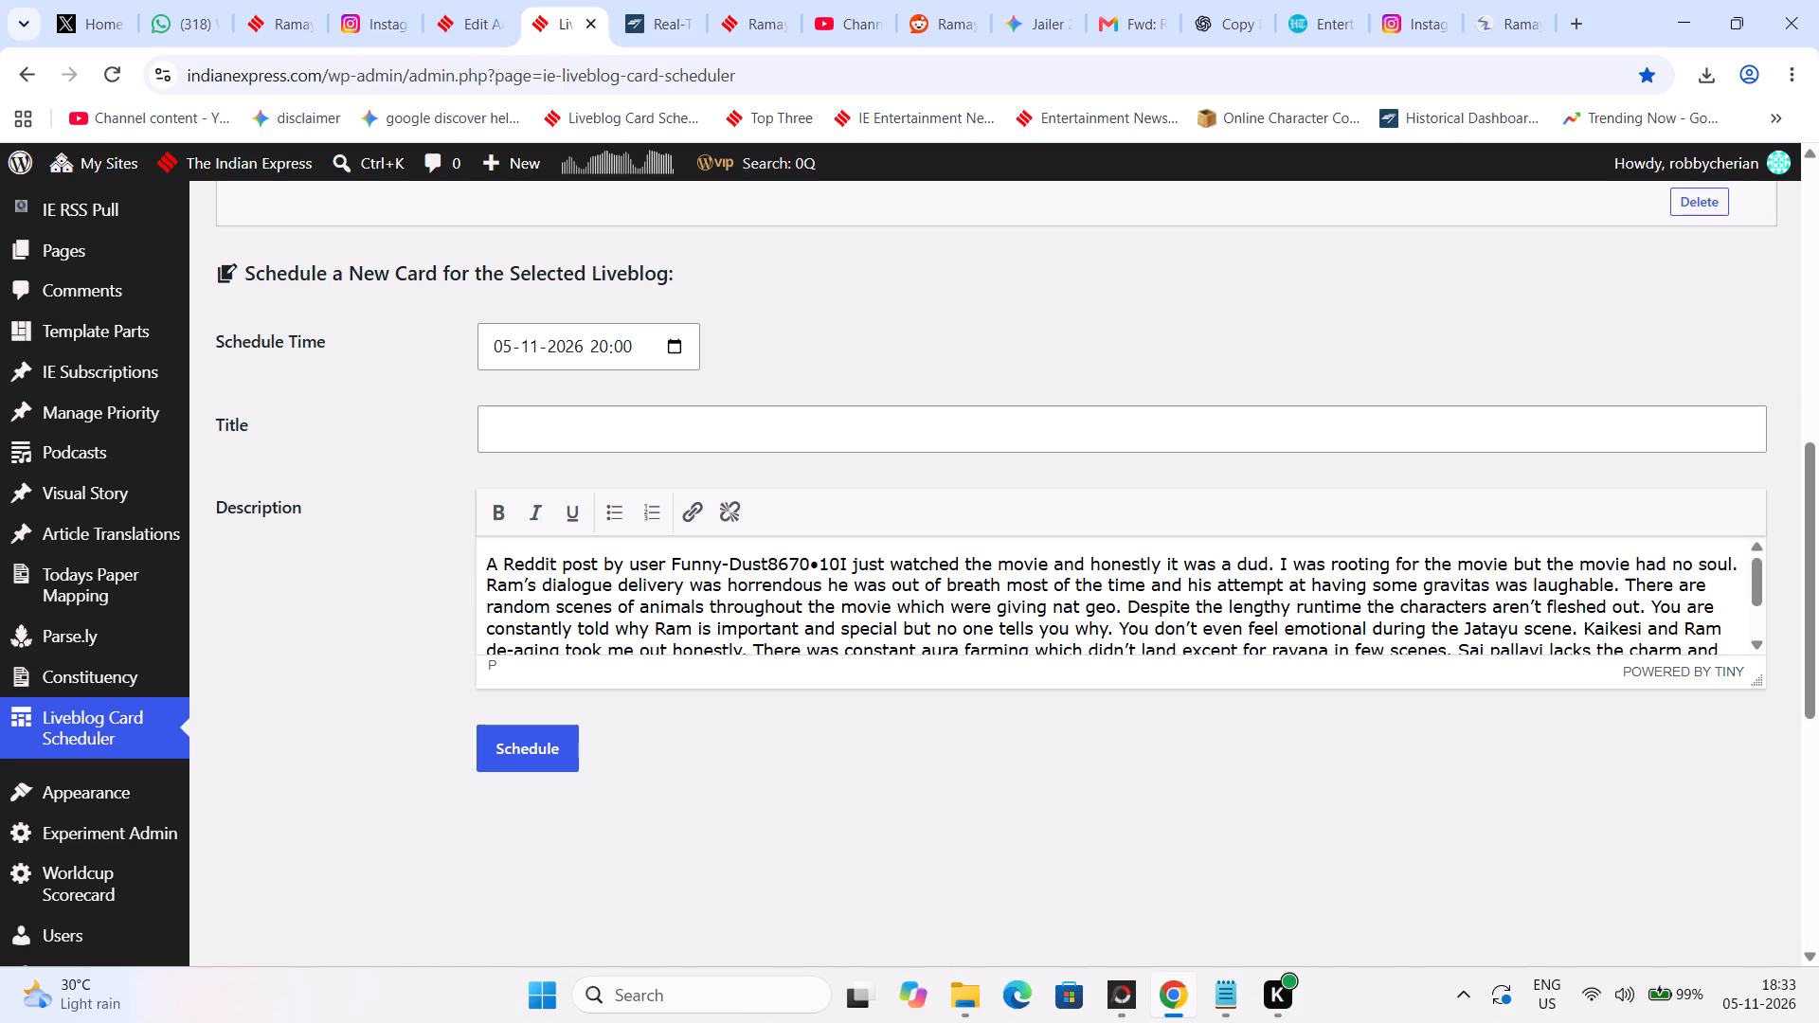
pyautogui.press('BackSpace')
pyautogui.press('BackSpace')
pyautogui.press('BackSpace')
pyautogui.press('space')
pyautogui.write('read, "')
pyautogui.press('Down')
pyautogui.press('Down')
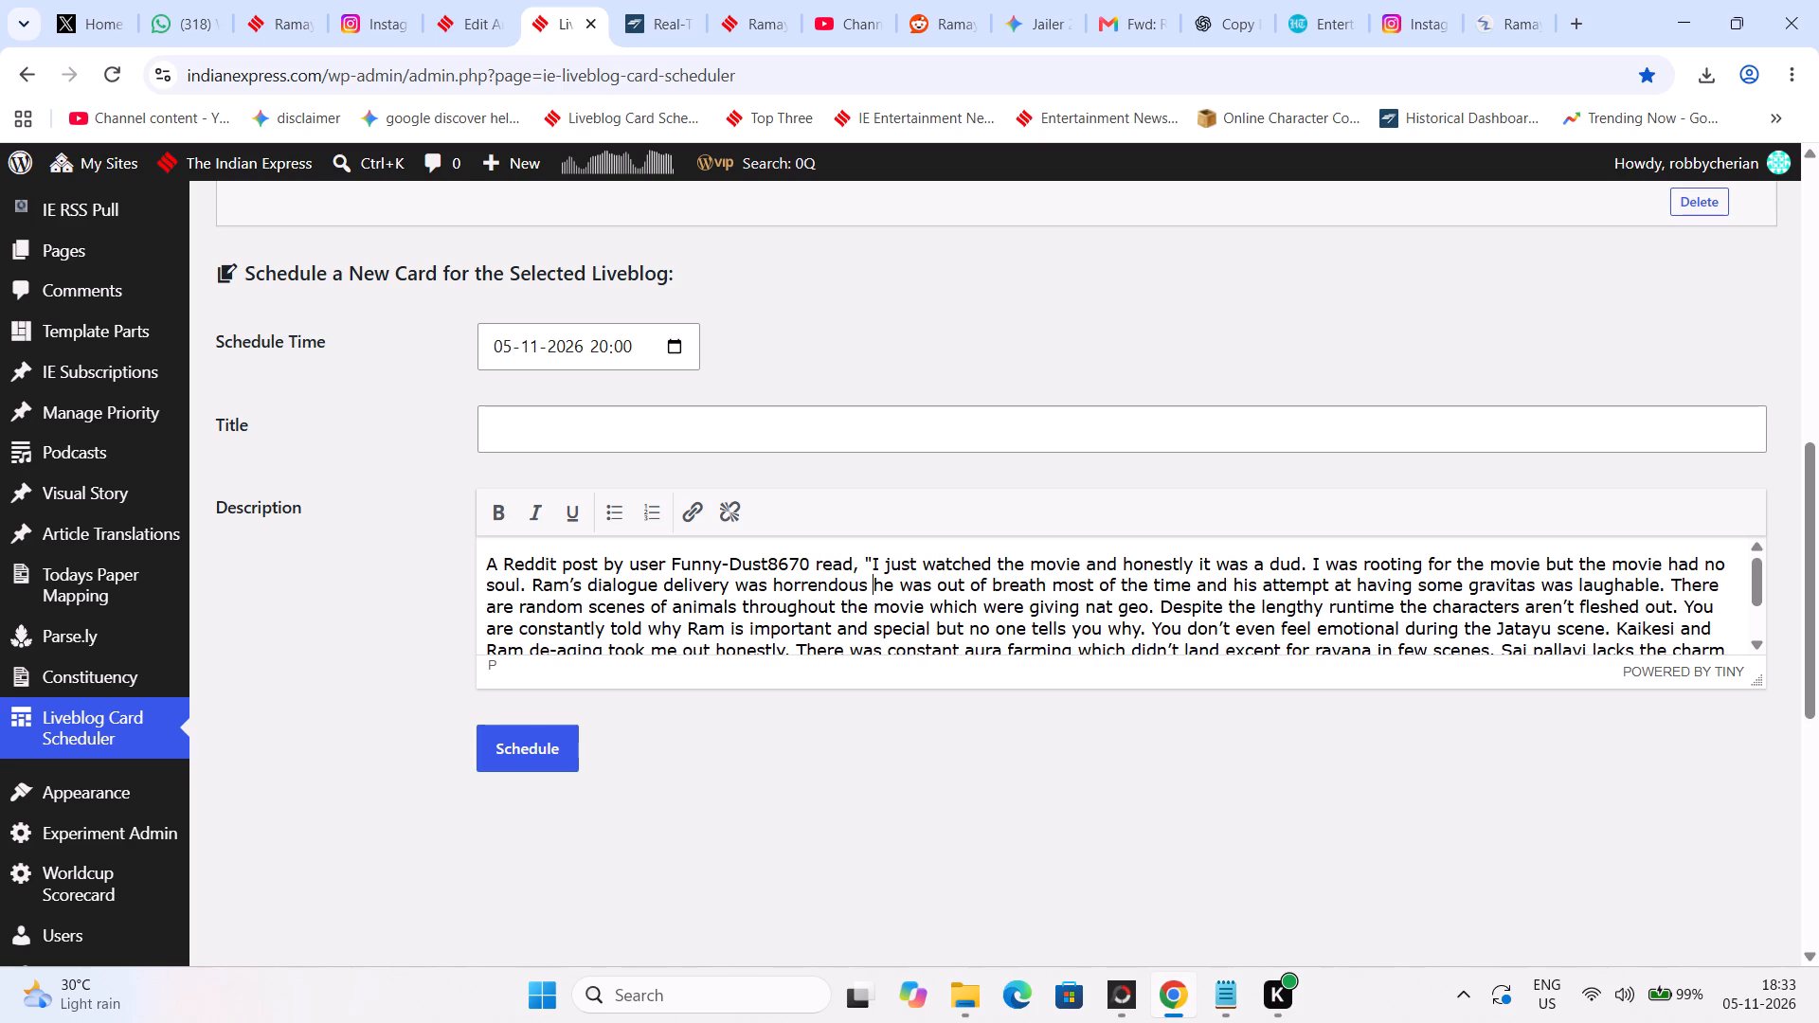
pyautogui.press('Down')
pyautogui.press('Down')
pyautogui.press('Down')
pyautogui.press('Down')
pyautogui.press('Down')
pyautogui.write('."')
# Title the card "Ramayana 'had no soul'", copying the quoted words from the review, and schedule it.
pyautogui.scroll(2, 628, 585)
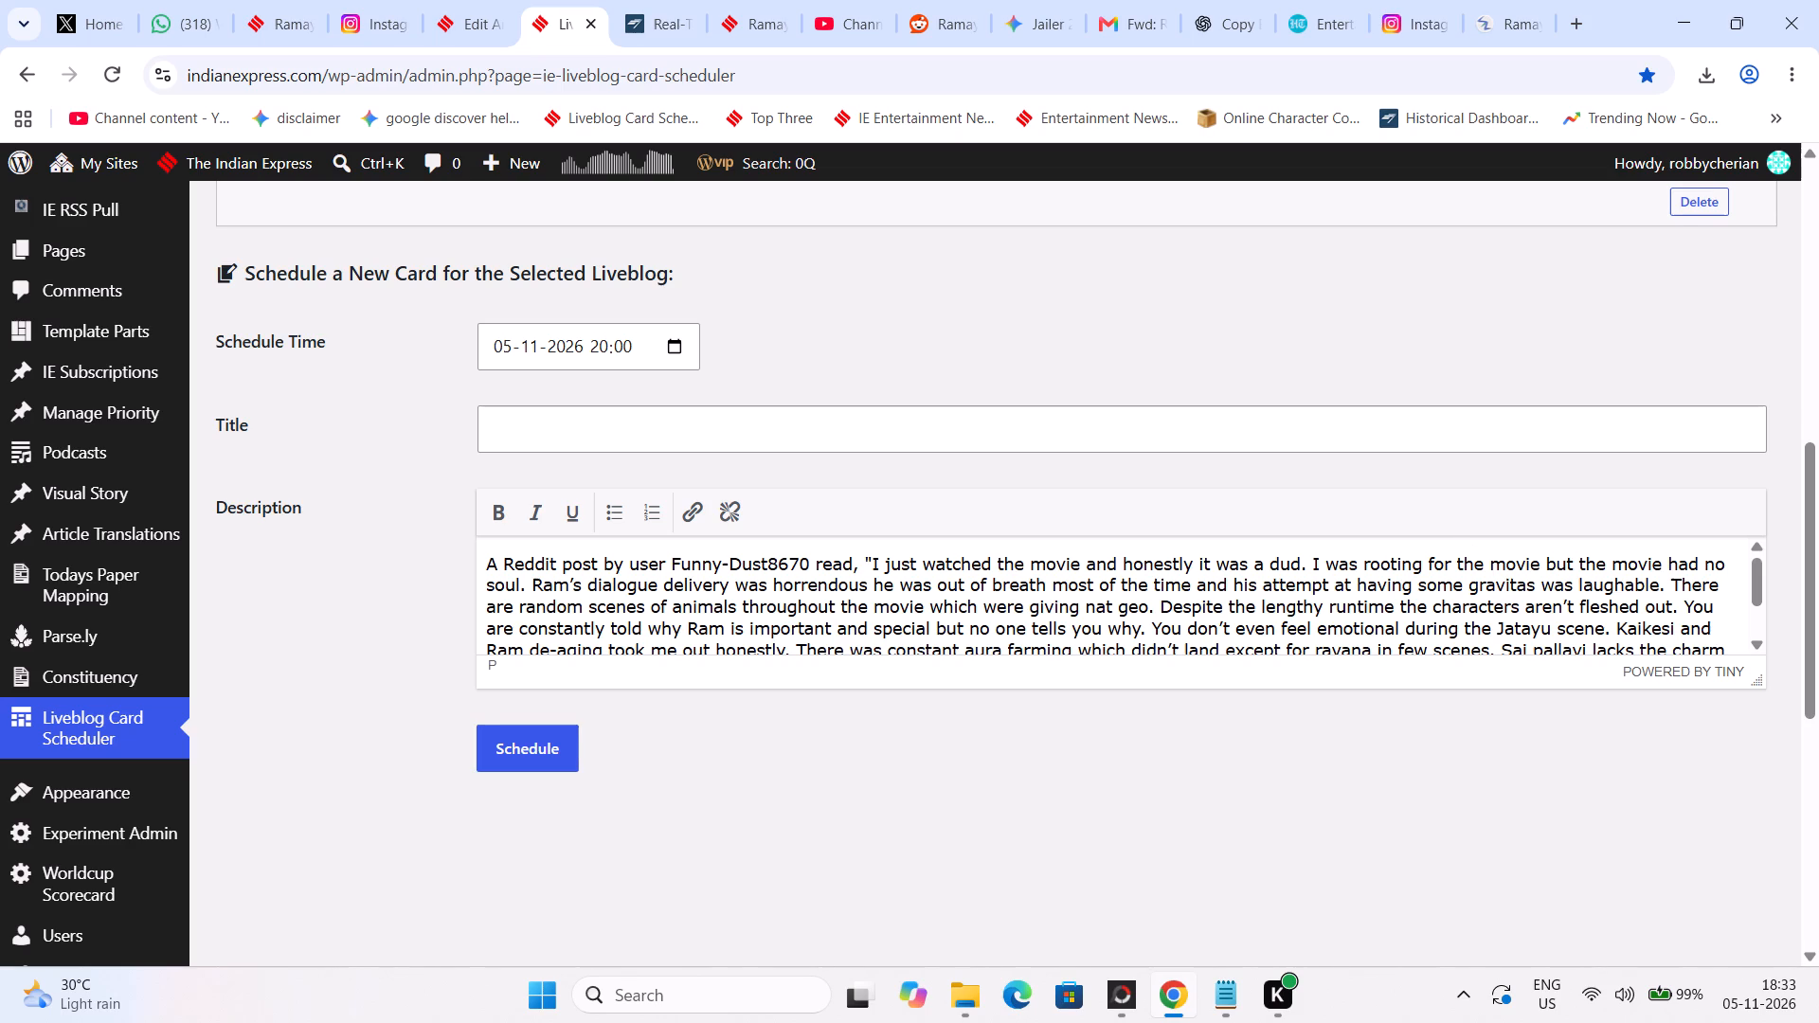
pyautogui.moveTo(1663, 563); pyautogui.dragTo(504, 575)
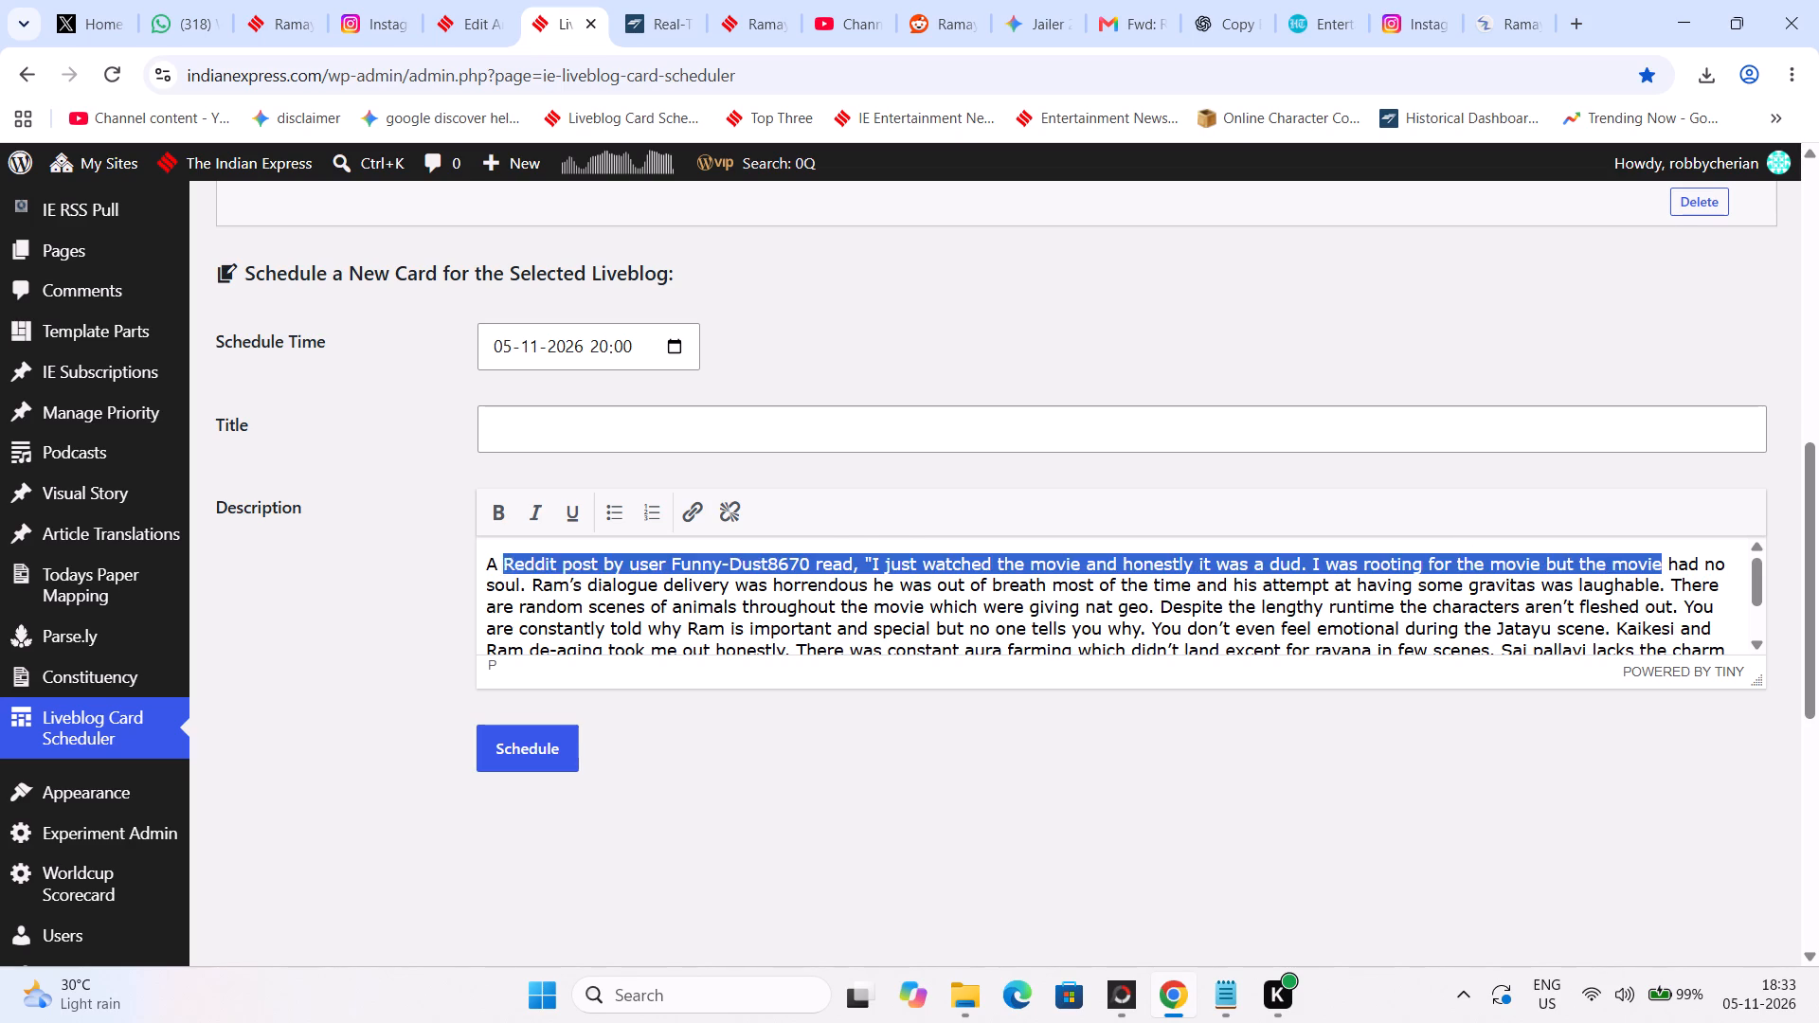
pyautogui.moveTo(504, 575); pyautogui.dragTo(518, 584)
pyautogui.hotkey('ctrl', 'c')
pyautogui.click(592, 433)
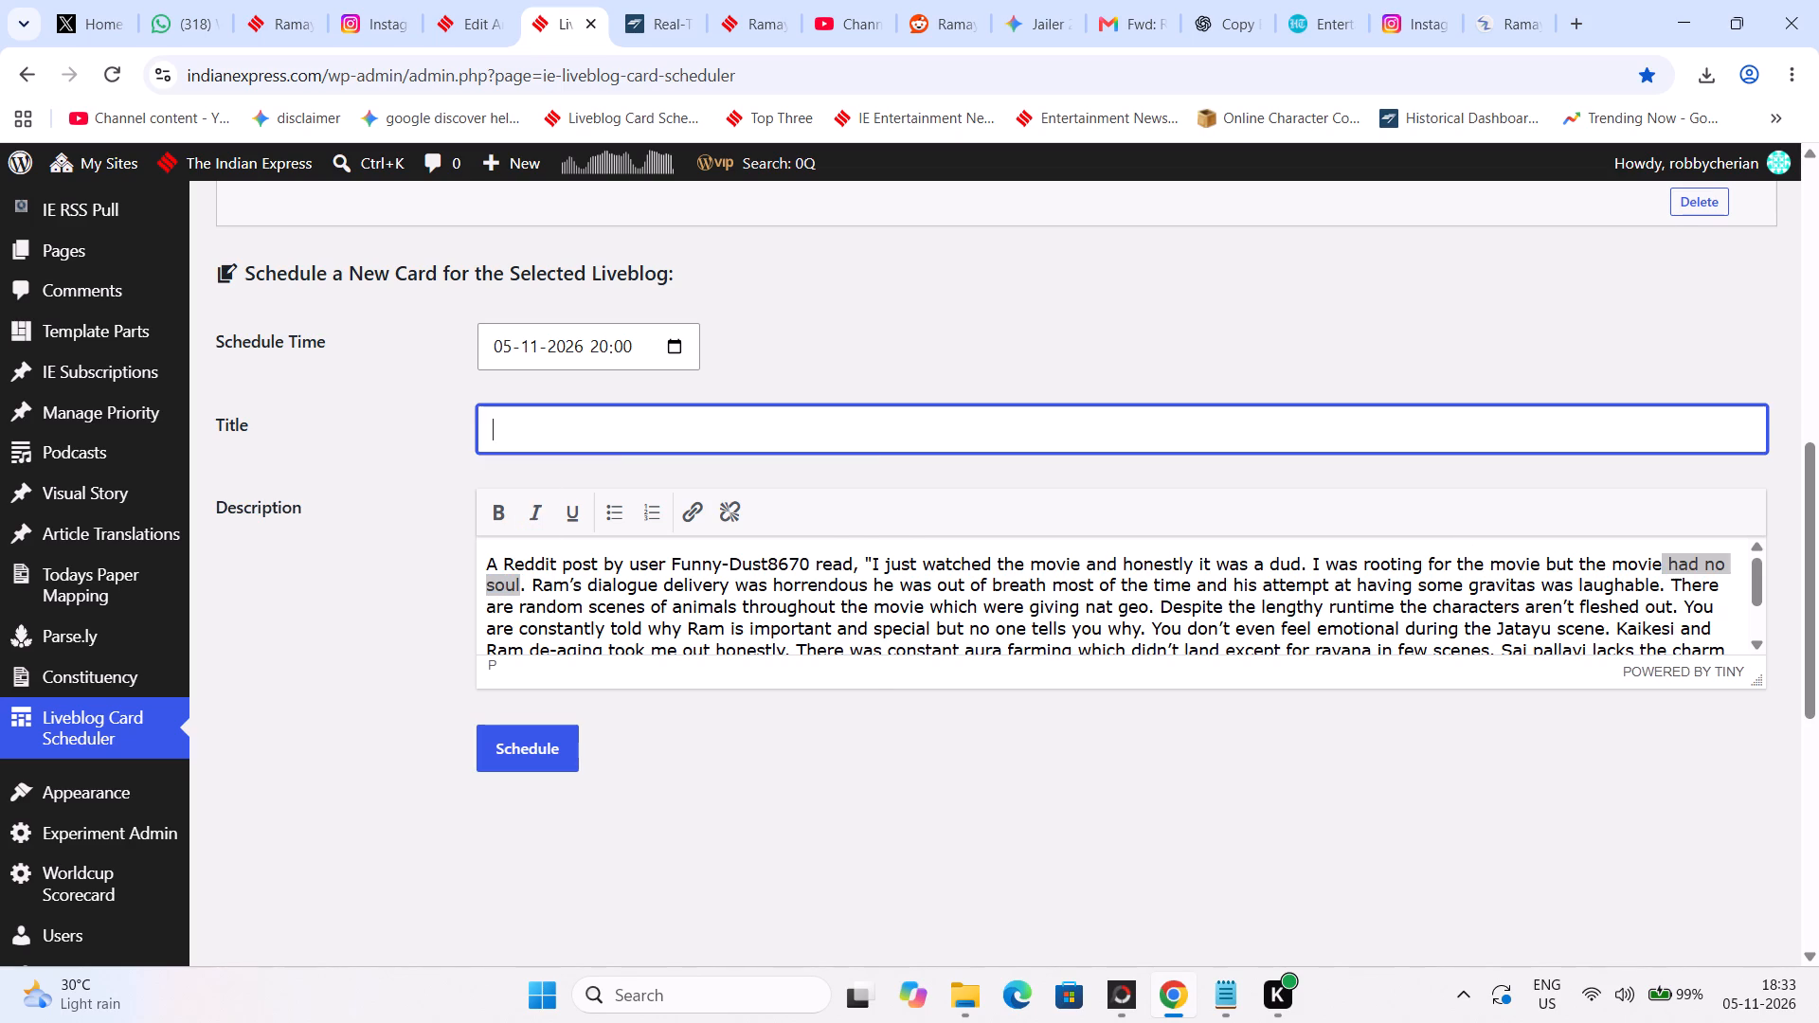
pyautogui.hotkey('ctrl', 'v')
pyautogui.press("'")
pyautogui.click(485, 432)
pyautogui.press("'")
pyautogui.click(485, 432)
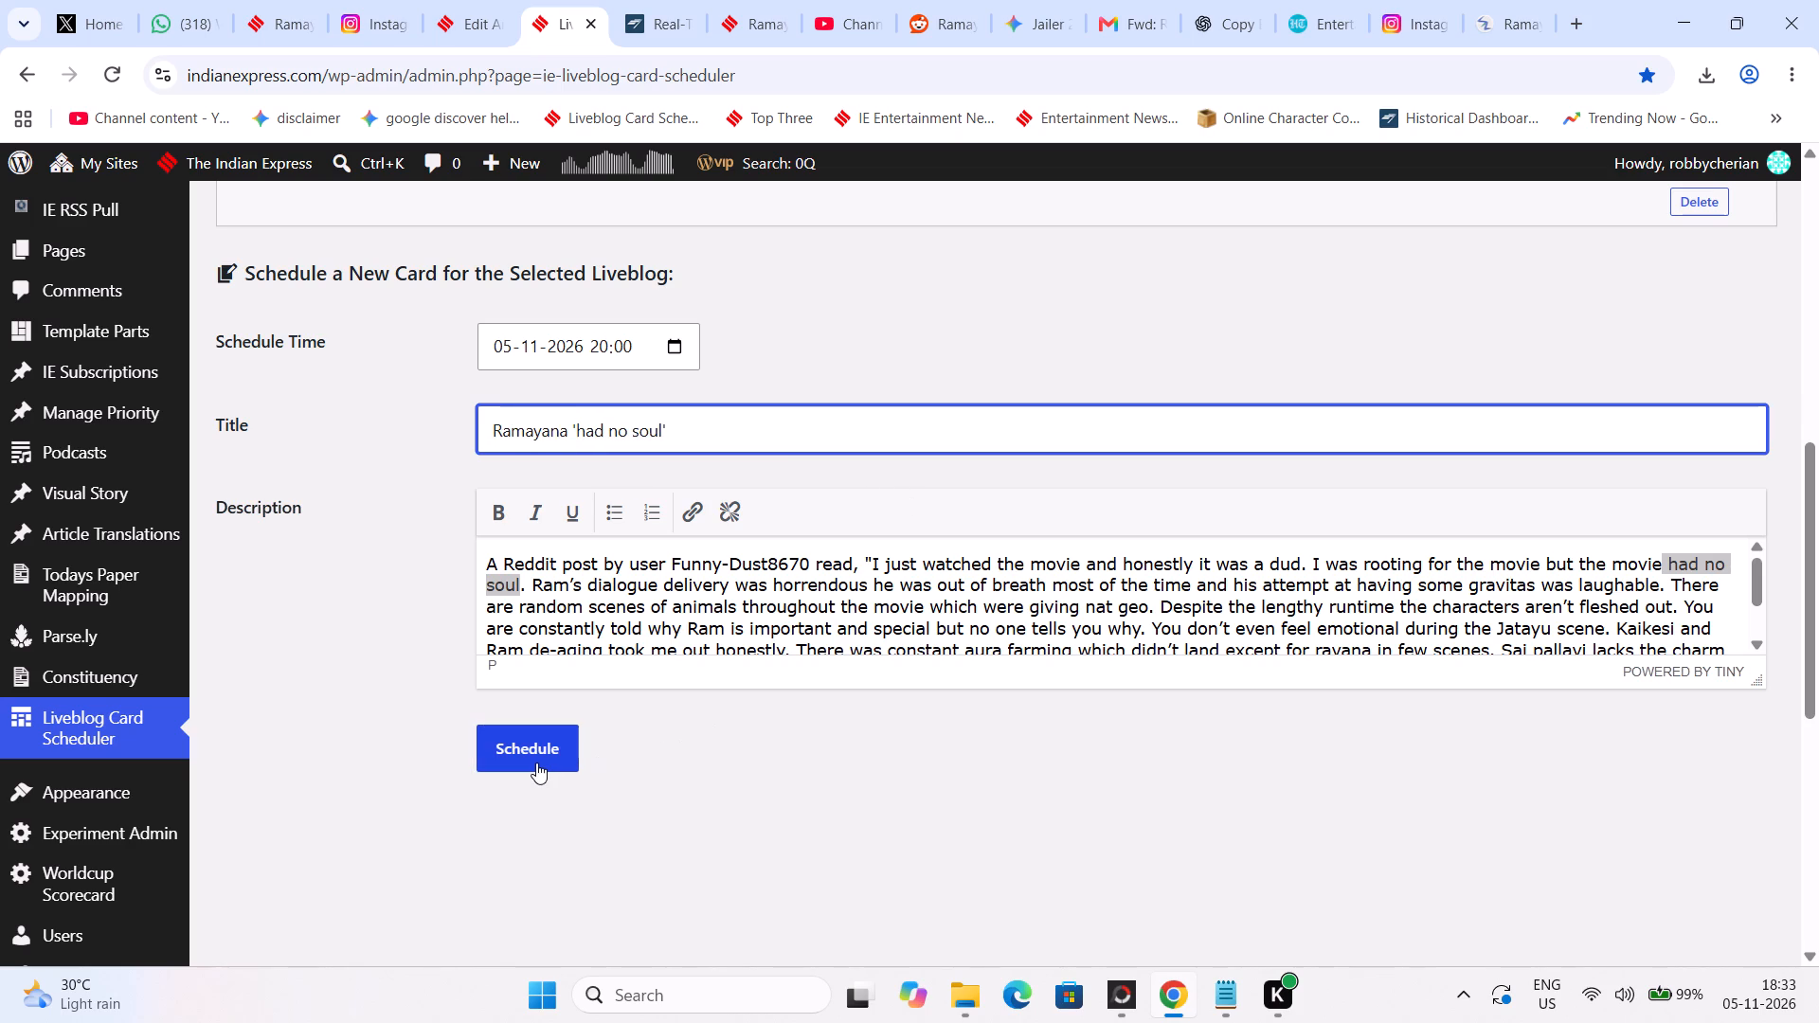
pyautogui.scroll(-2, 822, 594)
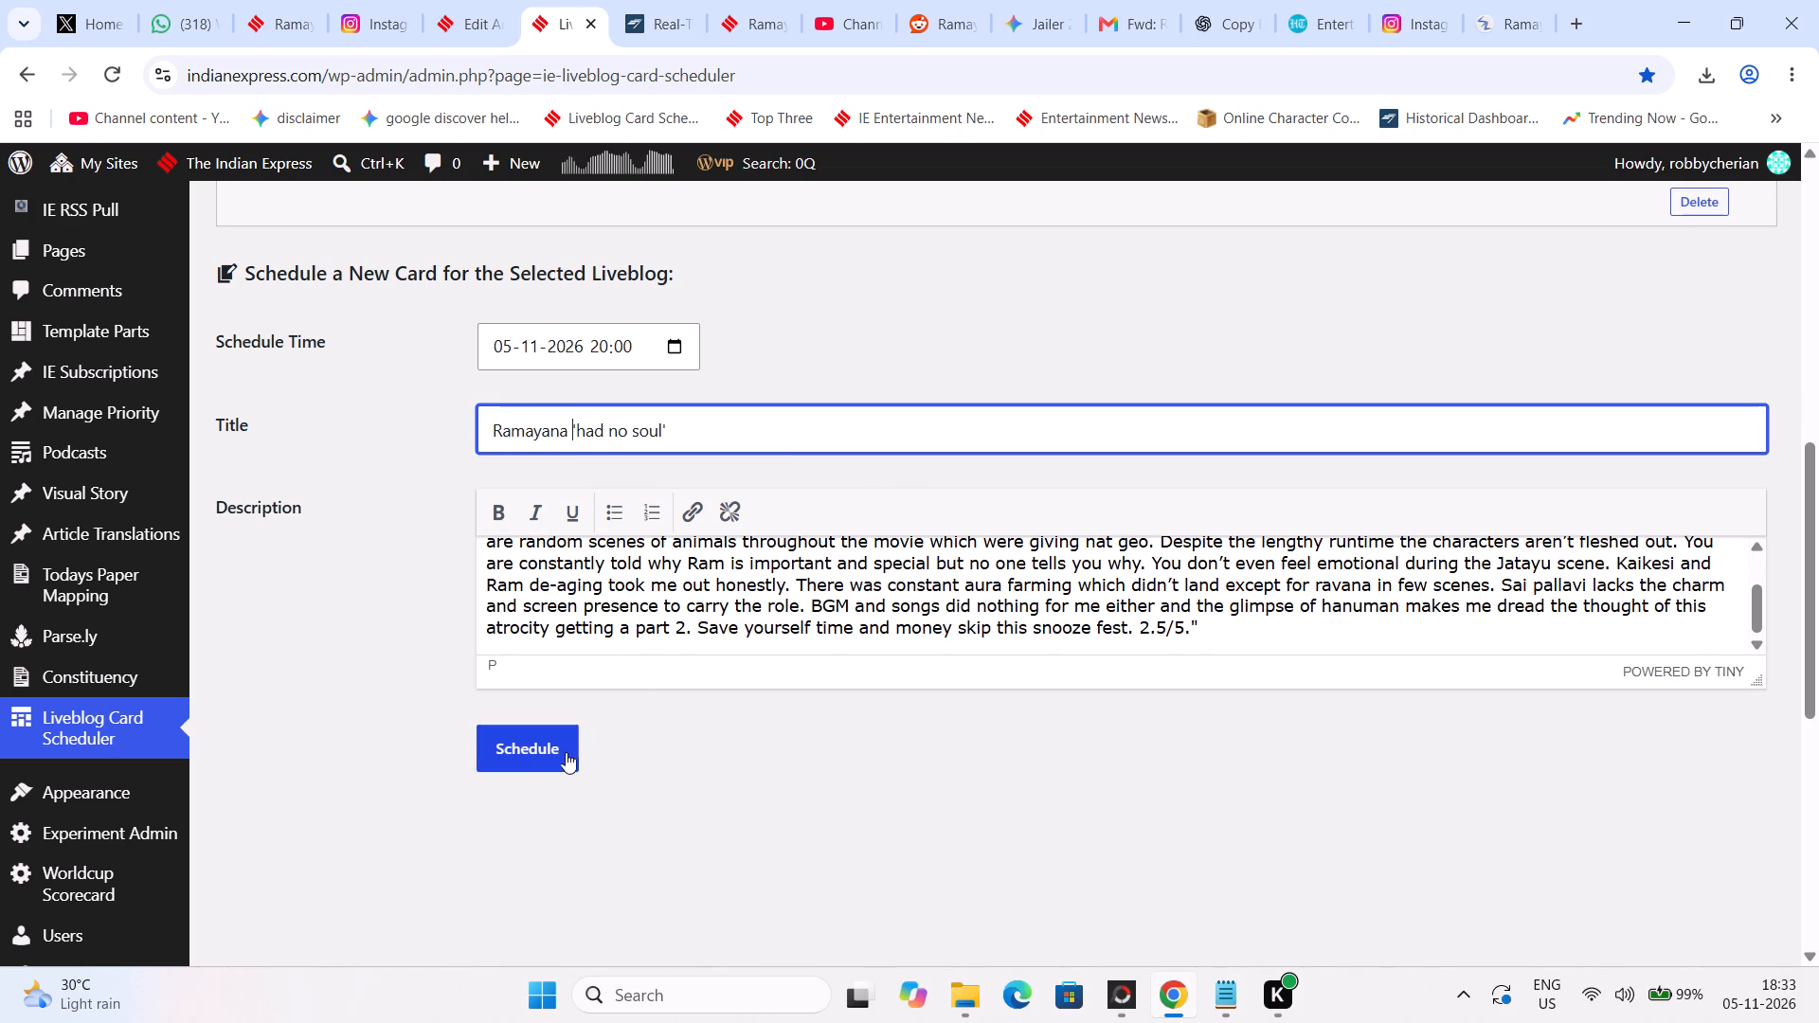
pyautogui.click(541, 761)
# Check the times and titles in the list of scheduled cards.
pyautogui.scroll(4, 541, 761)
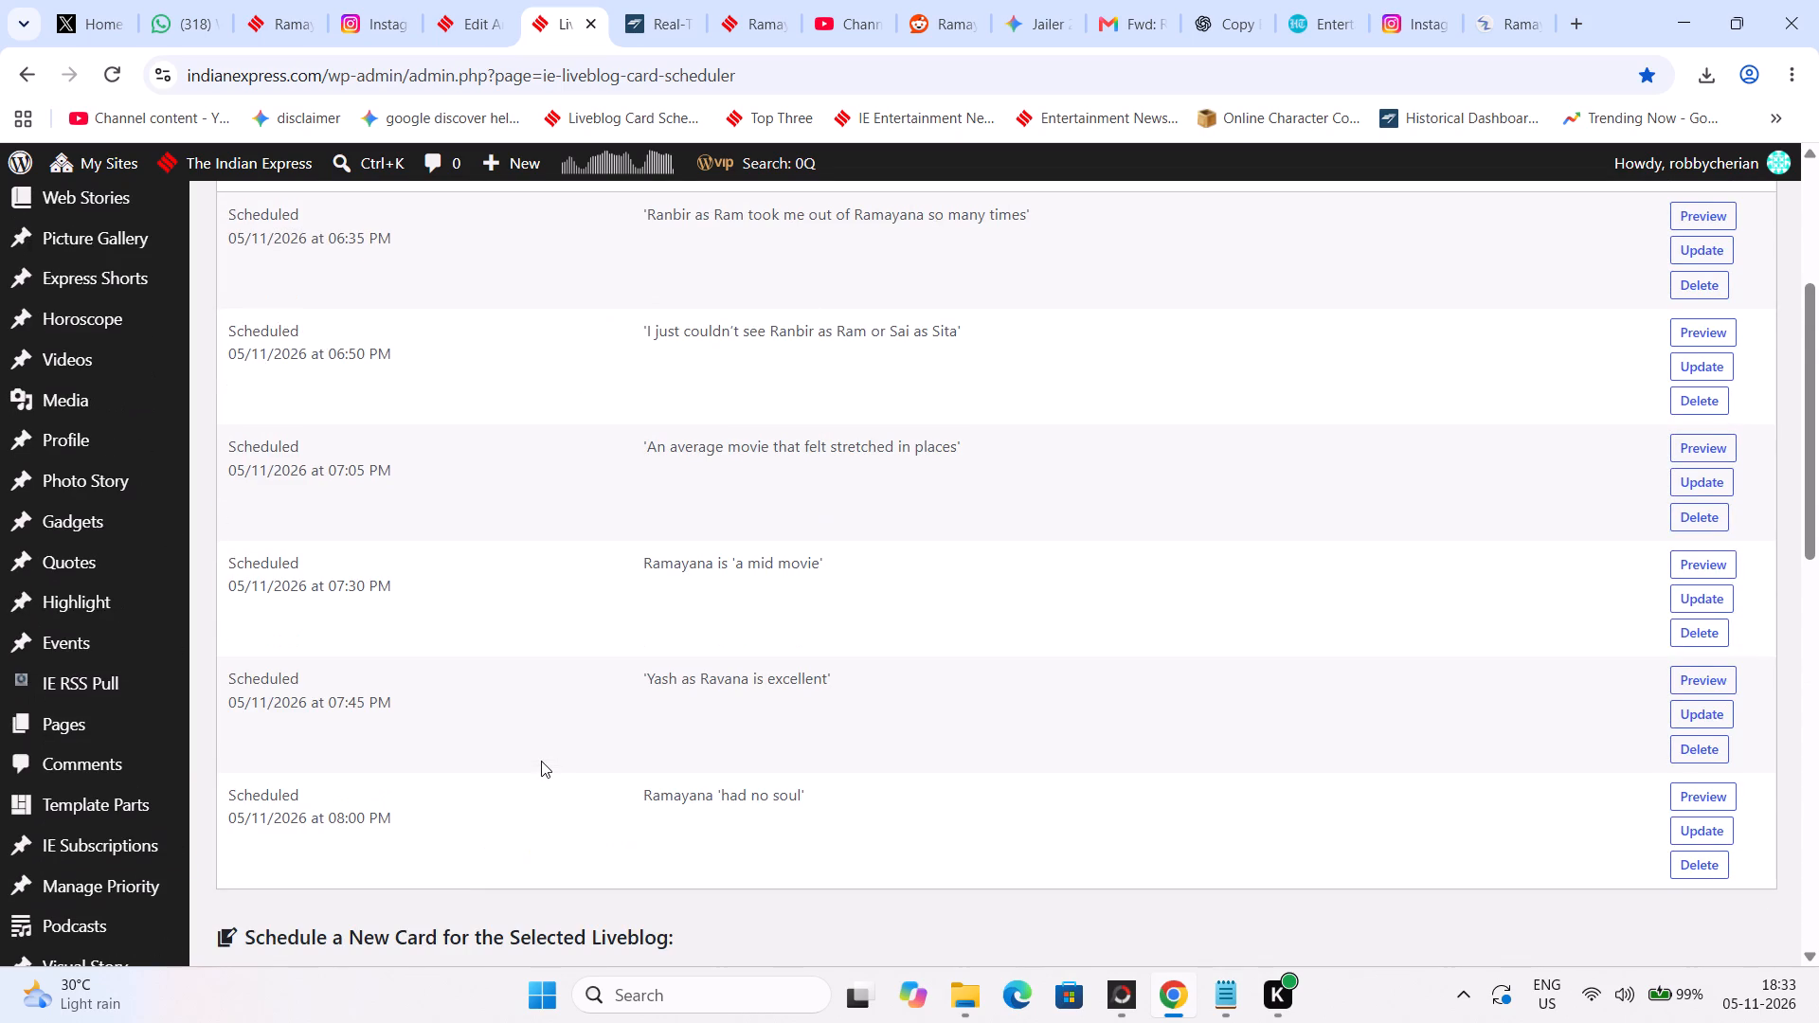
pyautogui.scroll(2, 544, 758)
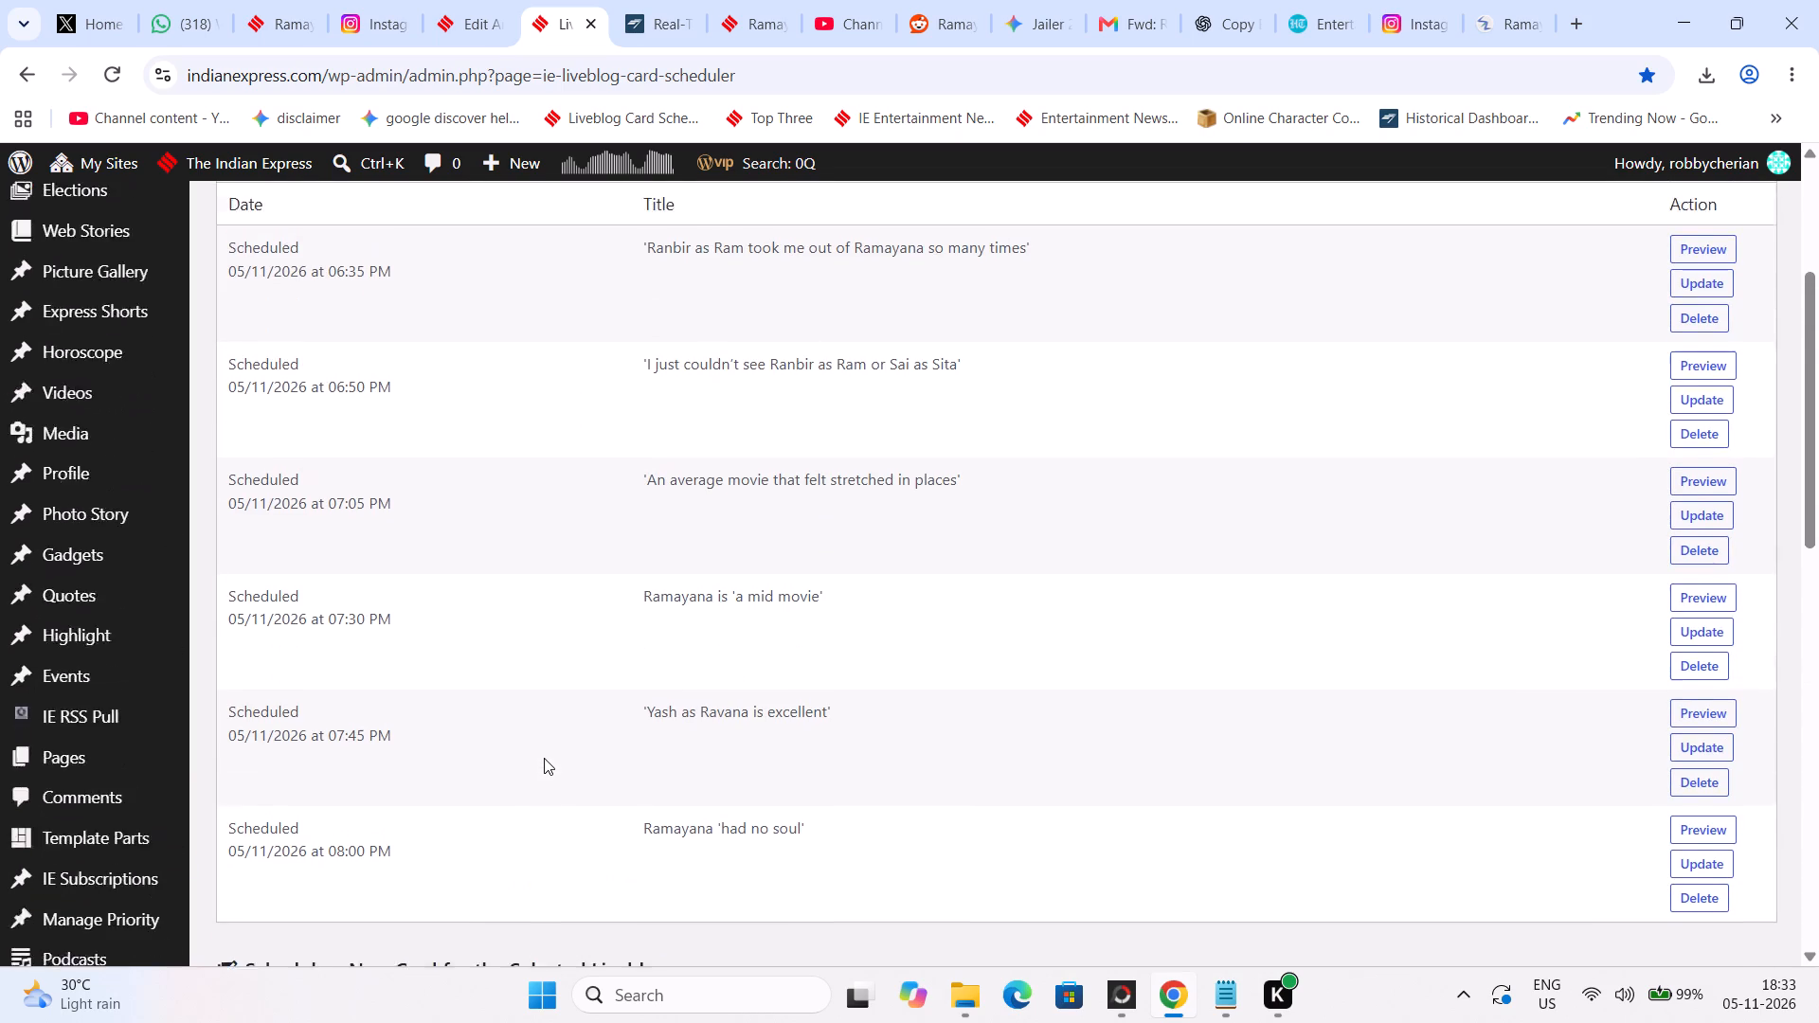
pyautogui.scroll(-6, 523, 750)
pyautogui.scroll(4, 526, 727)
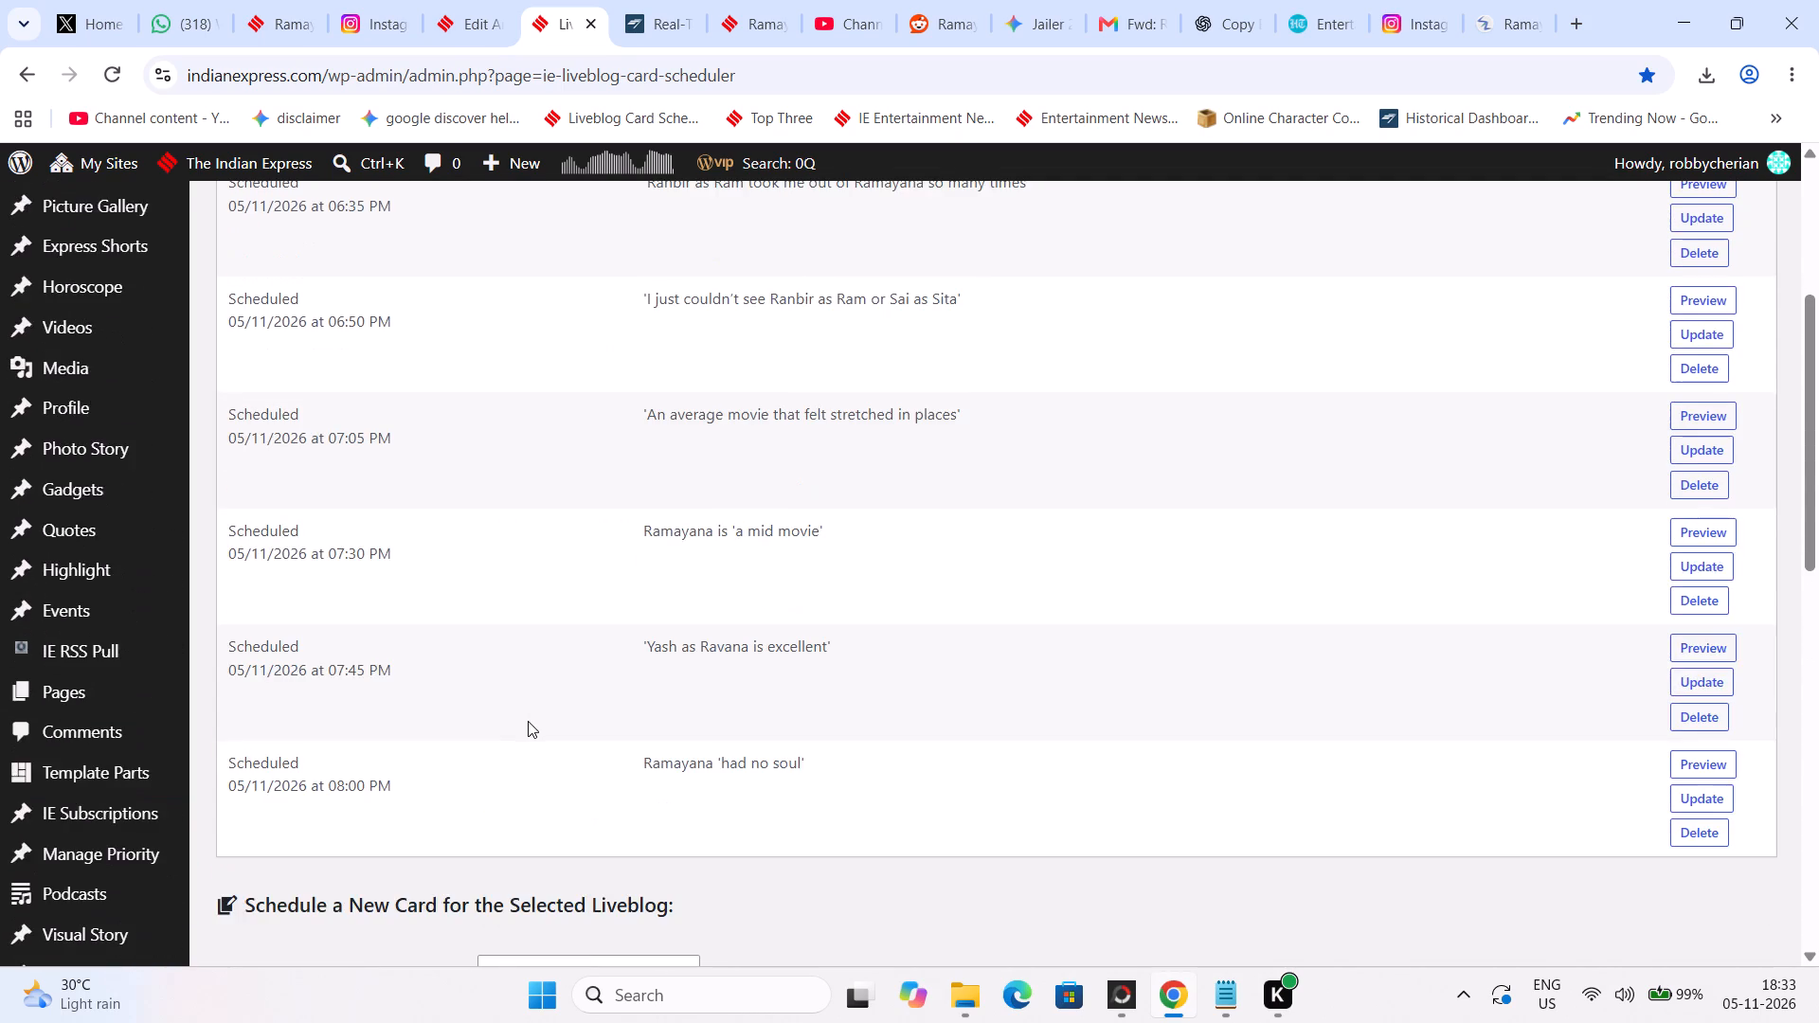
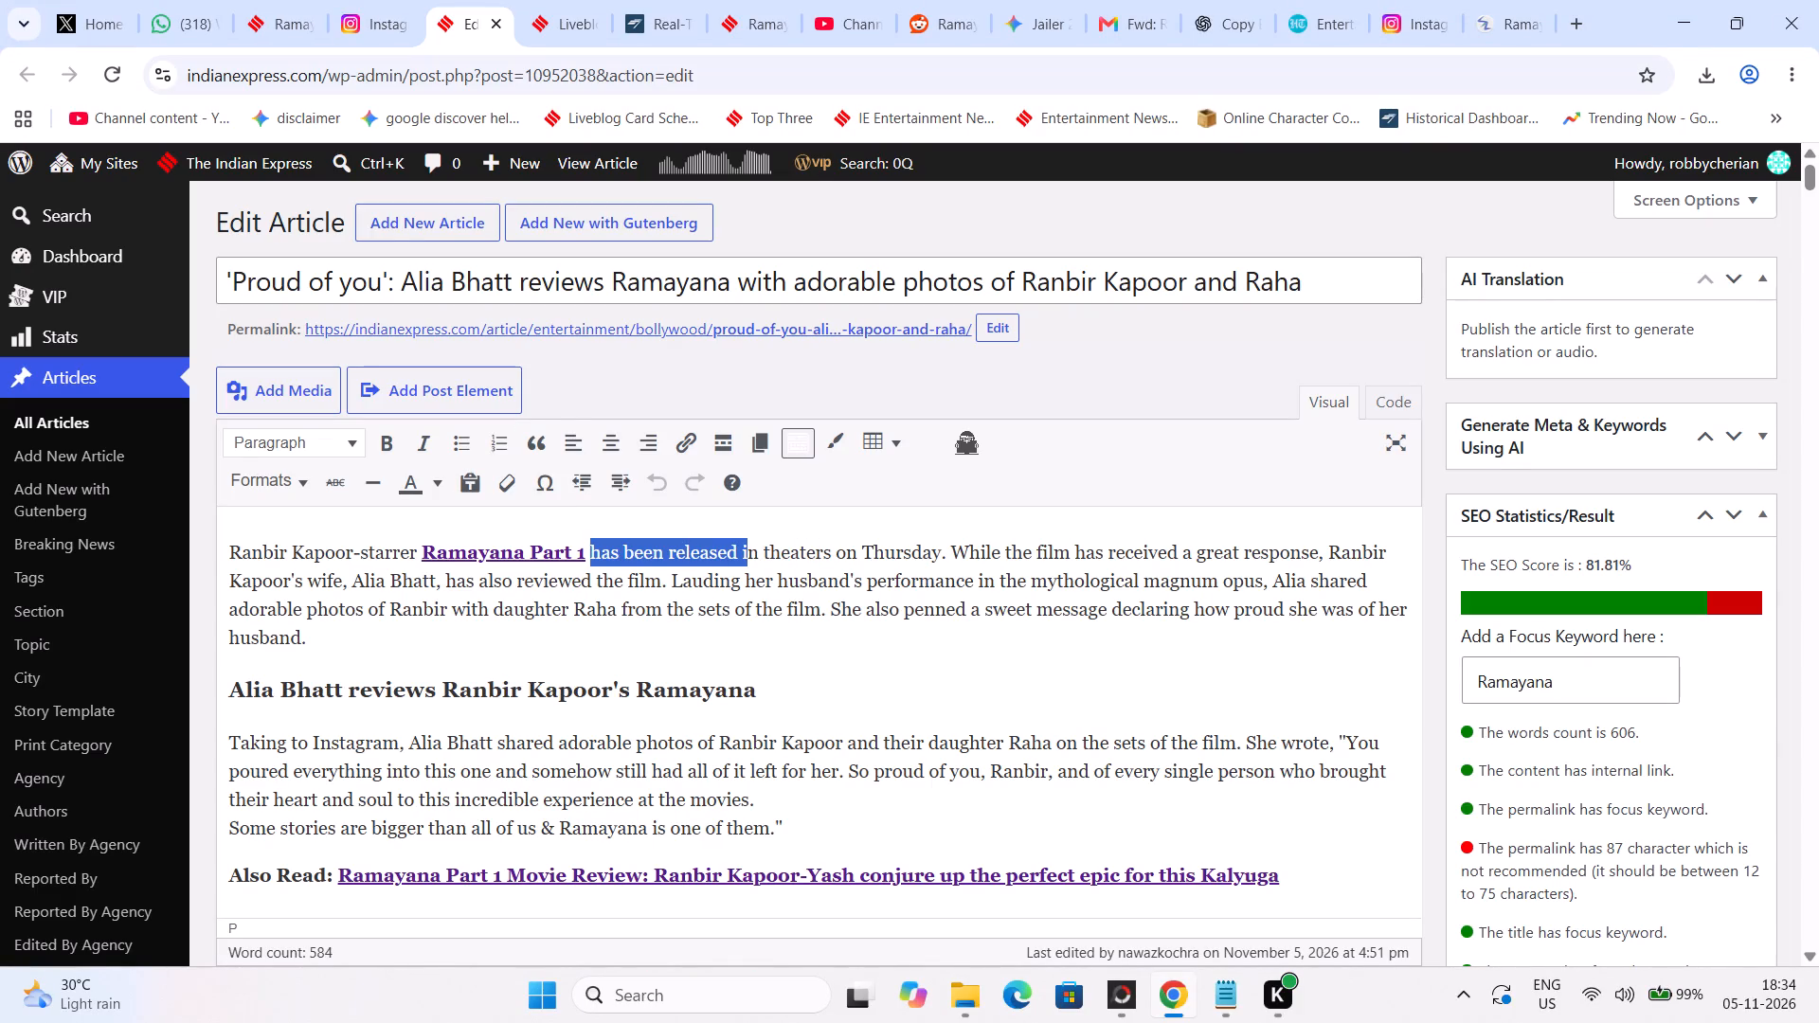
# Delete the words "has been" after the Ramayana Part 1 link in the Alia Bhatt article's opening sentence.
pyautogui.moveTo(747, 540); pyautogui.dragTo(759, 540)
pyautogui.click(650, 550)
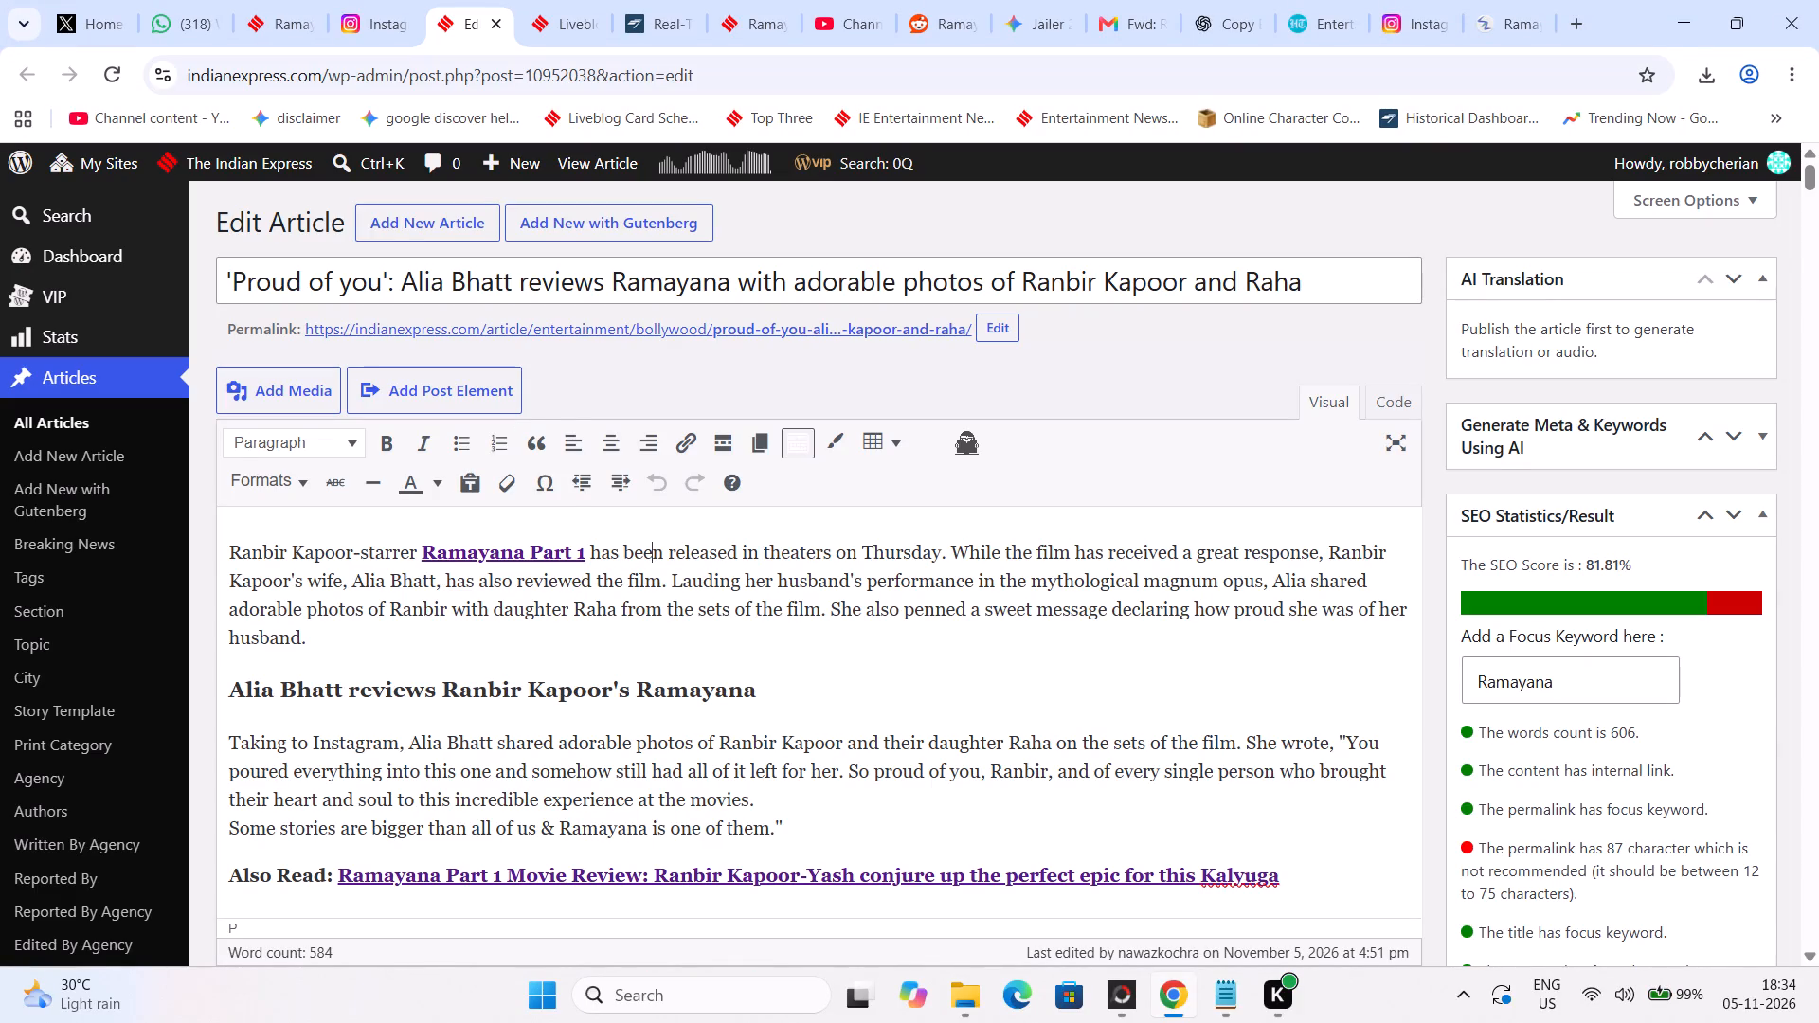
pyautogui.moveTo(665, 553); pyautogui.dragTo(600, 552)
pyautogui.moveTo(590, 550); pyautogui.dragTo(671, 550)
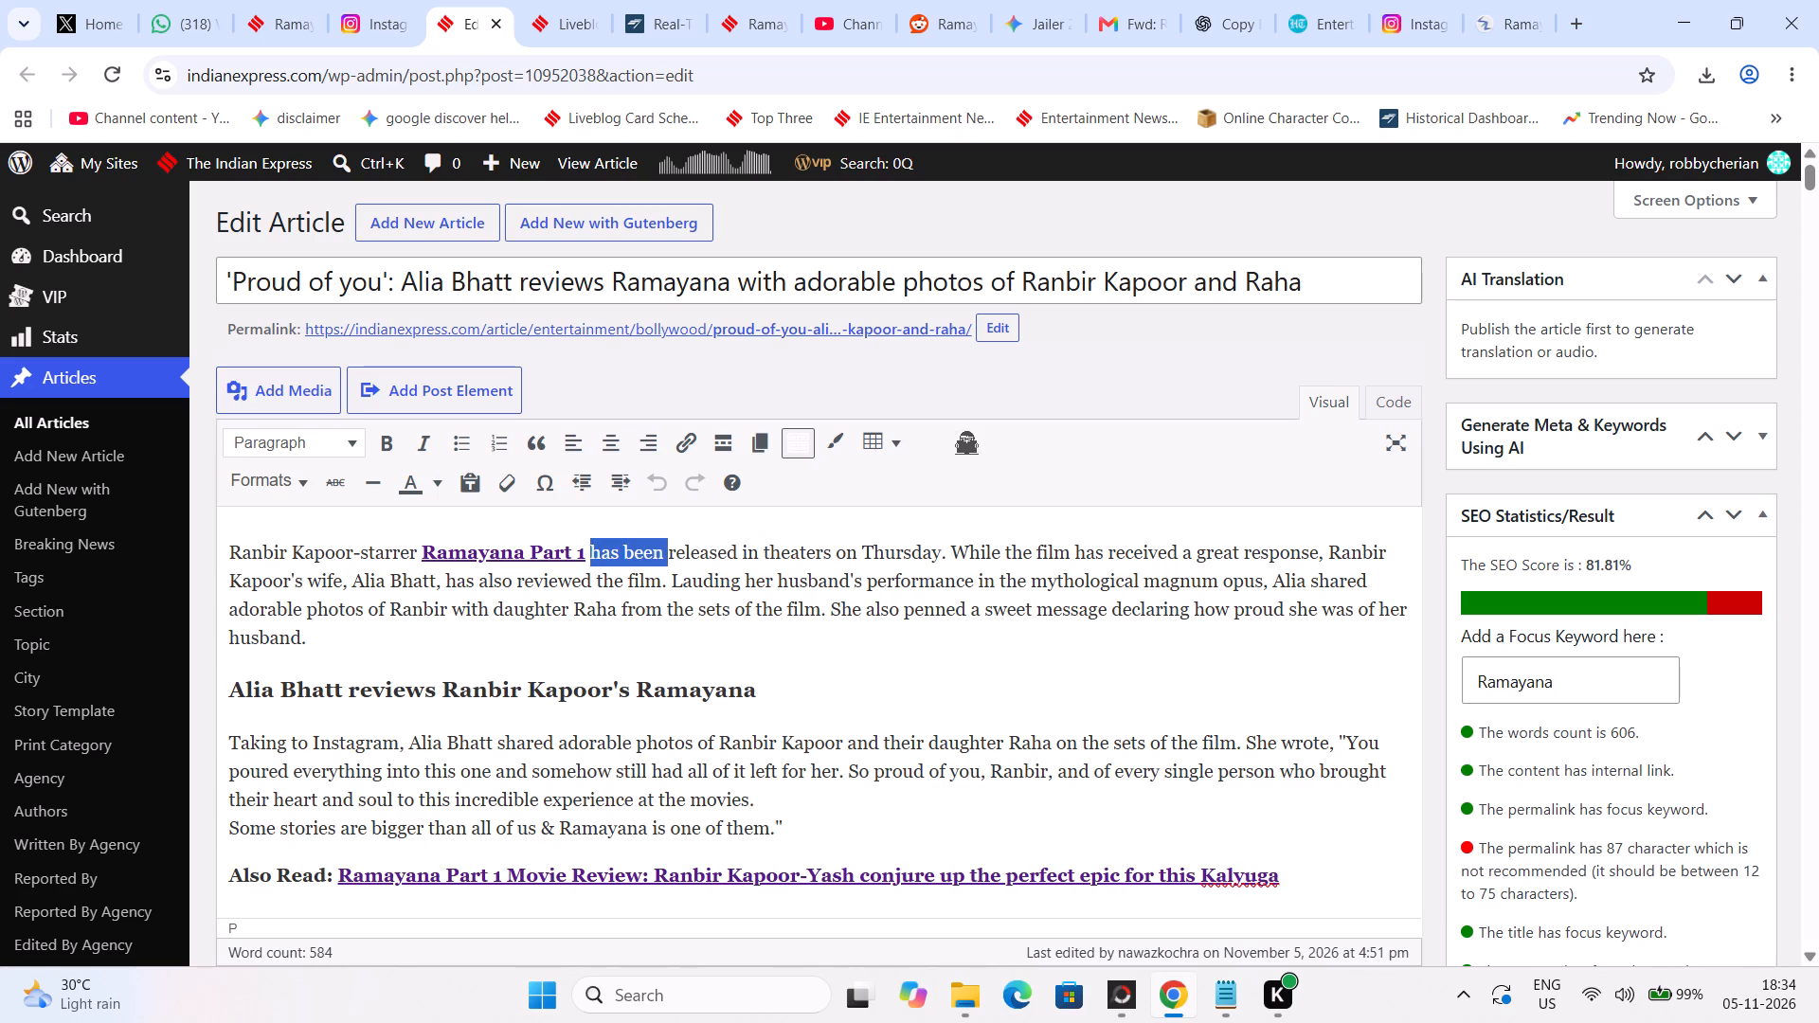
pyautogui.press('BackSpace')
# Replace the full stop and "While the film has received" after Thursday with the word "to".
pyautogui.press('Right')
pyautogui.press('Right')
pyautogui.press('Right')
pyautogui.press('Right')
pyautogui.press('Right')
pyautogui.press('Right')
pyautogui.press('Right')
pyautogui.press('Right')
pyautogui.press('Right')
pyautogui.press('Right')
pyautogui.press('Right')
pyautogui.press('Right')
pyautogui.press('Right')
pyautogui.press('Right')
pyautogui.press('Right')
pyautogui.press('Right')
pyautogui.press('Right')
pyautogui.press('Right')
pyautogui.press('Right')
pyautogui.press('Right')
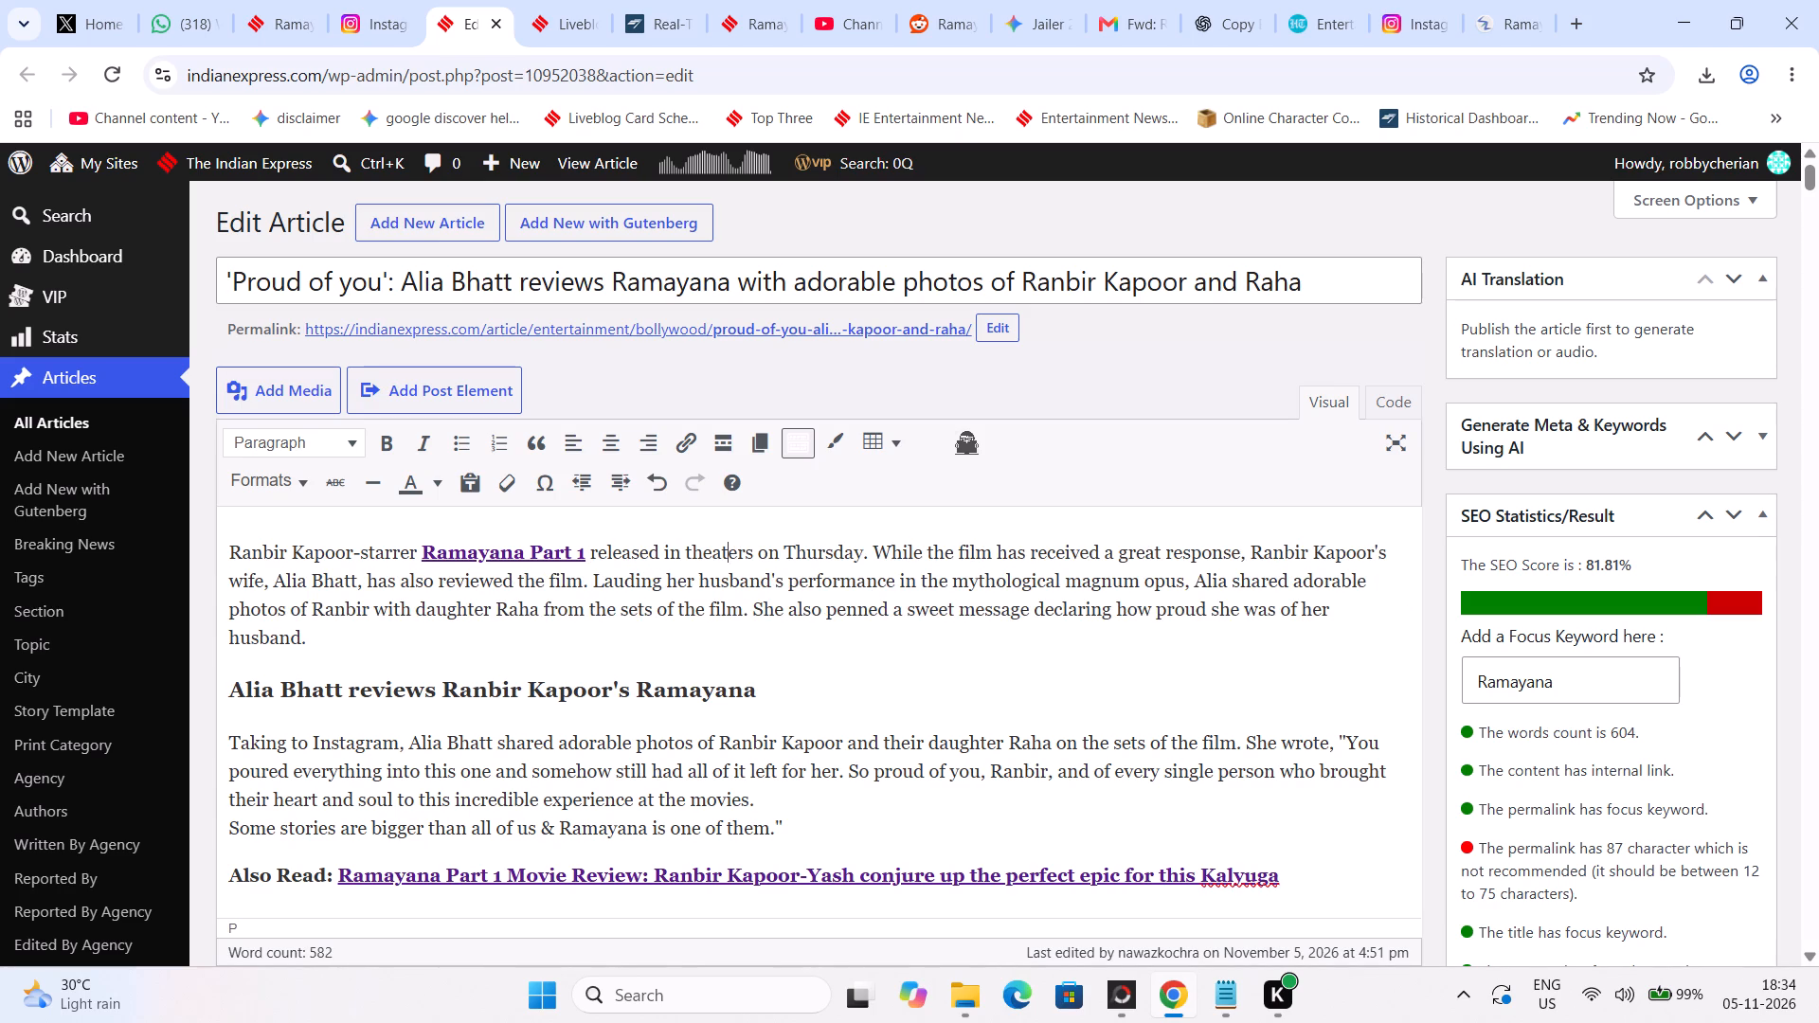
pyautogui.press('Left')
pyautogui.press('Left')
pyautogui.press('Left')
pyautogui.press('Right')
pyautogui.press('Left')
pyautogui.press('Left')
pyautogui.press('Left')
pyautogui.press('Right')
pyautogui.press('Left')
pyautogui.press('BackSpace')
pyautogui.press('Delete')
pyautogui.press('Delete')
pyautogui.press('Delete')
pyautogui.press('Delete')
pyautogui.press('Delete')
pyautogui.press('Delete')
pyautogui.press('Delete')
pyautogui.press('Delete')
pyautogui.press('Delete')
pyautogui.press('Delete')
pyautogui.press('Delete')
pyautogui.press('Delete')
pyautogui.press('Delete')
pyautogui.press('Delete')
pyautogui.press('Delete')
pyautogui.press('Delete')
pyautogui.press('Delete')
pyautogui.press('Delete')
pyautogui.press('Delete')
pyautogui.press('Delete')
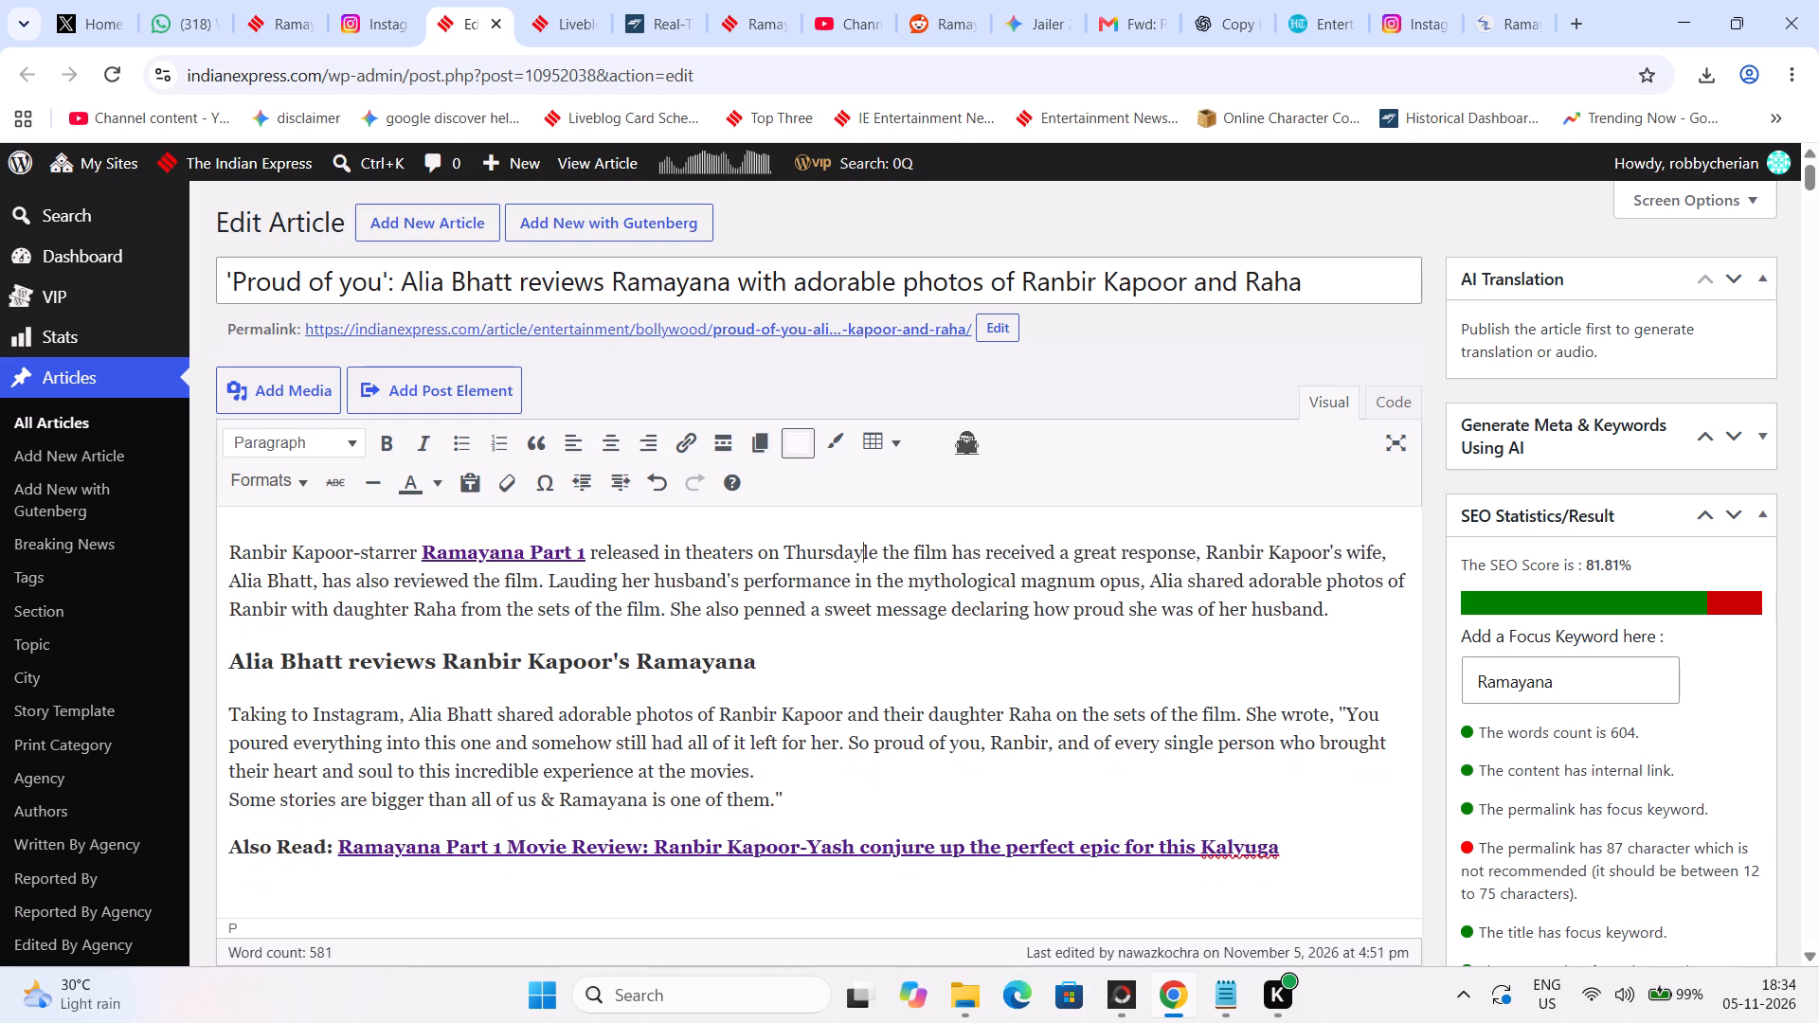
pyautogui.press('Delete')
pyautogui.press('Delete')
pyautogui.press('Delete')
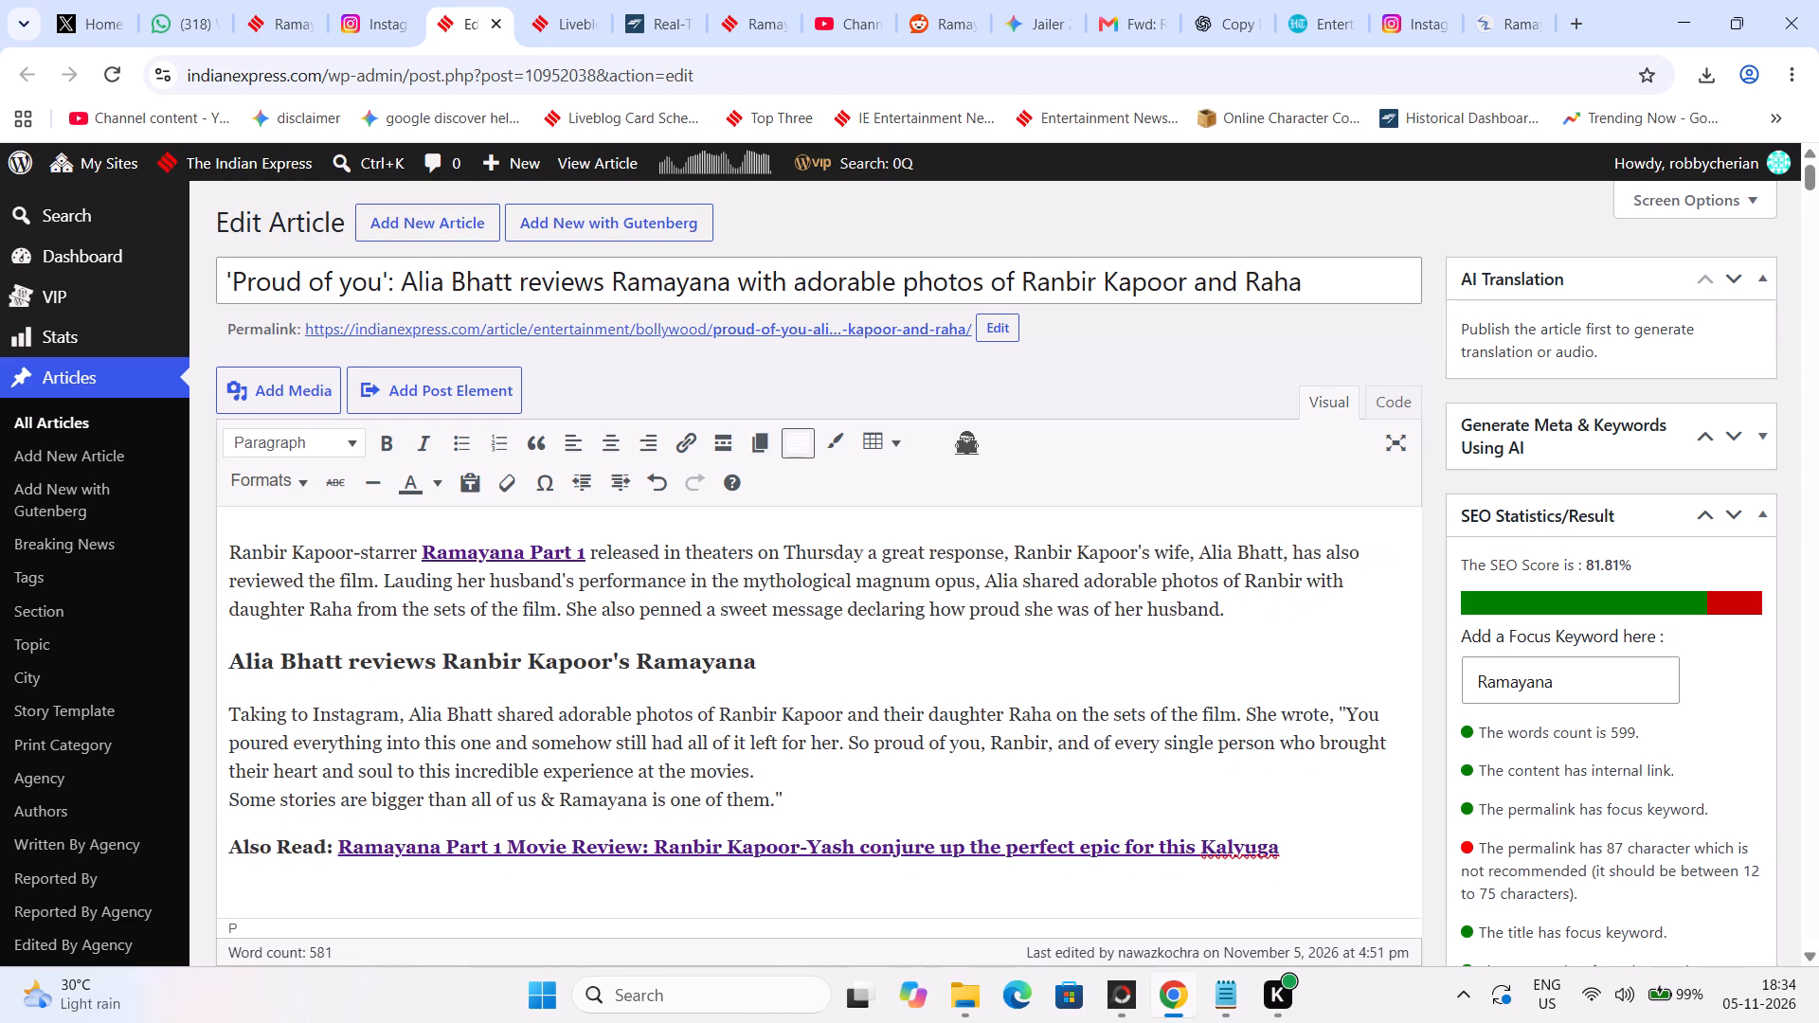
pyautogui.press('space')
pyautogui.write('to')
# End the opening sentence after "a great response" and start the following one with "Along with the positive review,".
pyautogui.press('Right')
pyautogui.press('Right')
pyautogui.press('Right')
pyautogui.press('Right')
pyautogui.press('Right')
pyautogui.press('Right')
pyautogui.press('Right')
pyautogui.press('Right')
pyautogui.press('Right')
pyautogui.press('Right')
pyautogui.press('Right')
pyautogui.press('Right')
pyautogui.press('Right')
pyautogui.press('Right')
pyautogui.press('Right')
pyautogui.press('Right')
pyautogui.press('Right')
pyautogui.press('Right')
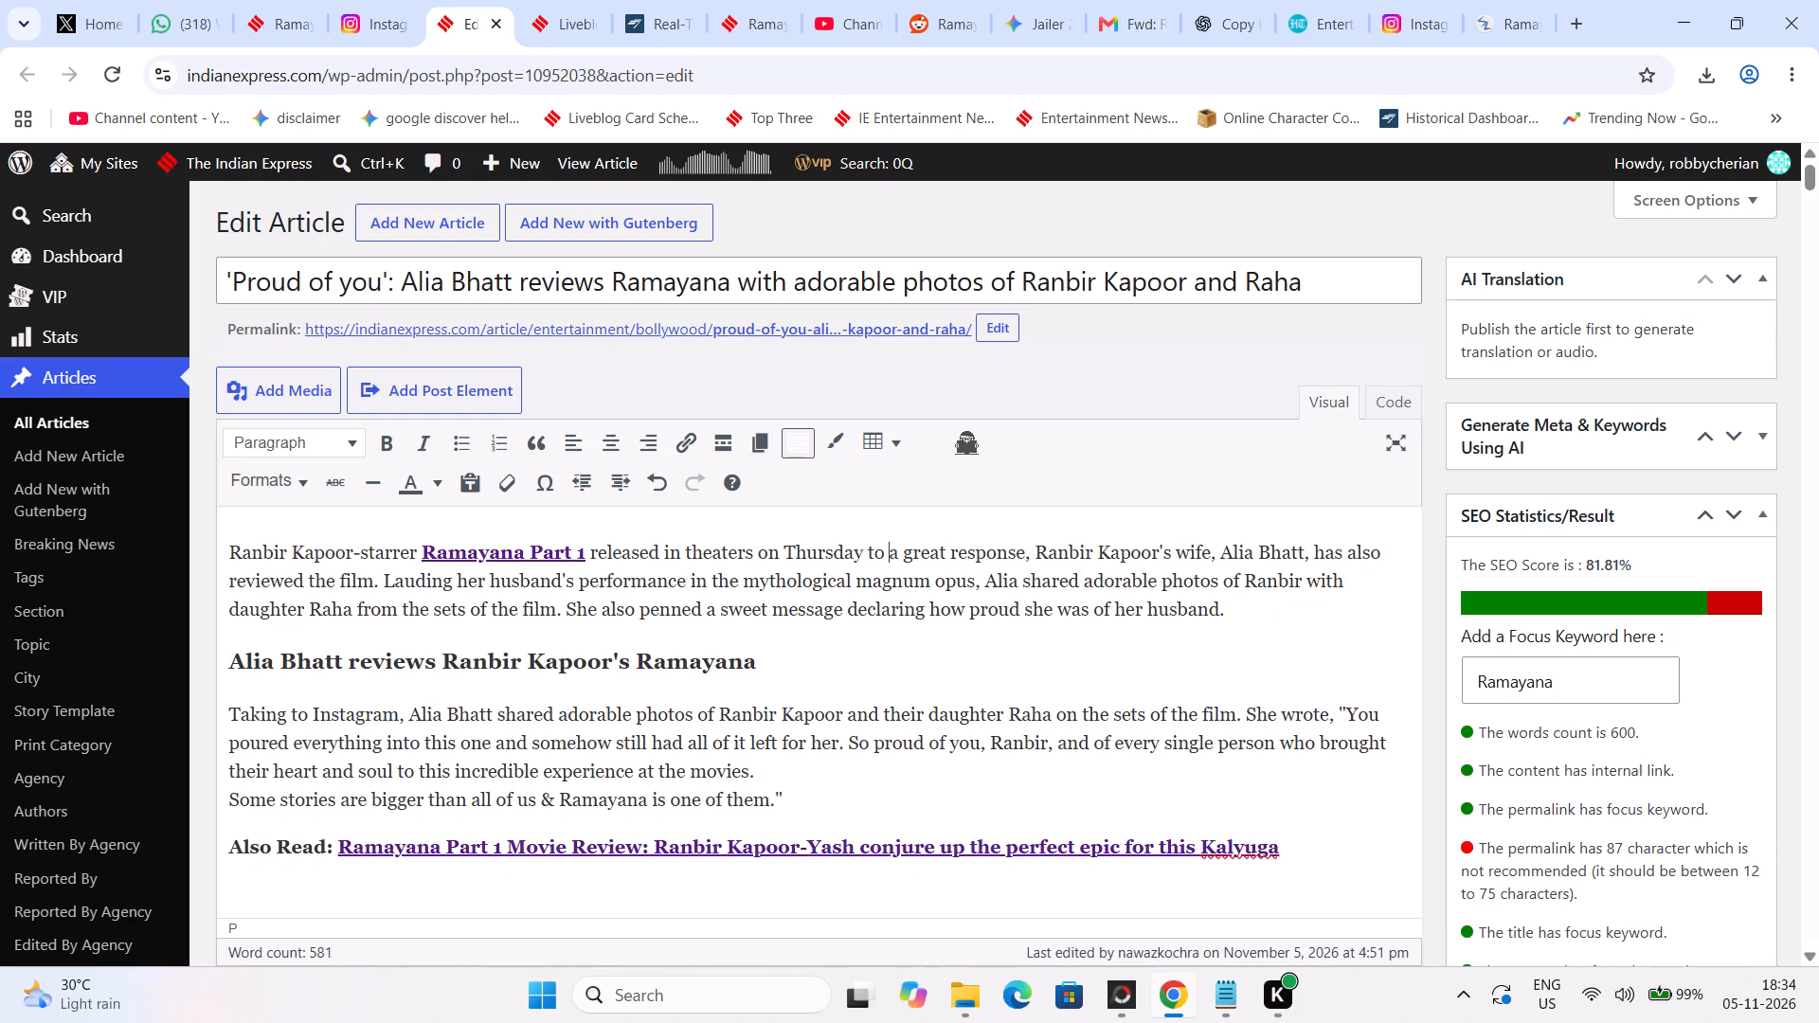
pyautogui.press('BackSpace')
pyautogui.press('.')
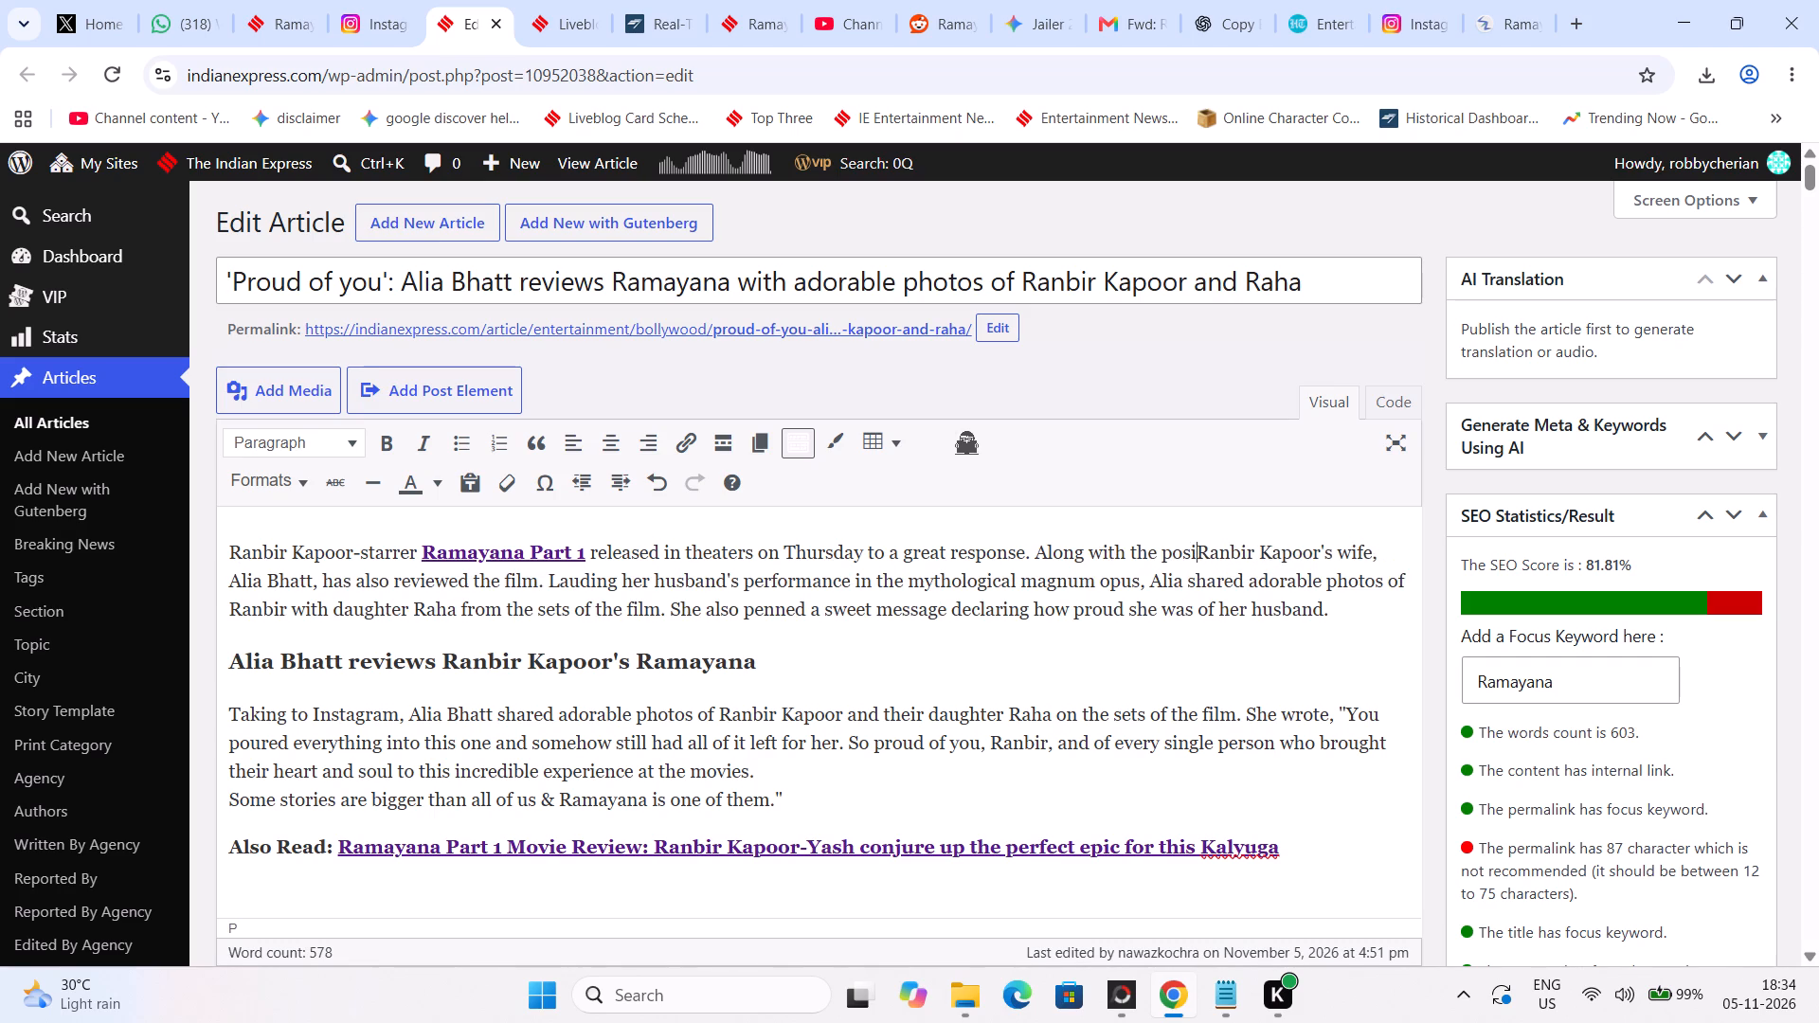
pyautogui.press('BackSpace')
pyautogui.write('ive review,')
pyautogui.press('space')
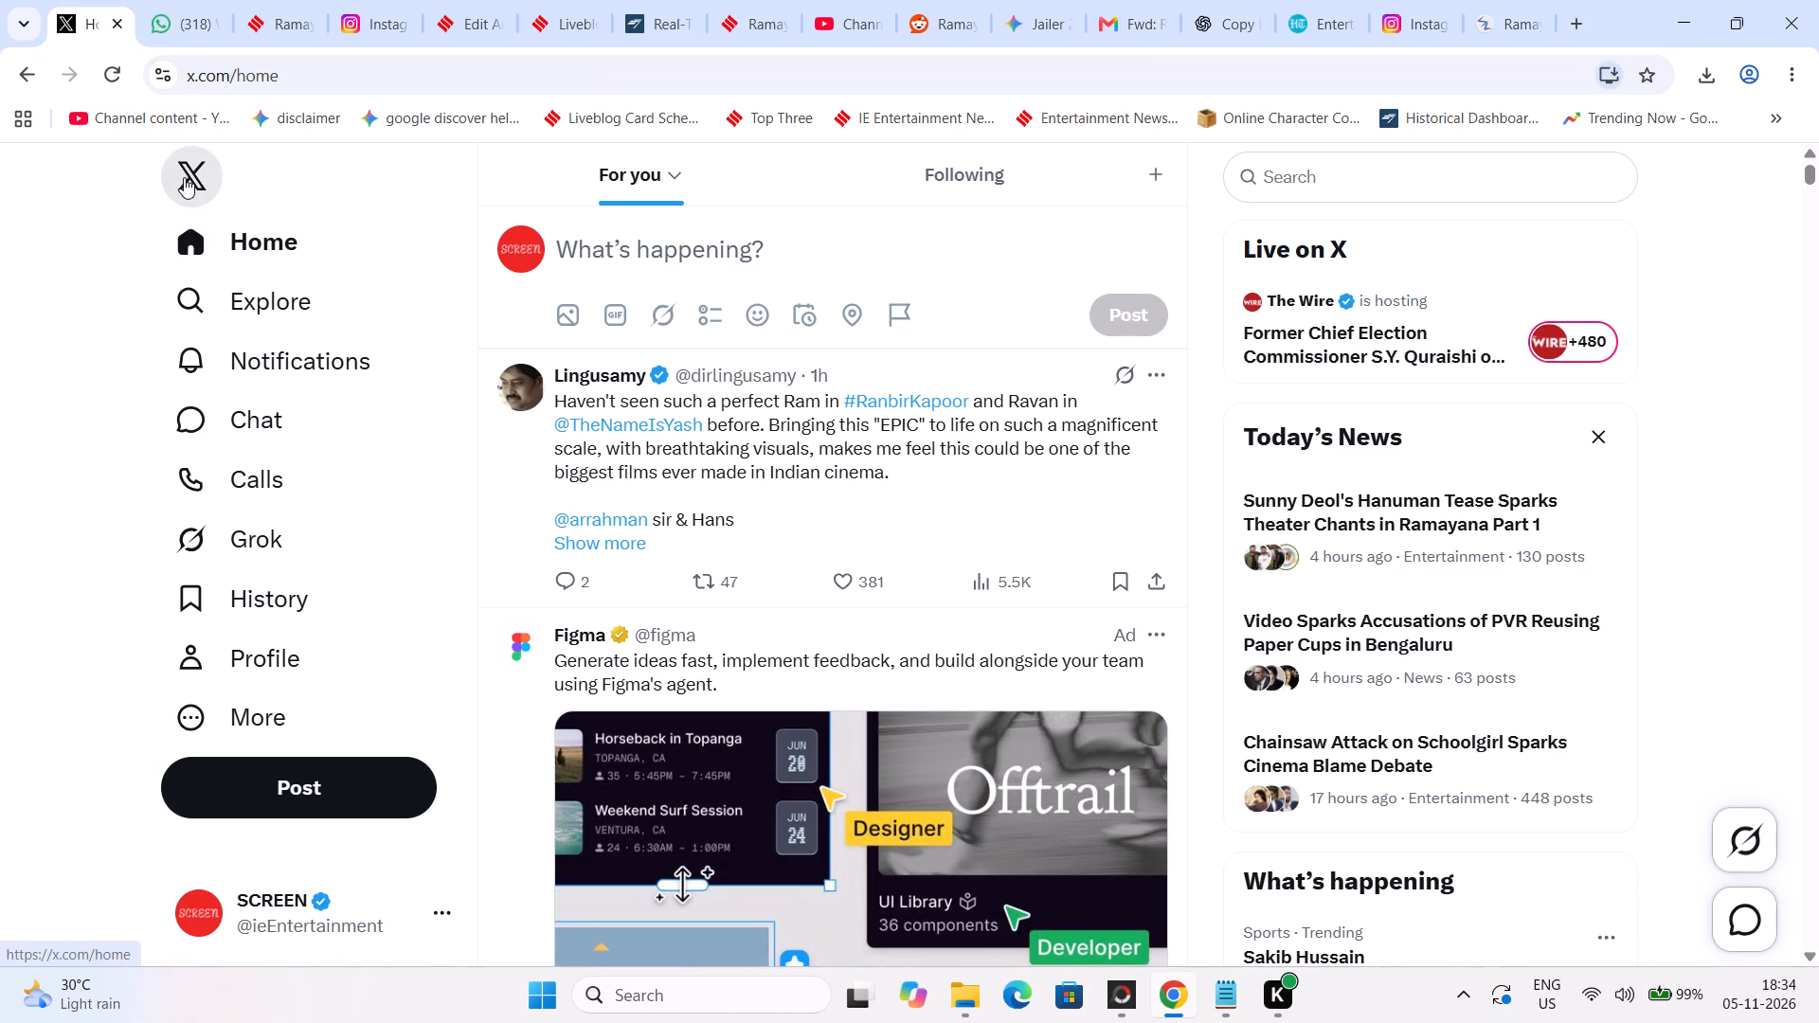
pyautogui.click(634, 547)
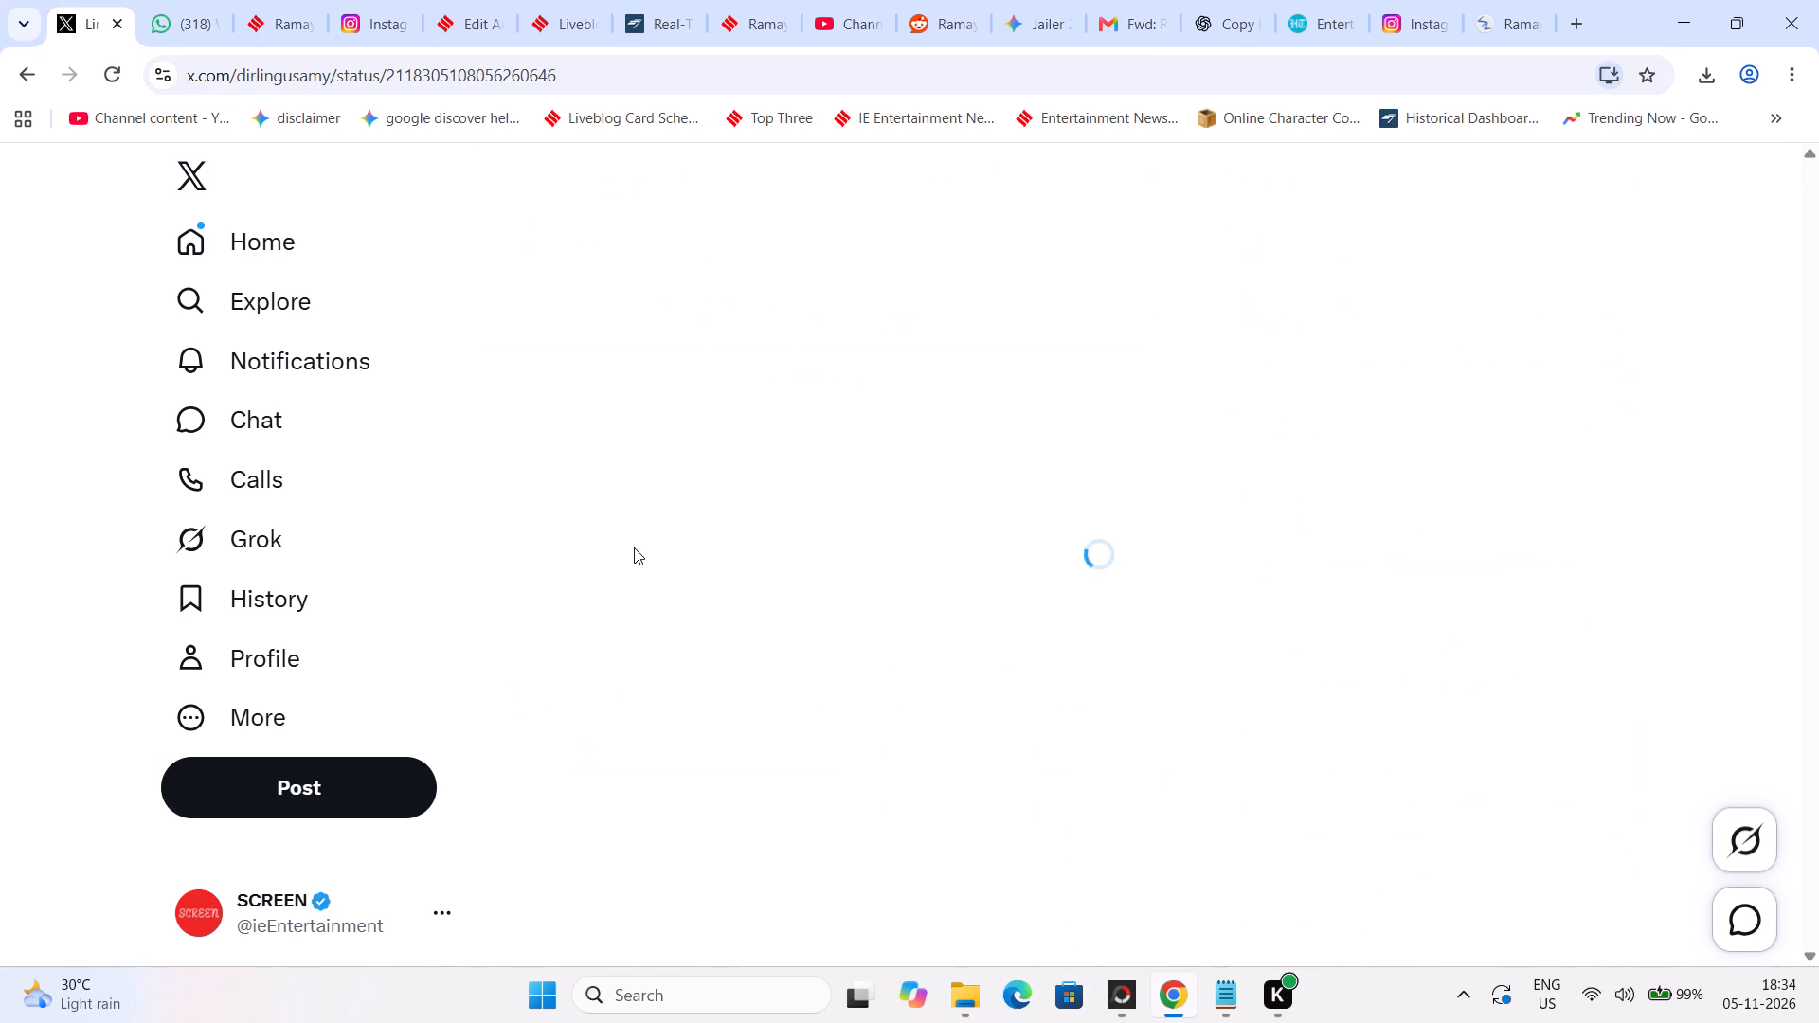
pyautogui.moveTo(754, 628); pyautogui.dragTo(565, 238)
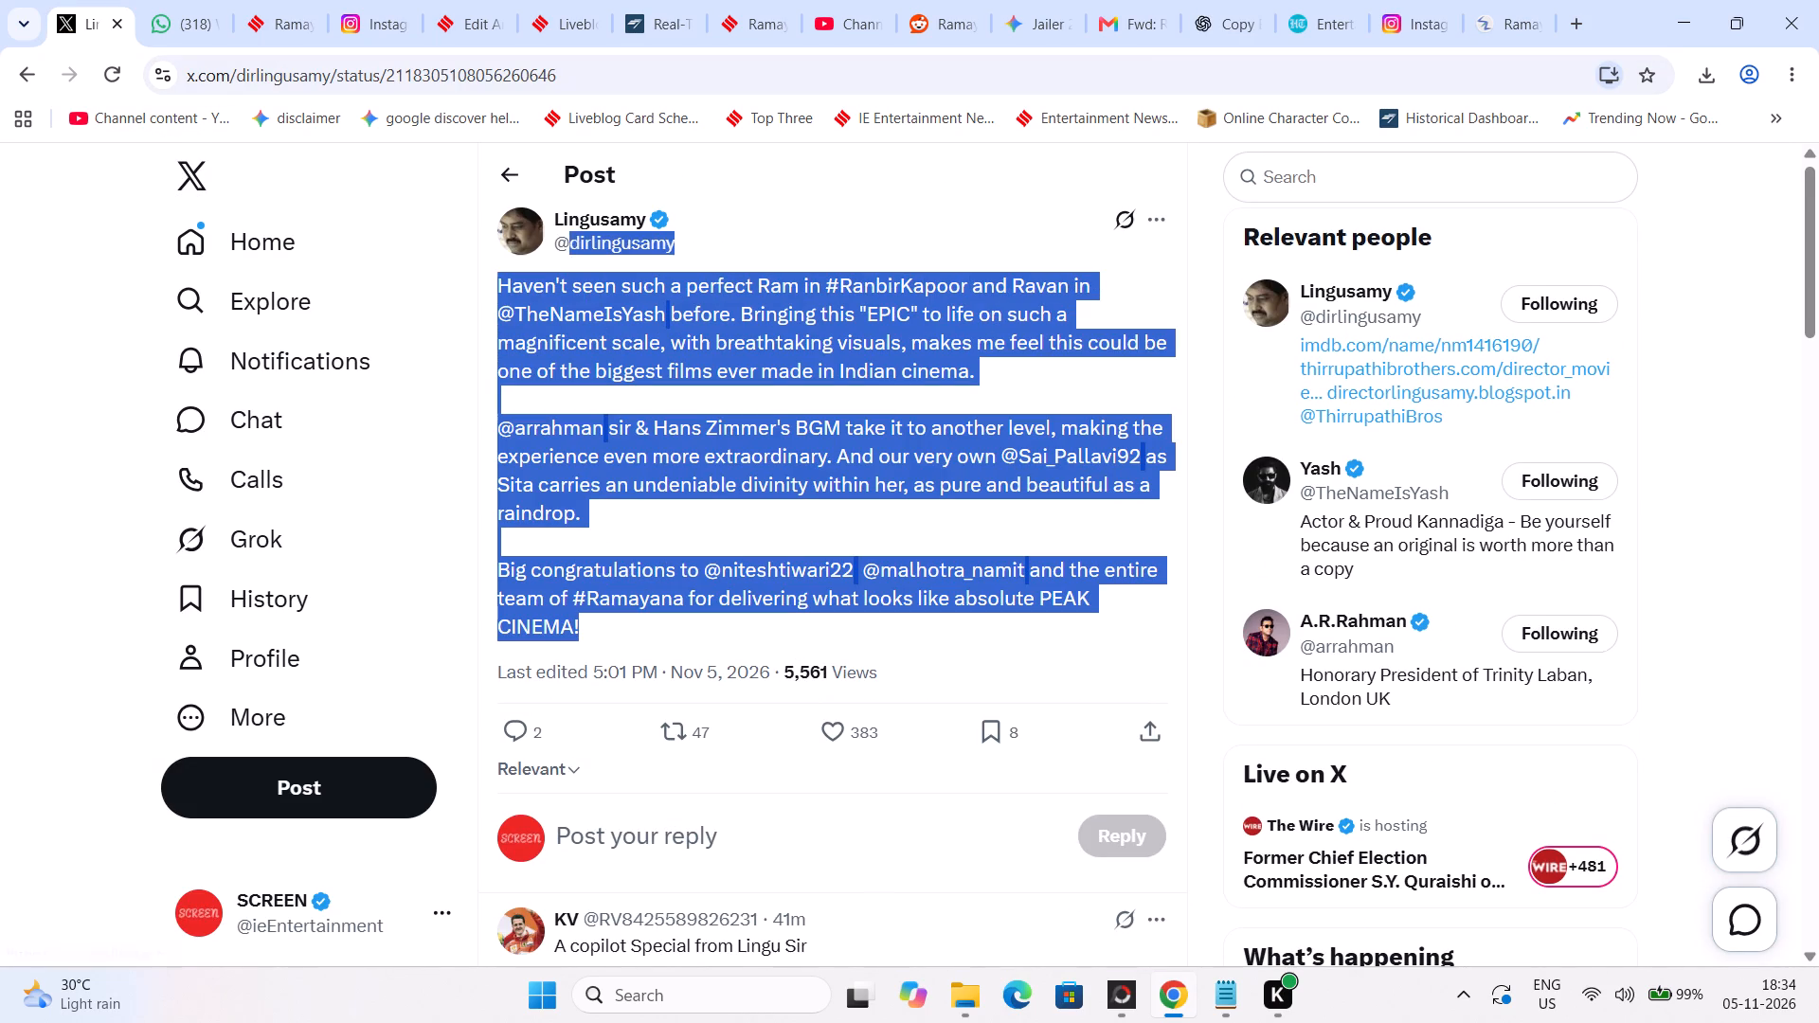
pyautogui.moveTo(565, 238); pyautogui.dragTo(558, 226)
pyautogui.hotkey('ctrl', 'c')
# In the Liveblog Card Scheduler, set the new card's schedule time to 20:30 on 05-11-2026.
pyautogui.click(565, 0)
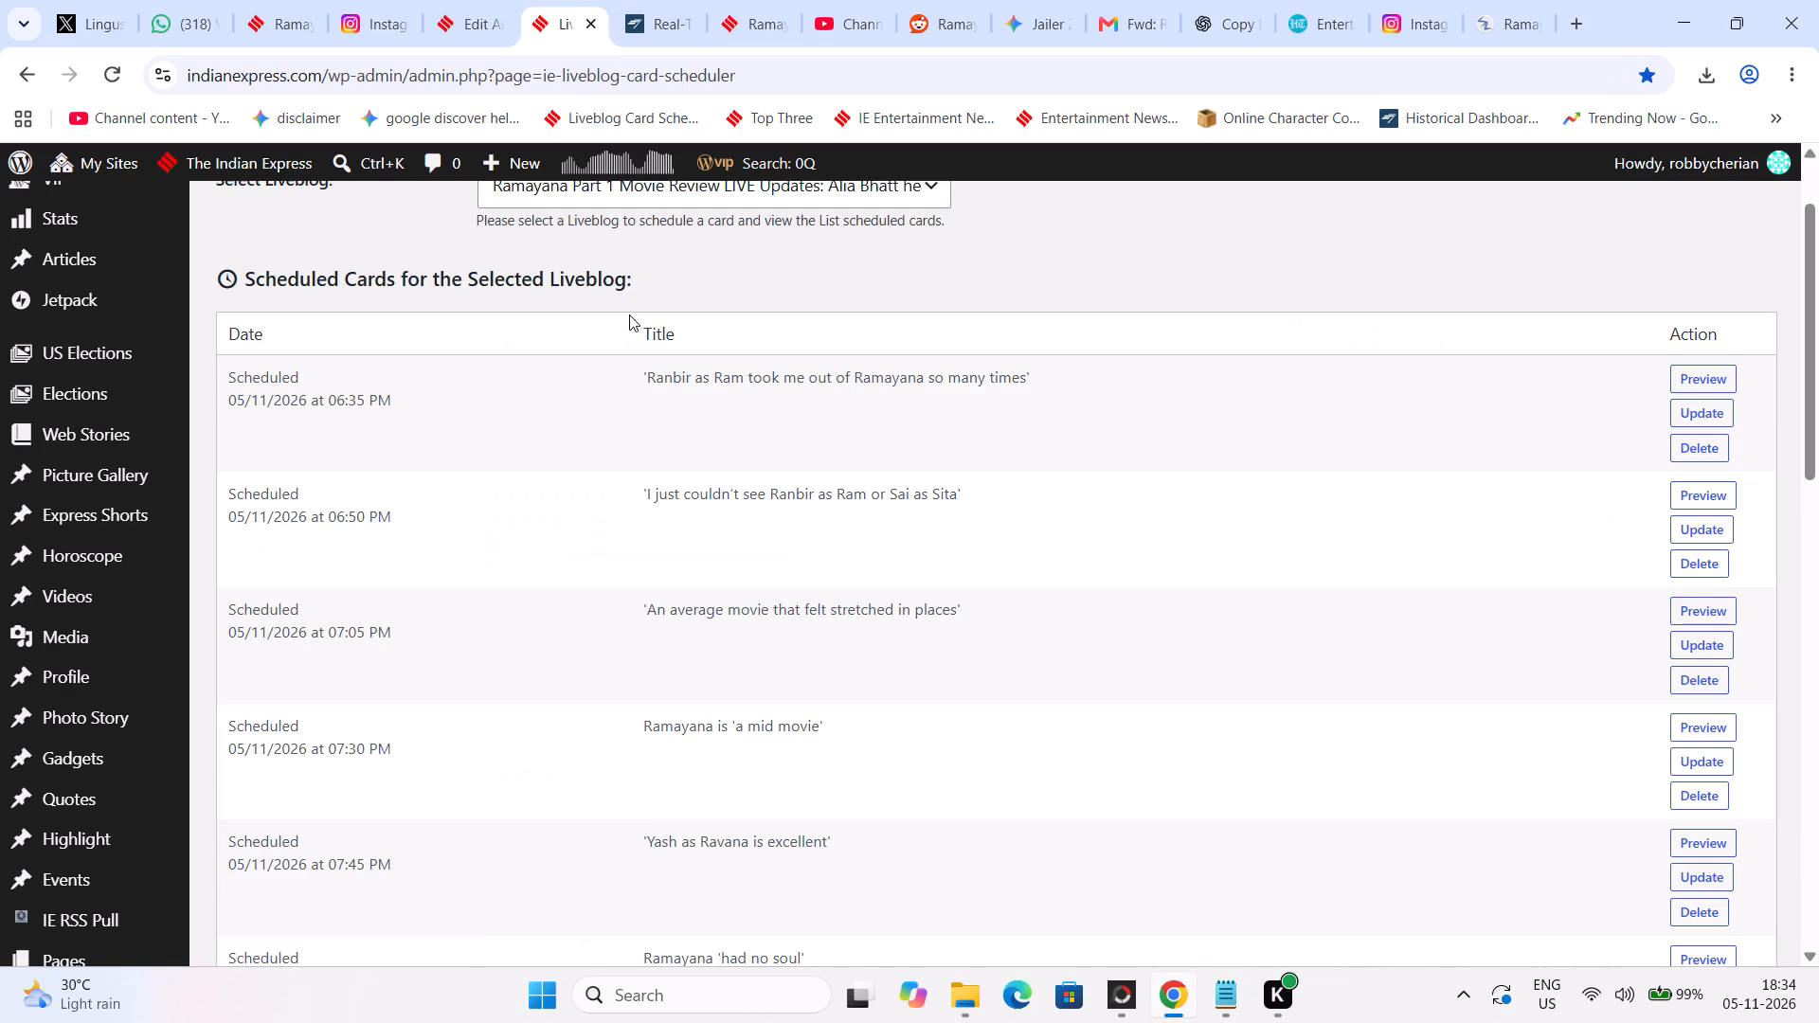
pyautogui.scroll(-7, 708, 506)
pyautogui.click(621, 356)
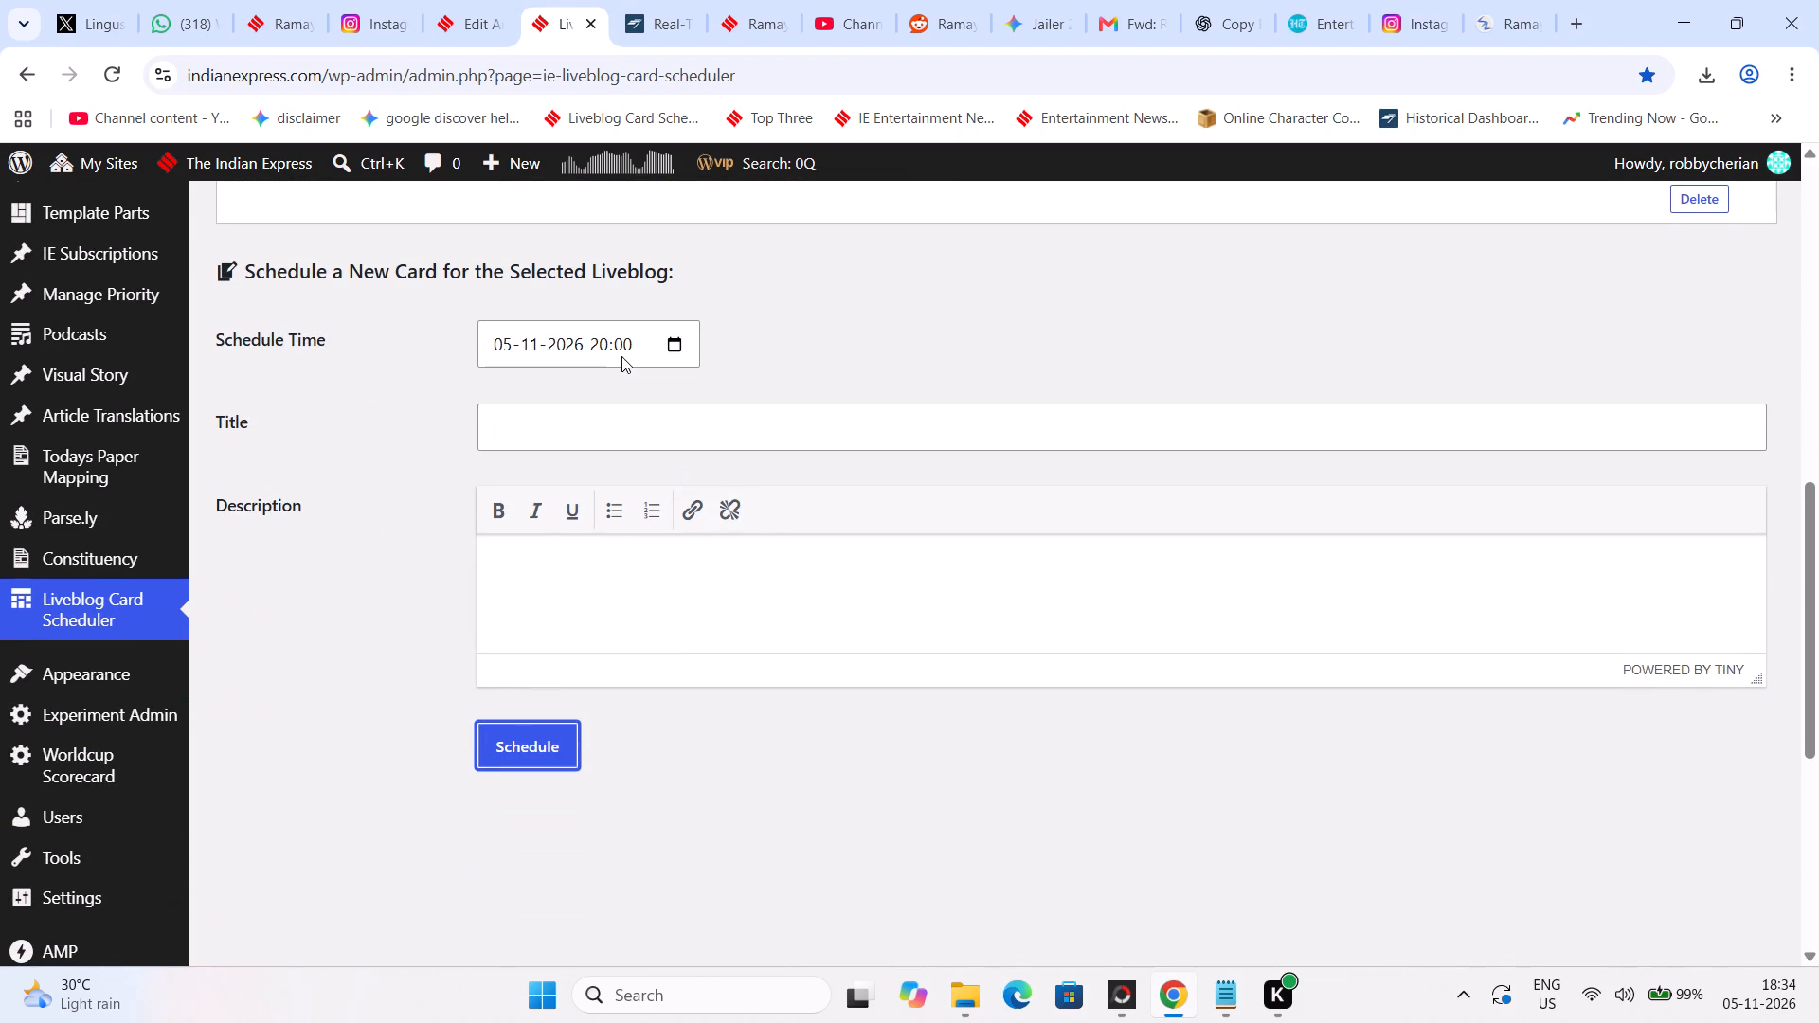
pyautogui.click(621, 354)
pyautogui.press('3')
pyautogui.press('0')
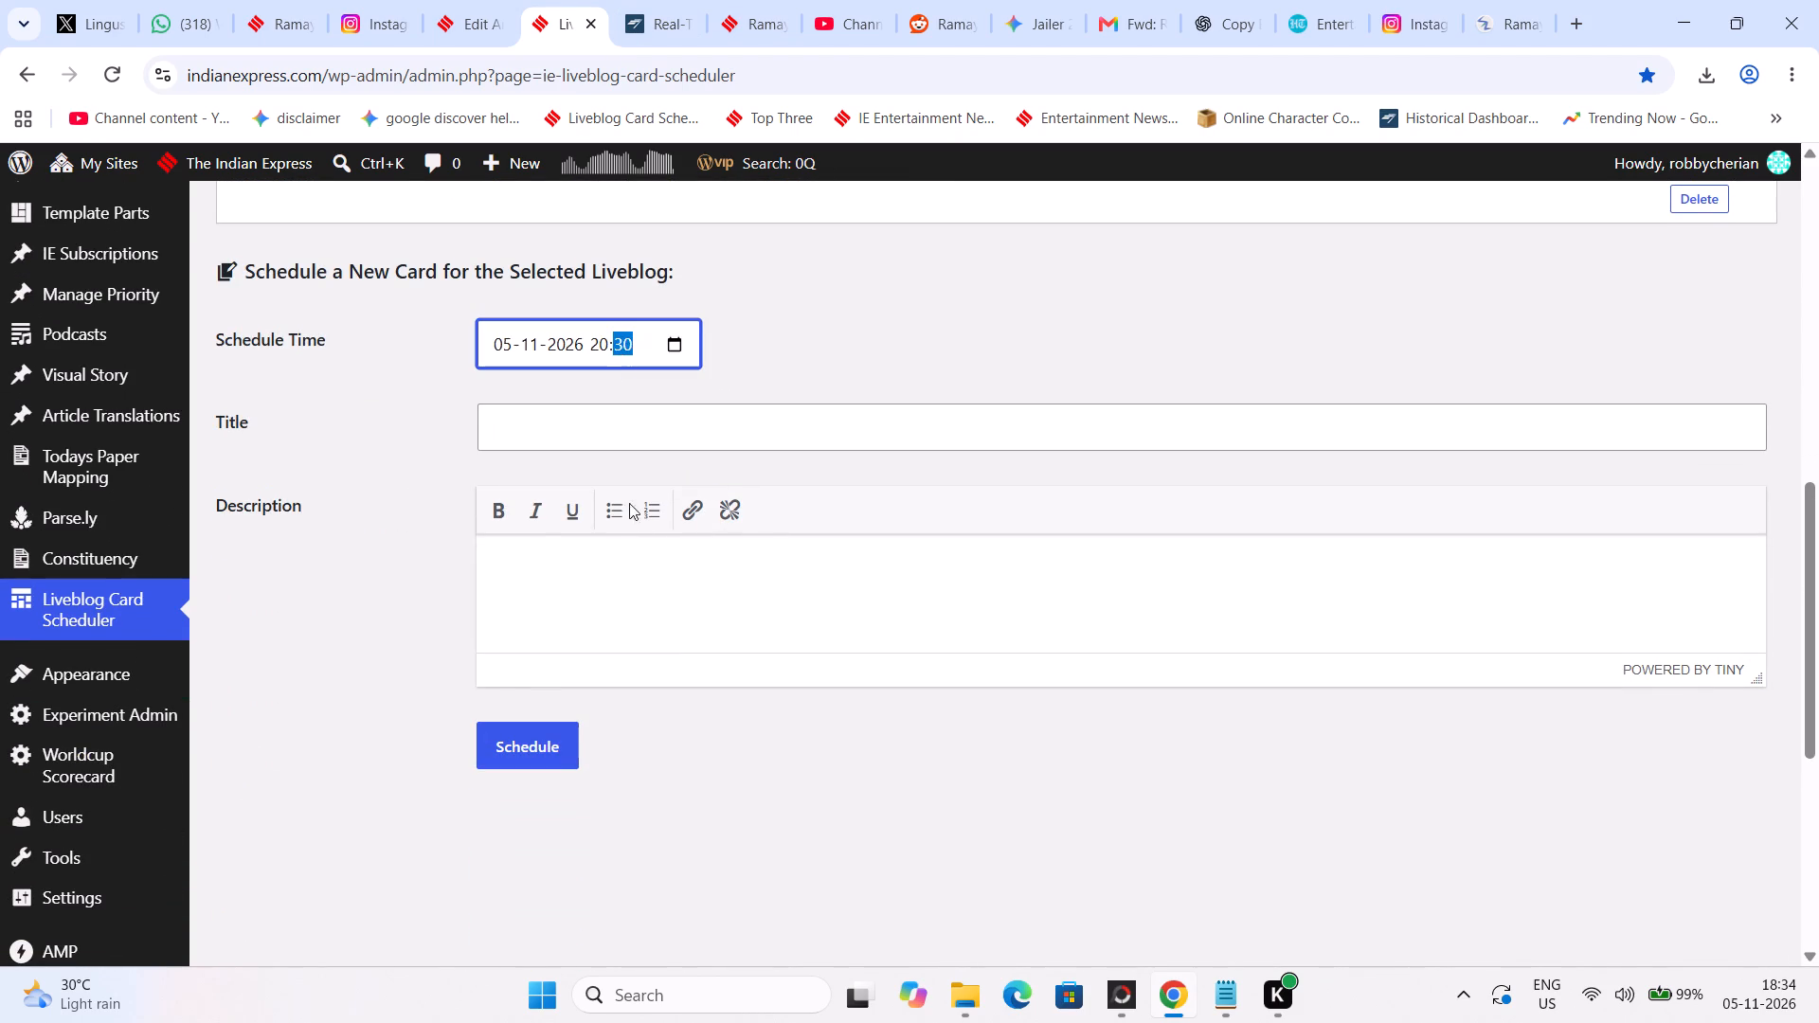
# Paste Lingusamy's post into the card description and replace the handle after the name with "tweeted," and an opening double quotation mark.
pyautogui.click(615, 584)
pyautogui.moveTo(598, 572); pyautogui.dragTo(585, 565, button='right')
pyautogui.click(665, 330)
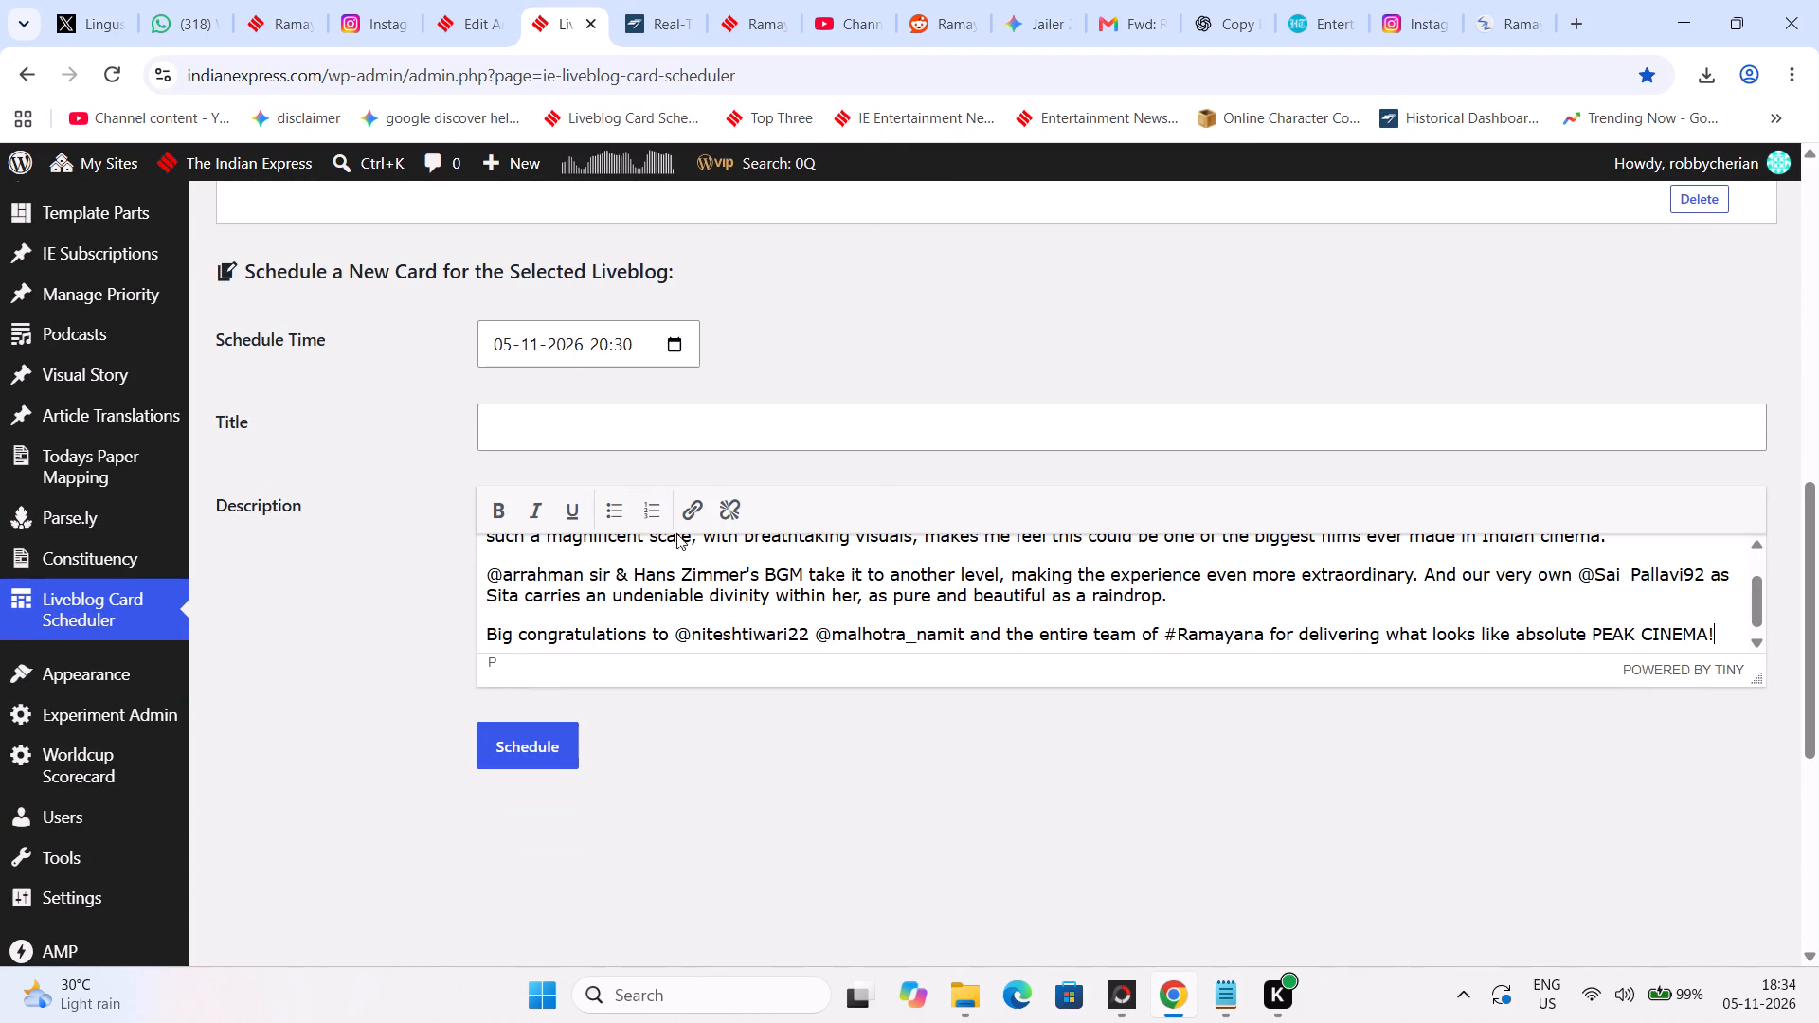
pyautogui.scroll(2, 693, 558)
pyautogui.moveTo(577, 557); pyautogui.dragTo(588, 557)
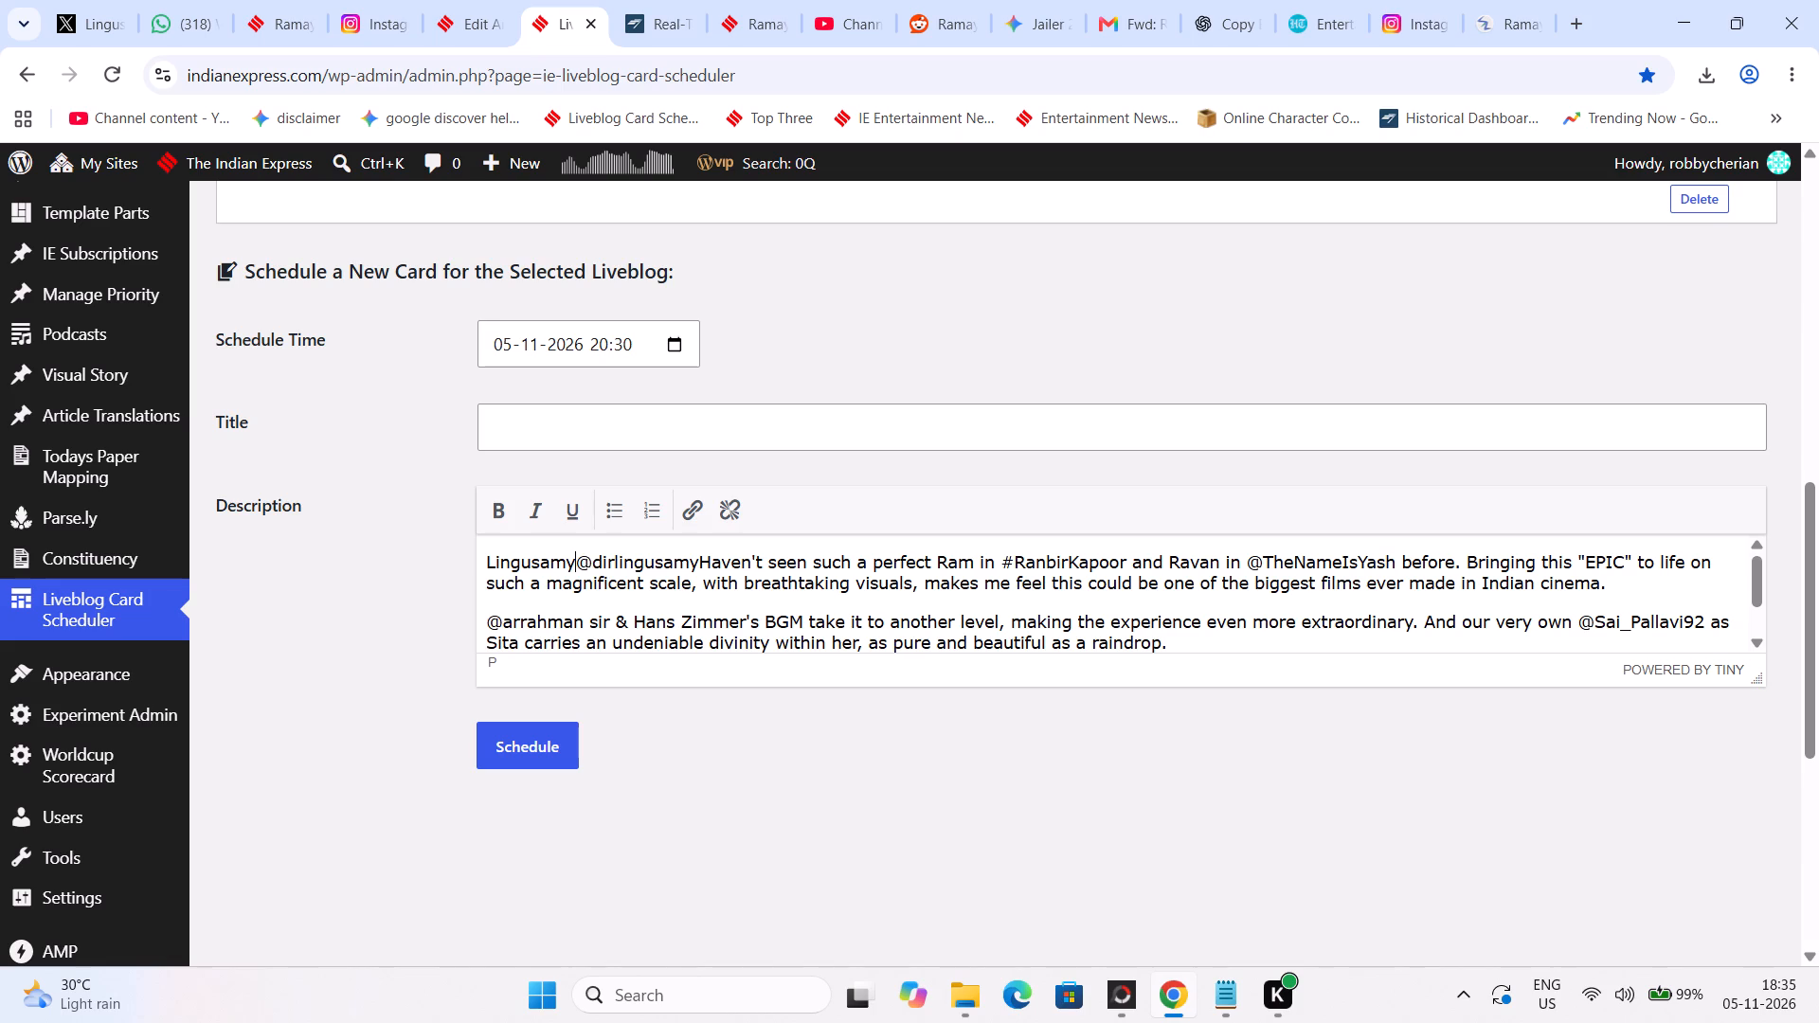
pyautogui.moveTo(588, 557); pyautogui.dragTo(699, 553)
pyautogui.press('space')
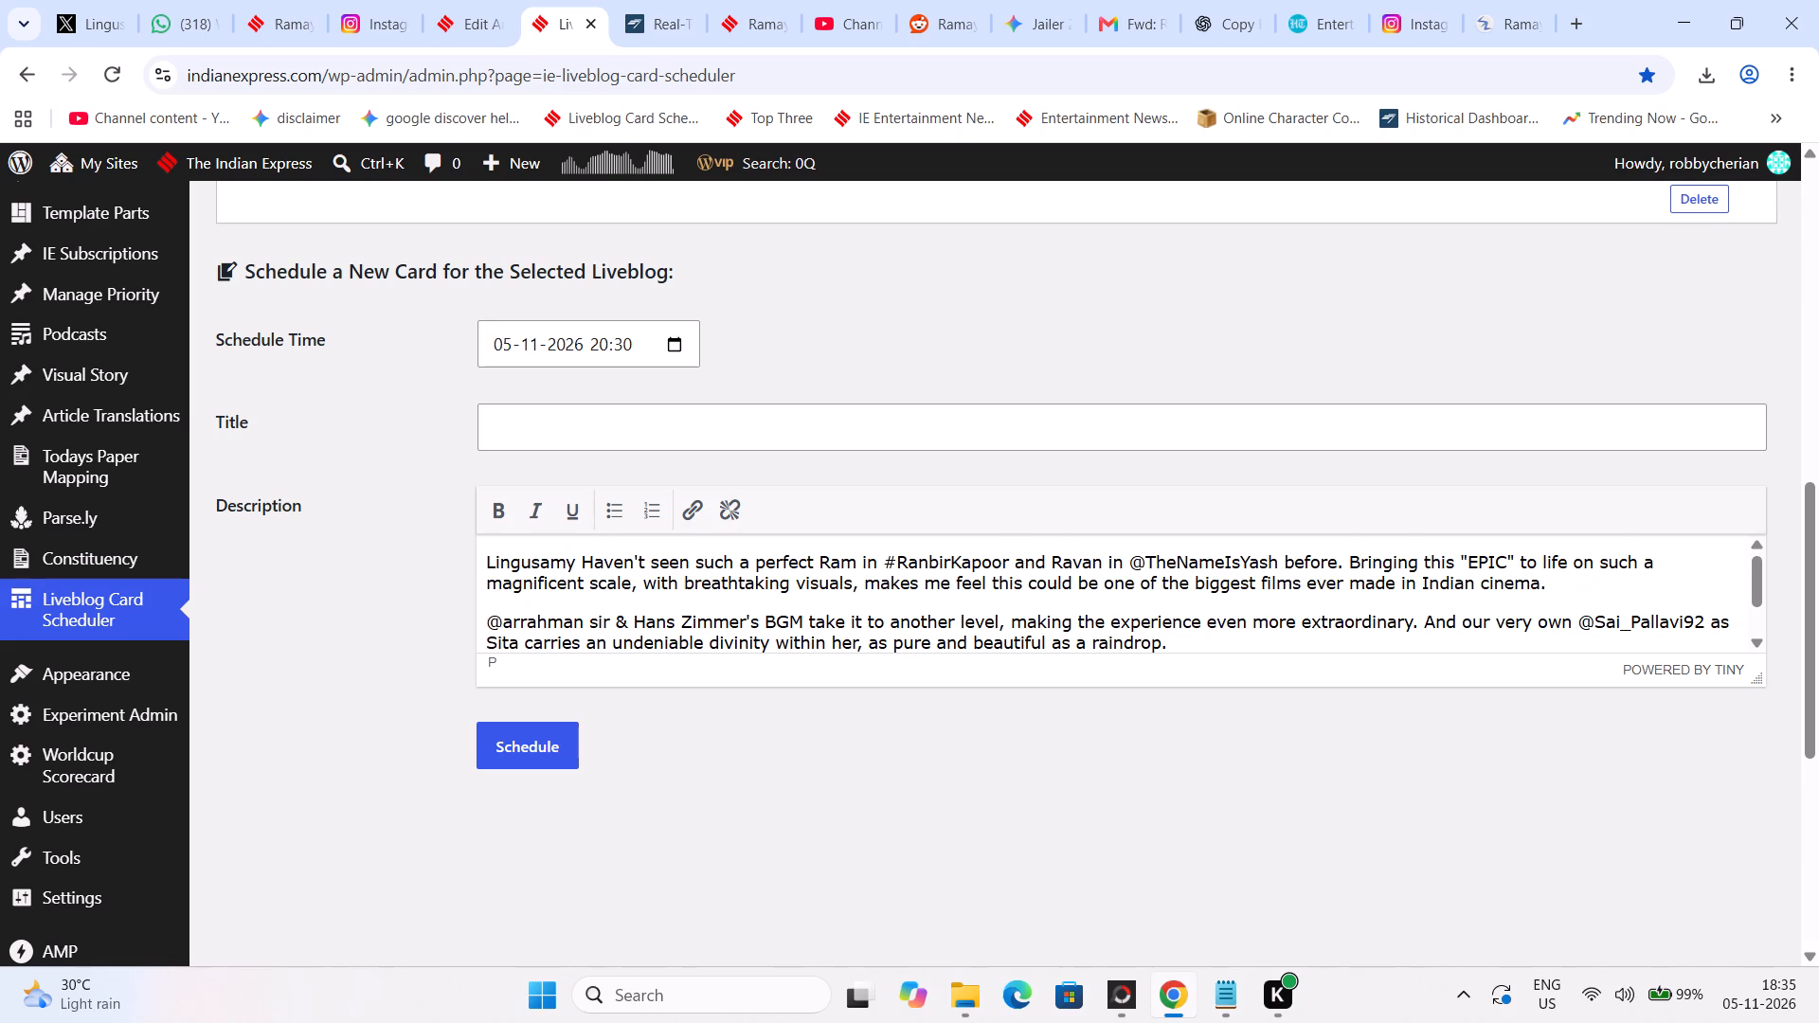
pyautogui.write('tweeted, "')
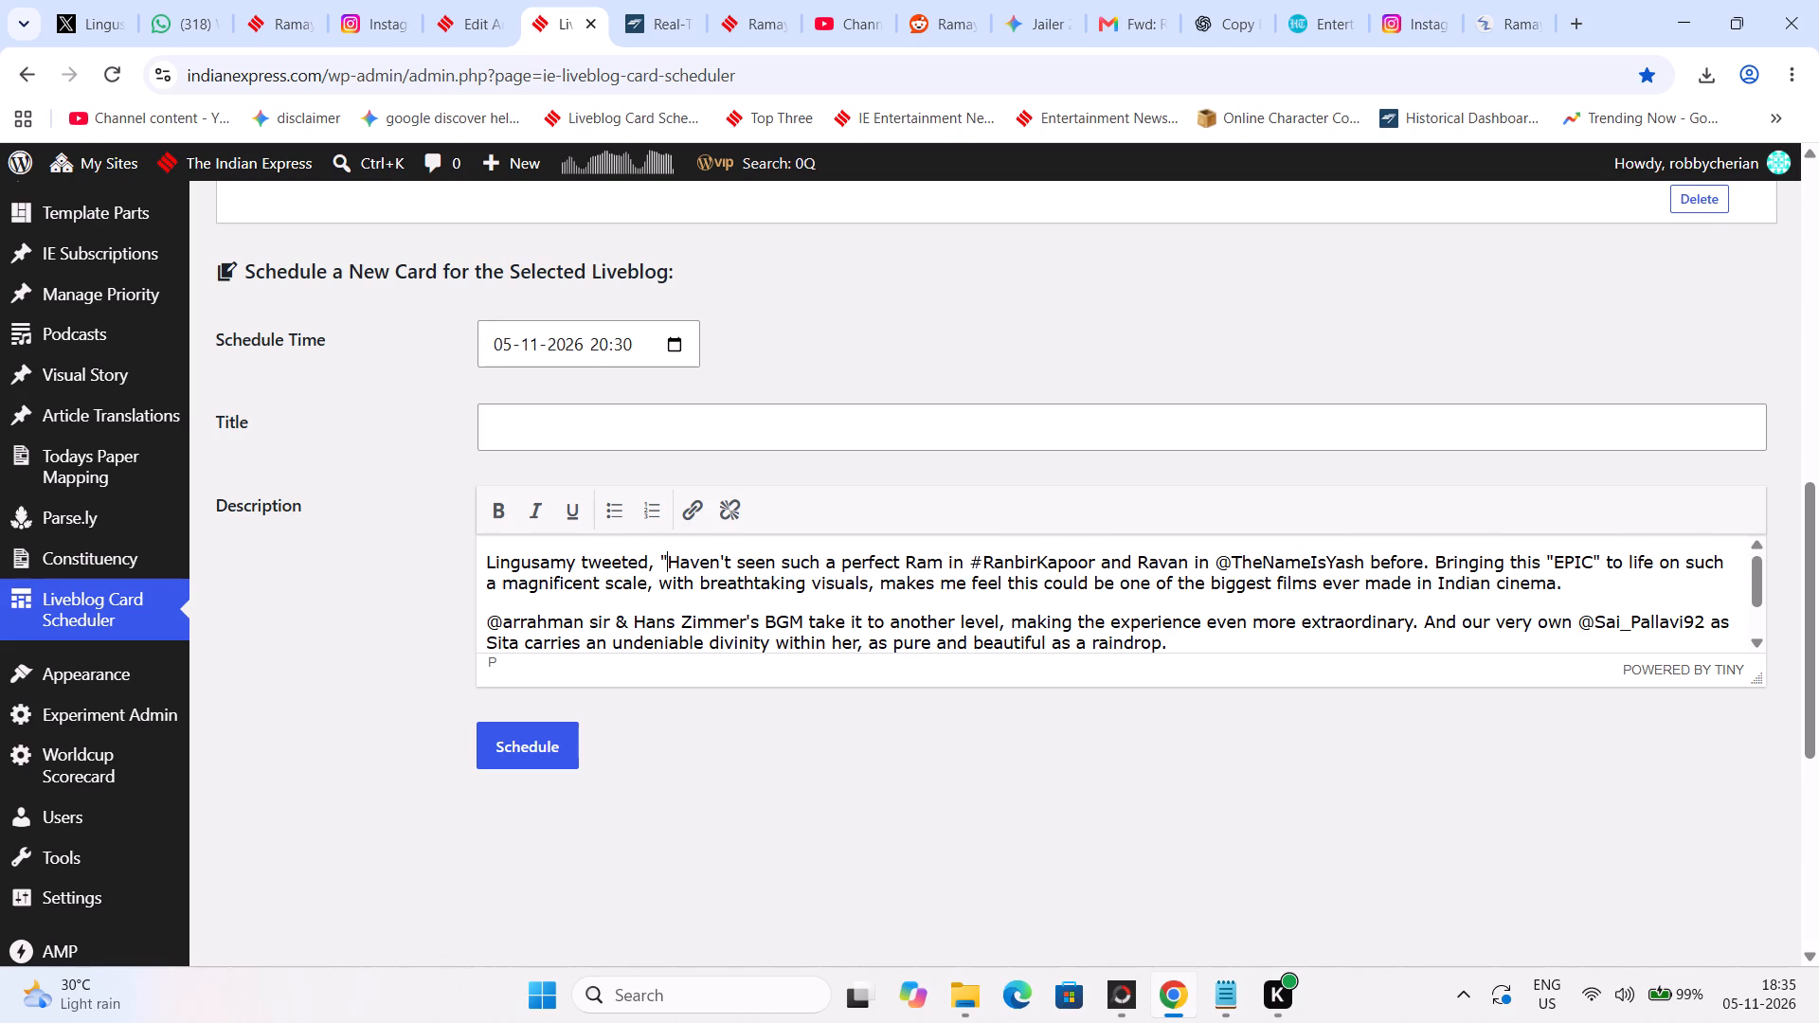
# Insert "Tamil director" before Lingusamy at the start of the description.
pyautogui.press('Up')
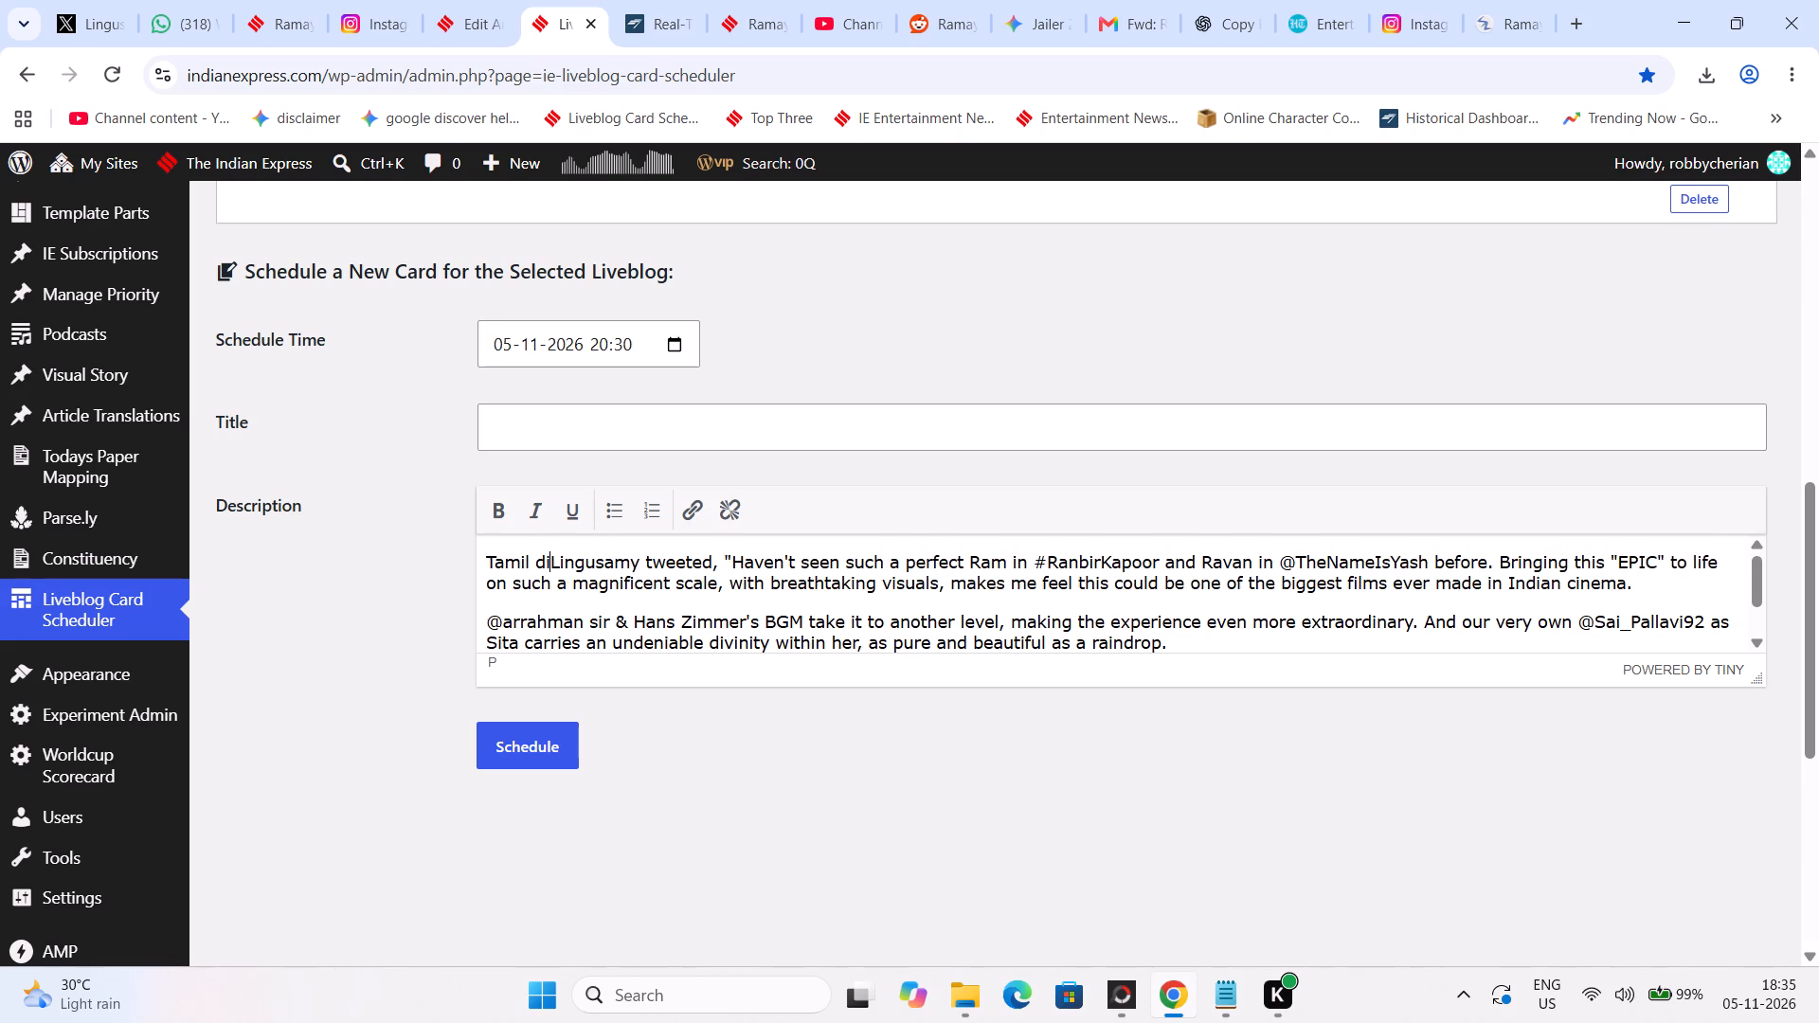
pyautogui.press('Left')
pyautogui.press('Left')
pyautogui.press('Left')
pyautogui.press('Left')
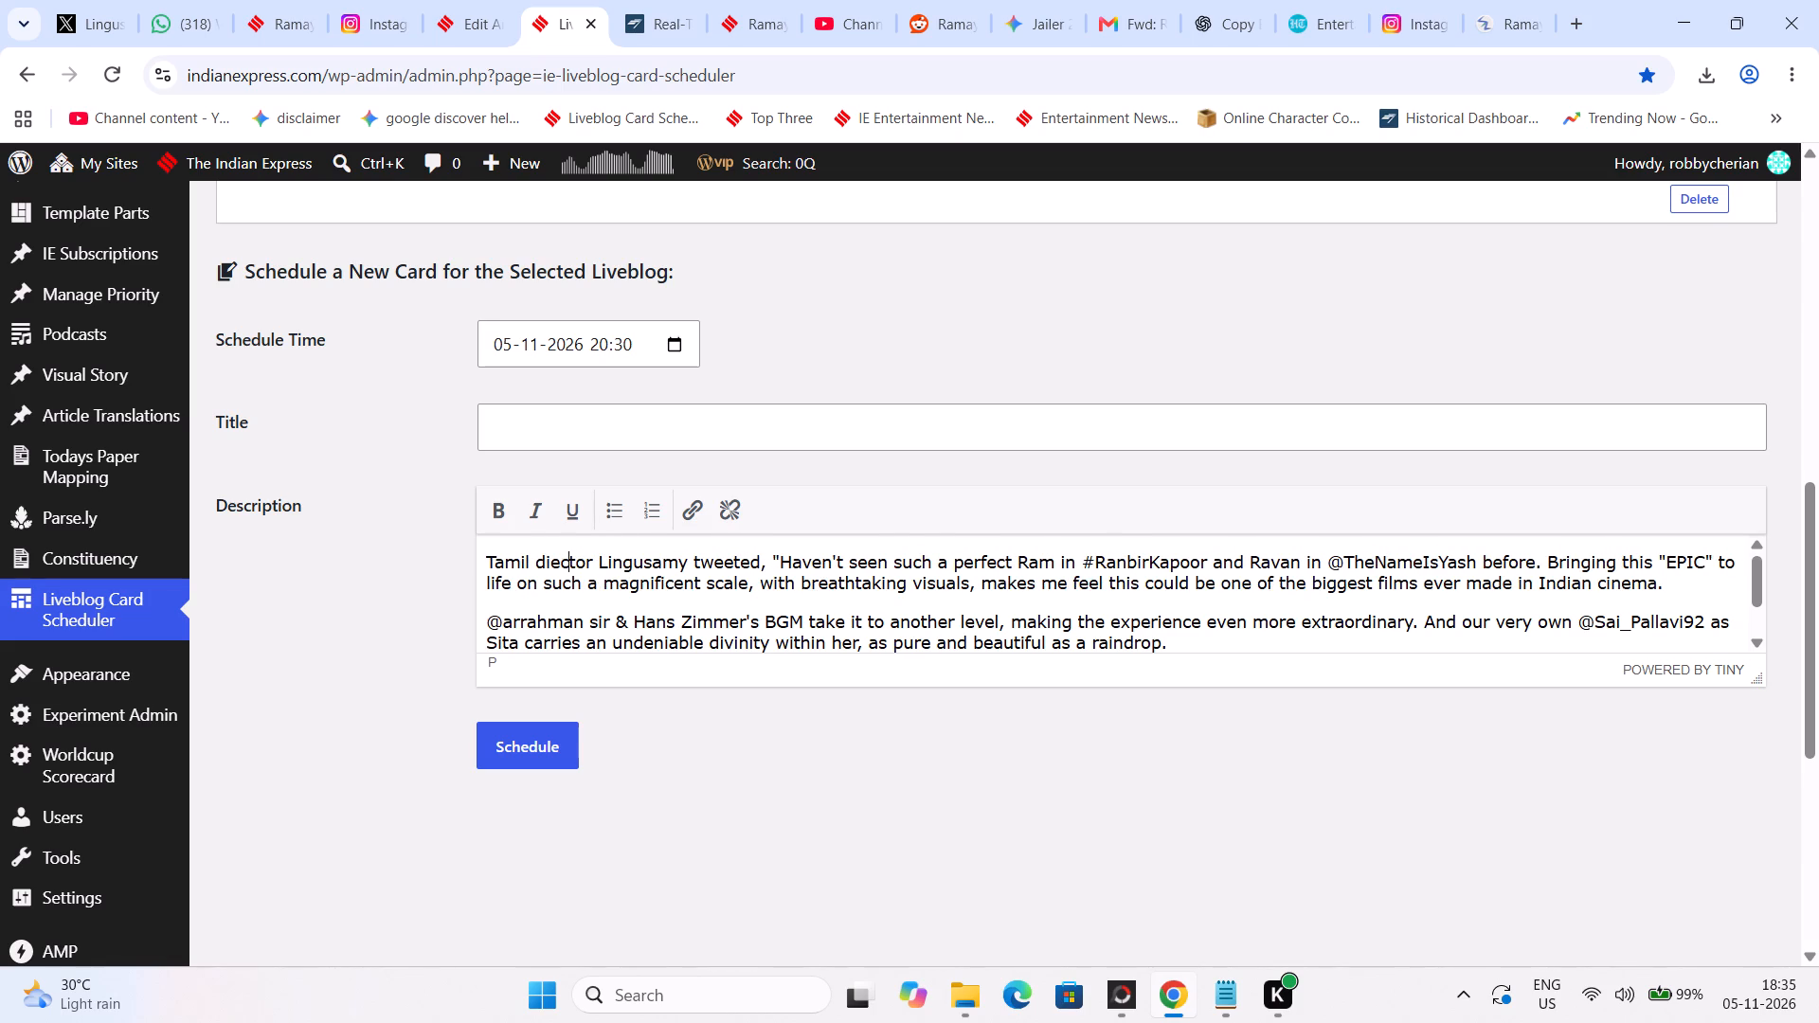
pyautogui.press('Left')
pyautogui.press('Left')
pyautogui.press('r')
# Merge the post's three paragraphs into one and add a closing double quotation mark after "PEAK CINEMA!".
pyautogui.press('Down')
pyautogui.press('Down')
pyautogui.press('Left')
pyautogui.press('Left')
pyautogui.press('Left')
pyautogui.press('Left')
pyautogui.press('Left')
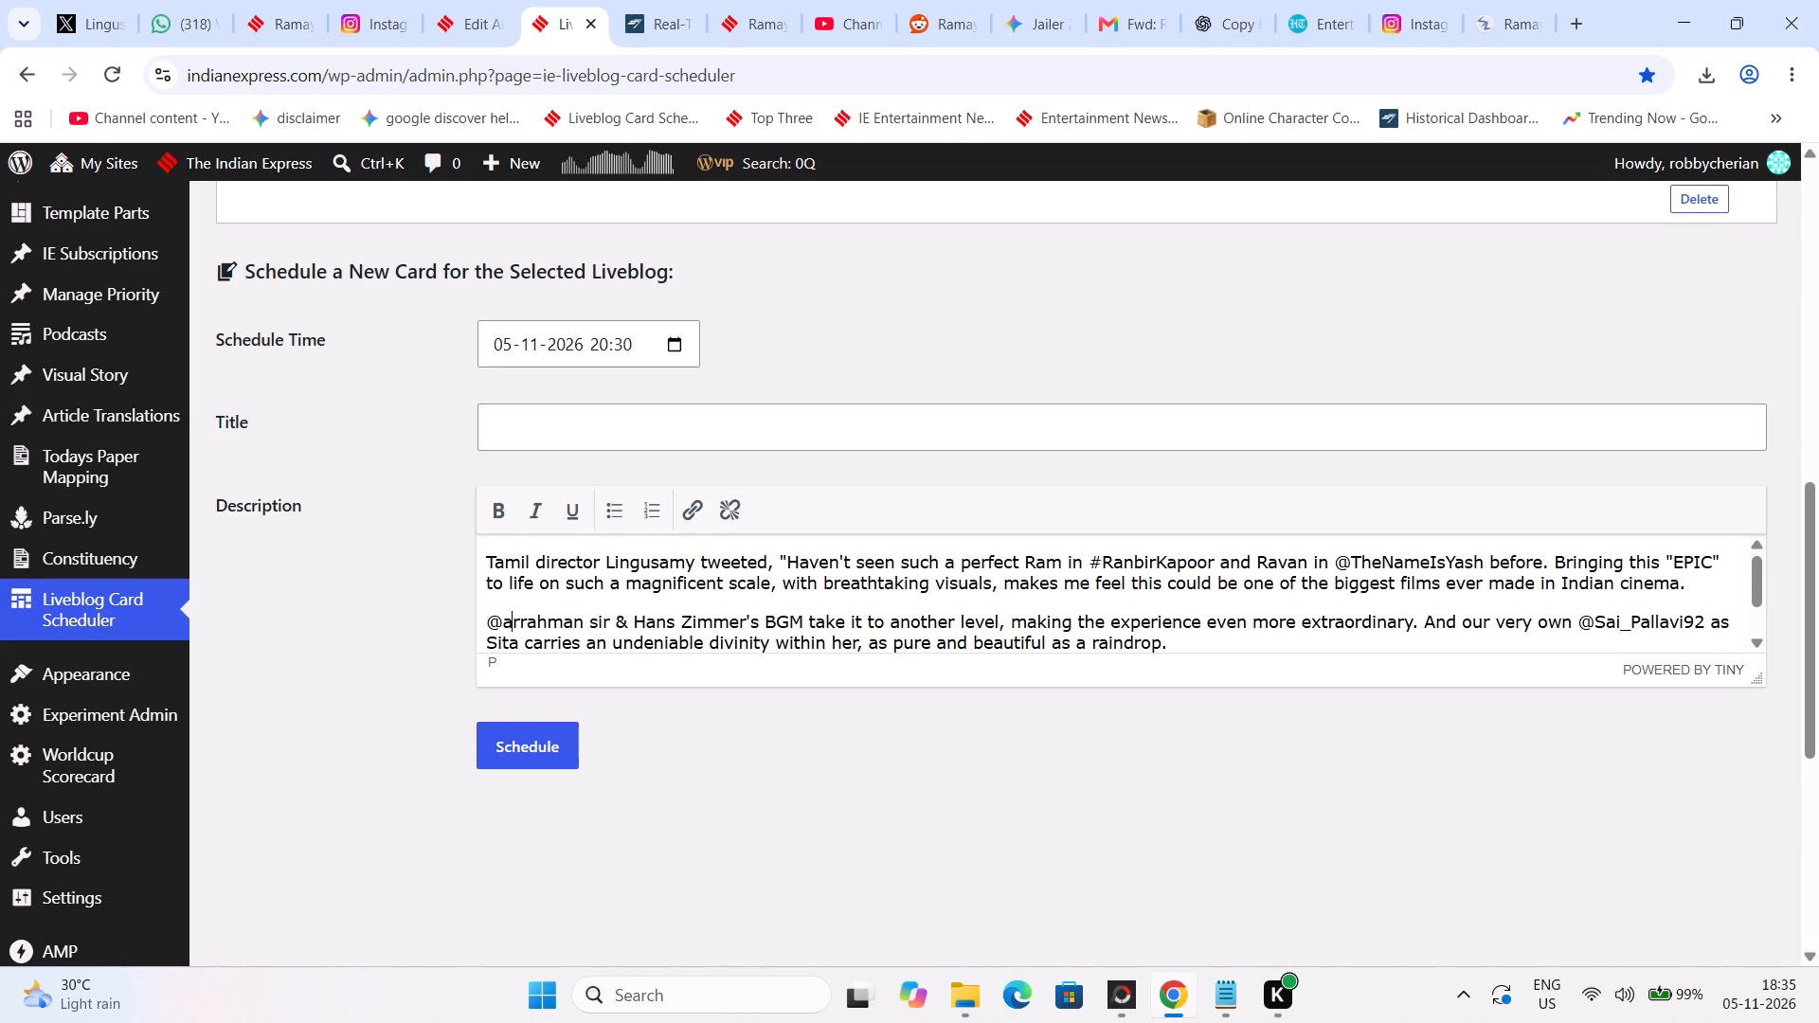
pyautogui.press('Left')
pyautogui.press('Left')
pyautogui.press('BackSpace')
pyautogui.press('space')
pyautogui.press('Down')
pyautogui.press('Down')
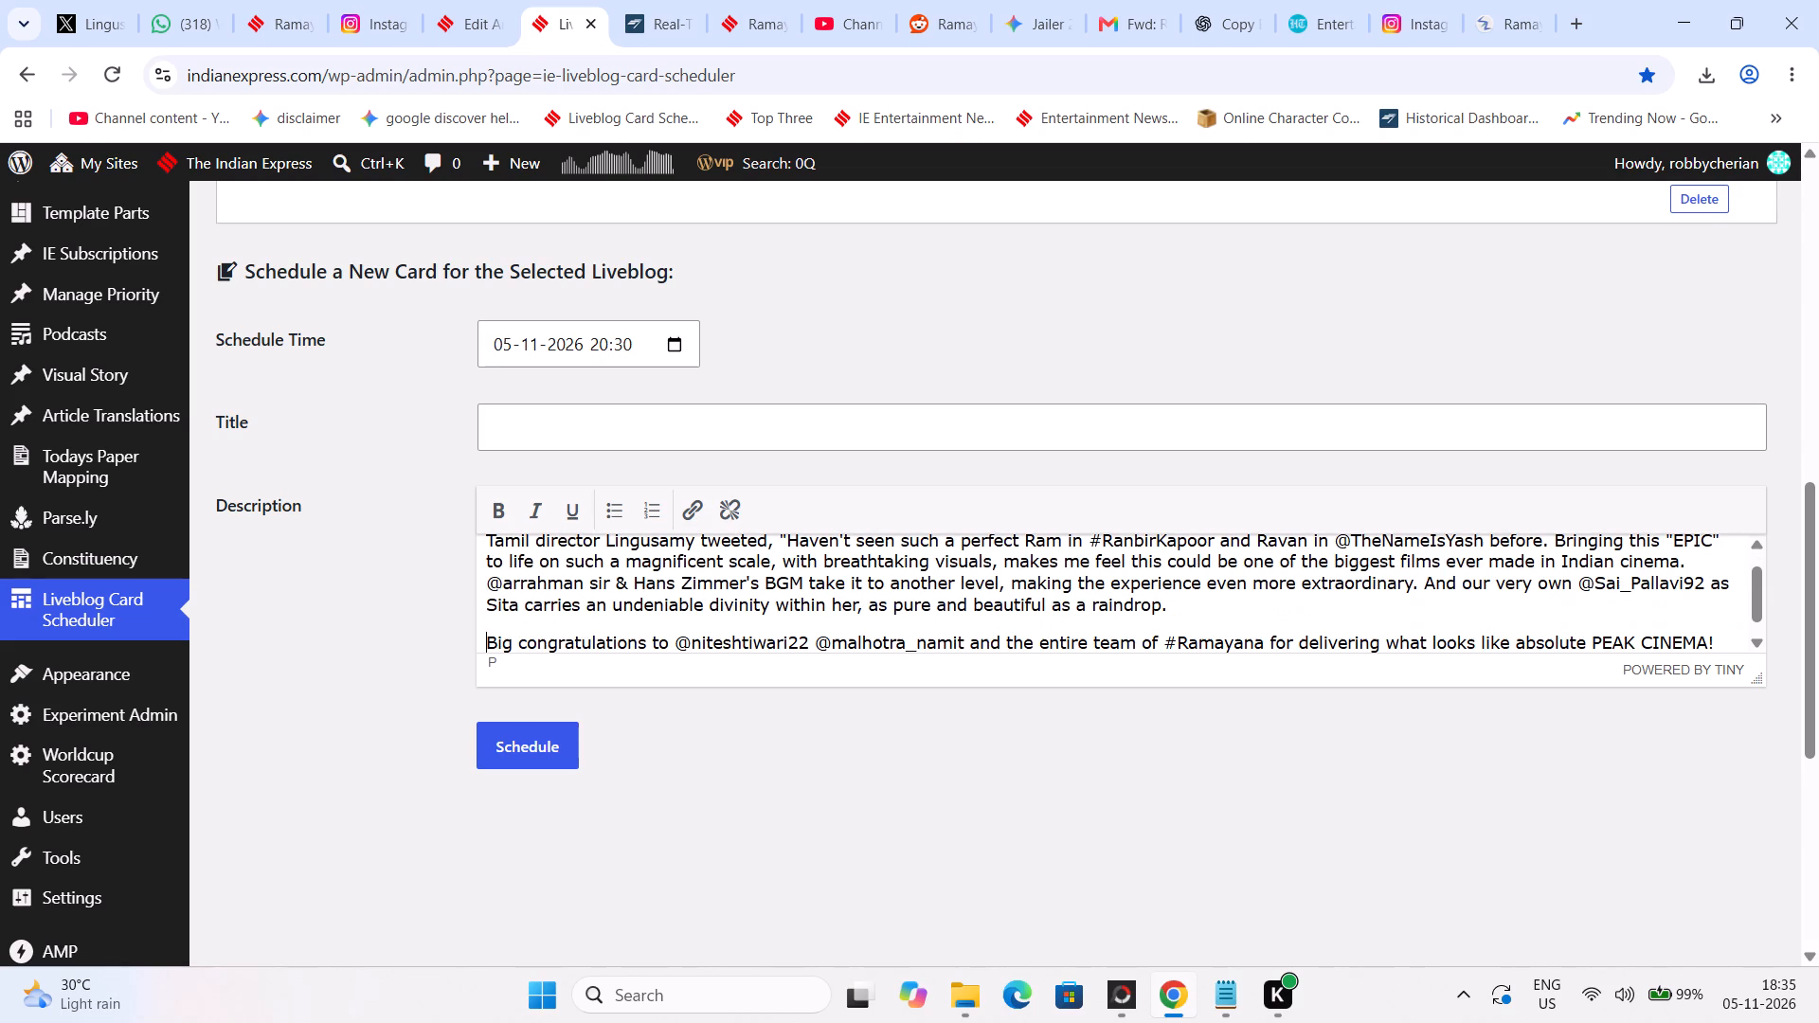
pyautogui.press('Down')
pyautogui.press('Up')
pyautogui.press('Down')
pyautogui.press('BackSpace')
pyautogui.press('space')
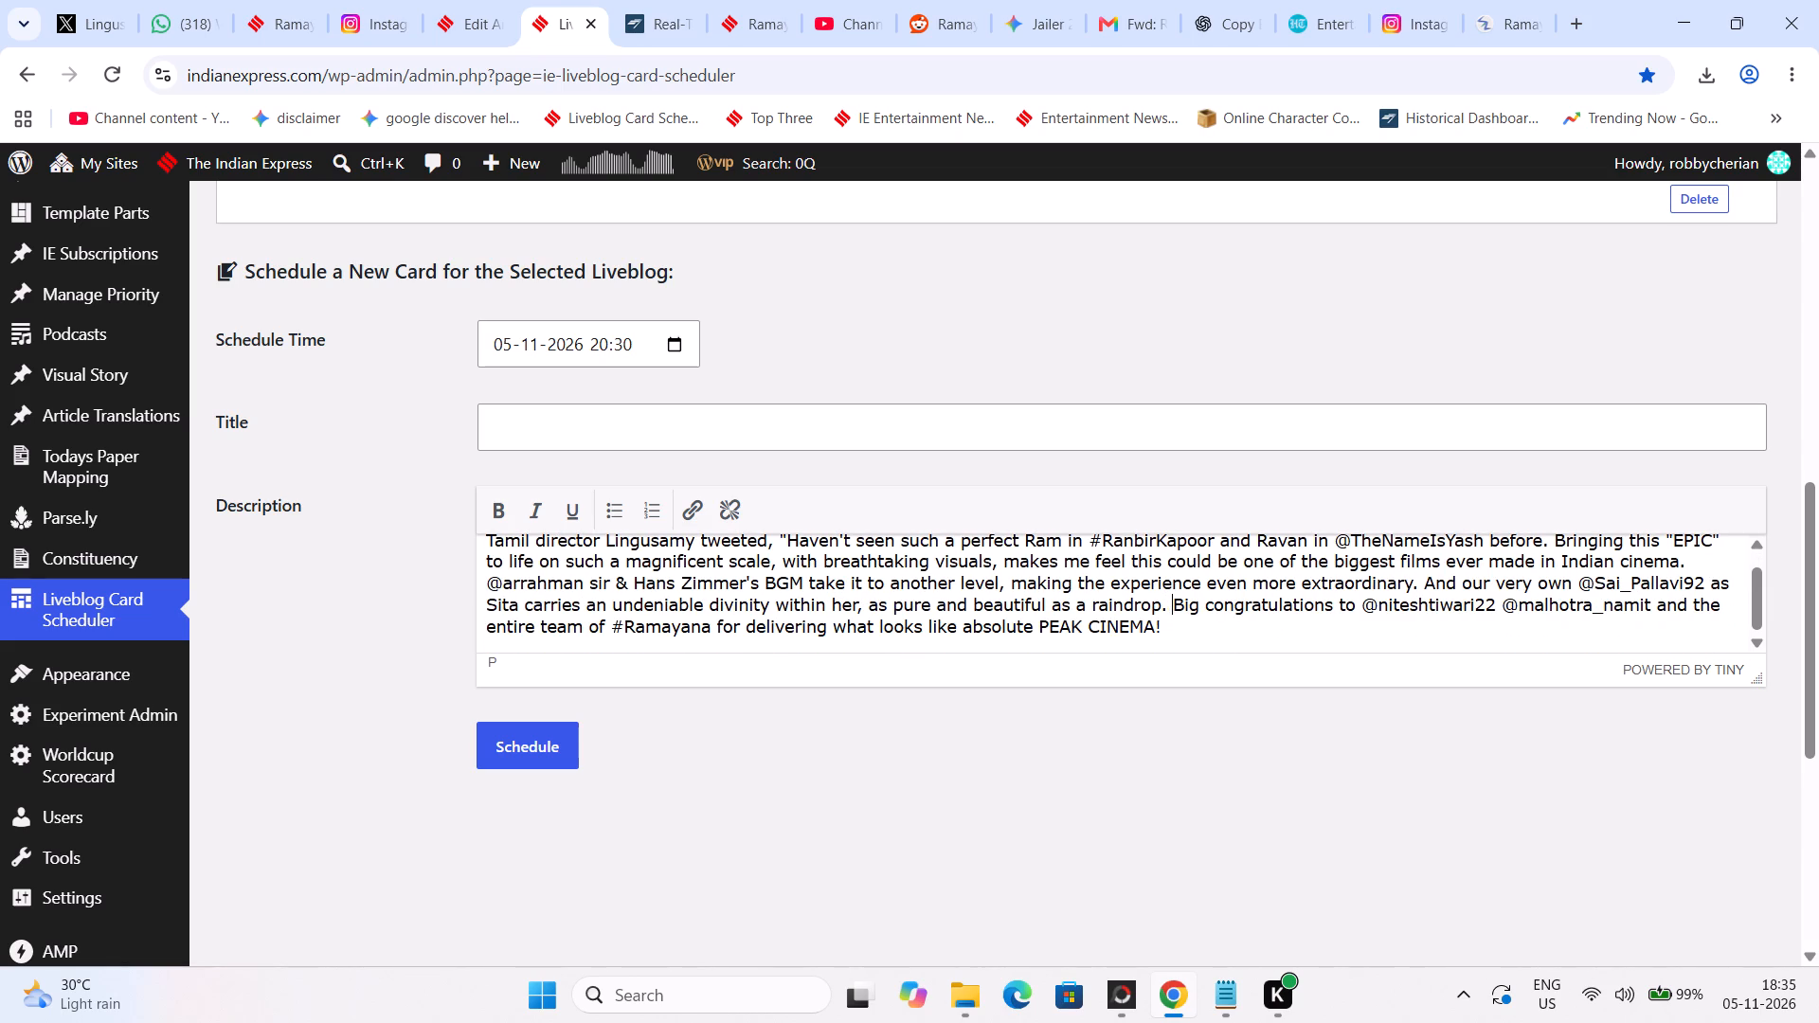
pyautogui.press('Down')
pyautogui.press('Down')
pyautogui.hotkey('shift', '"')
# Fill the card title with the description's opening quote, punctuated as 'Haven't seen such a perfect Ram,' in single quotation marks.
pyautogui.press('Up')
pyautogui.press('Up')
pyautogui.press('Up')
pyautogui.press('Up')
pyautogui.press('Up')
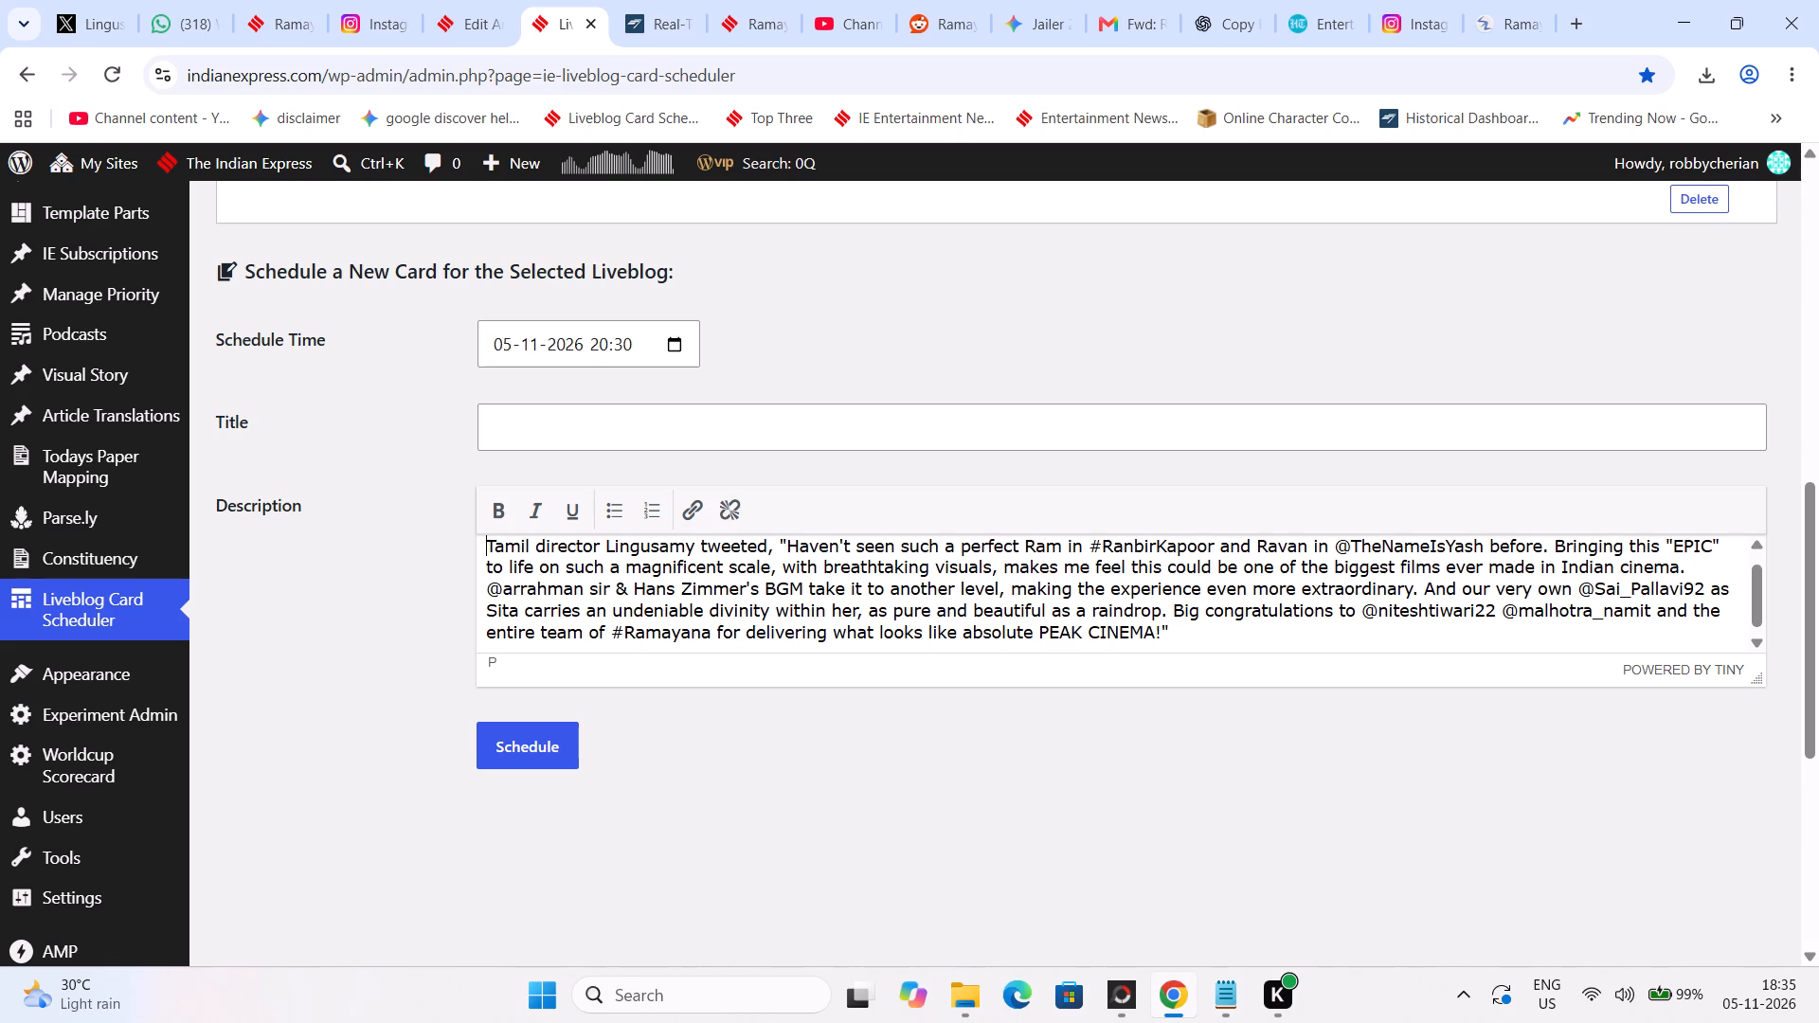
pyautogui.moveTo(787, 547); pyautogui.dragTo(1055, 557)
pyautogui.hotkey('ctrl', 'c')
pyautogui.click(584, 446)
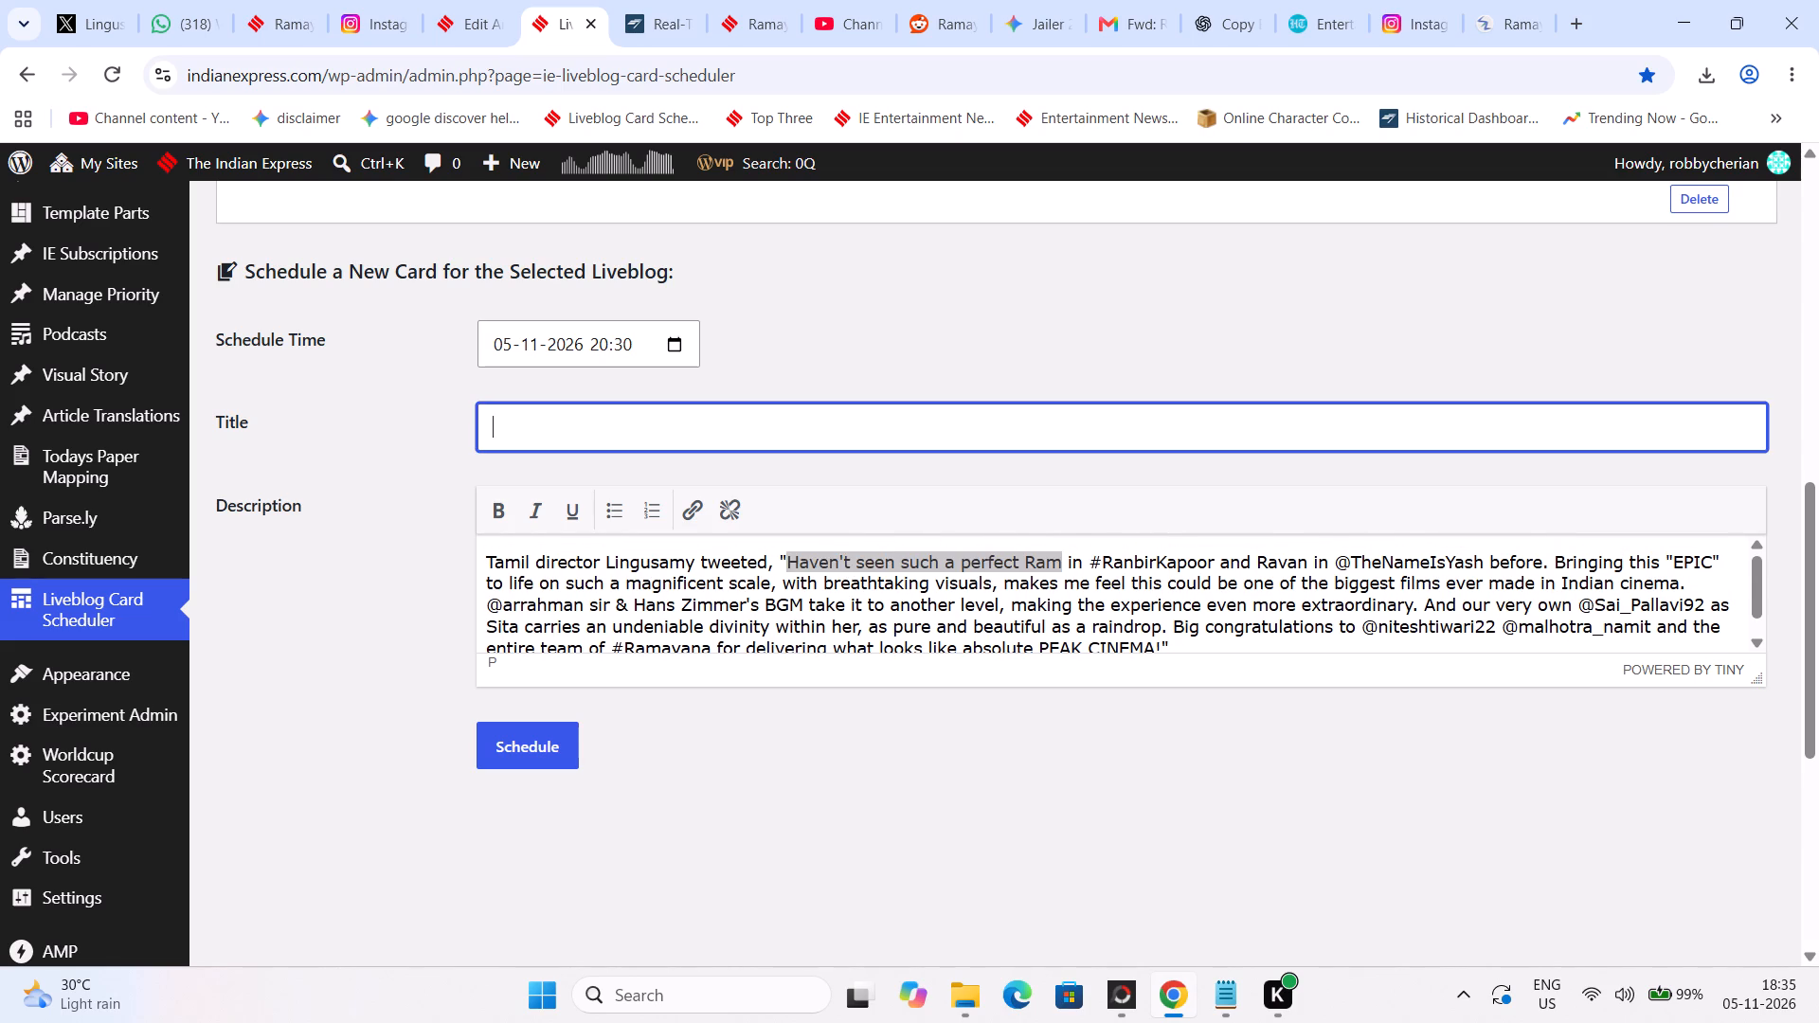
pyautogui.hotkey('ctrl', 'v')
pyautogui.press("'")
pyautogui.press('Up')
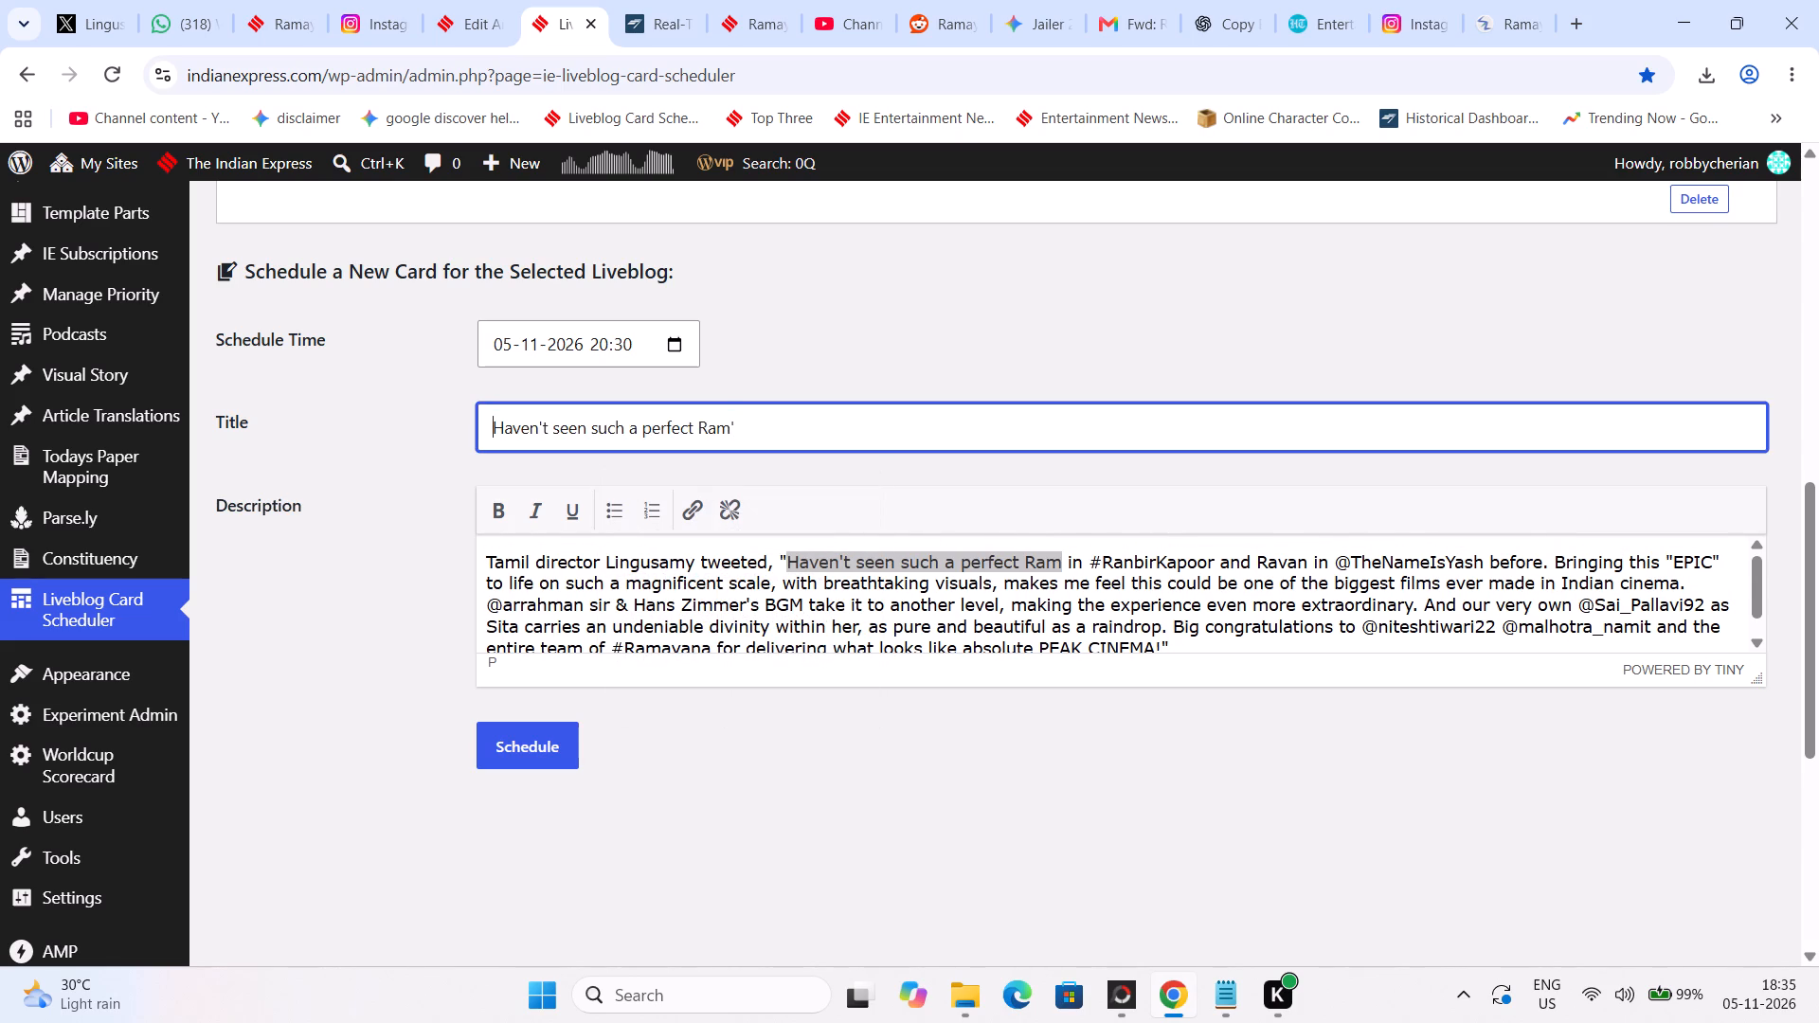
pyautogui.press("'")
pyautogui.press('Down')
pyautogui.press('Left')
pyautogui.press(',')
pyautogui.press('Right')
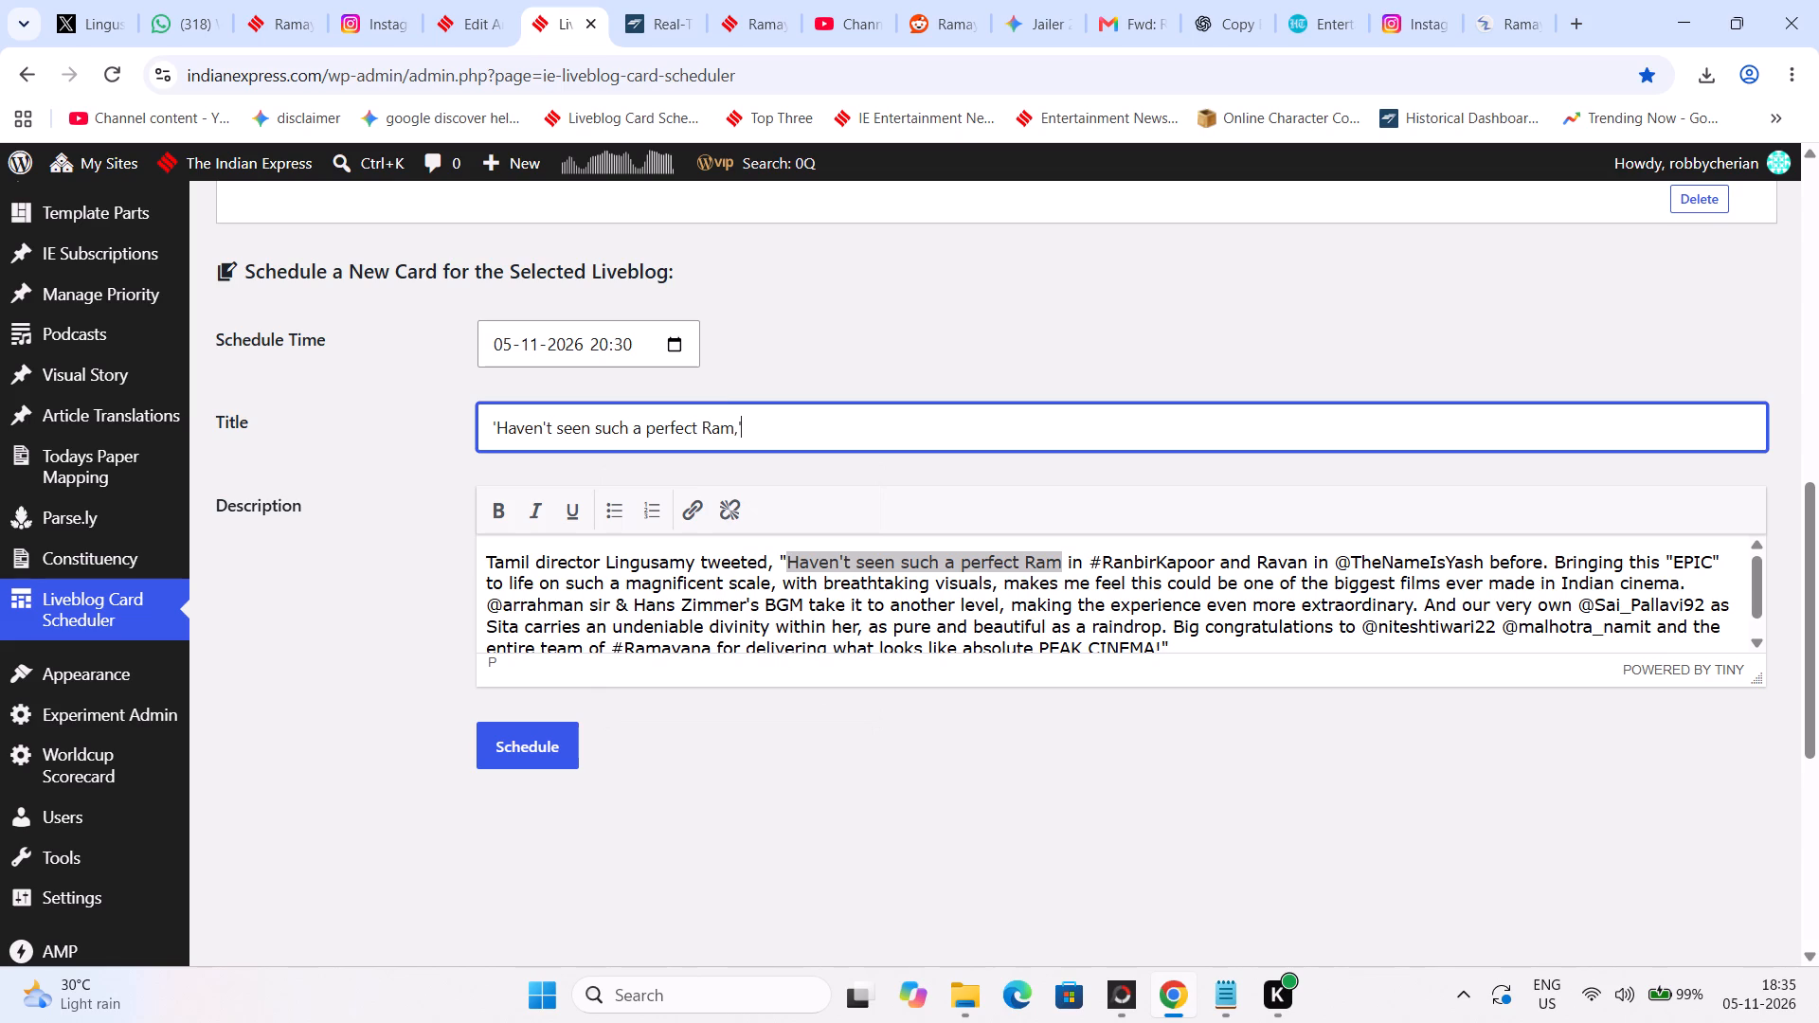
# Complete the title after the quote with "says Lingusamy", copying the director's name from the description.
pyautogui.press('space')
pyautogui.write('saus')
pyautogui.press('space')
pyautogui.press('BackSpace')
pyautogui.press('BackSpace')
pyautogui.press('BackSpace')
pyautogui.write('ys')
pyautogui.press('space')
pyautogui.moveTo(699, 572); pyautogui.dragTo(685, 573)
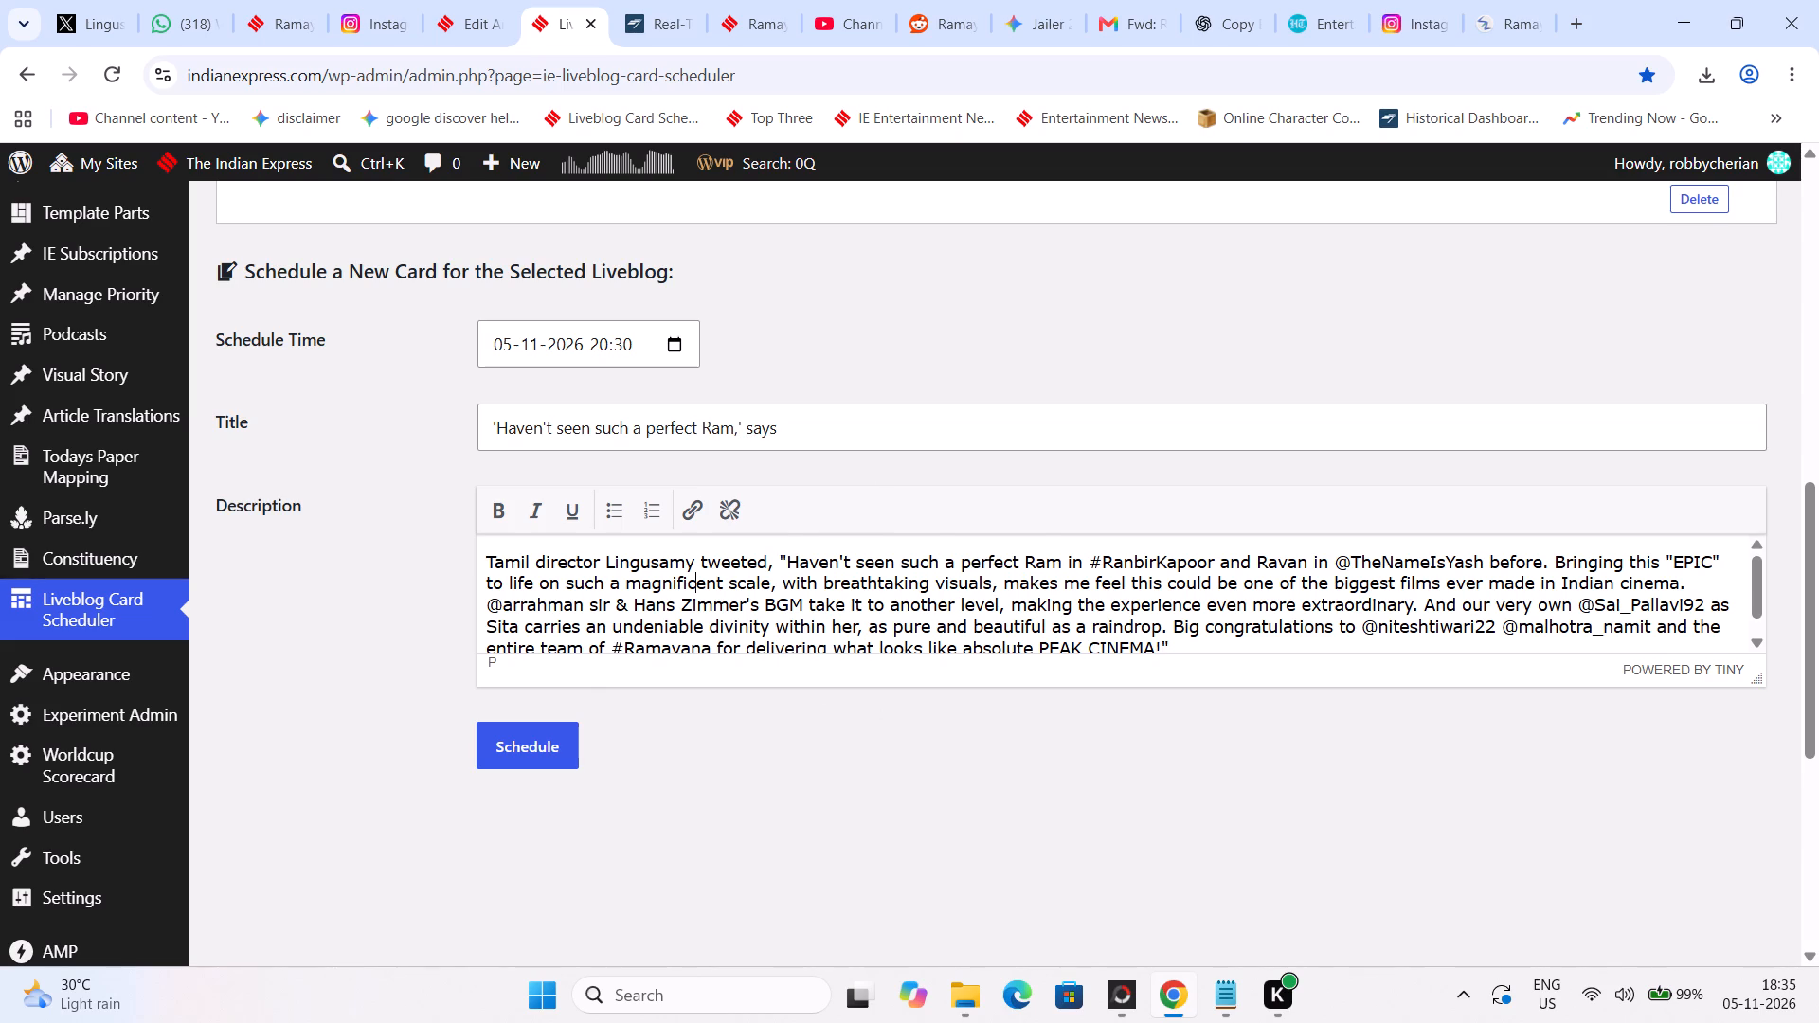
pyautogui.moveTo(685, 573); pyautogui.dragTo(669, 576)
pyautogui.moveTo(607, 562); pyautogui.dragTo(690, 548)
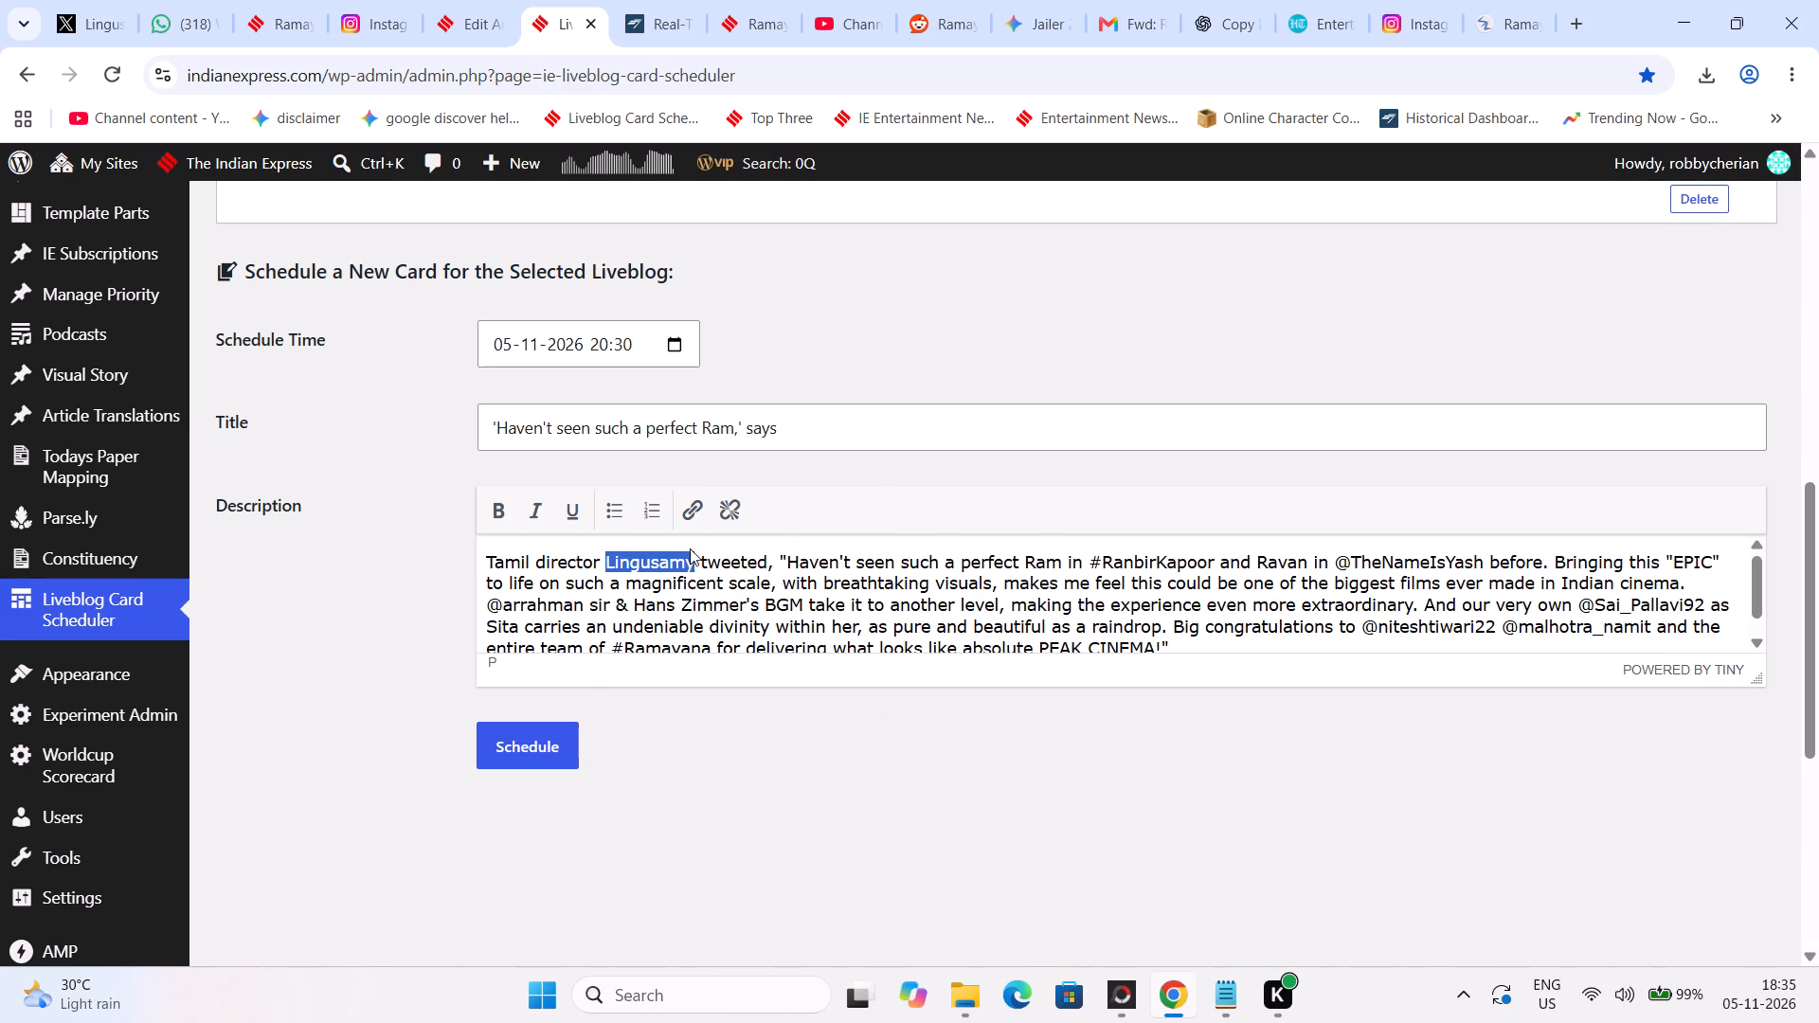
pyautogui.moveTo(690, 548); pyautogui.dragTo(688, 548)
pyautogui.keyDown('ctrl'); pyautogui.click(688, 548); pyautogui.keyUp('ctrl')
pyautogui.moveTo(697, 550); pyautogui.dragTo(605, 551)
pyautogui.hotkey('ctrl', 'c')
pyautogui.click(855, 439)
pyautogui.hotkey('ctrl', 'v')
# Submit the Lingusamy reaction card for scheduling and check the liveblog's list of scheduled cards.
pyautogui.click(551, 756)
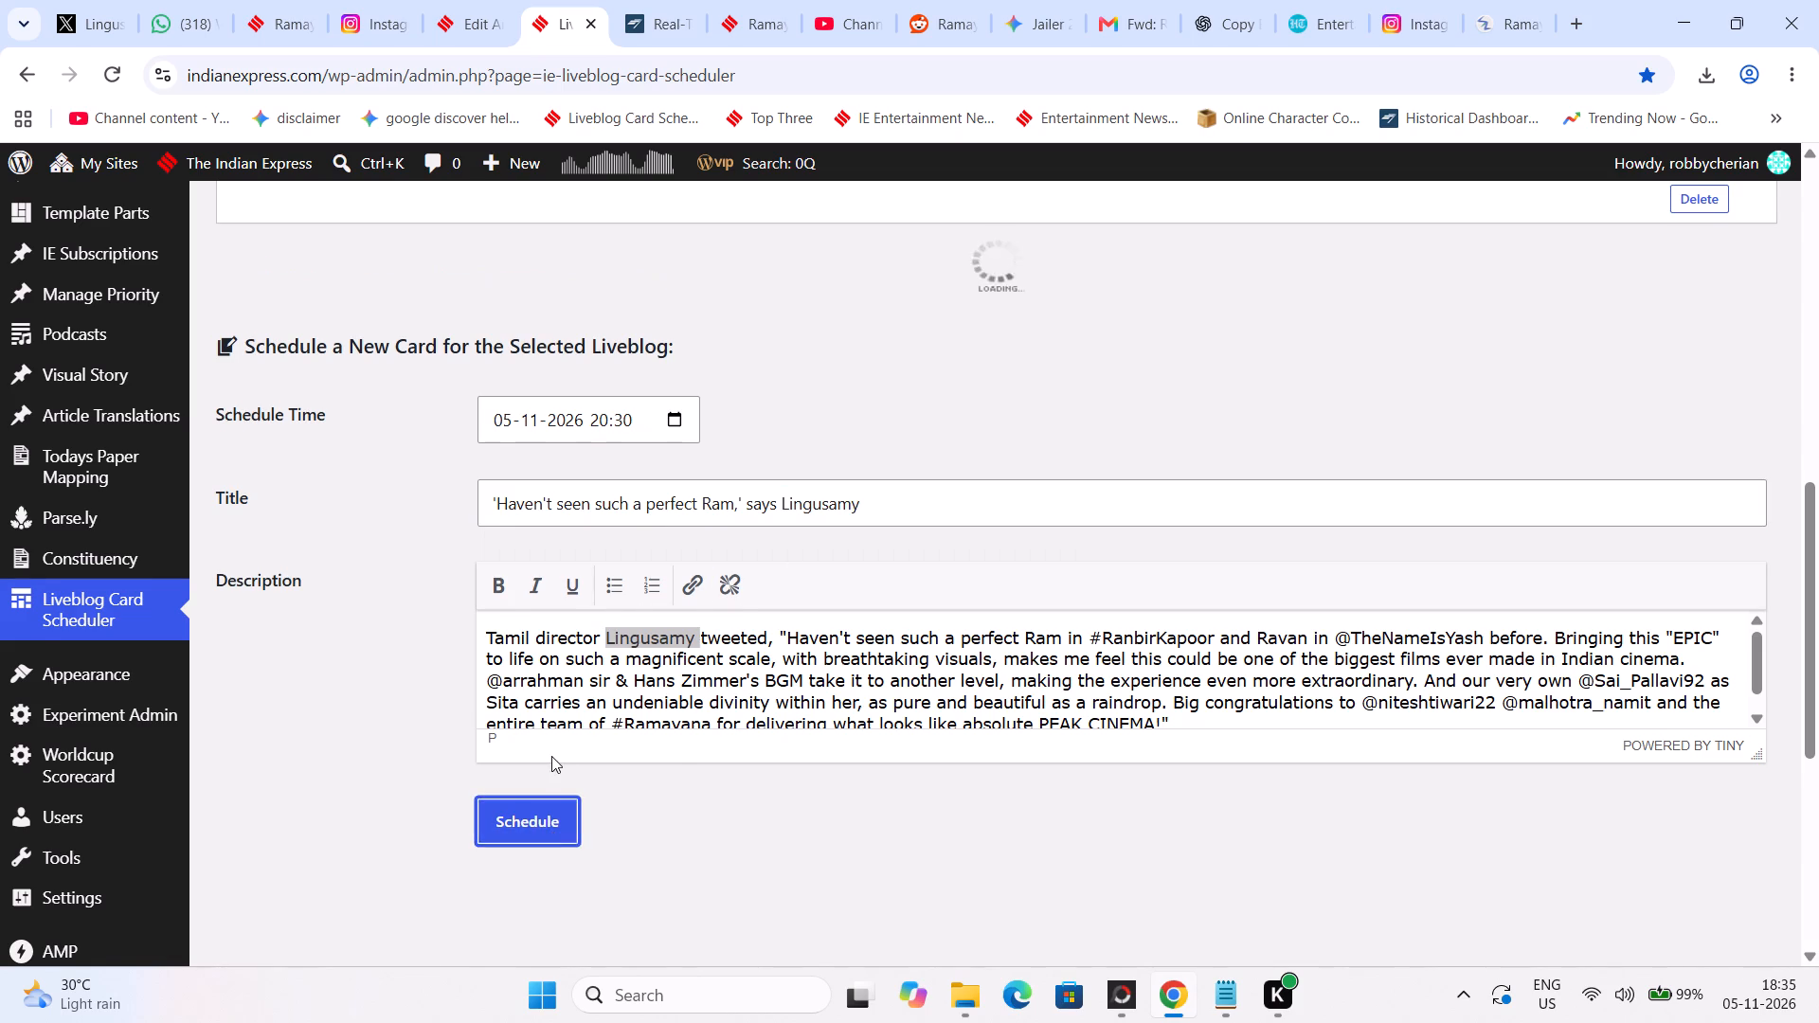
pyautogui.scroll(10, 661, 657)
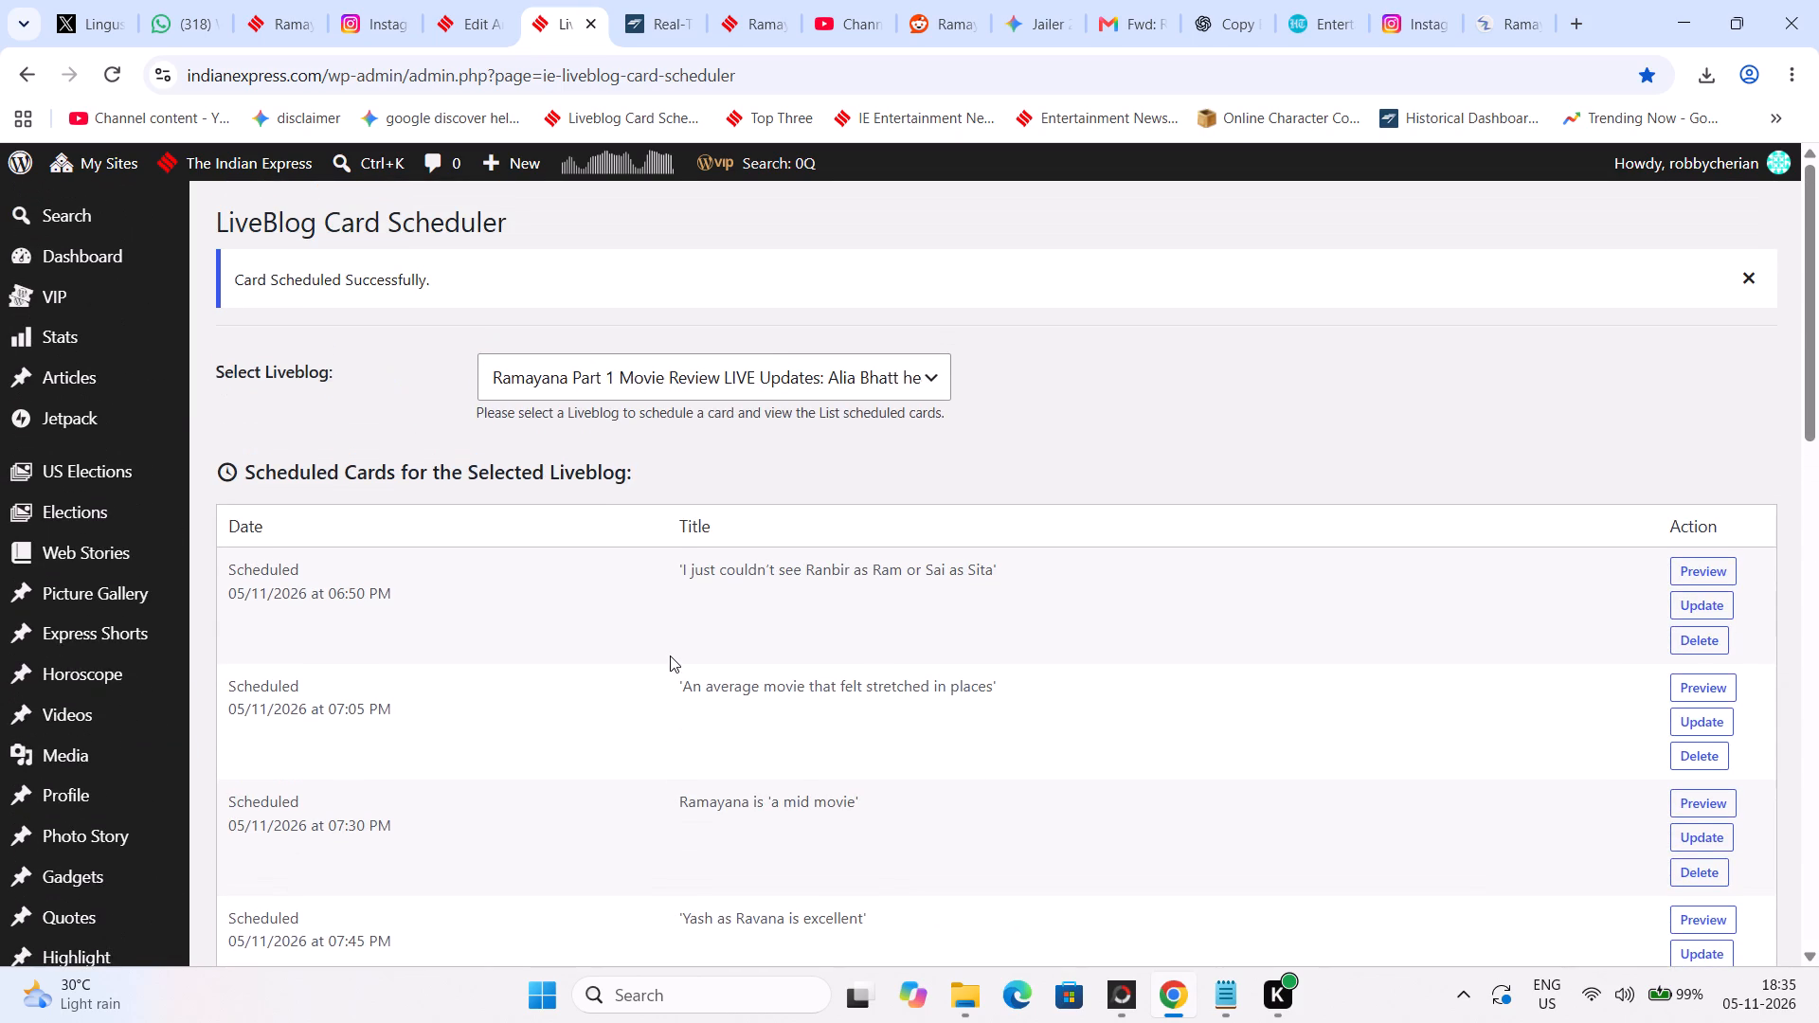
# Set the next new card's schedule time to 20:45 on 05-11-2026.
pyautogui.scroll(-7, 686, 644)
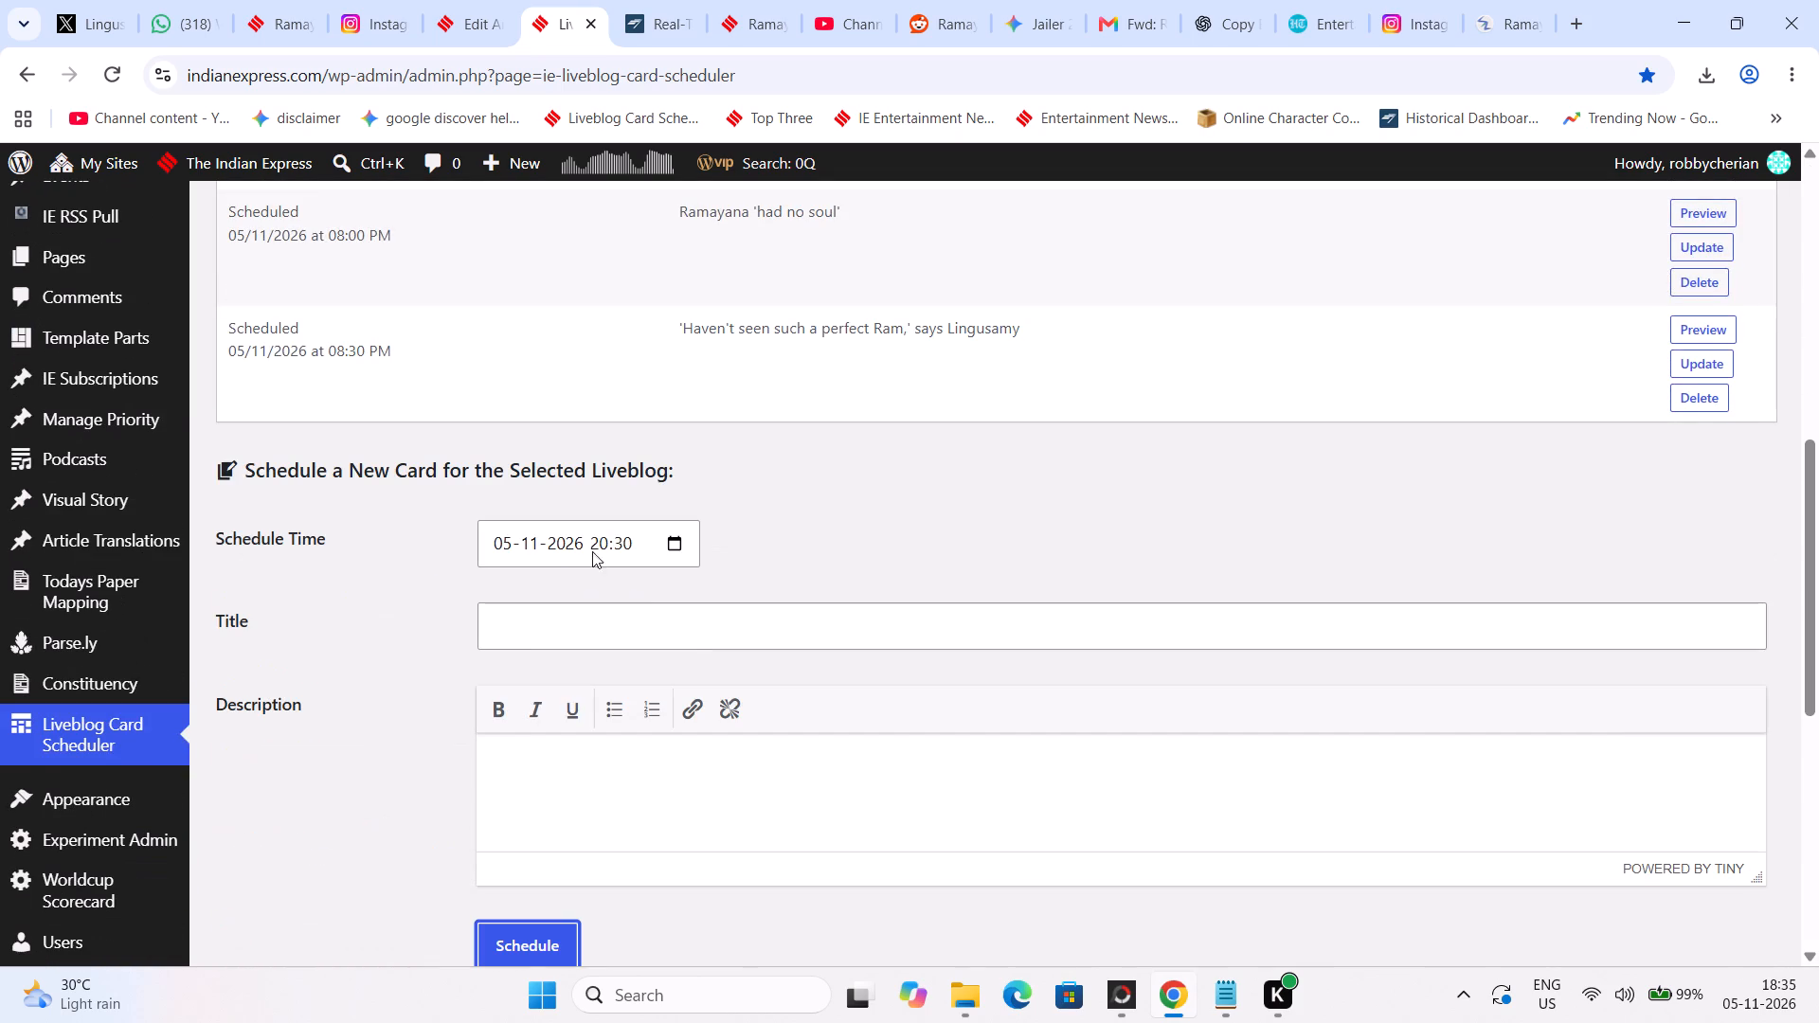
pyautogui.click(620, 532)
pyautogui.write('45')
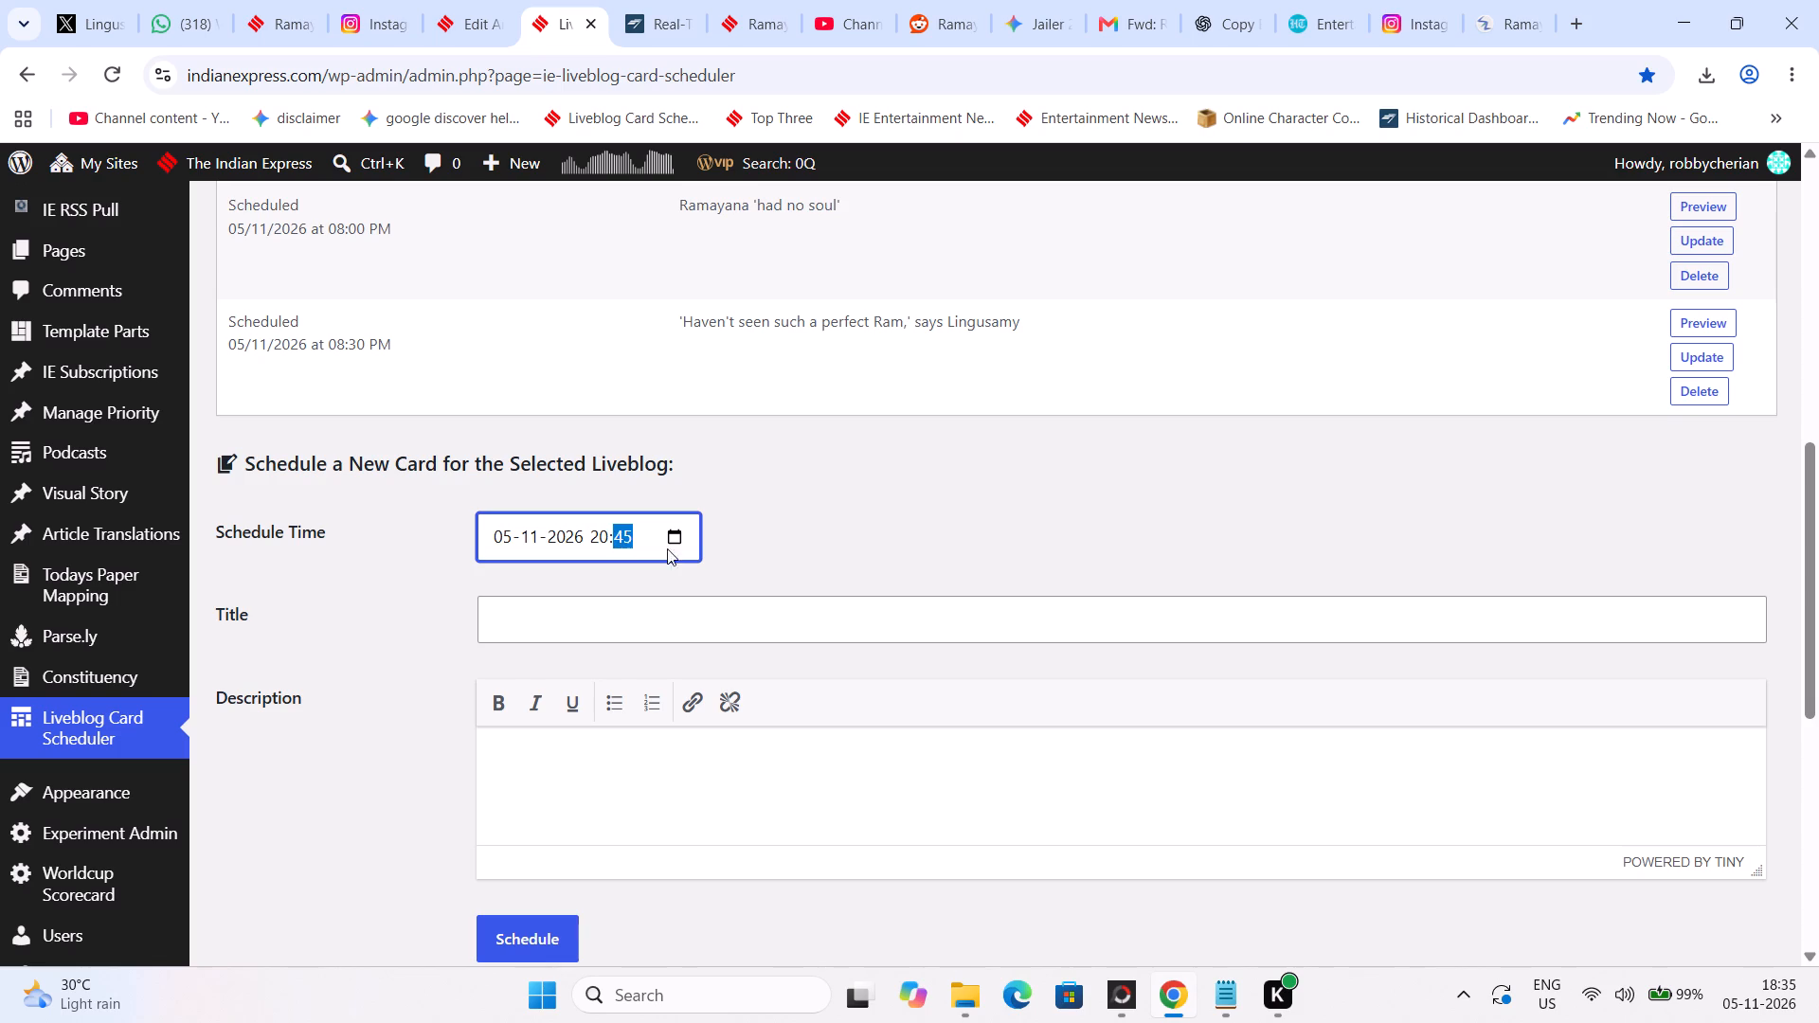
# Switch to X, load the newest posts in the home feed, and look through them for another Ramayana reaction, expanding truncated posts.
pyautogui.click(85, 0)
pyautogui.click(208, 160)
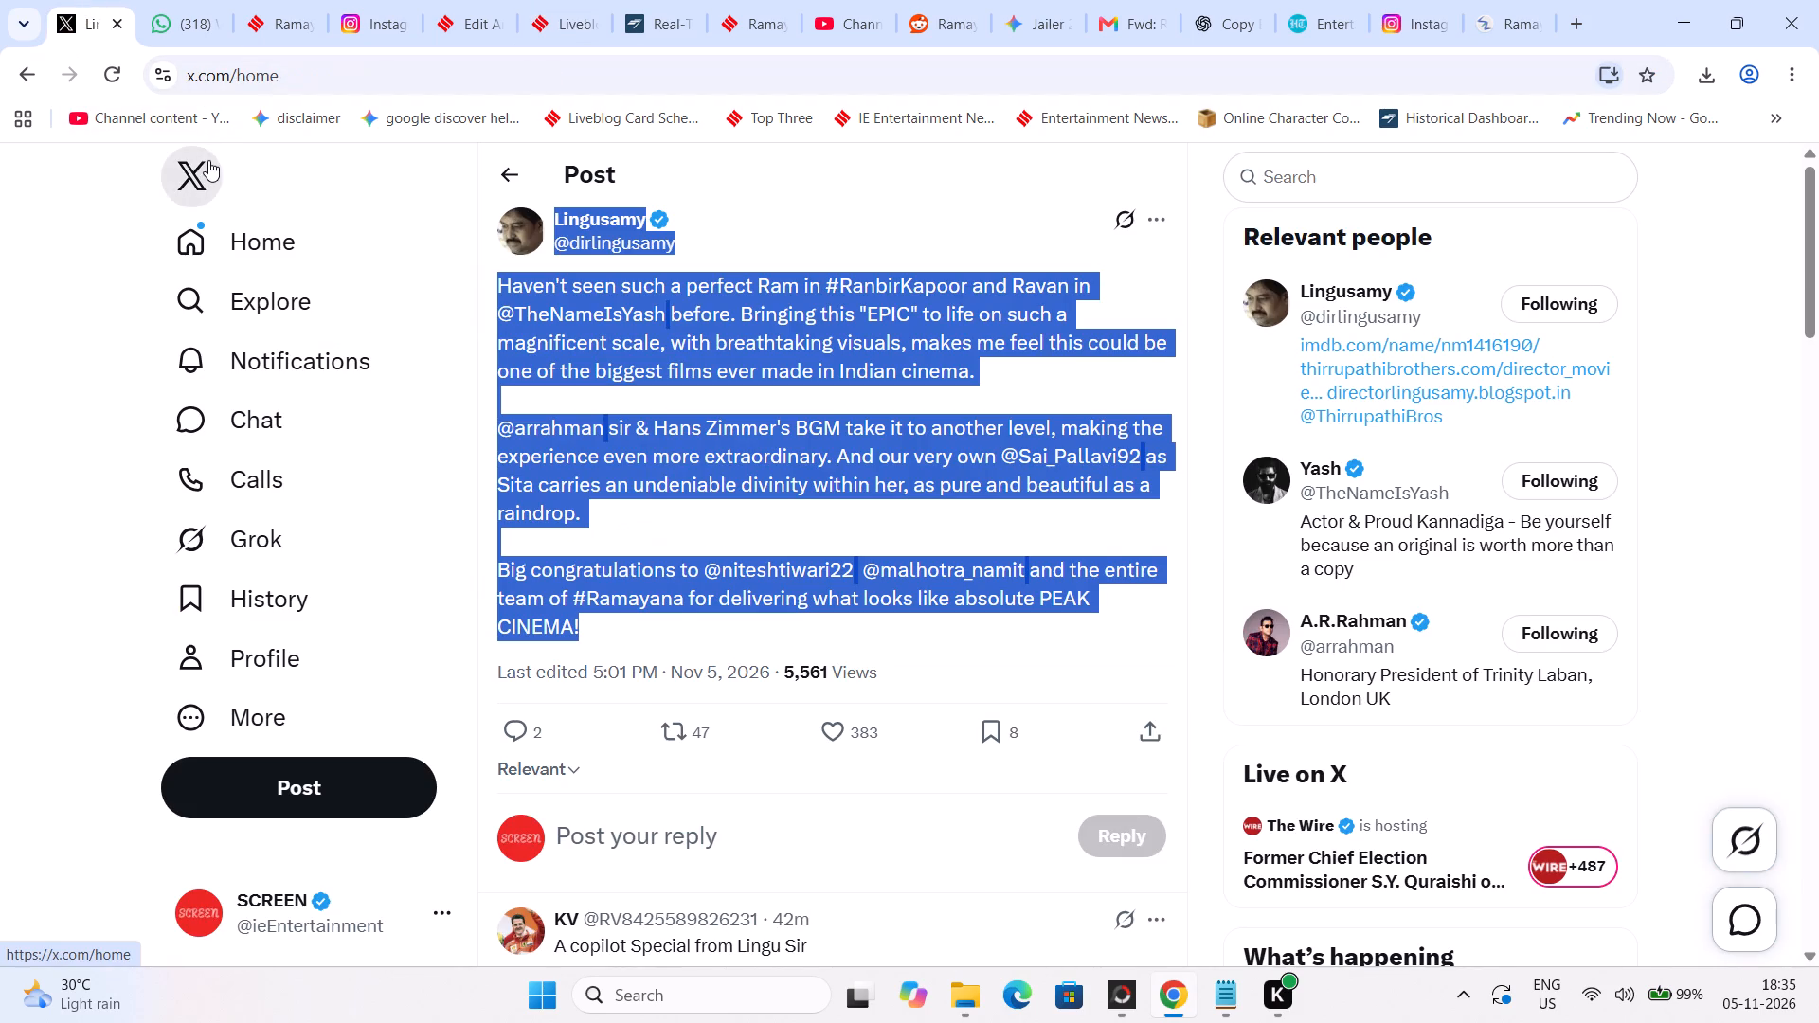
pyautogui.scroll(-5, 681, 473)
pyautogui.scroll(6, 682, 476)
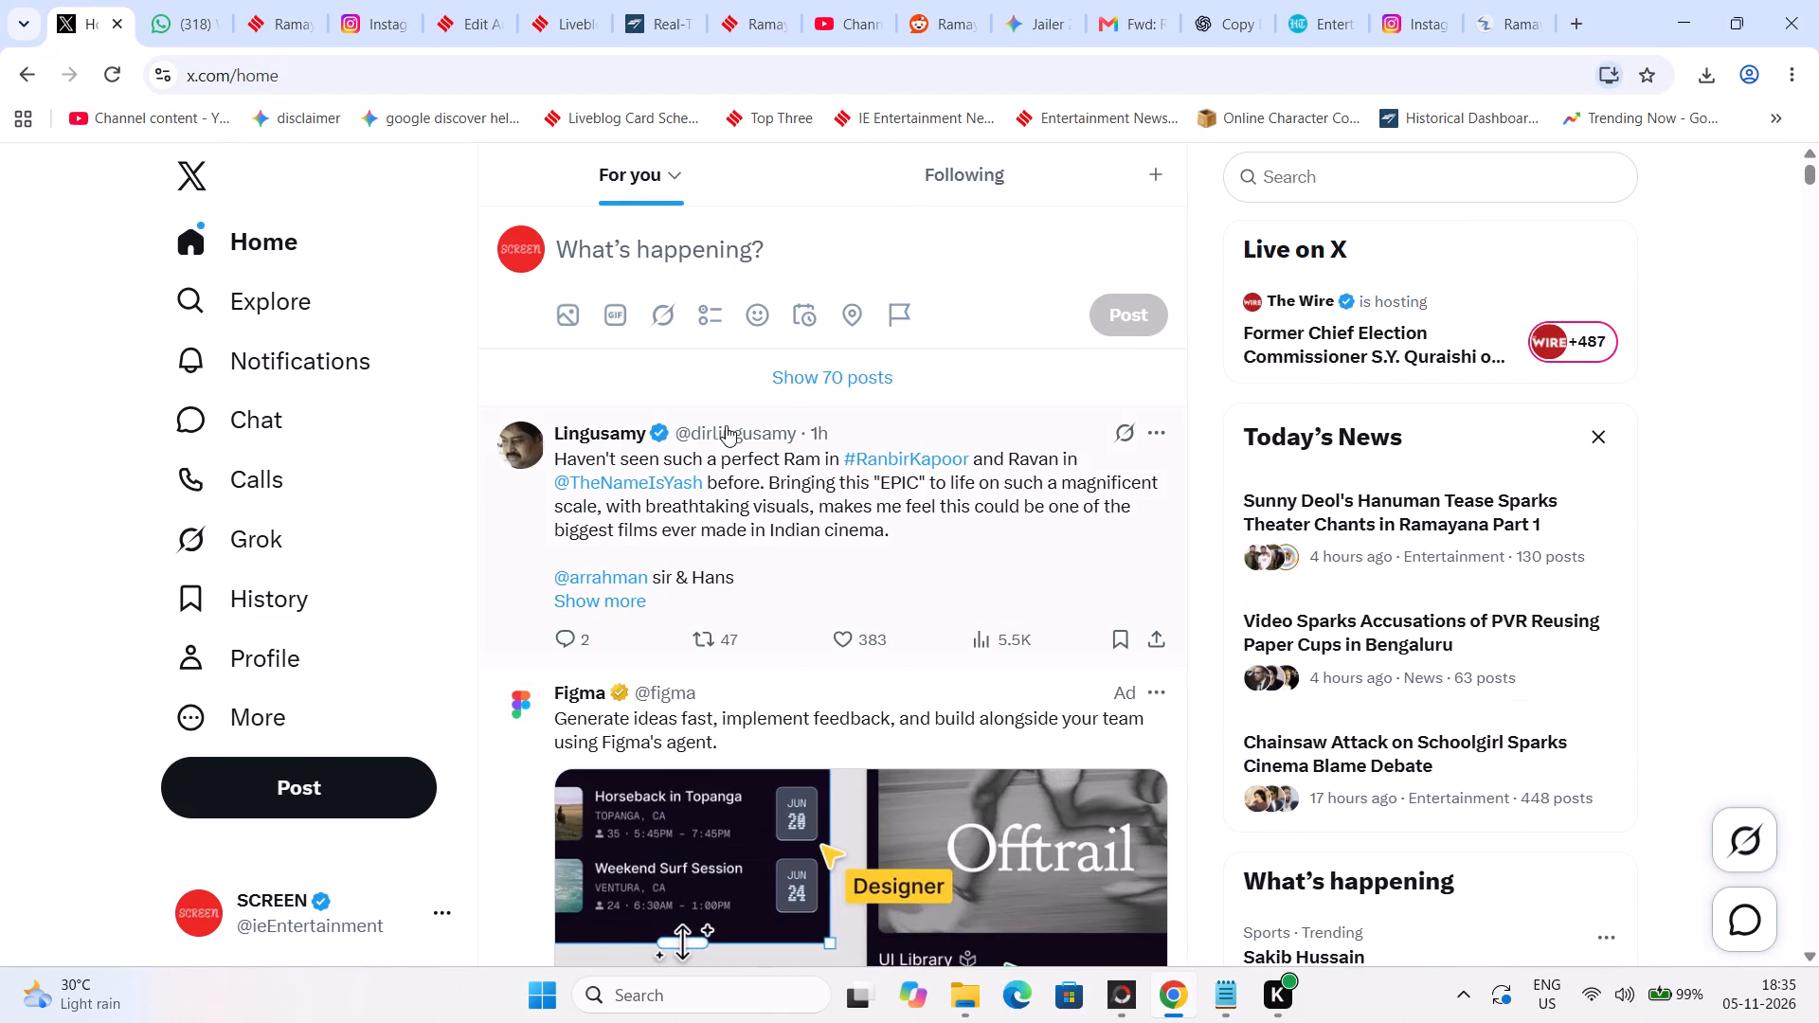
pyautogui.click(764, 385)
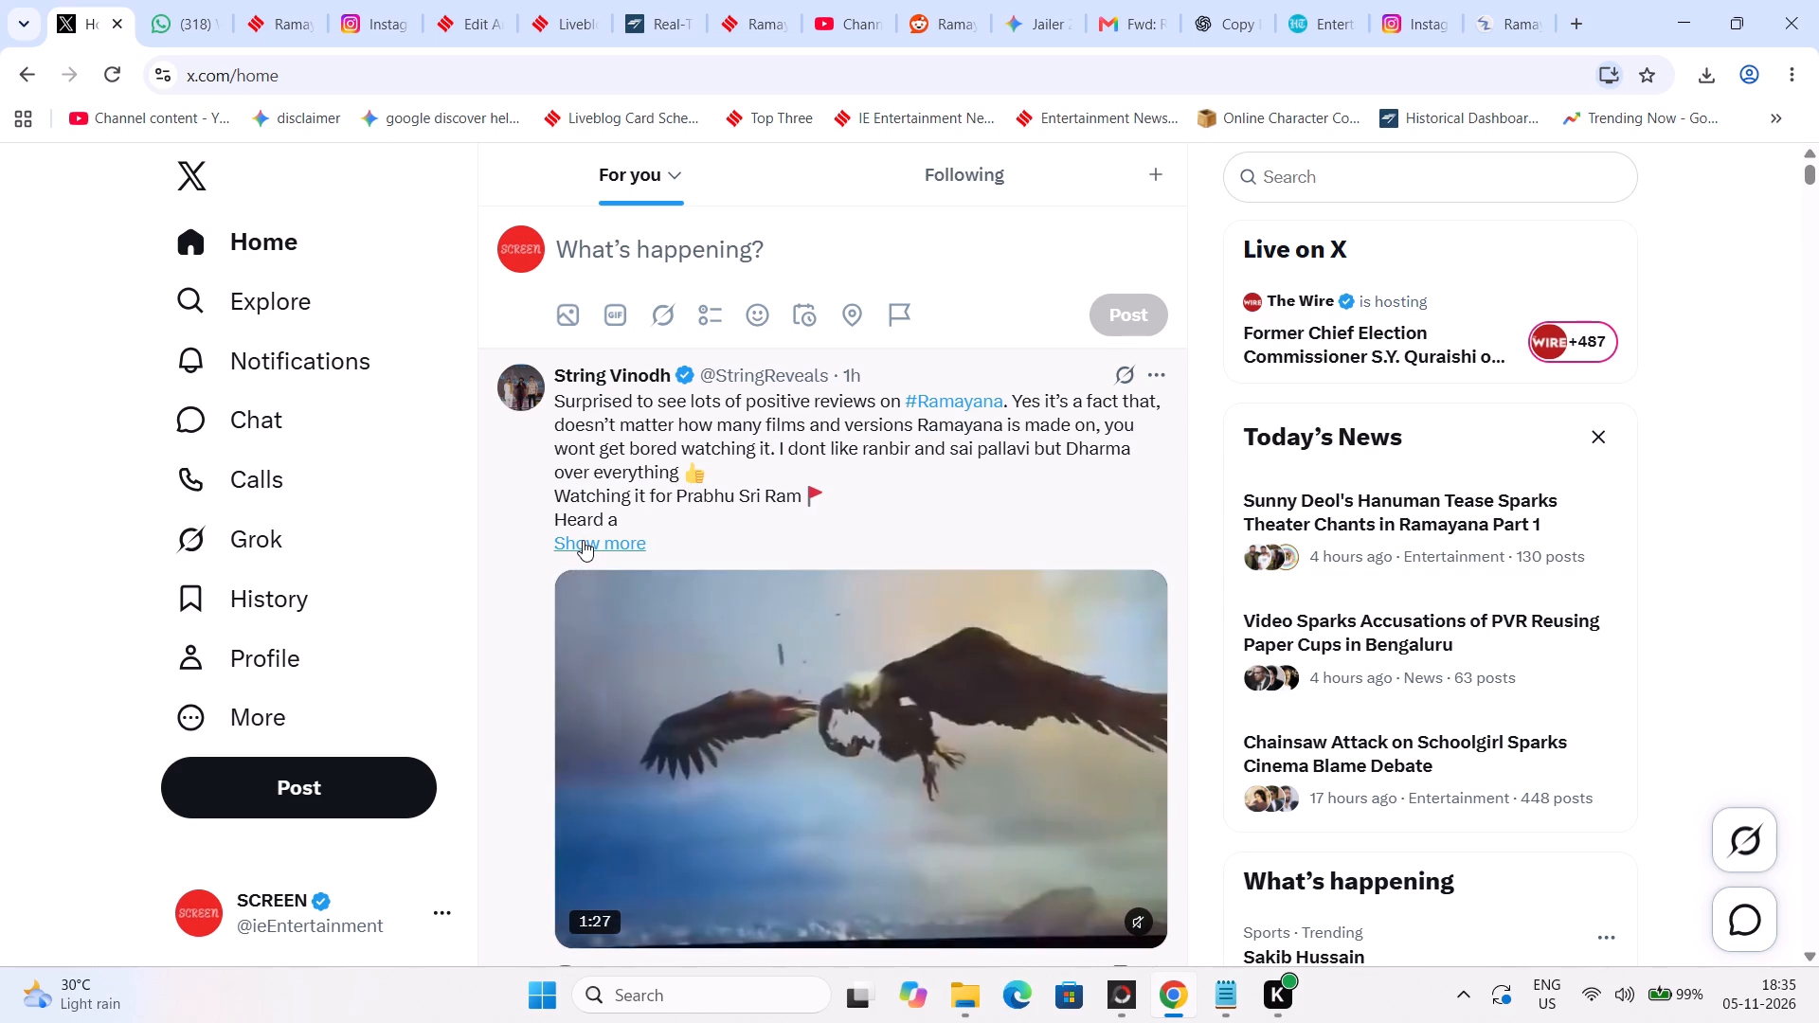
pyautogui.click(583, 540)
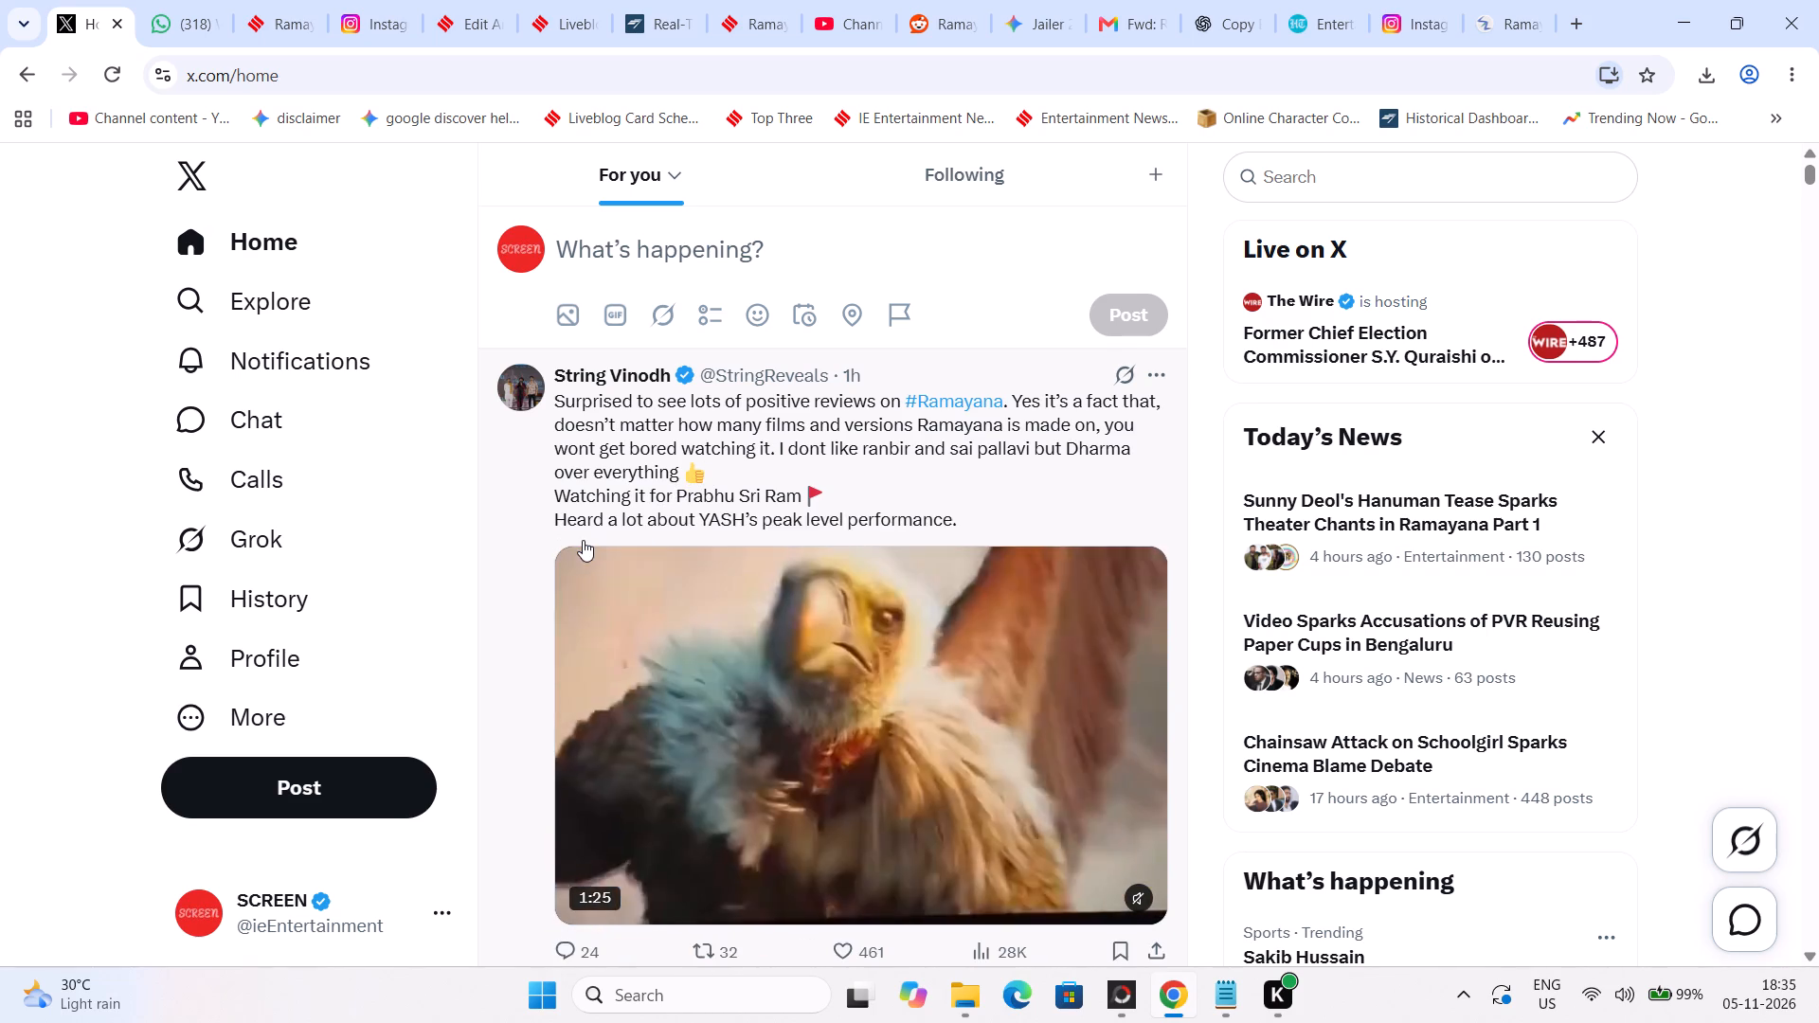
pyautogui.scroll(-10, 583, 540)
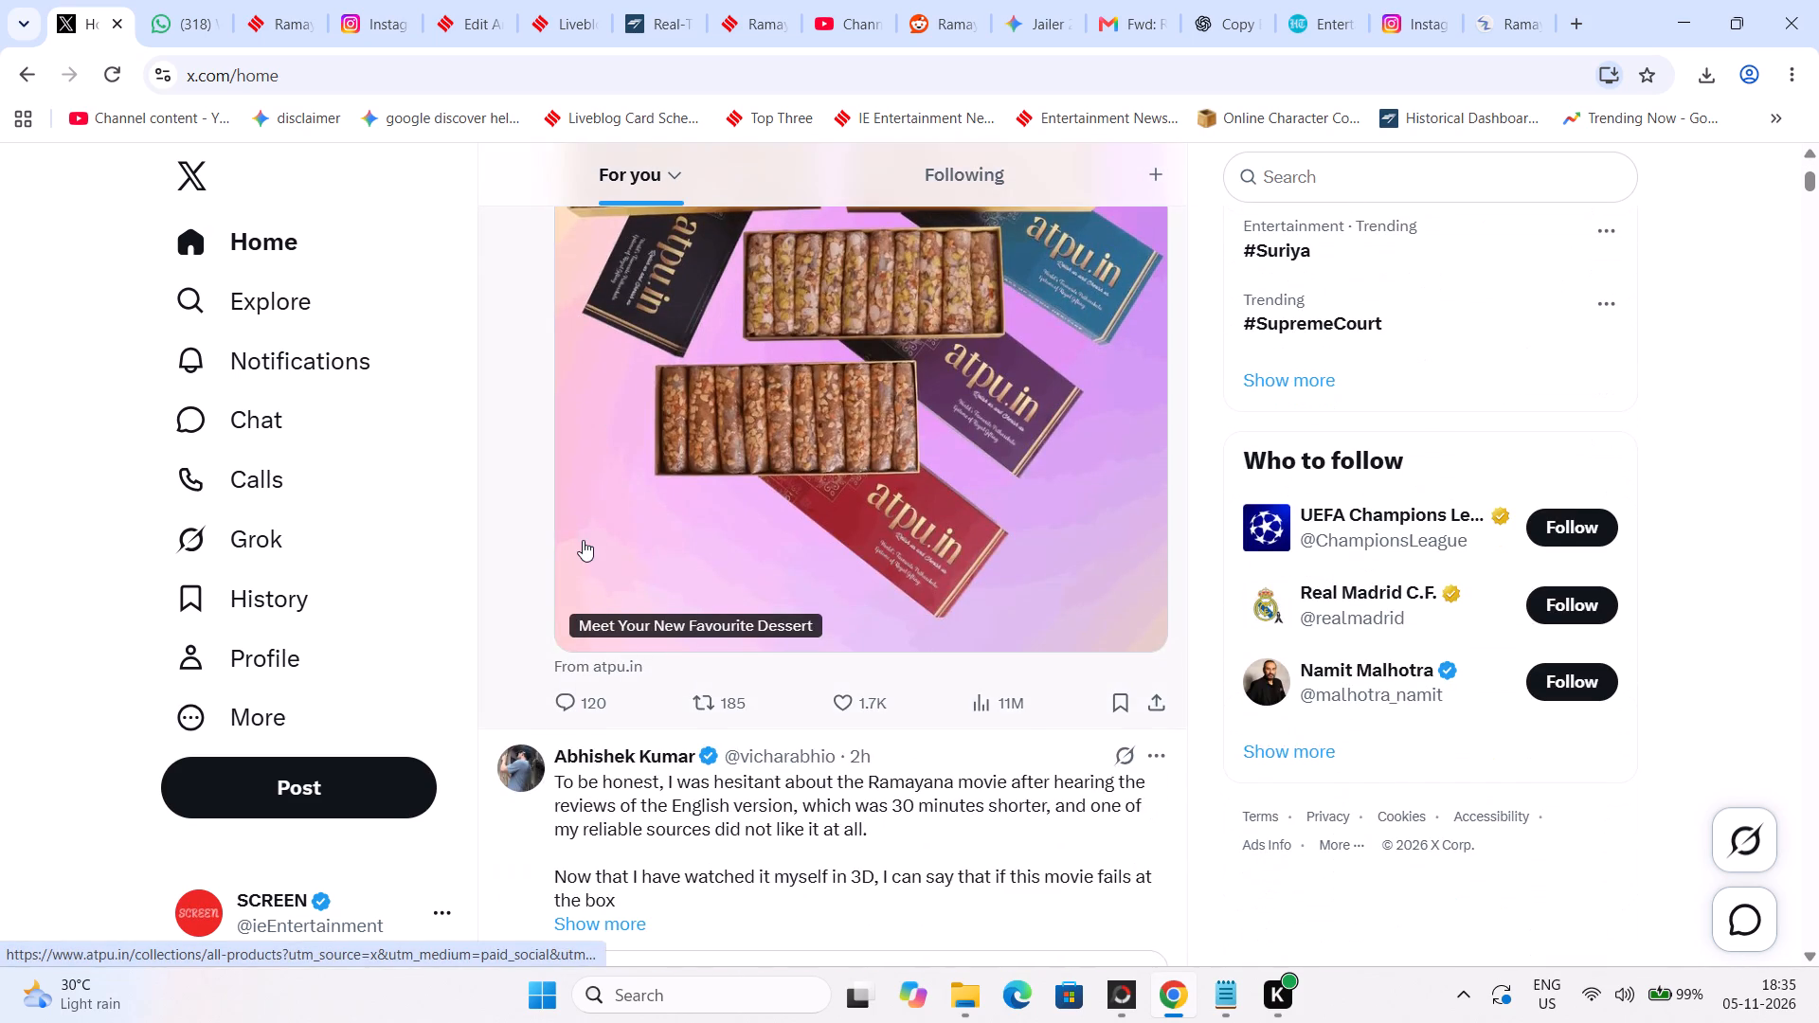
# Look further through the X home feed for another Ramayana reaction suitable for the next liveblog card.
pyautogui.scroll(-4, 583, 540)
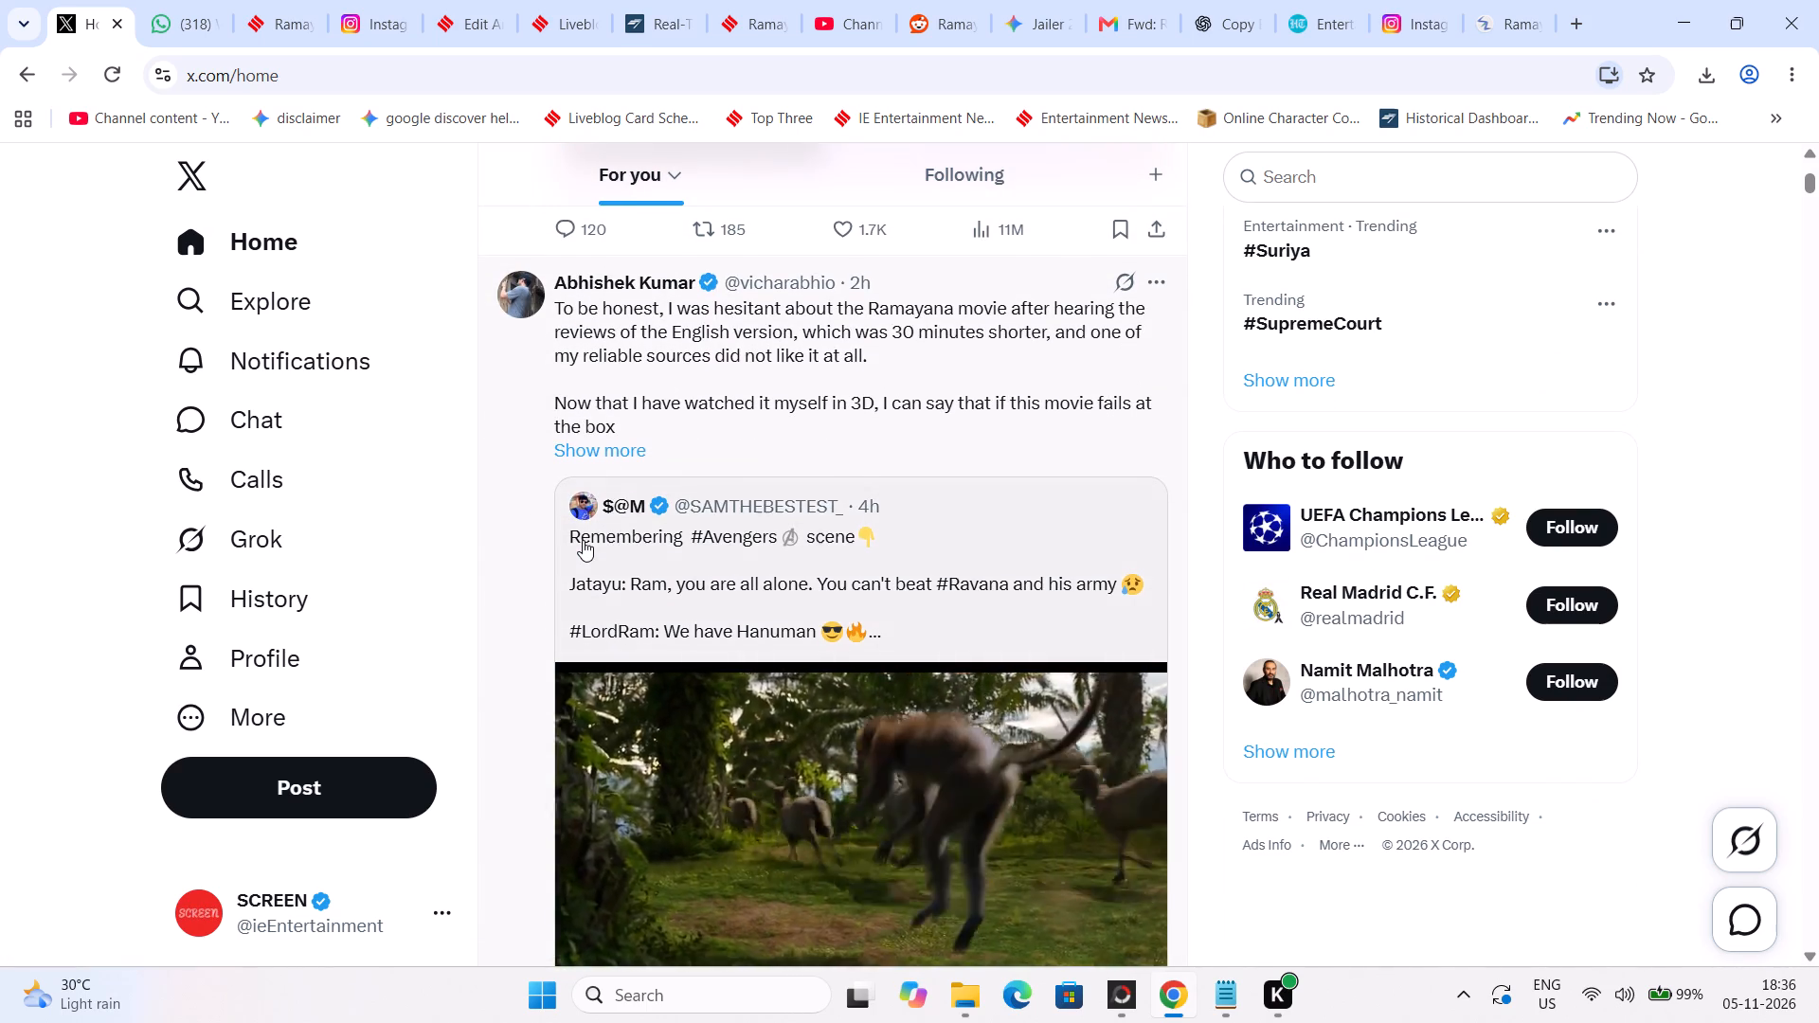
pyautogui.scroll(-7, 583, 540)
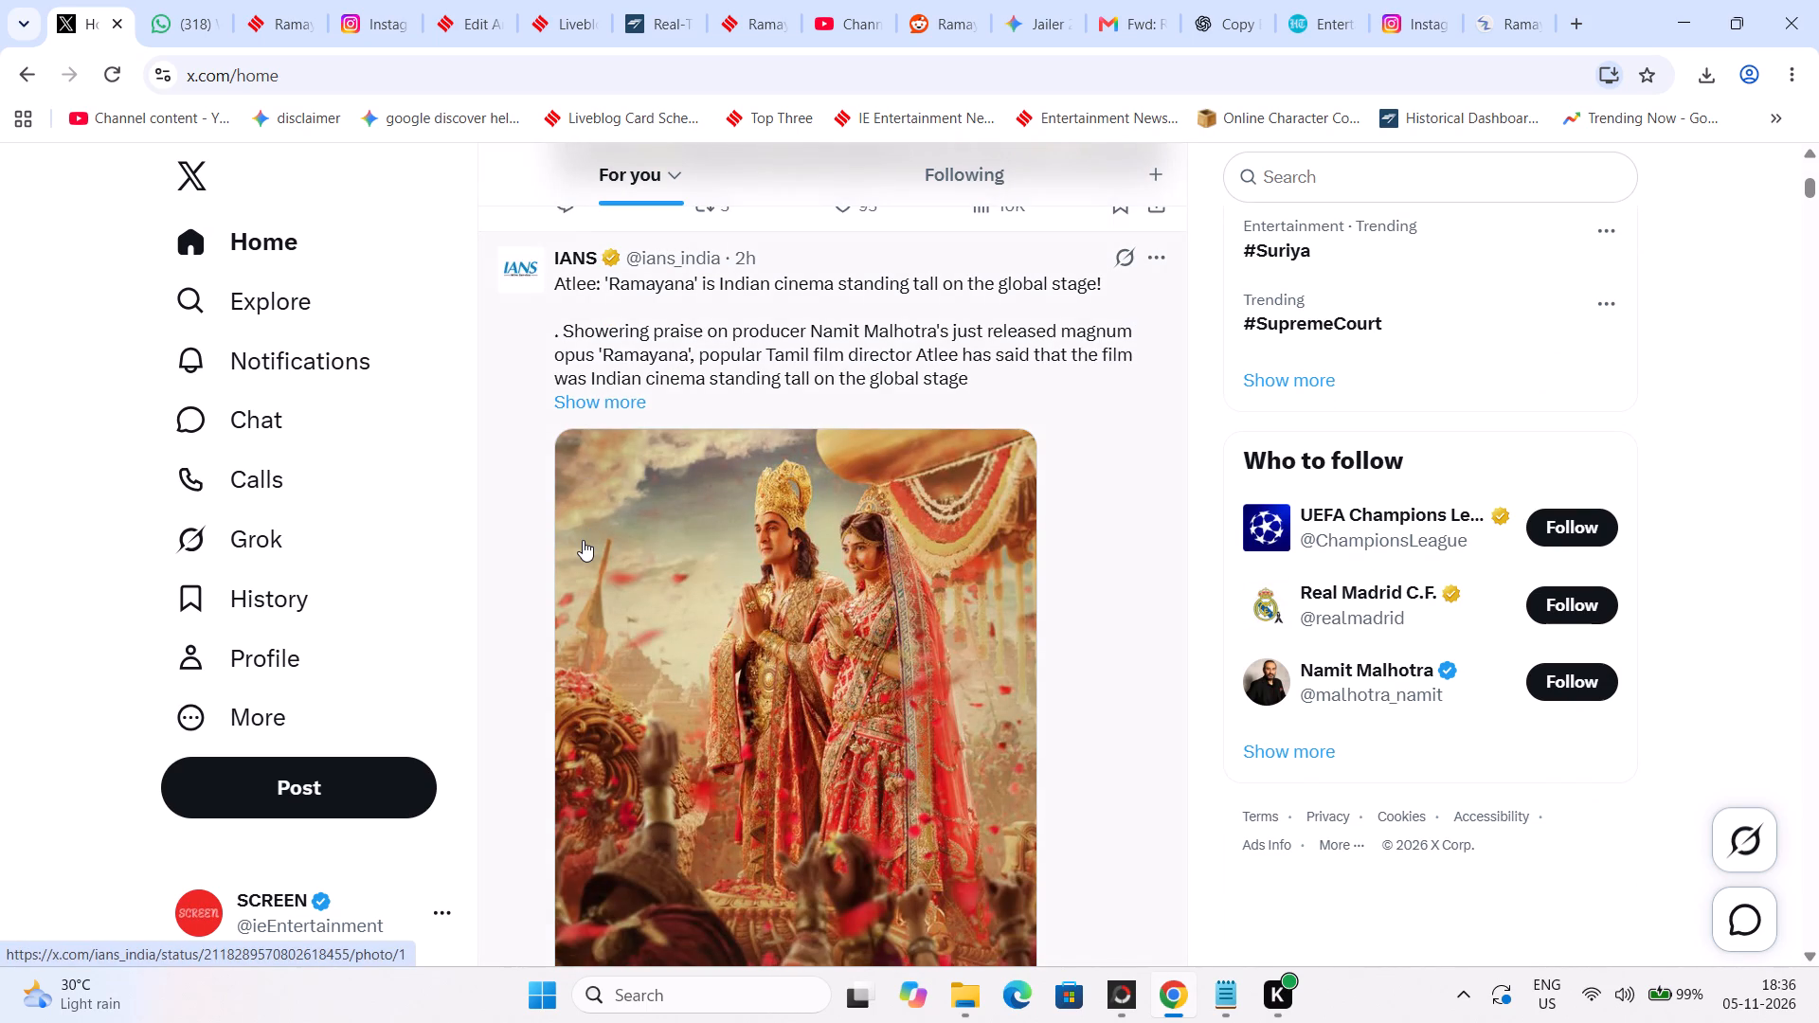
pyautogui.scroll(-5, 583, 540)
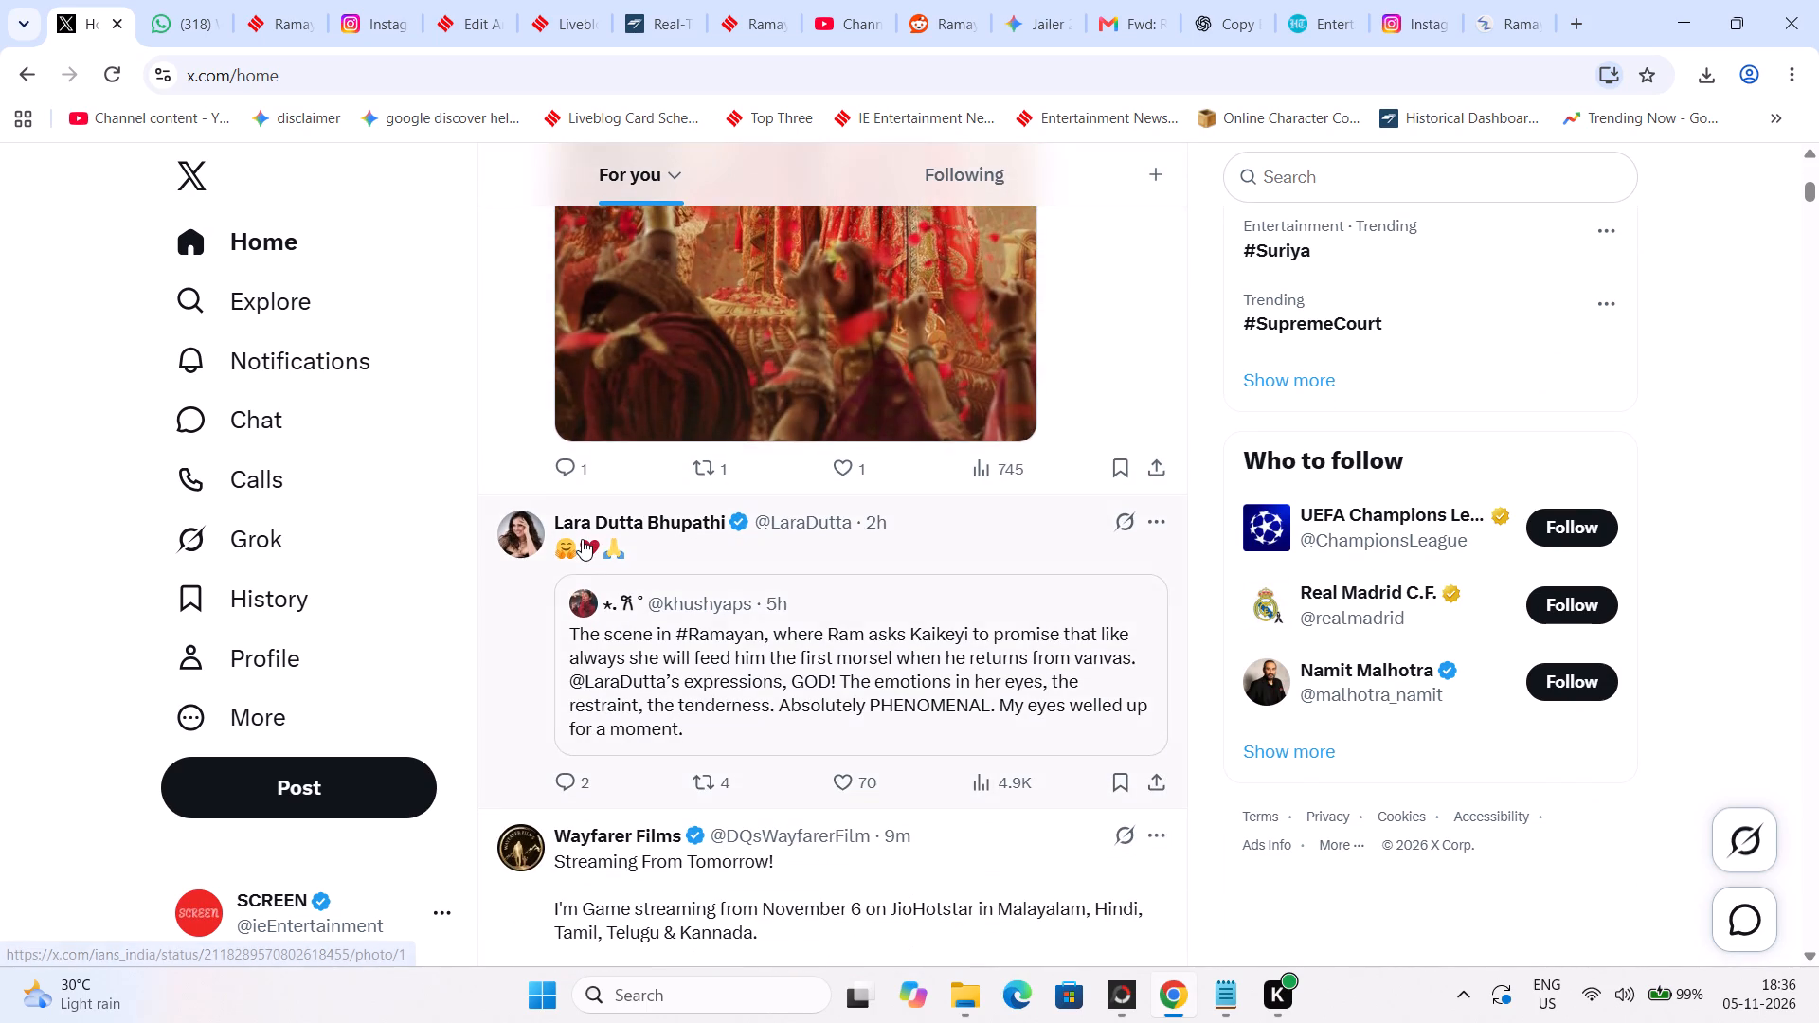
pyautogui.scroll(-15, 582, 539)
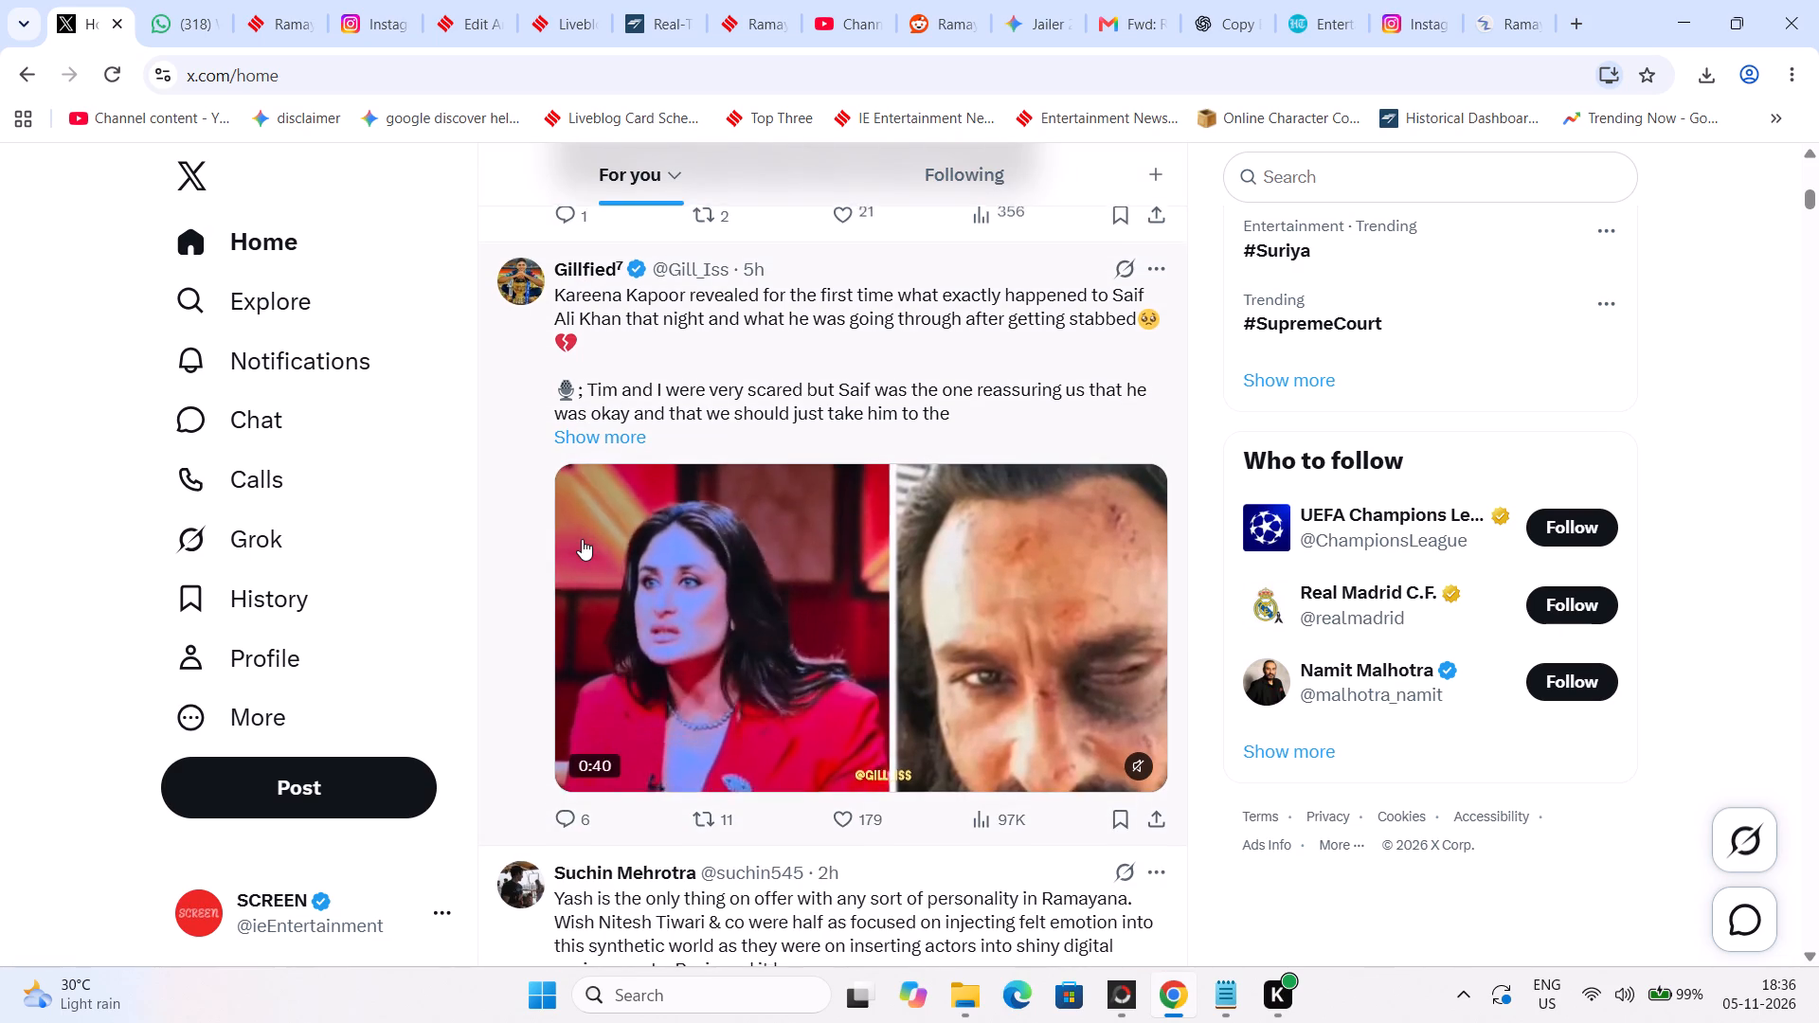
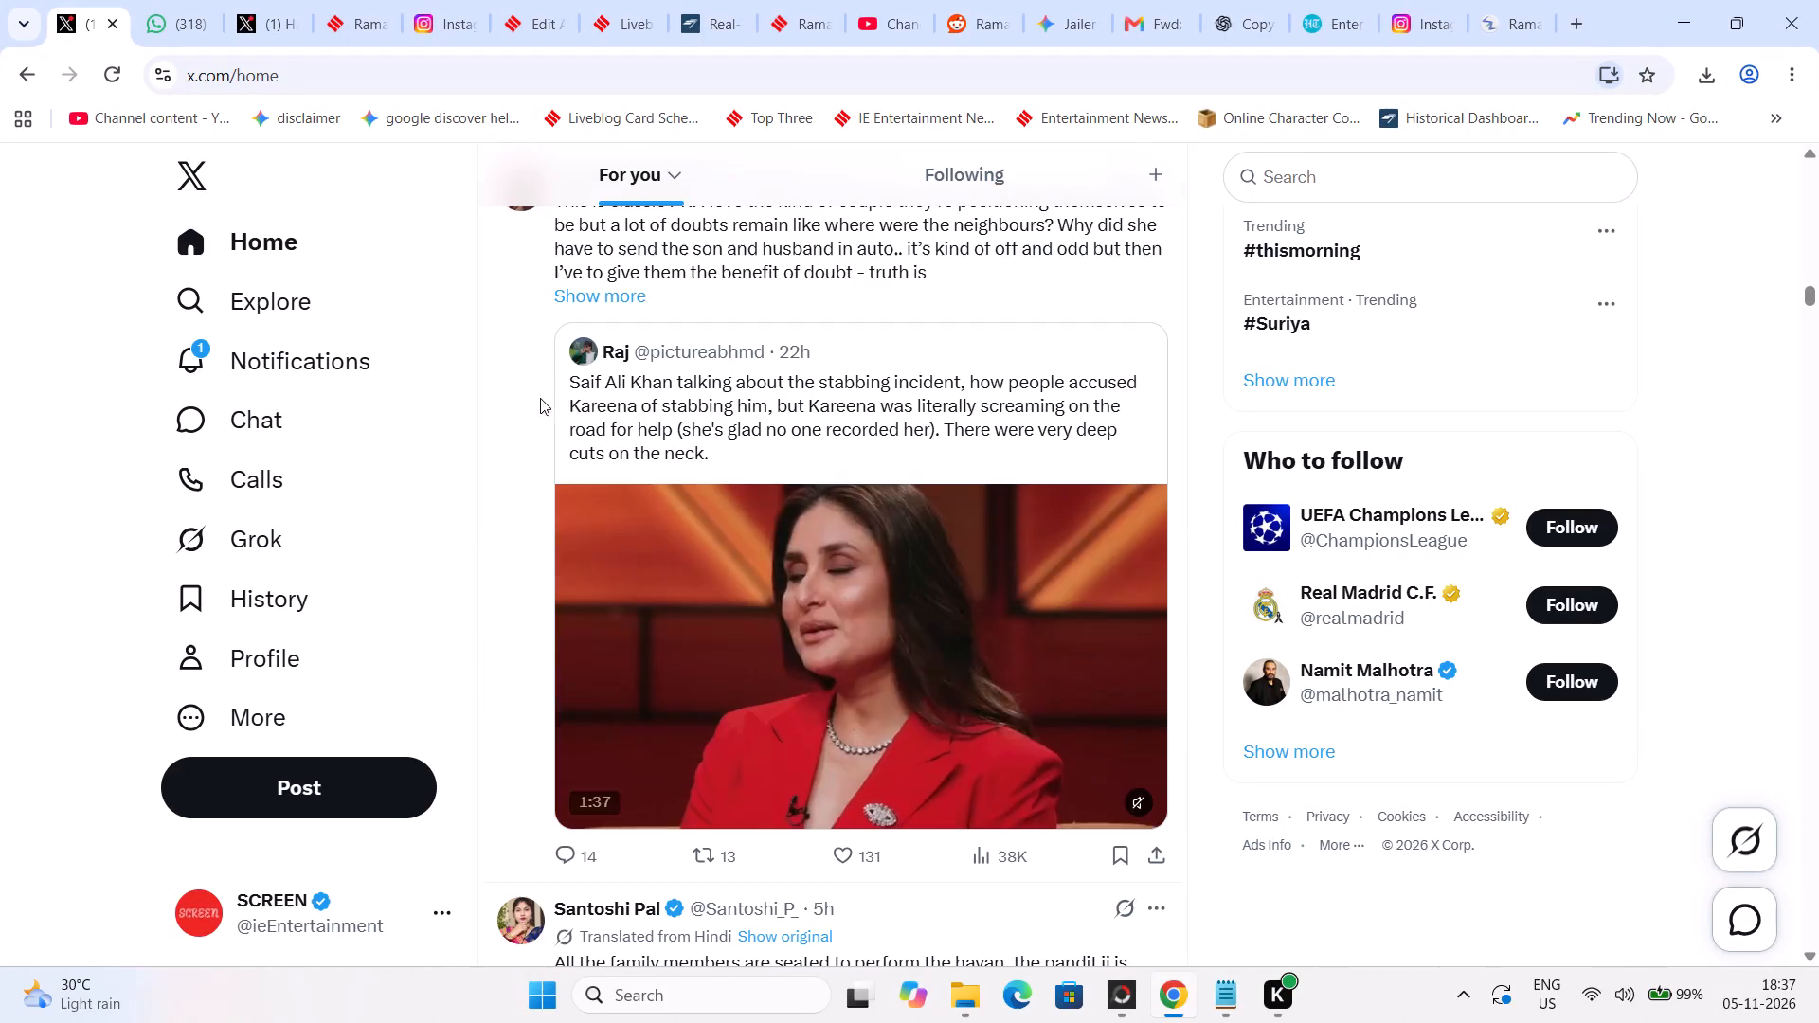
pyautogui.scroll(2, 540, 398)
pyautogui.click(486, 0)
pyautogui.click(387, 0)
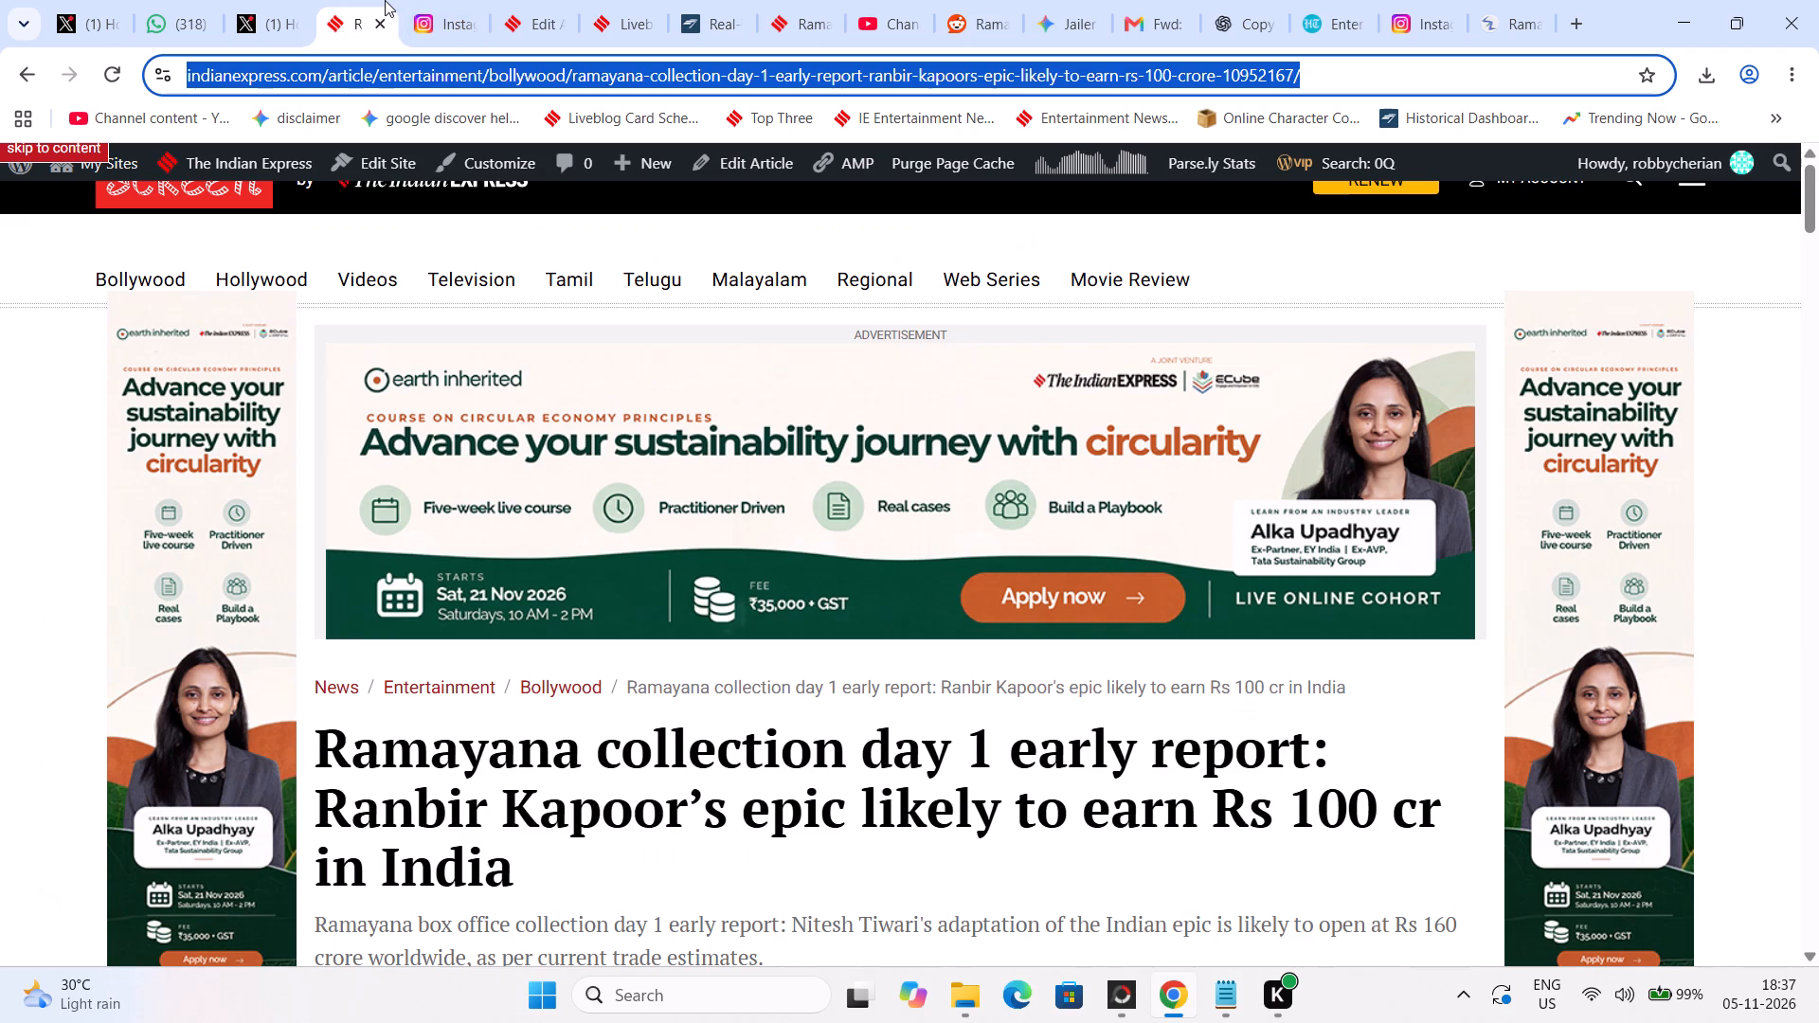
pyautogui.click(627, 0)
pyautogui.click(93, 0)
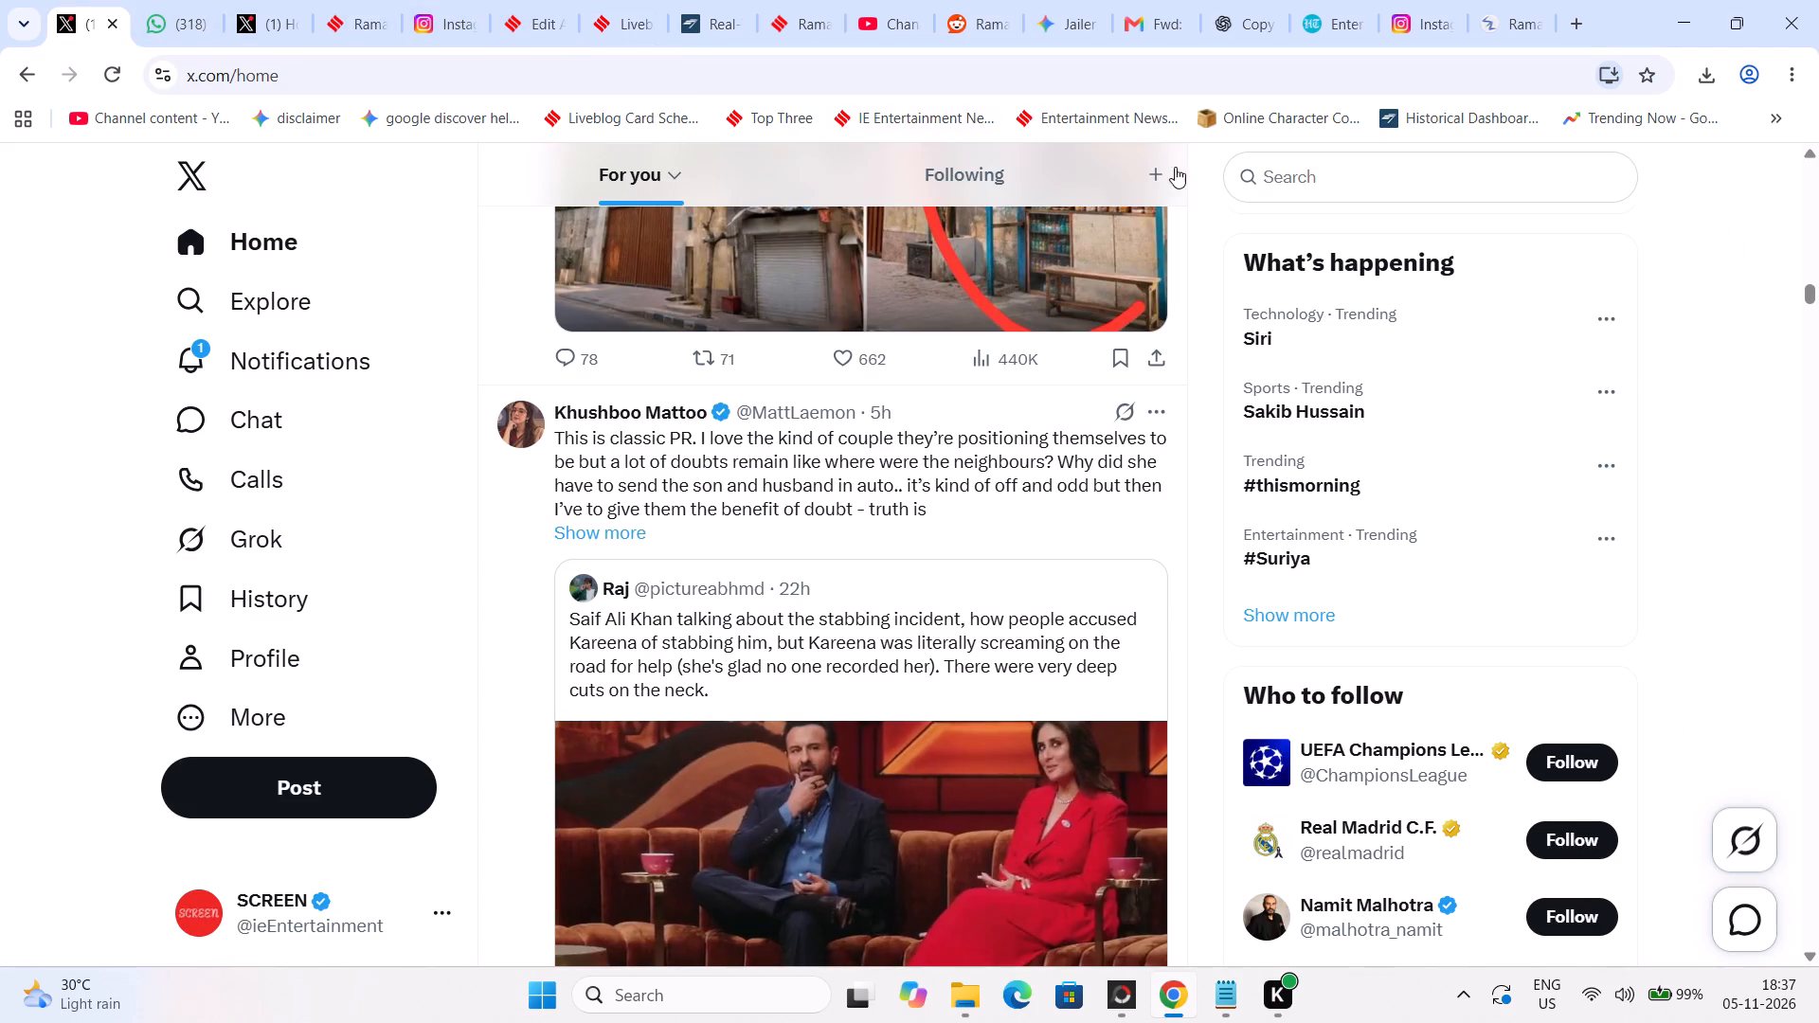
# Search X for #ramayana, reusing the recent search.
pyautogui.click(1335, 189)
pyautogui.click(1324, 378)
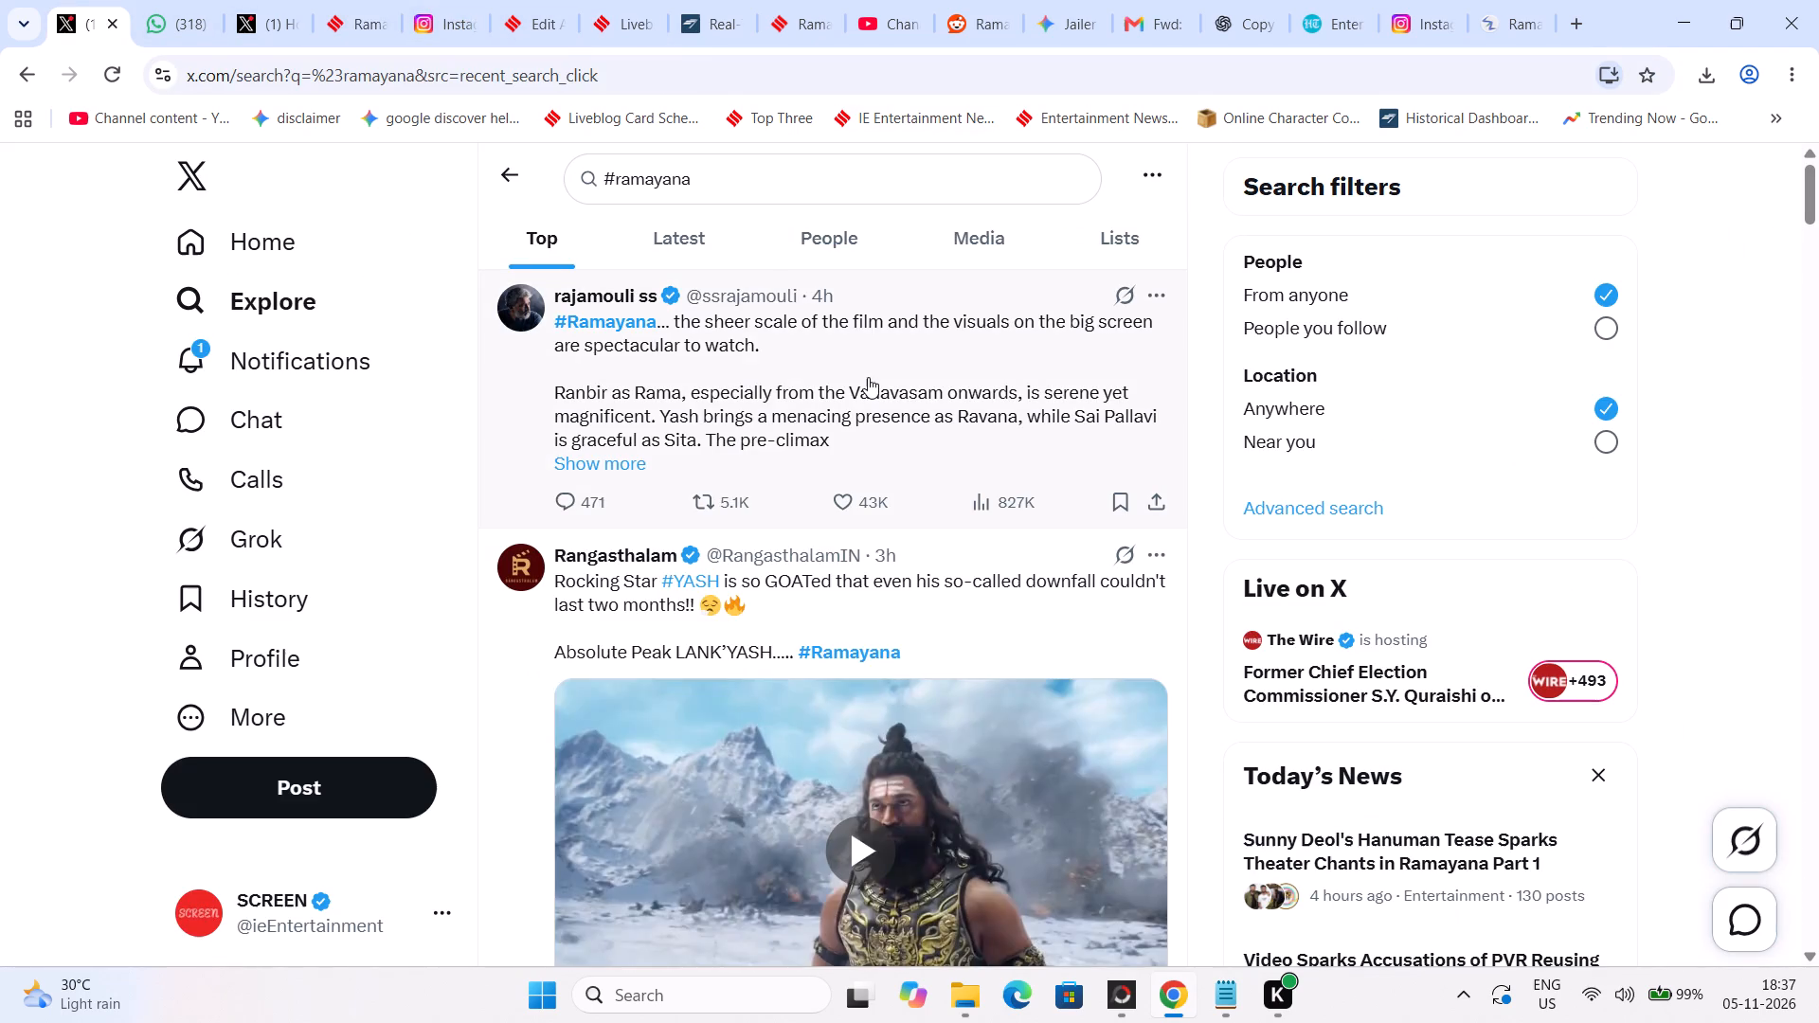
# Look through the top #ramayana posts for another audience or celebrity reaction to the film suitable for the liveblog.
pyautogui.scroll(-2, 868, 377)
pyautogui.scroll(3, 868, 377)
pyautogui.scroll(-4, 868, 377)
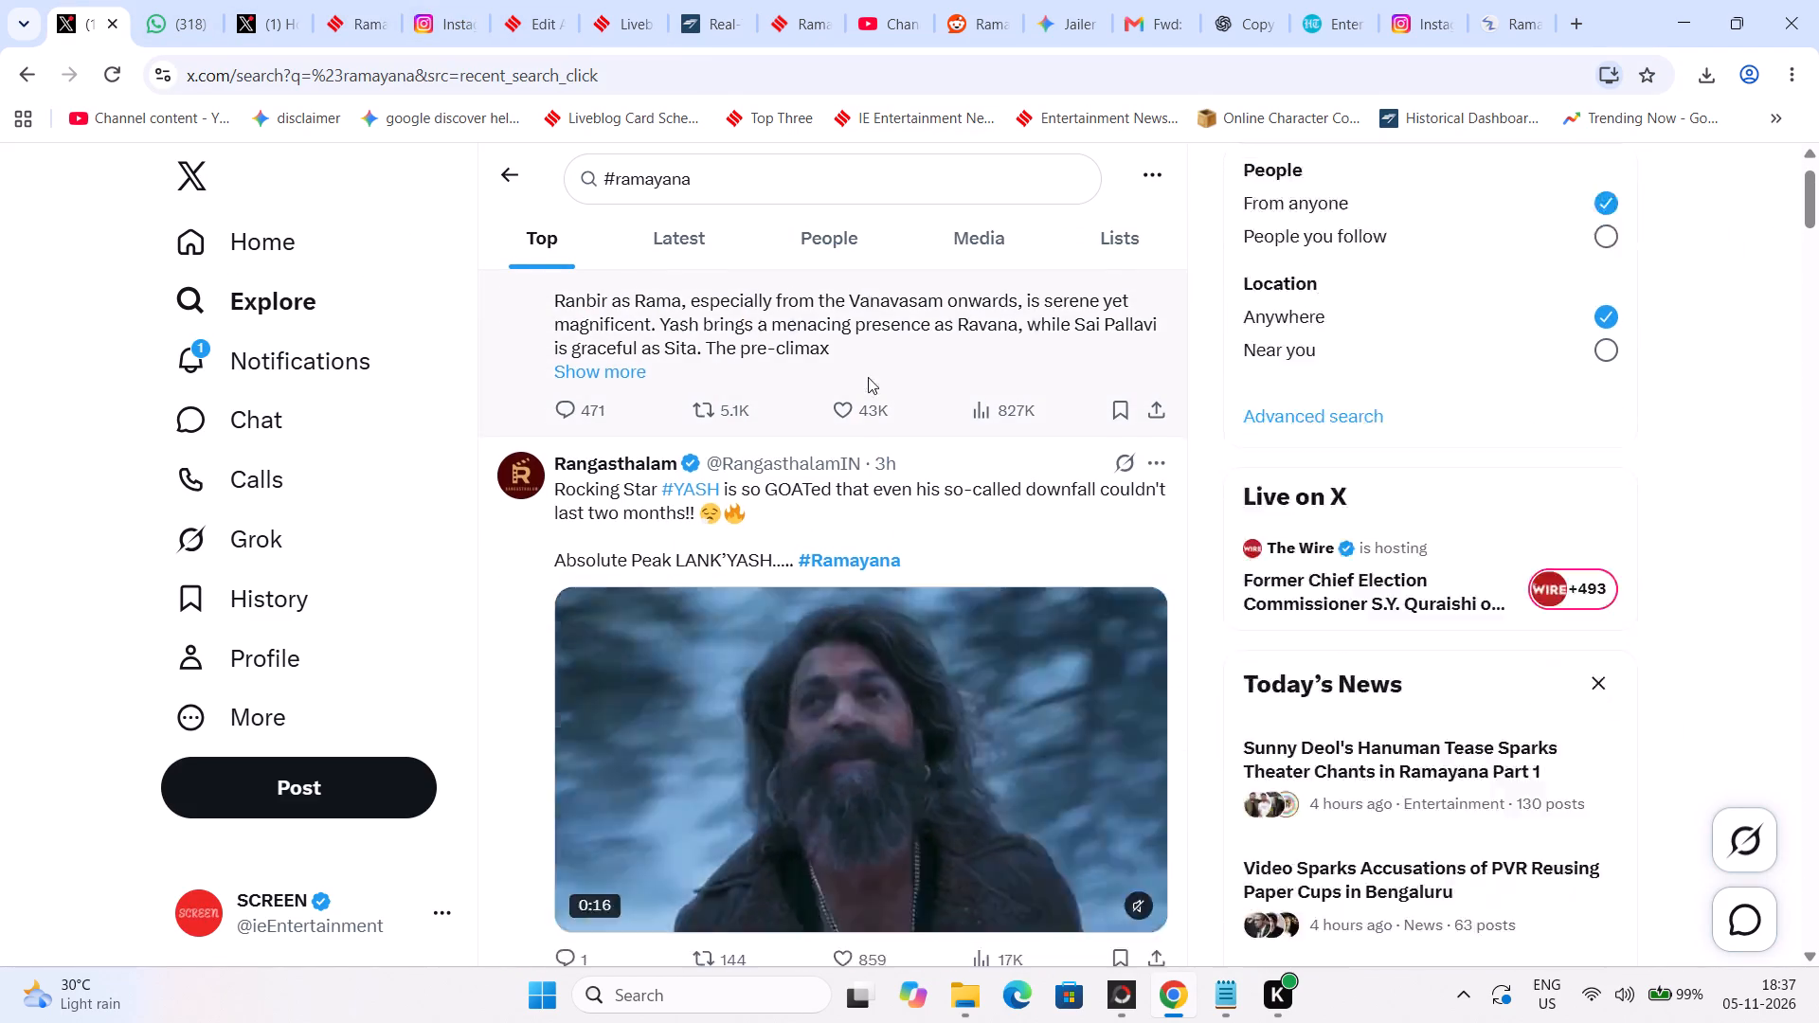
pyautogui.scroll(-12, 868, 377)
pyautogui.scroll(-9, 868, 377)
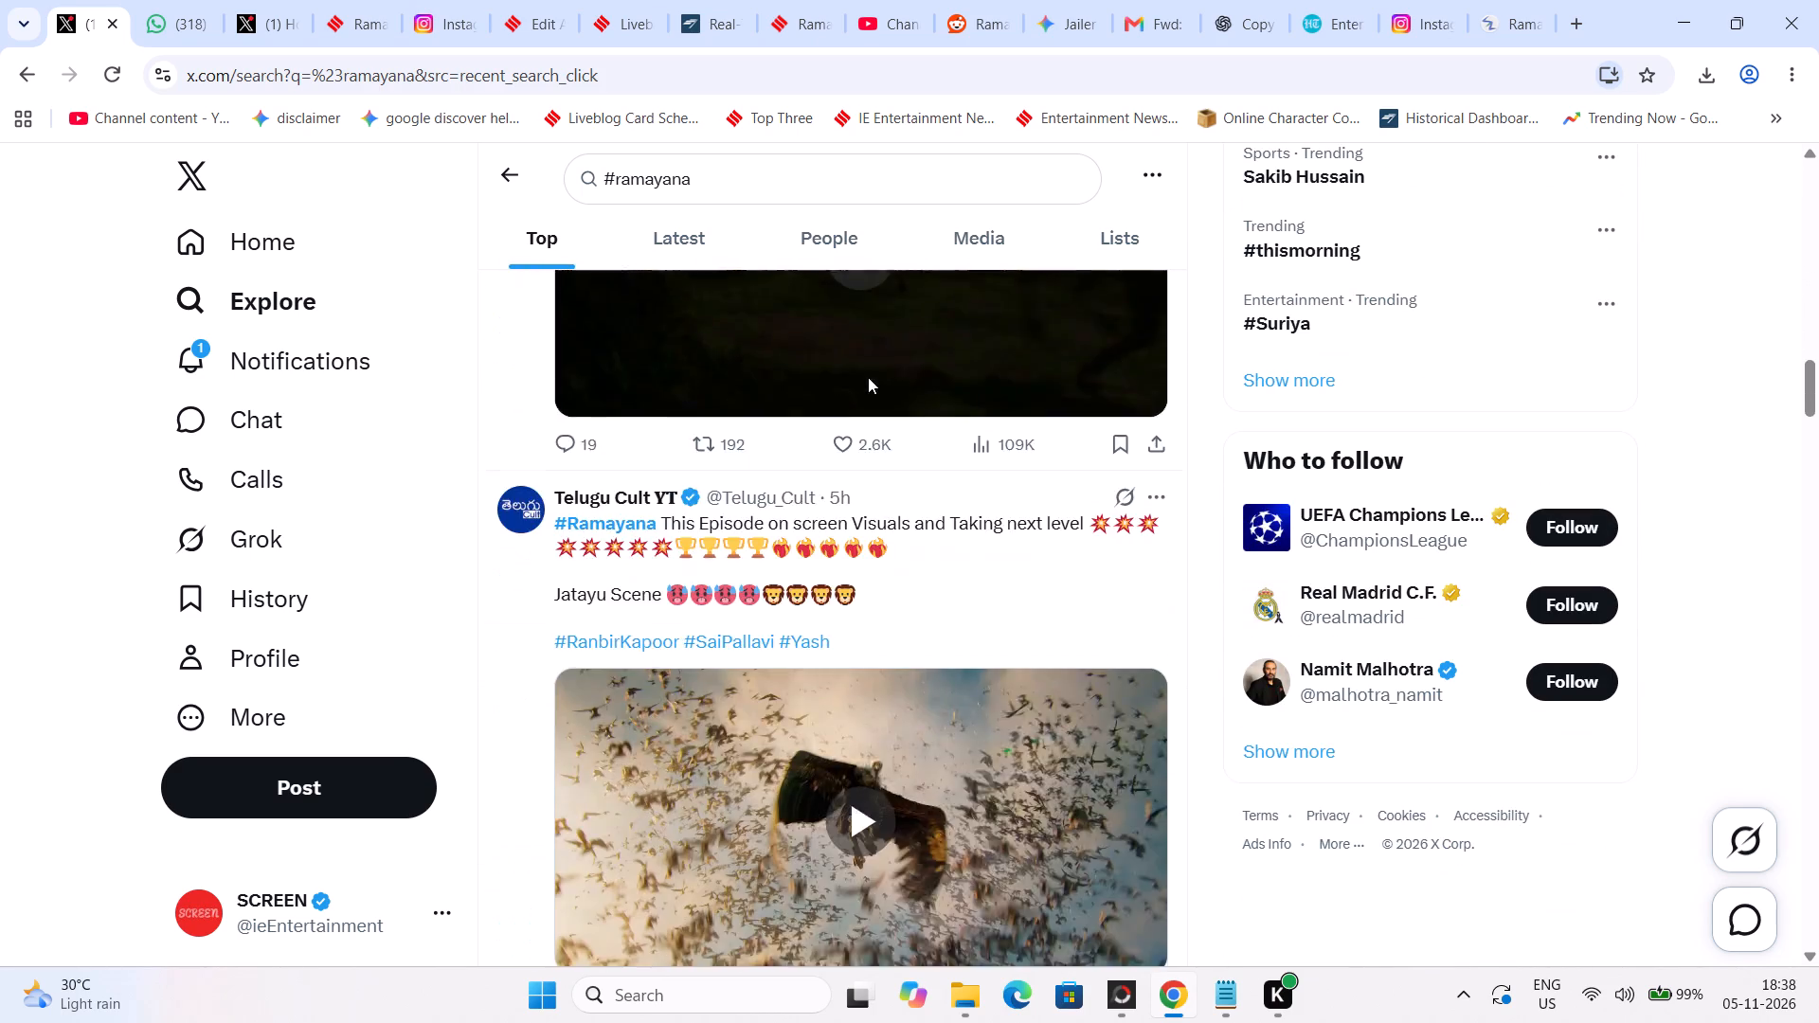
pyautogui.scroll(-11, 868, 377)
pyautogui.scroll(2, 868, 377)
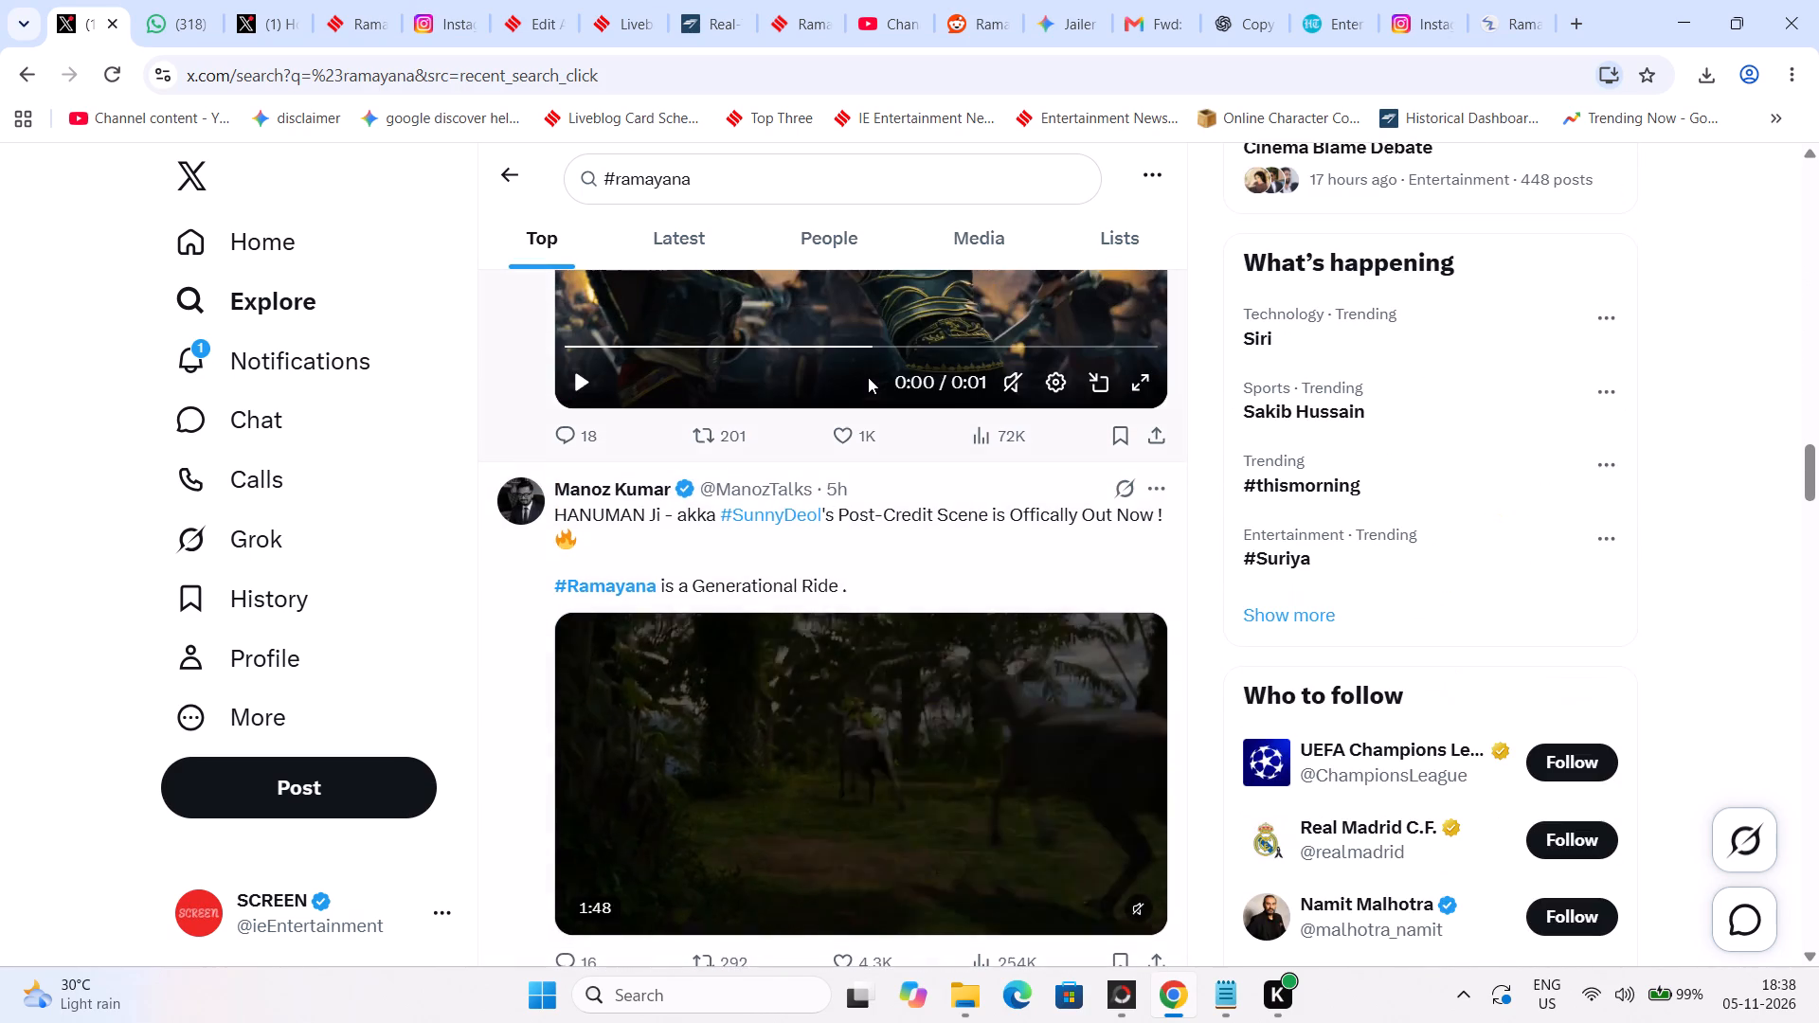
pyautogui.scroll(-16, 868, 377)
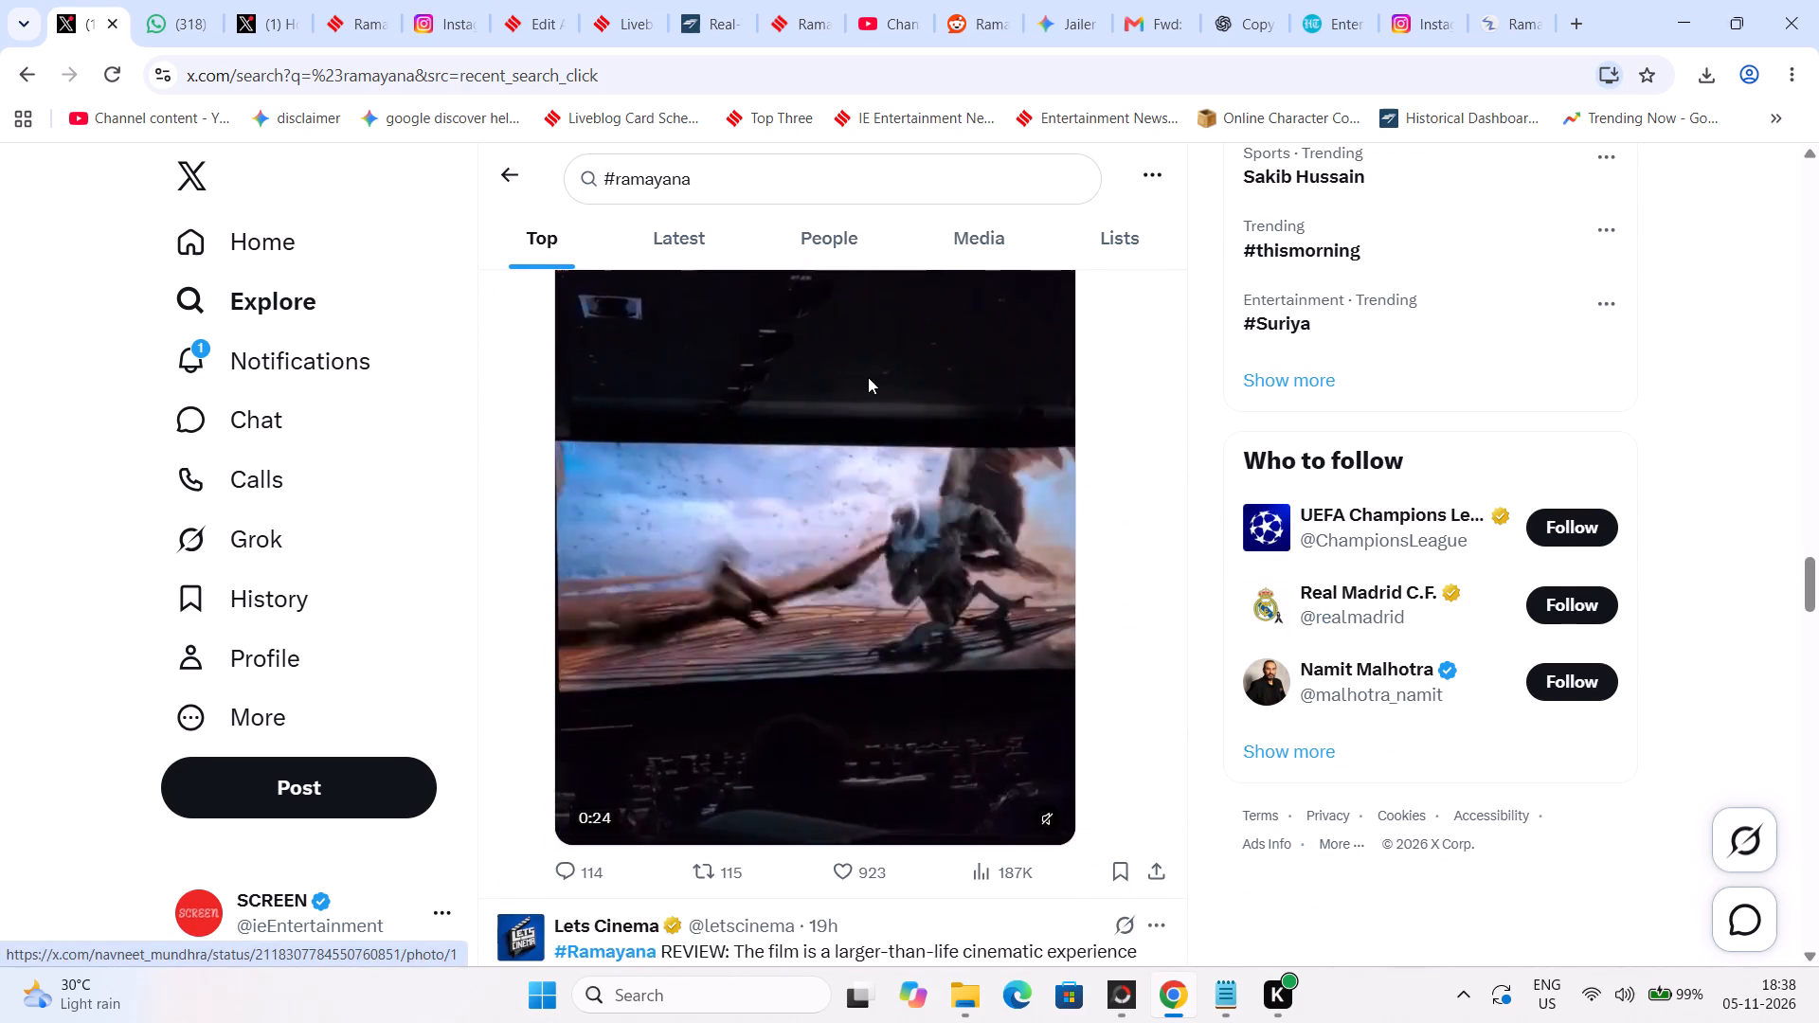
pyautogui.scroll(2, 868, 377)
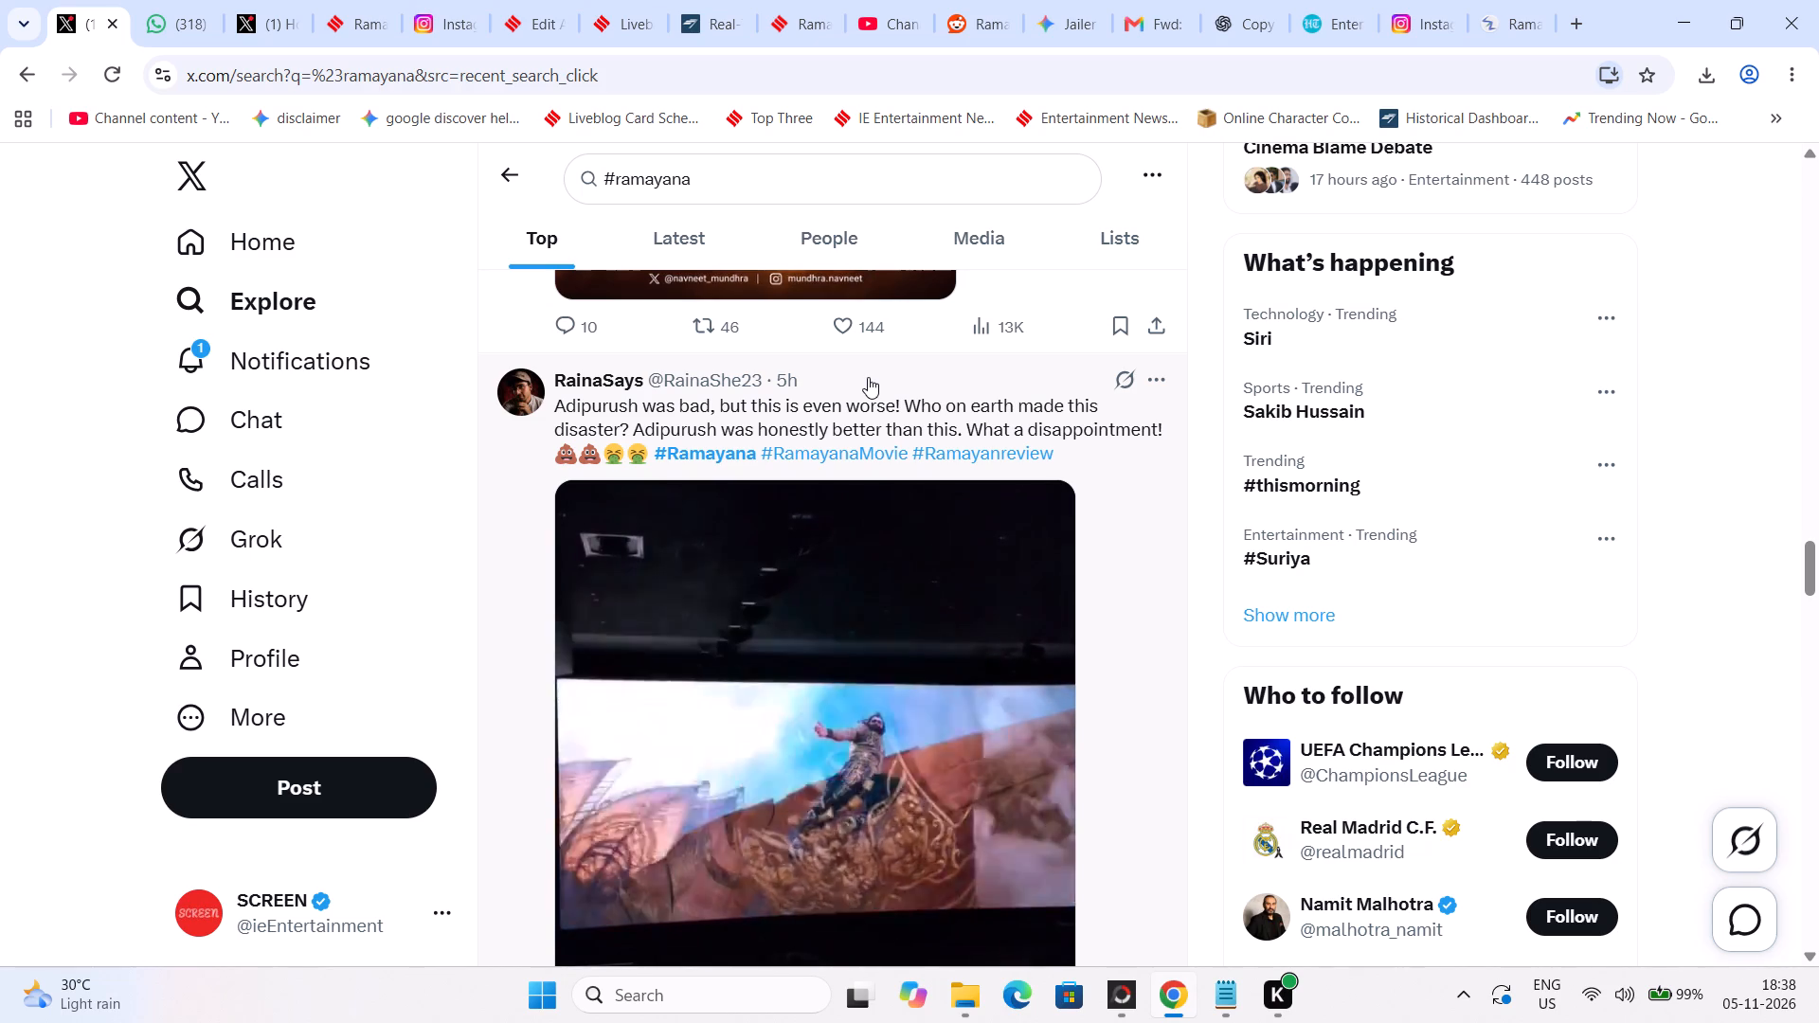
# Look through the top #ramayana search results on X for another audience or celebrity reaction to use in the next card.
pyautogui.scroll(-6, 868, 377)
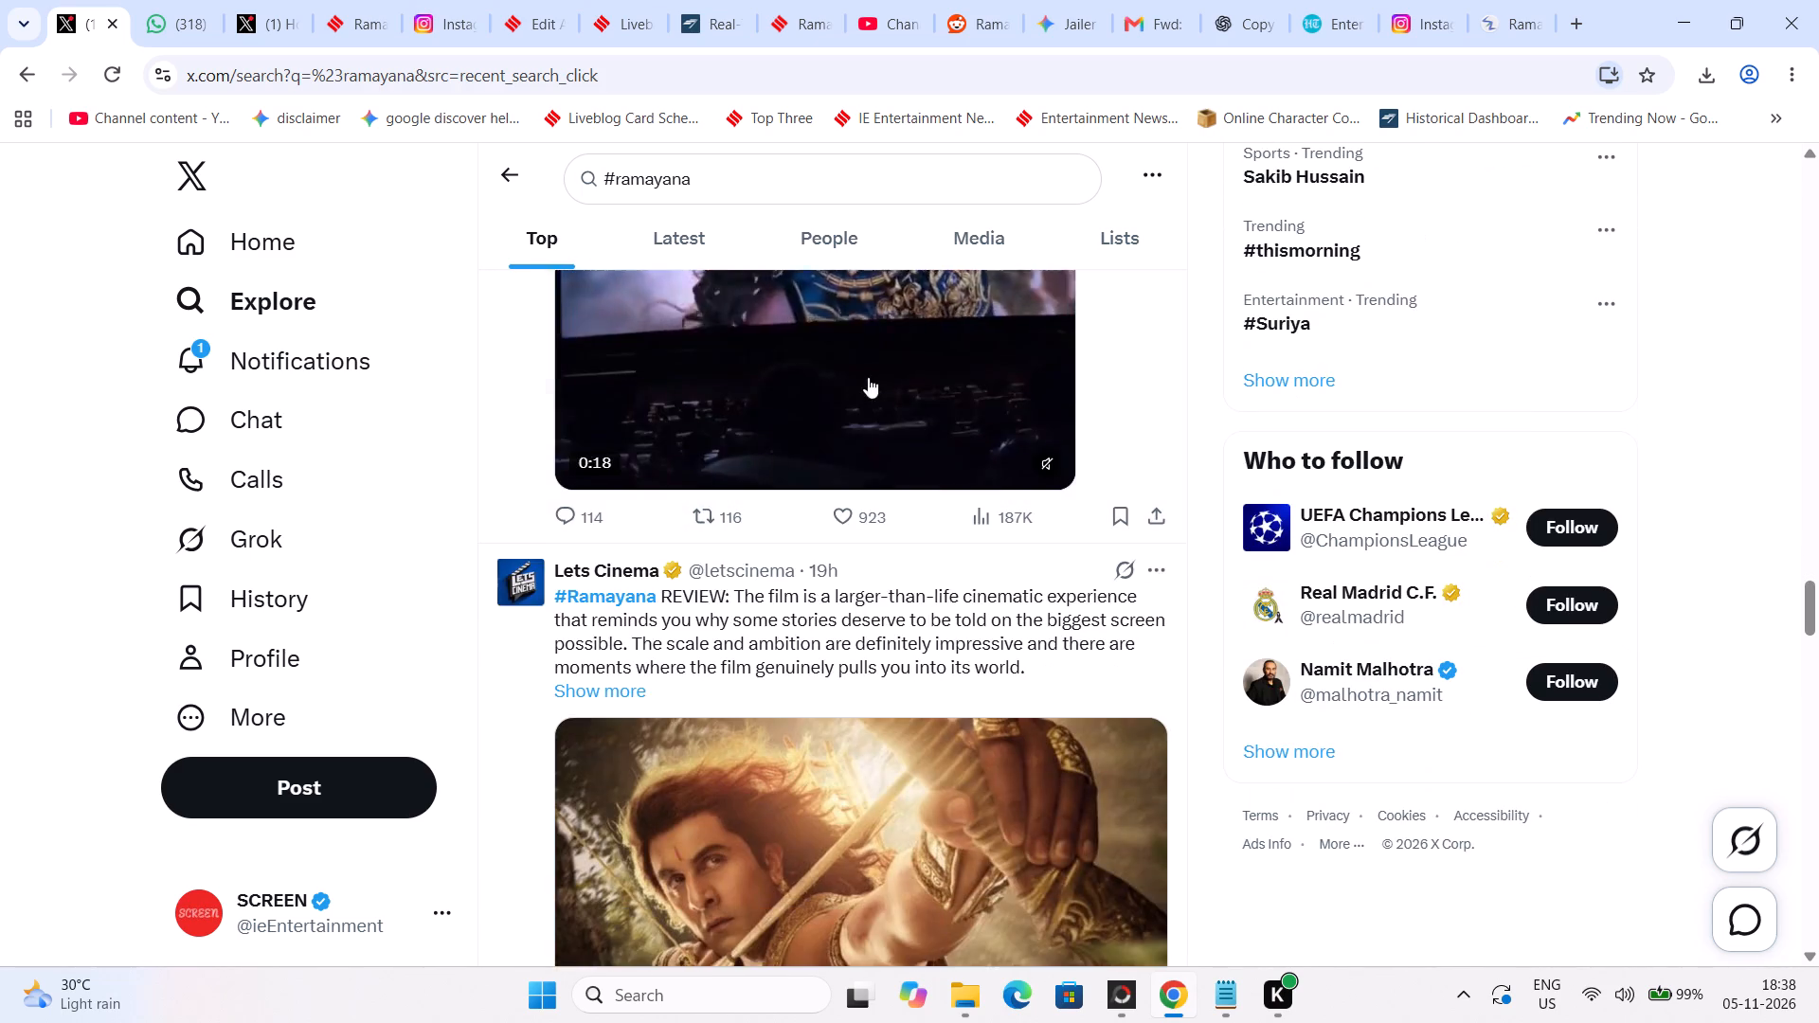
pyautogui.scroll(-9, 868, 377)
pyautogui.scroll(3, 868, 377)
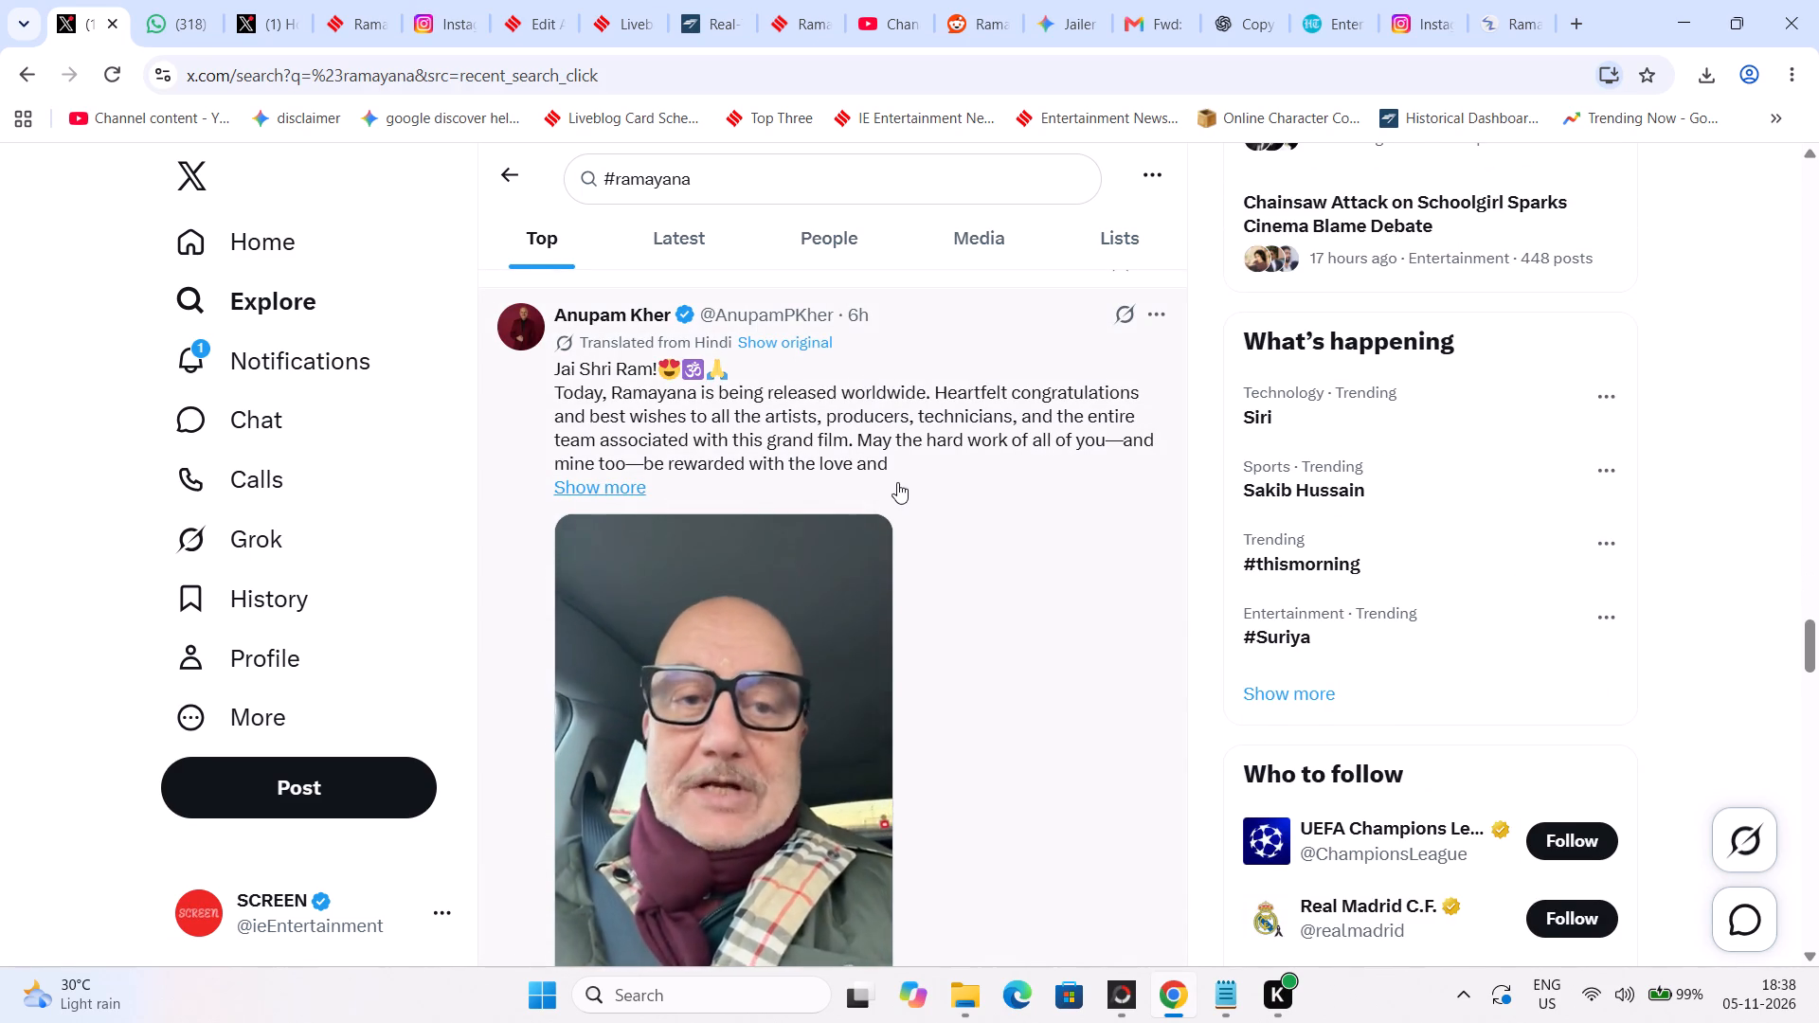
pyautogui.scroll(-8, 897, 482)
pyautogui.scroll(1, 896, 481)
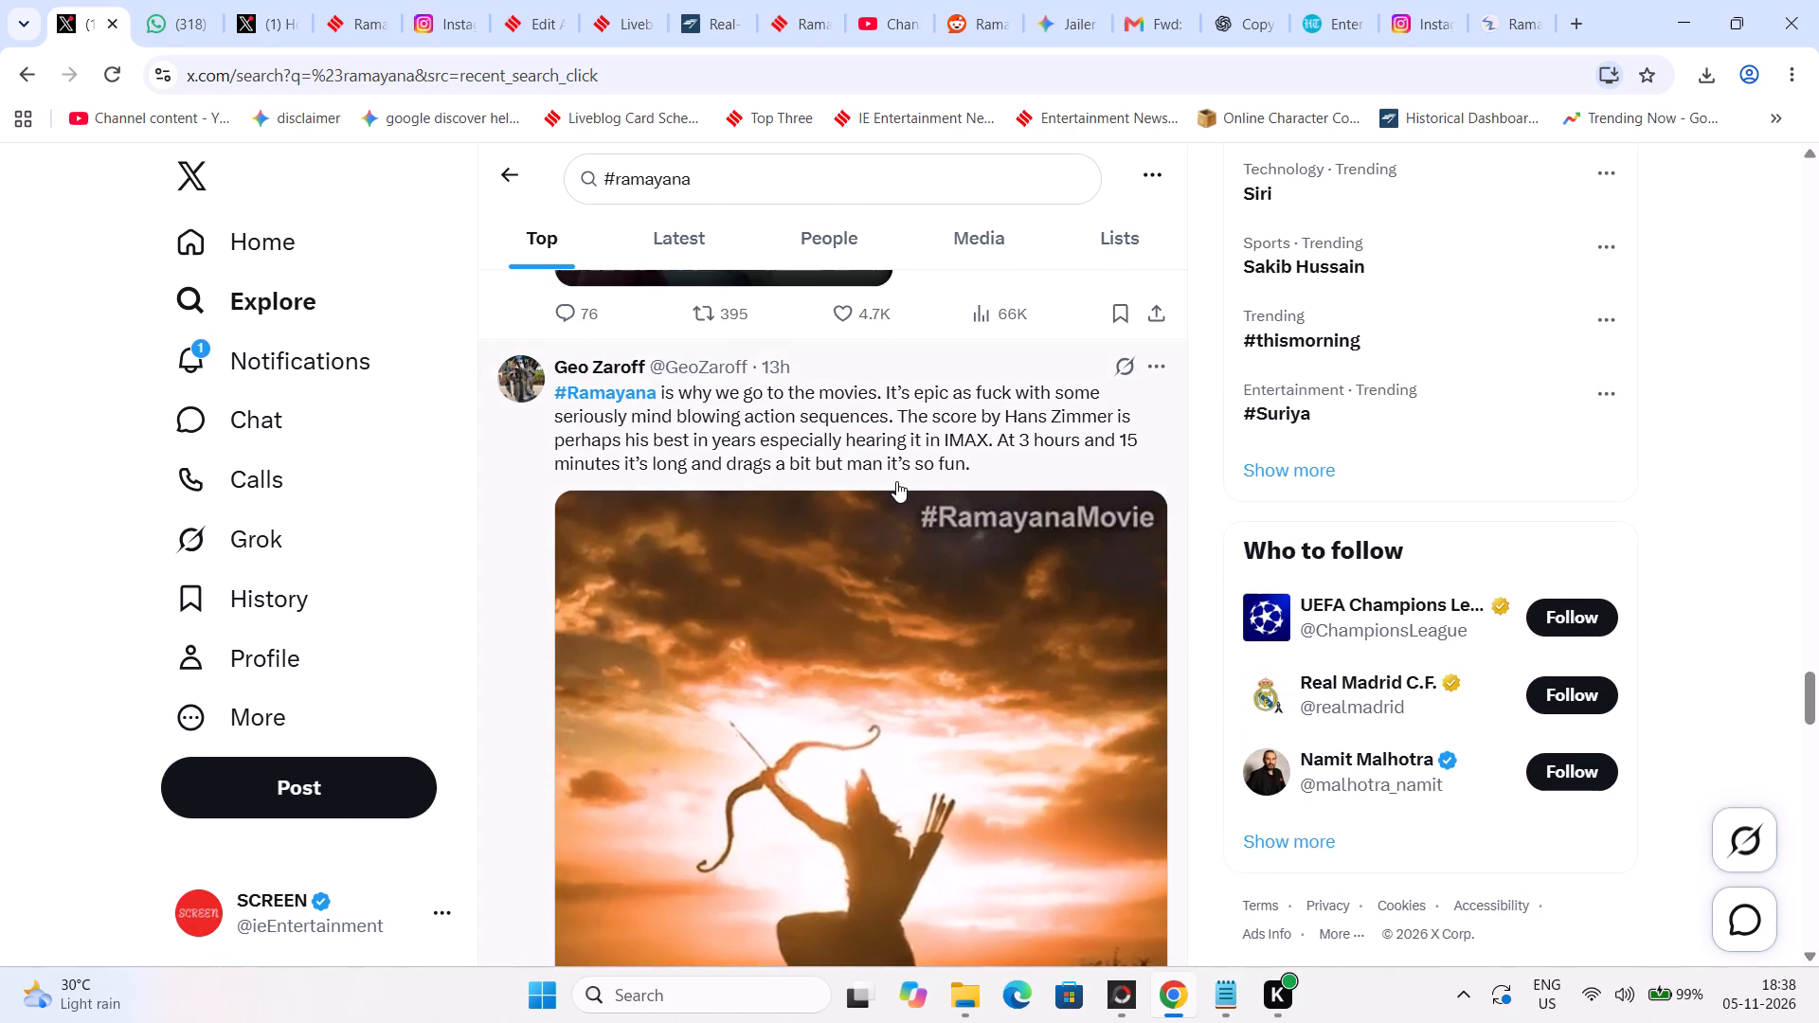
pyautogui.scroll(-4, 896, 481)
pyautogui.scroll(3, 896, 481)
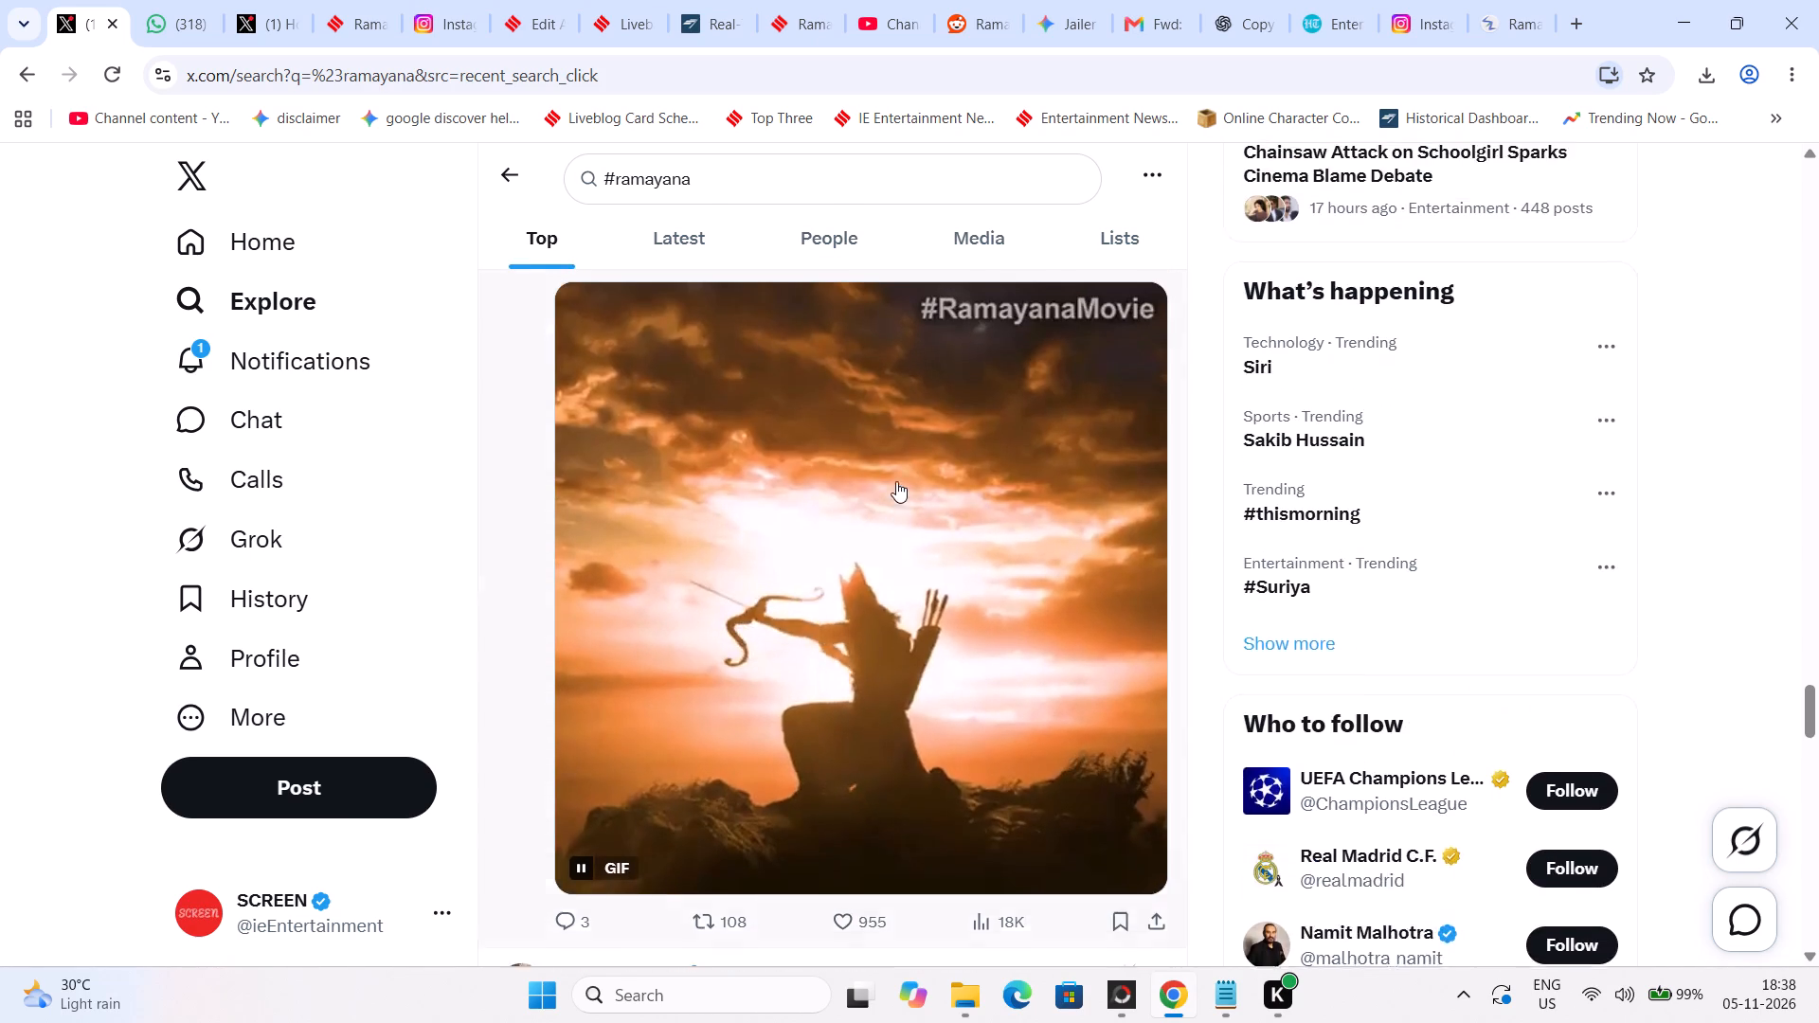
pyautogui.scroll(1, 896, 481)
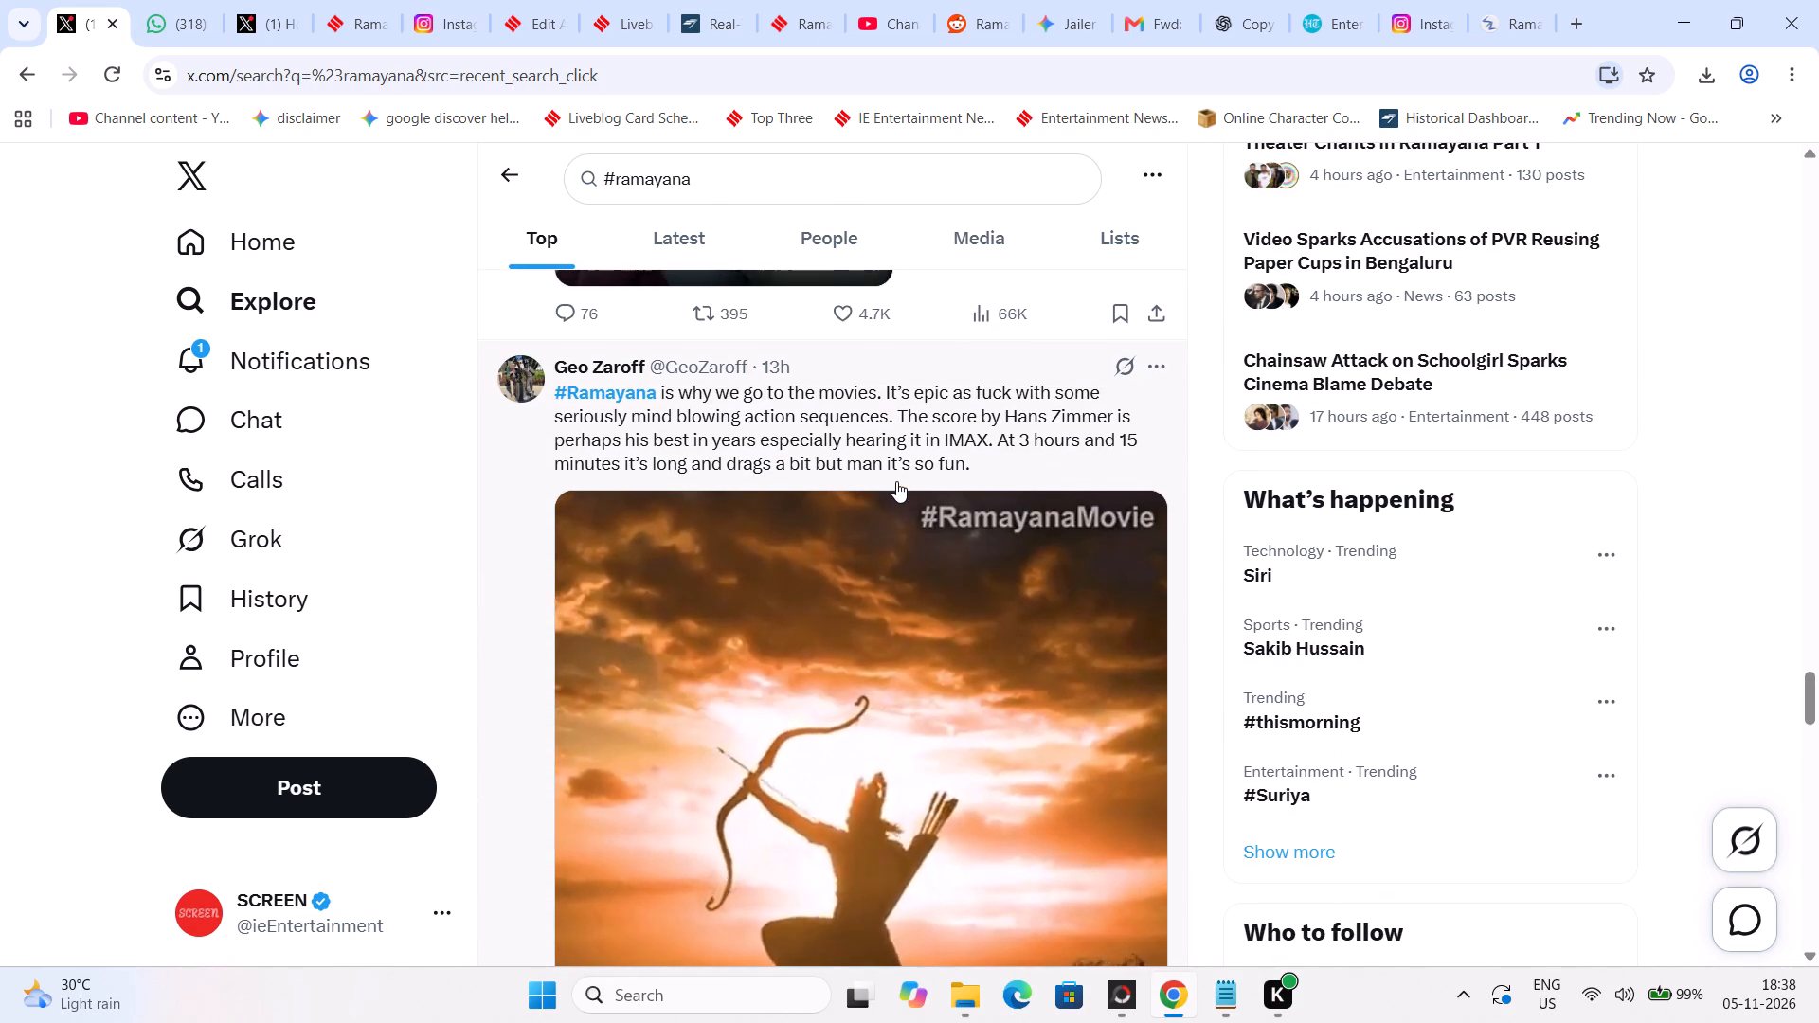
pyautogui.scroll(-8, 896, 481)
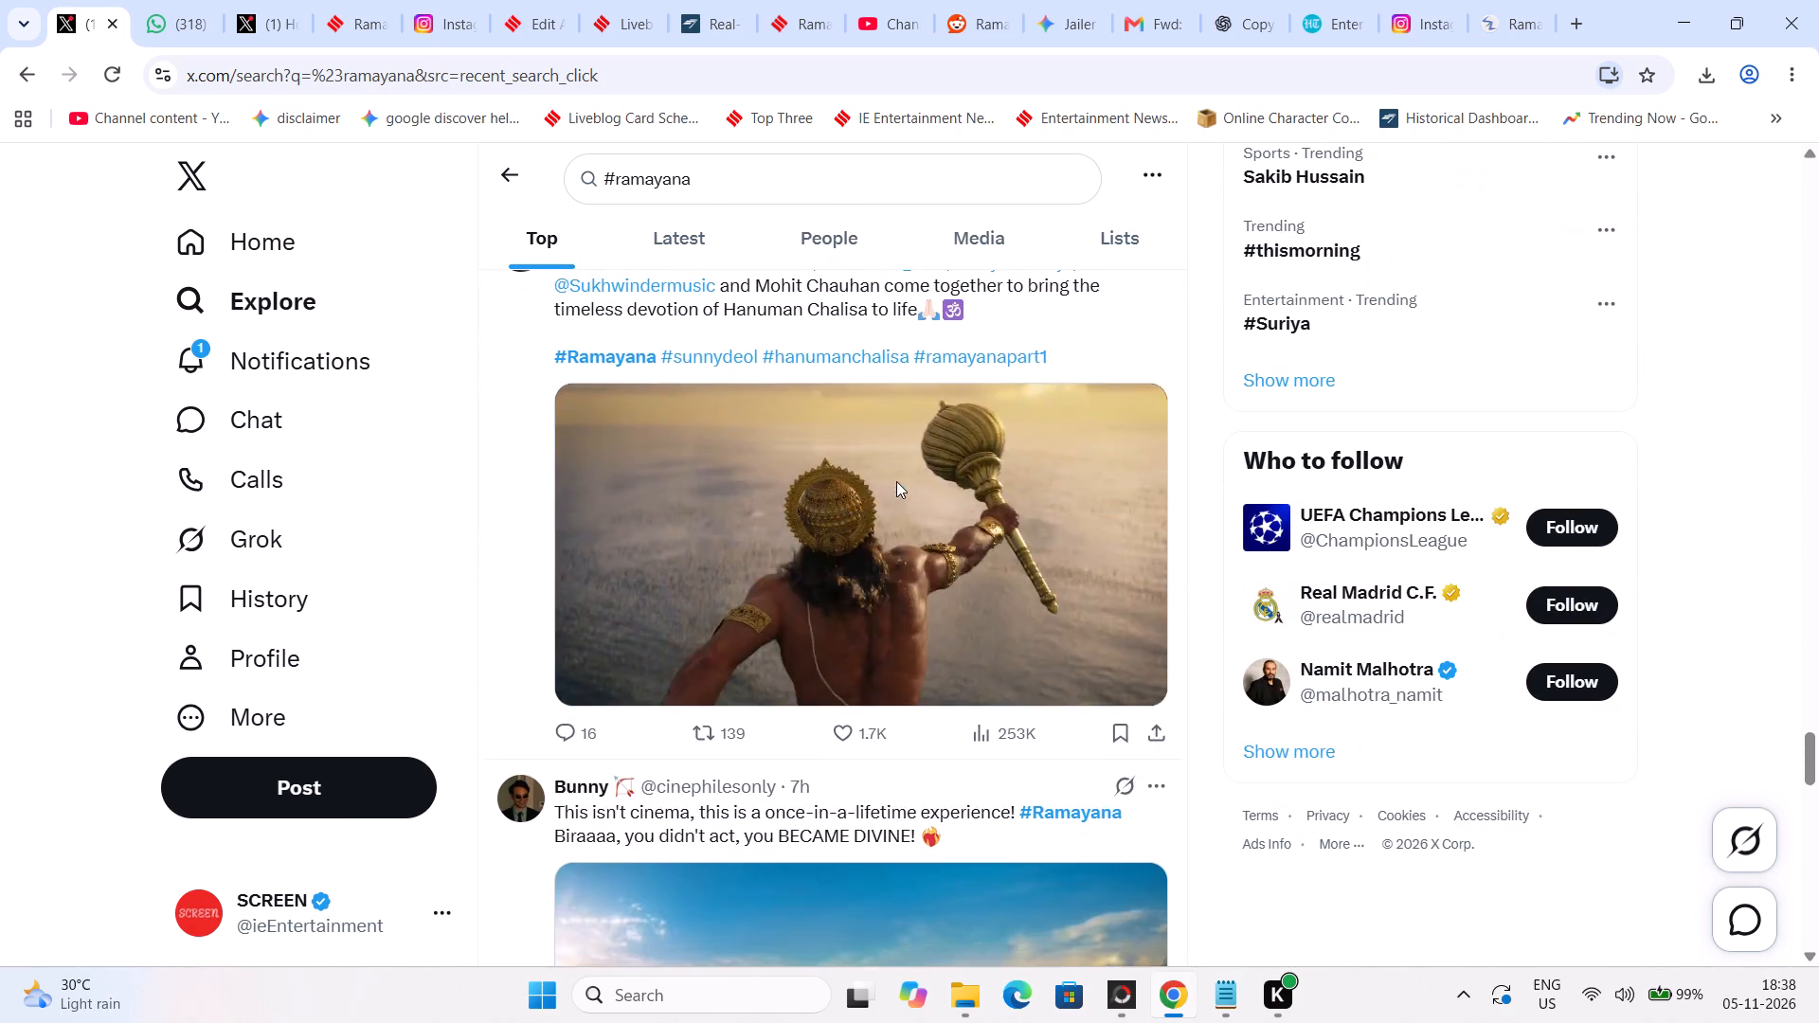
pyautogui.scroll(-4, 896, 481)
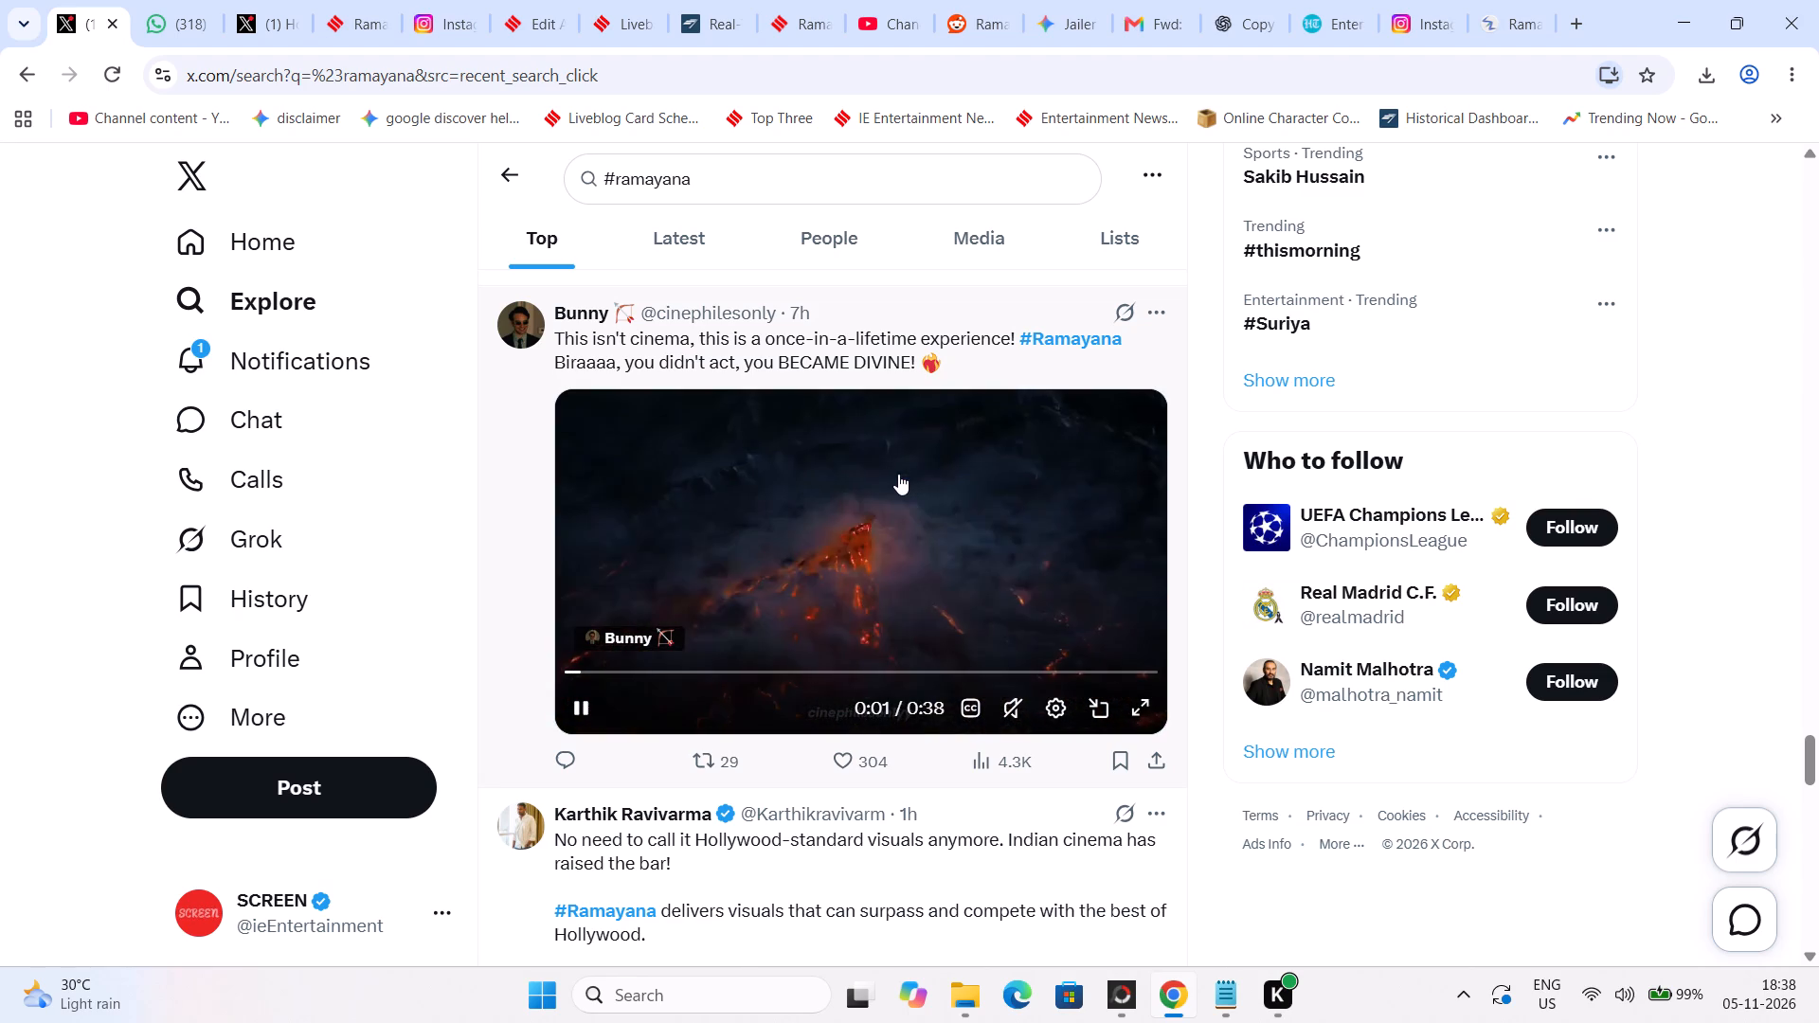
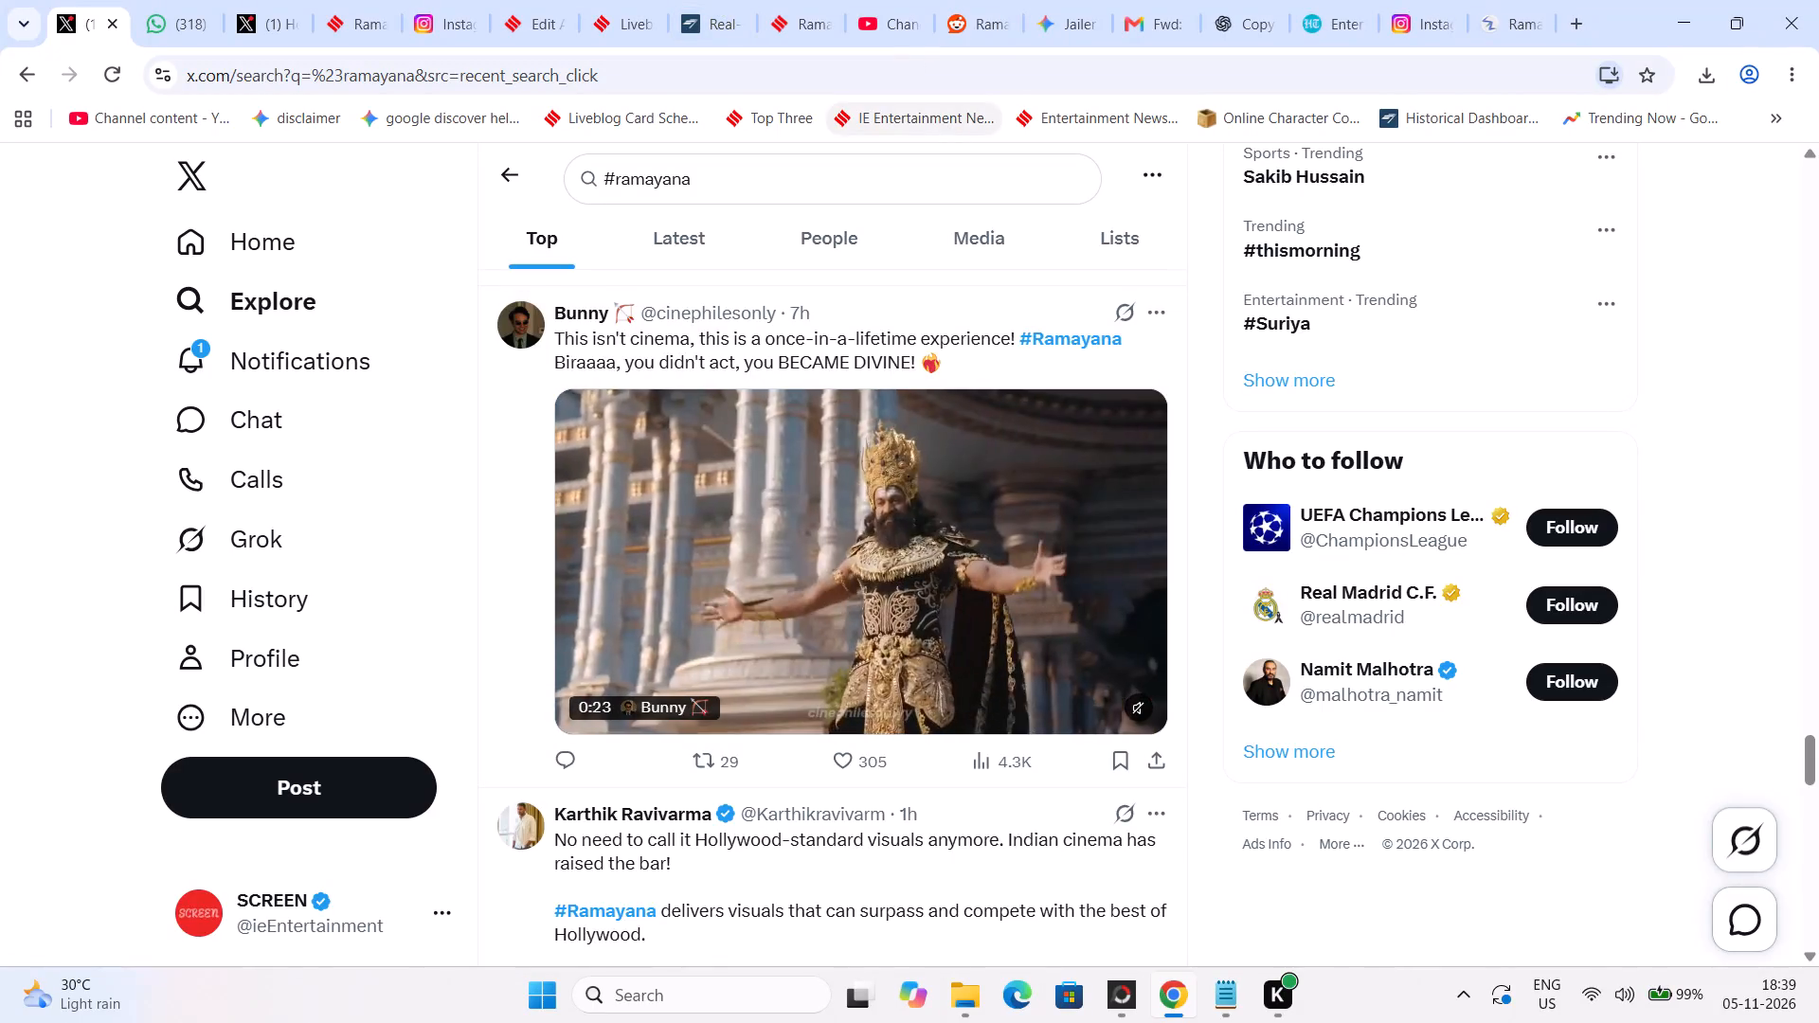
# Look through more top #ramayana posts on X for a reaction suitable for the next liveblog card.
pyautogui.scroll(-9, 663, 329)
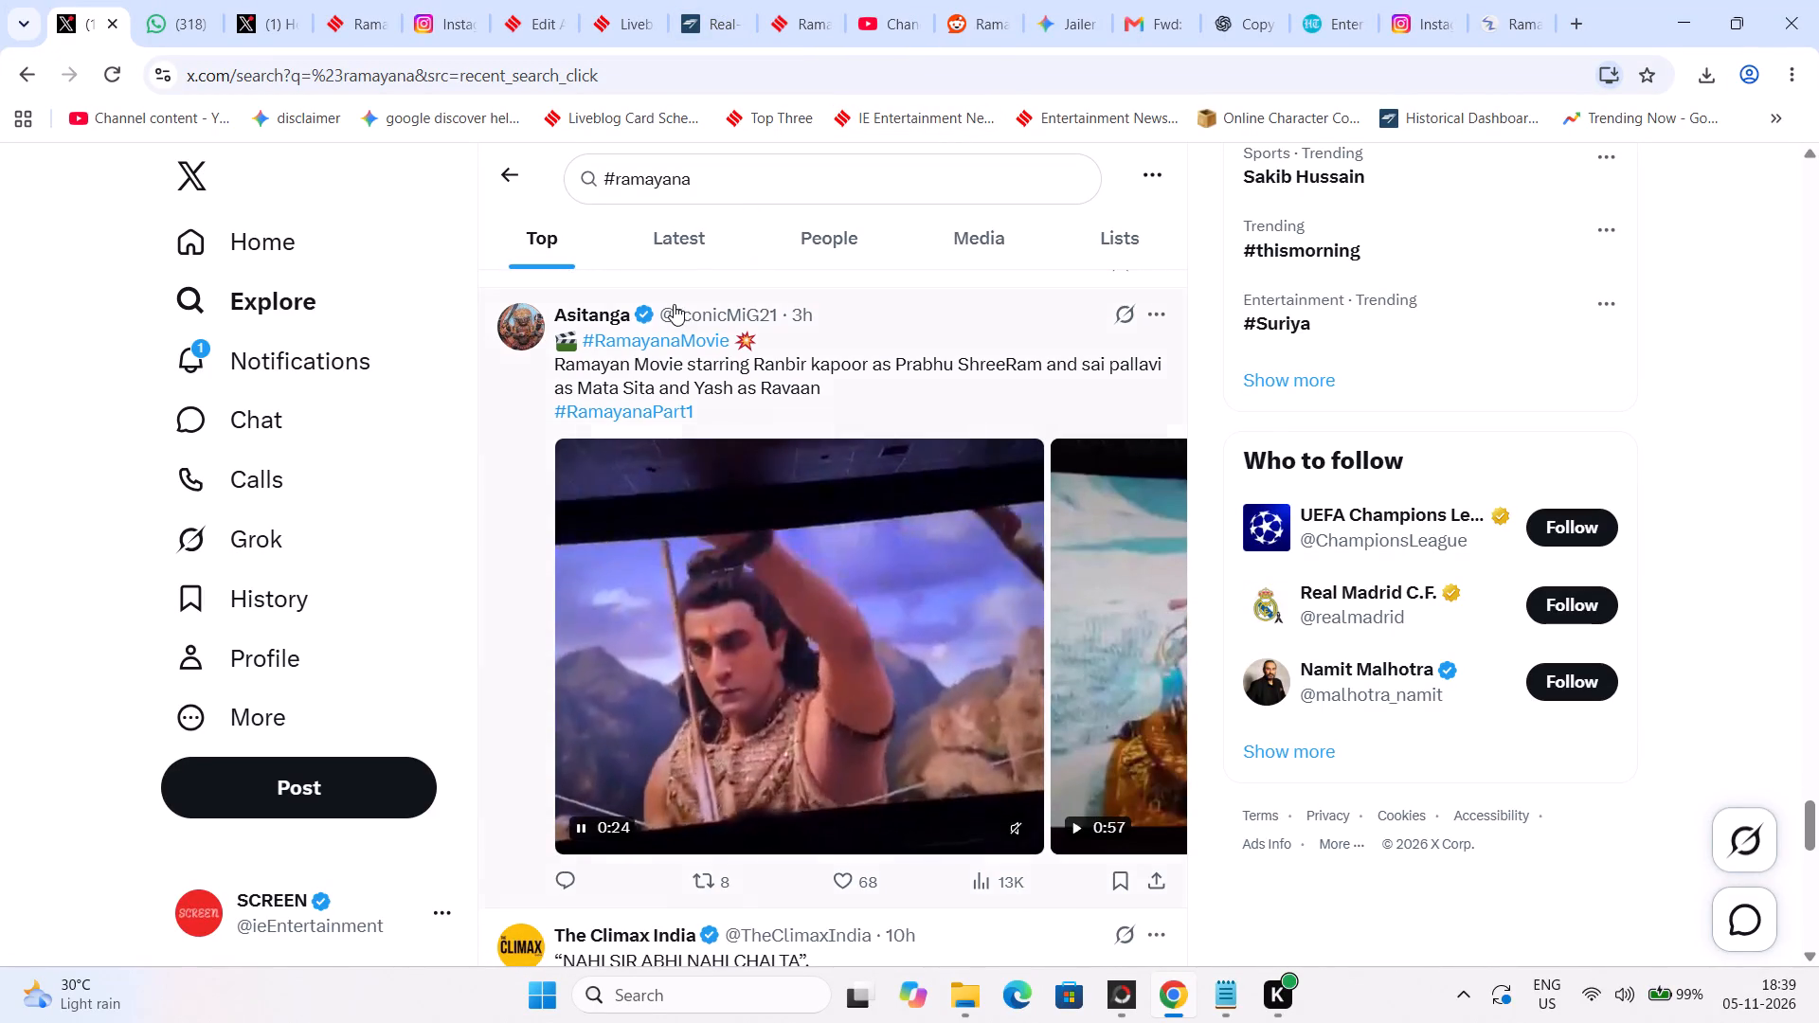
pyautogui.scroll(-11, 674, 304)
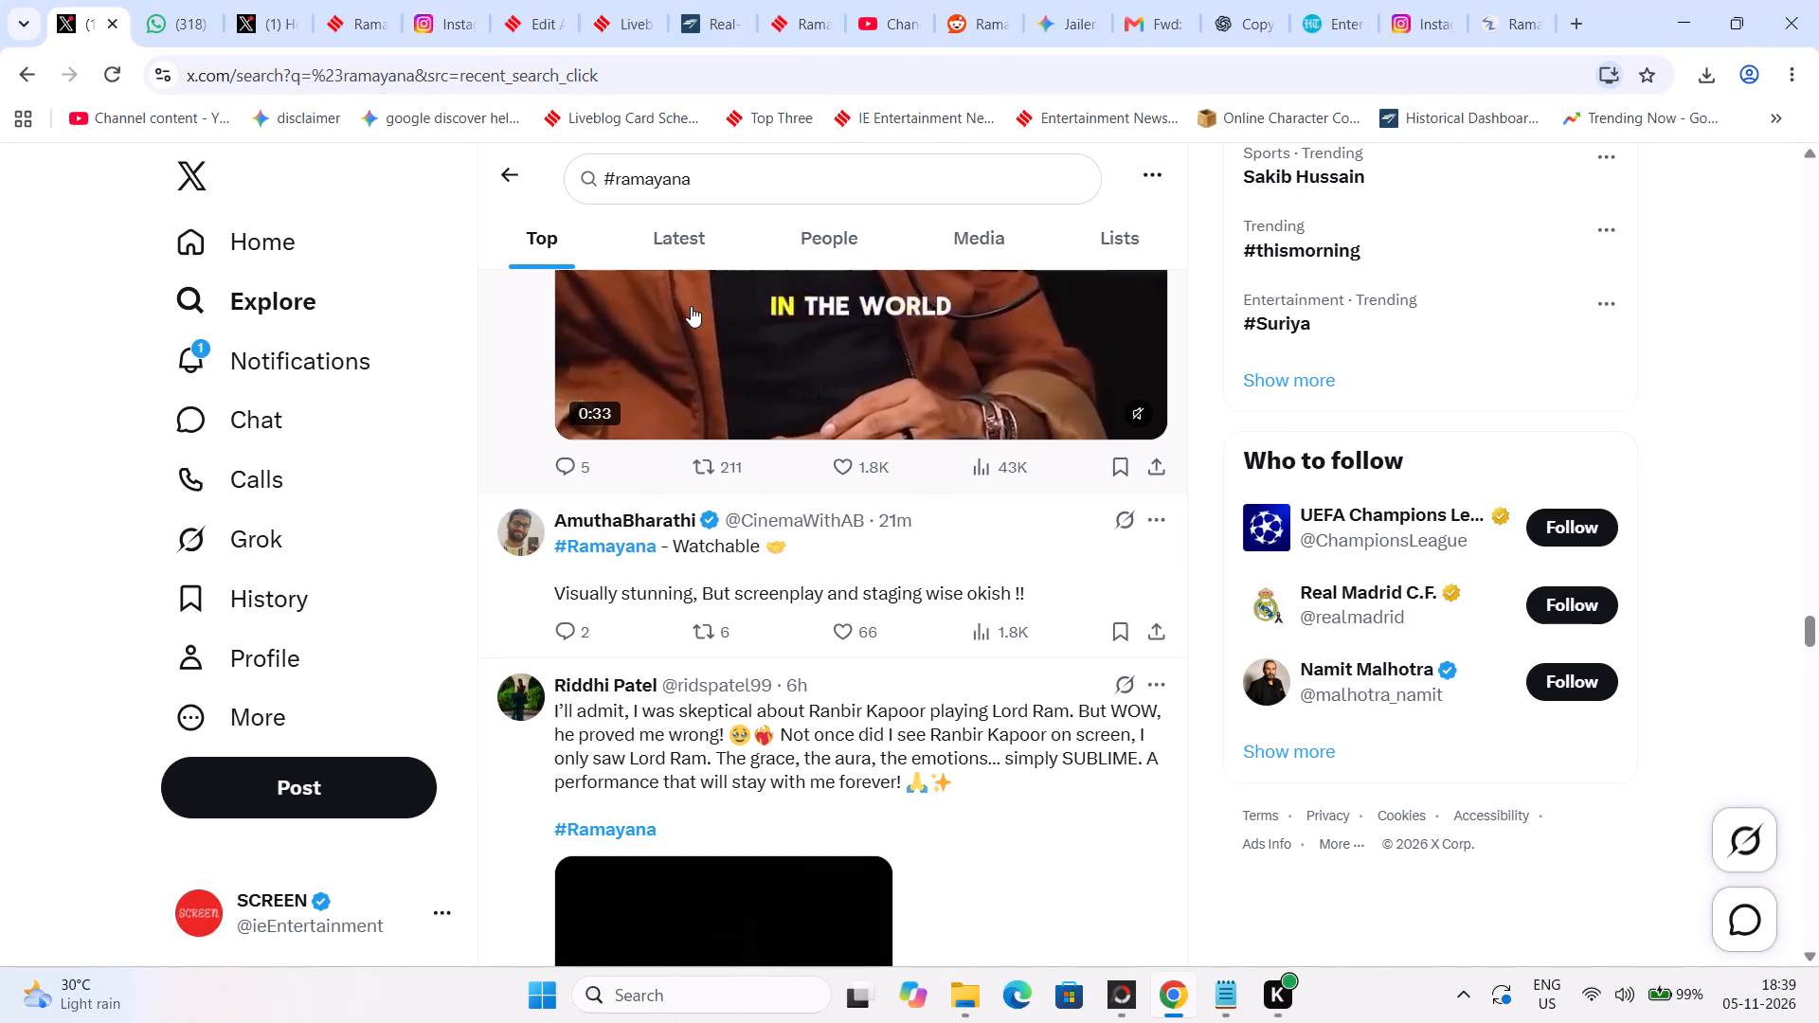
pyautogui.scroll(-3, 691, 306)
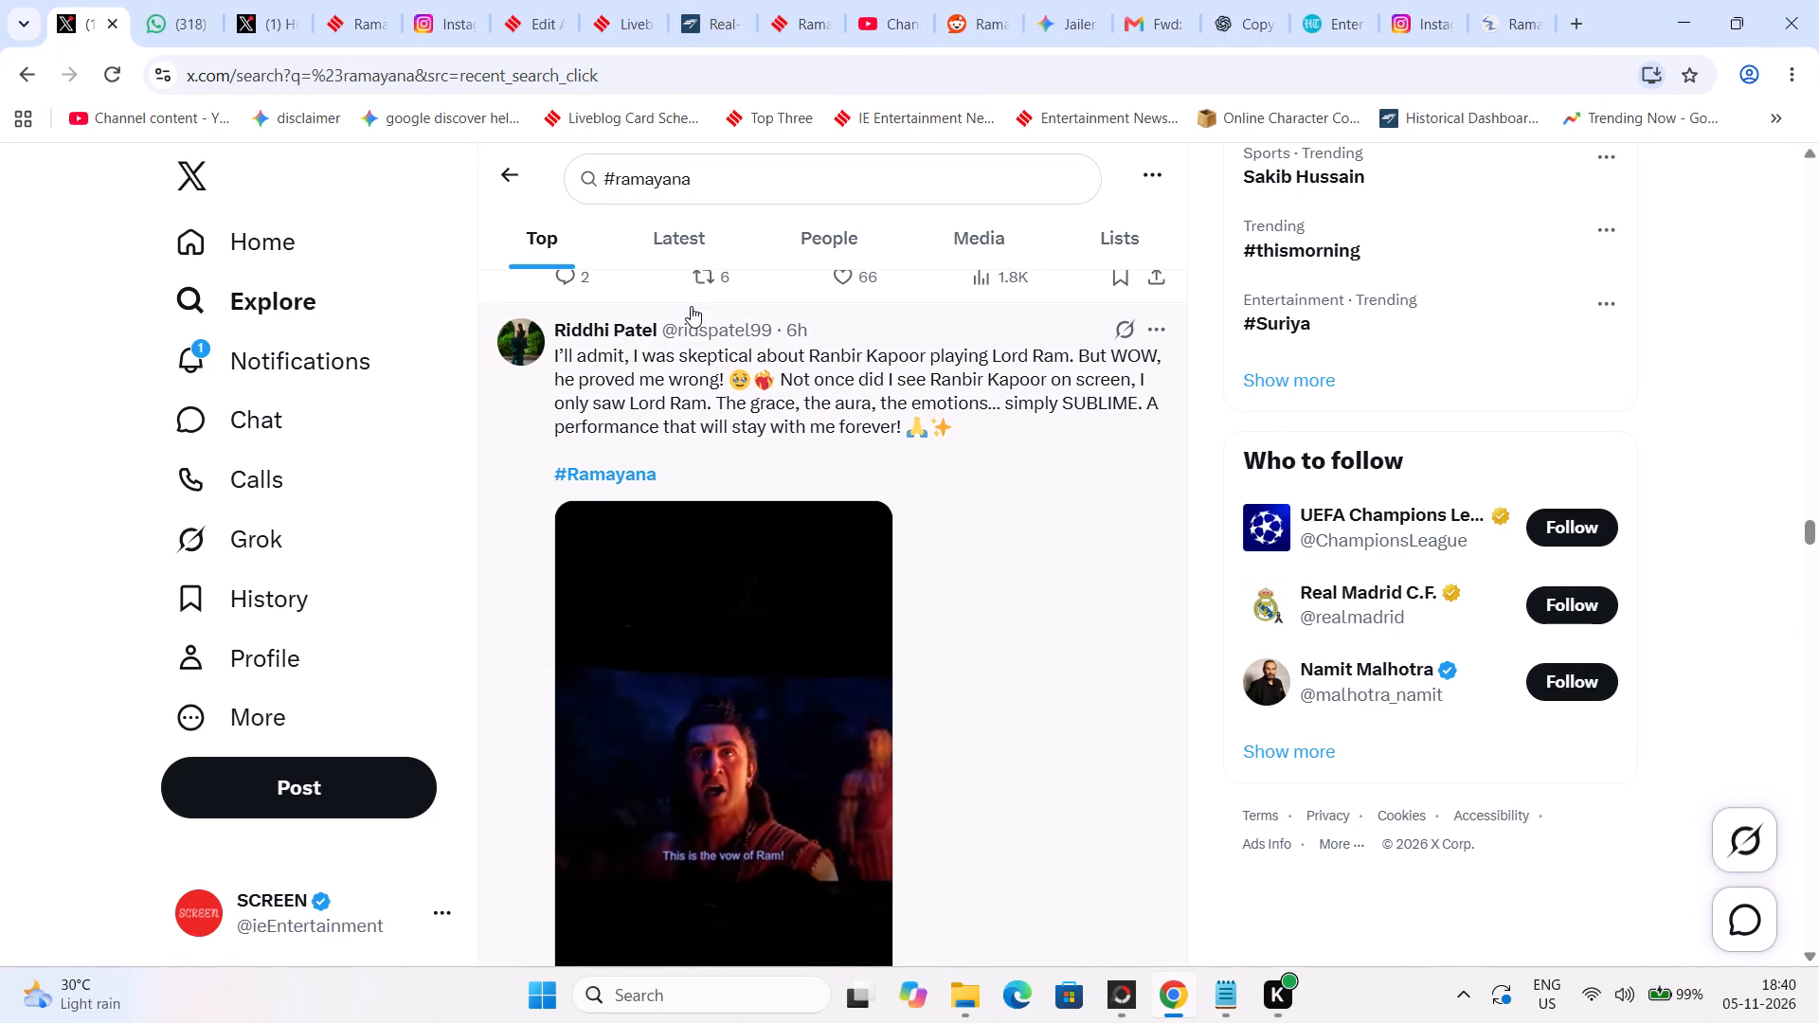
pyautogui.scroll(-14, 691, 306)
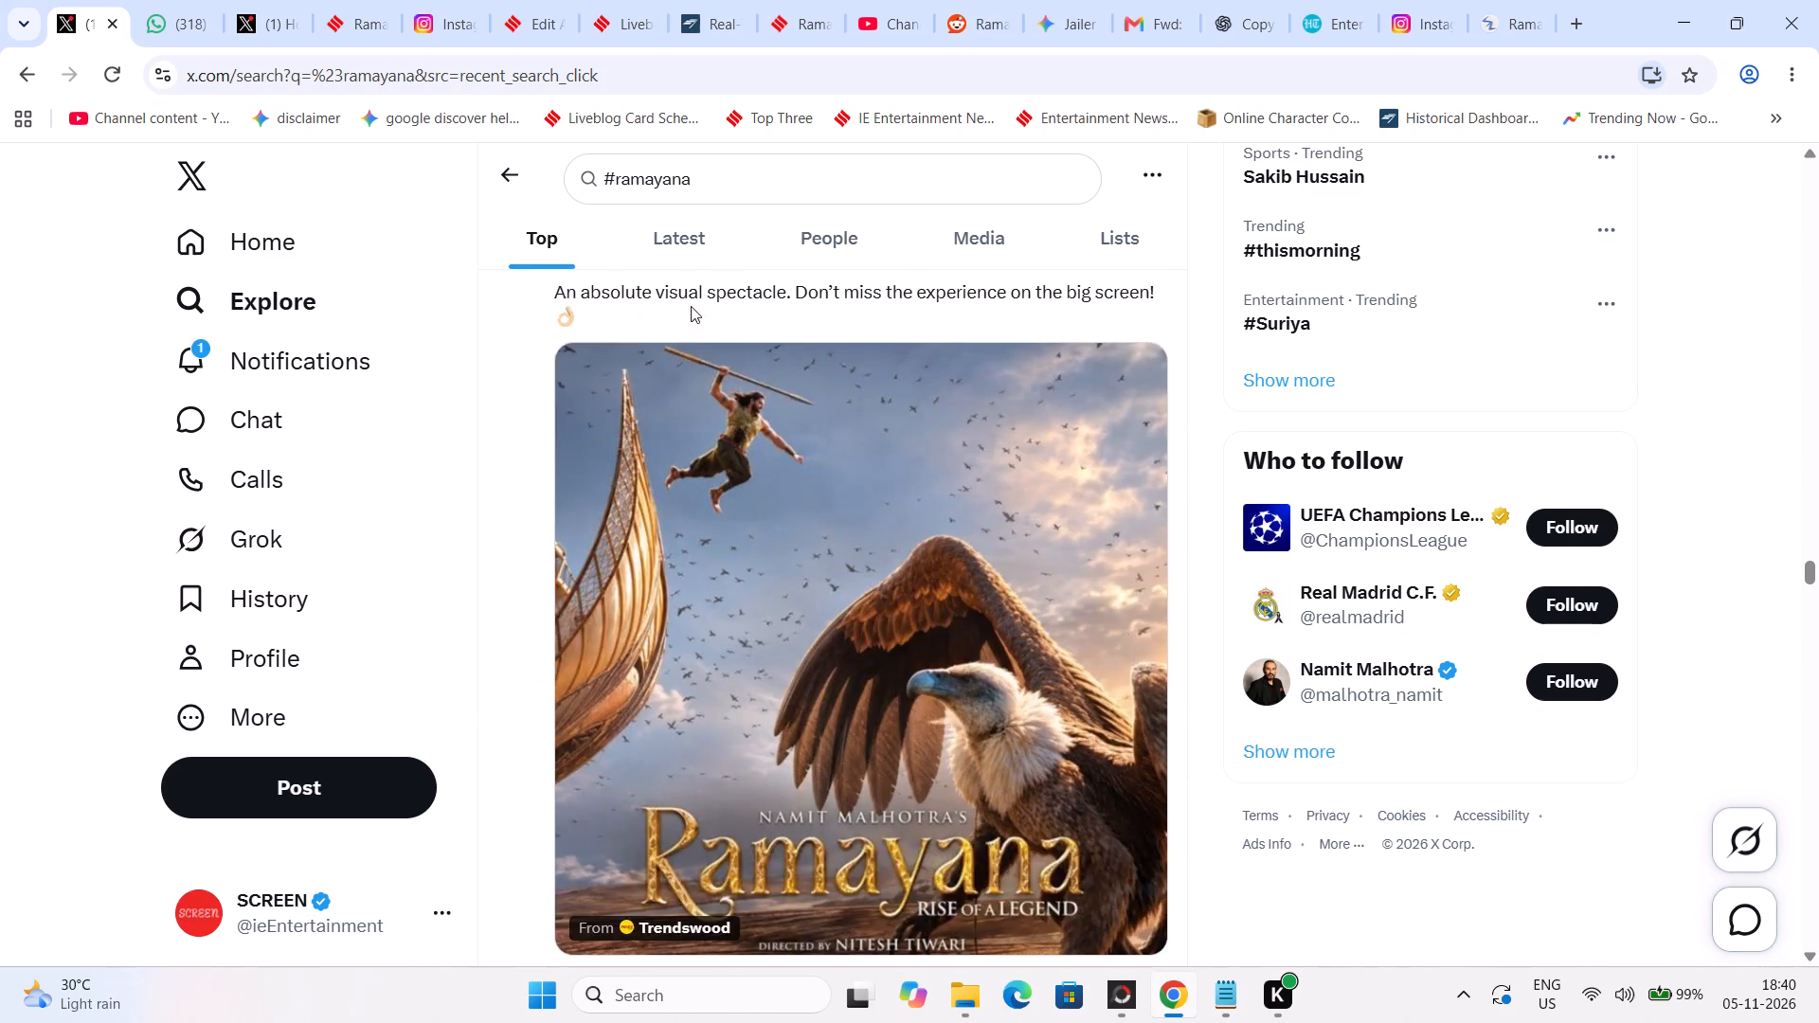
pyautogui.scroll(-5, 691, 306)
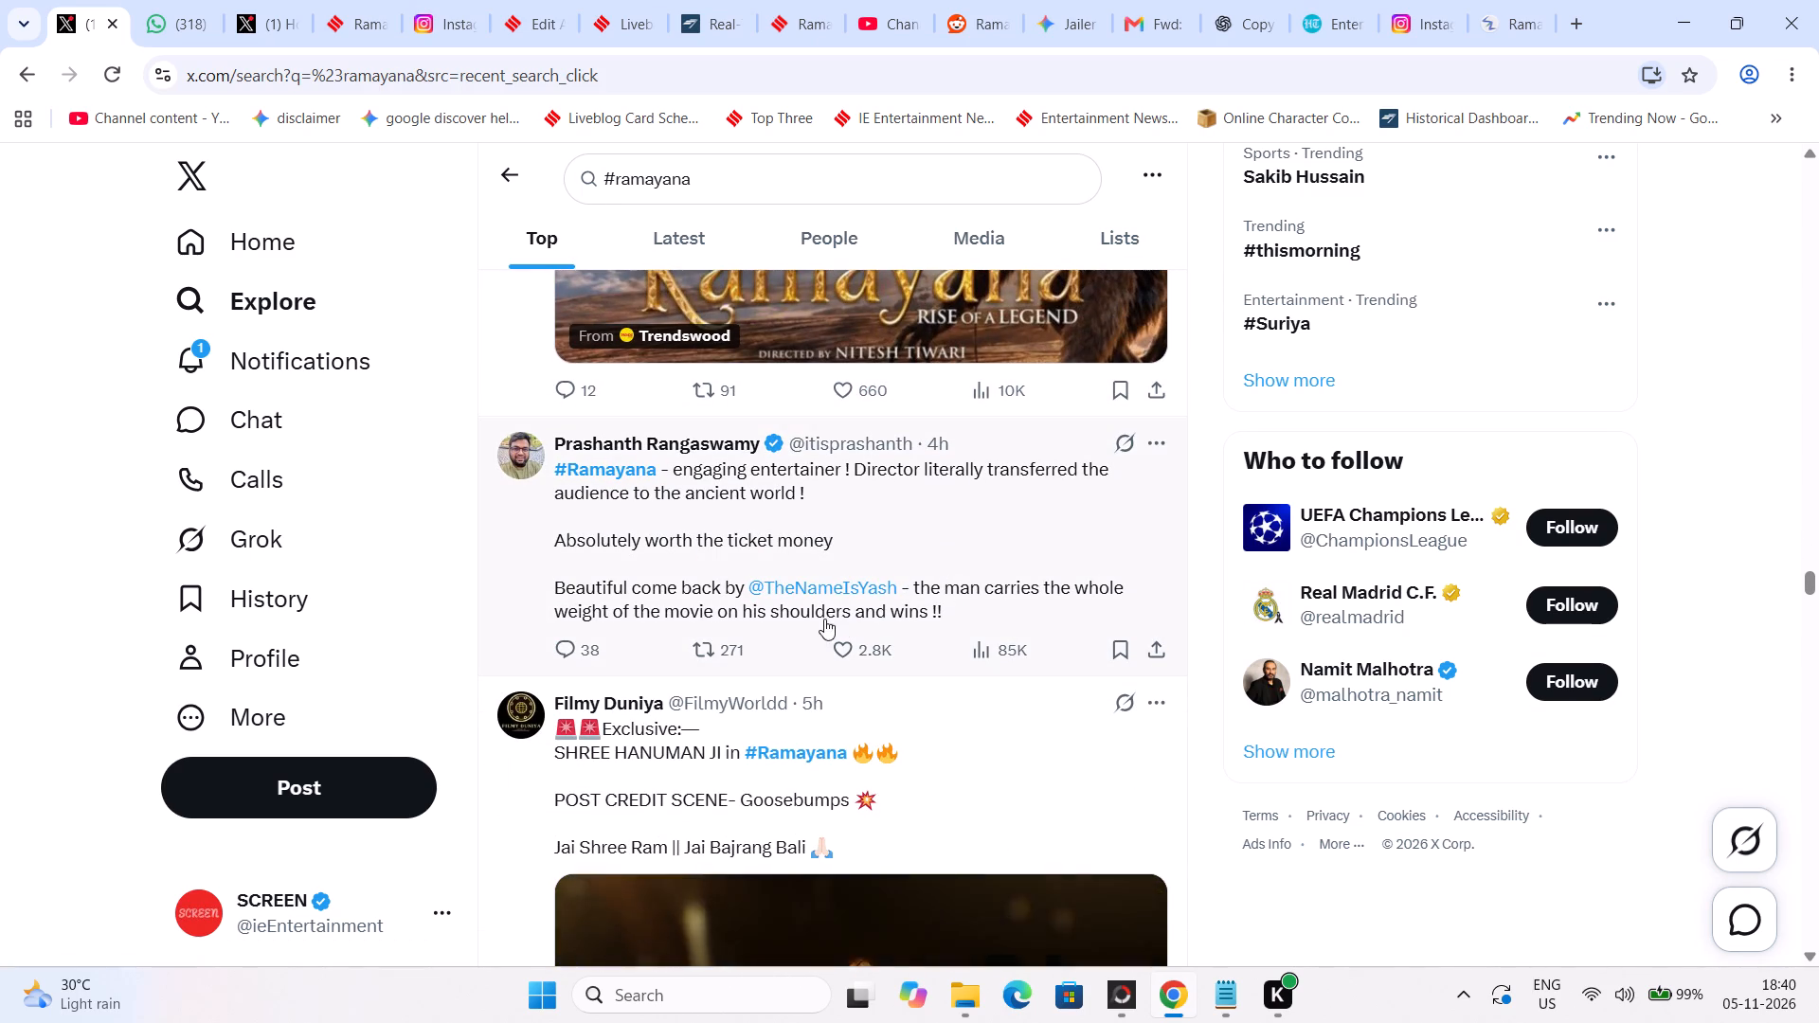
pyautogui.moveTo(978, 606); pyautogui.dragTo(693, 459)
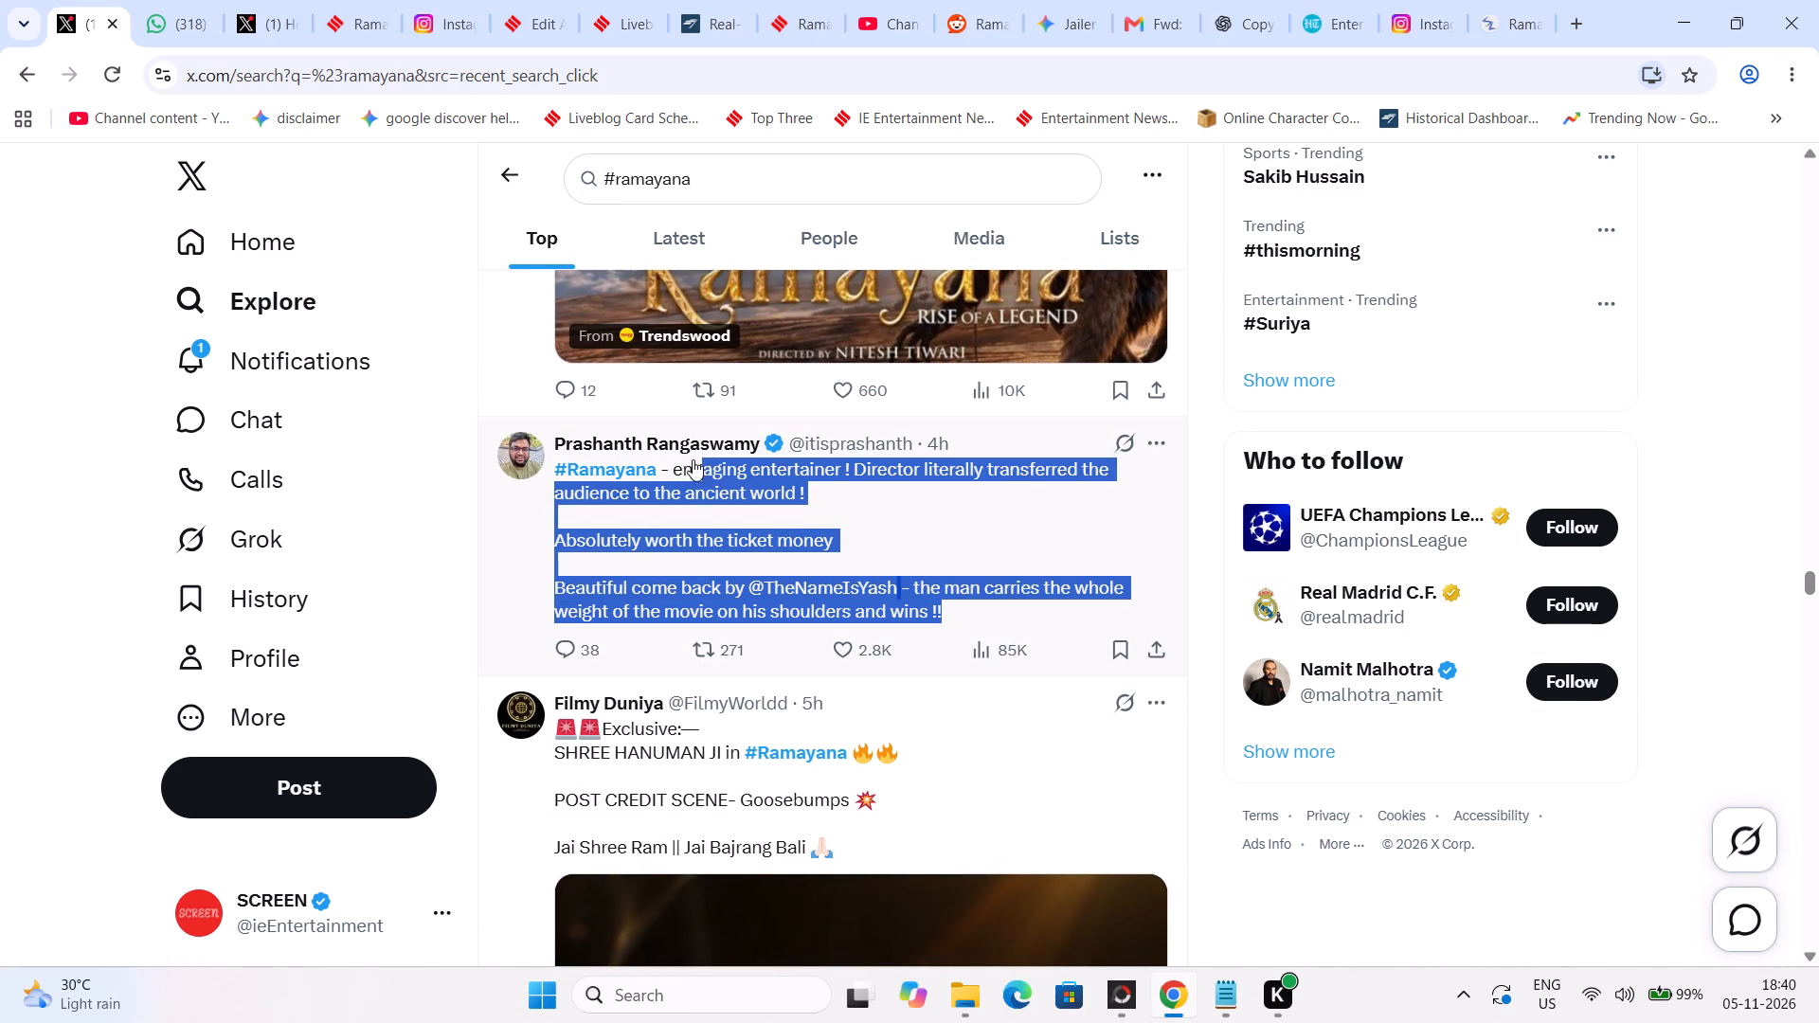
pyautogui.moveTo(693, 459); pyautogui.dragTo(552, 442)
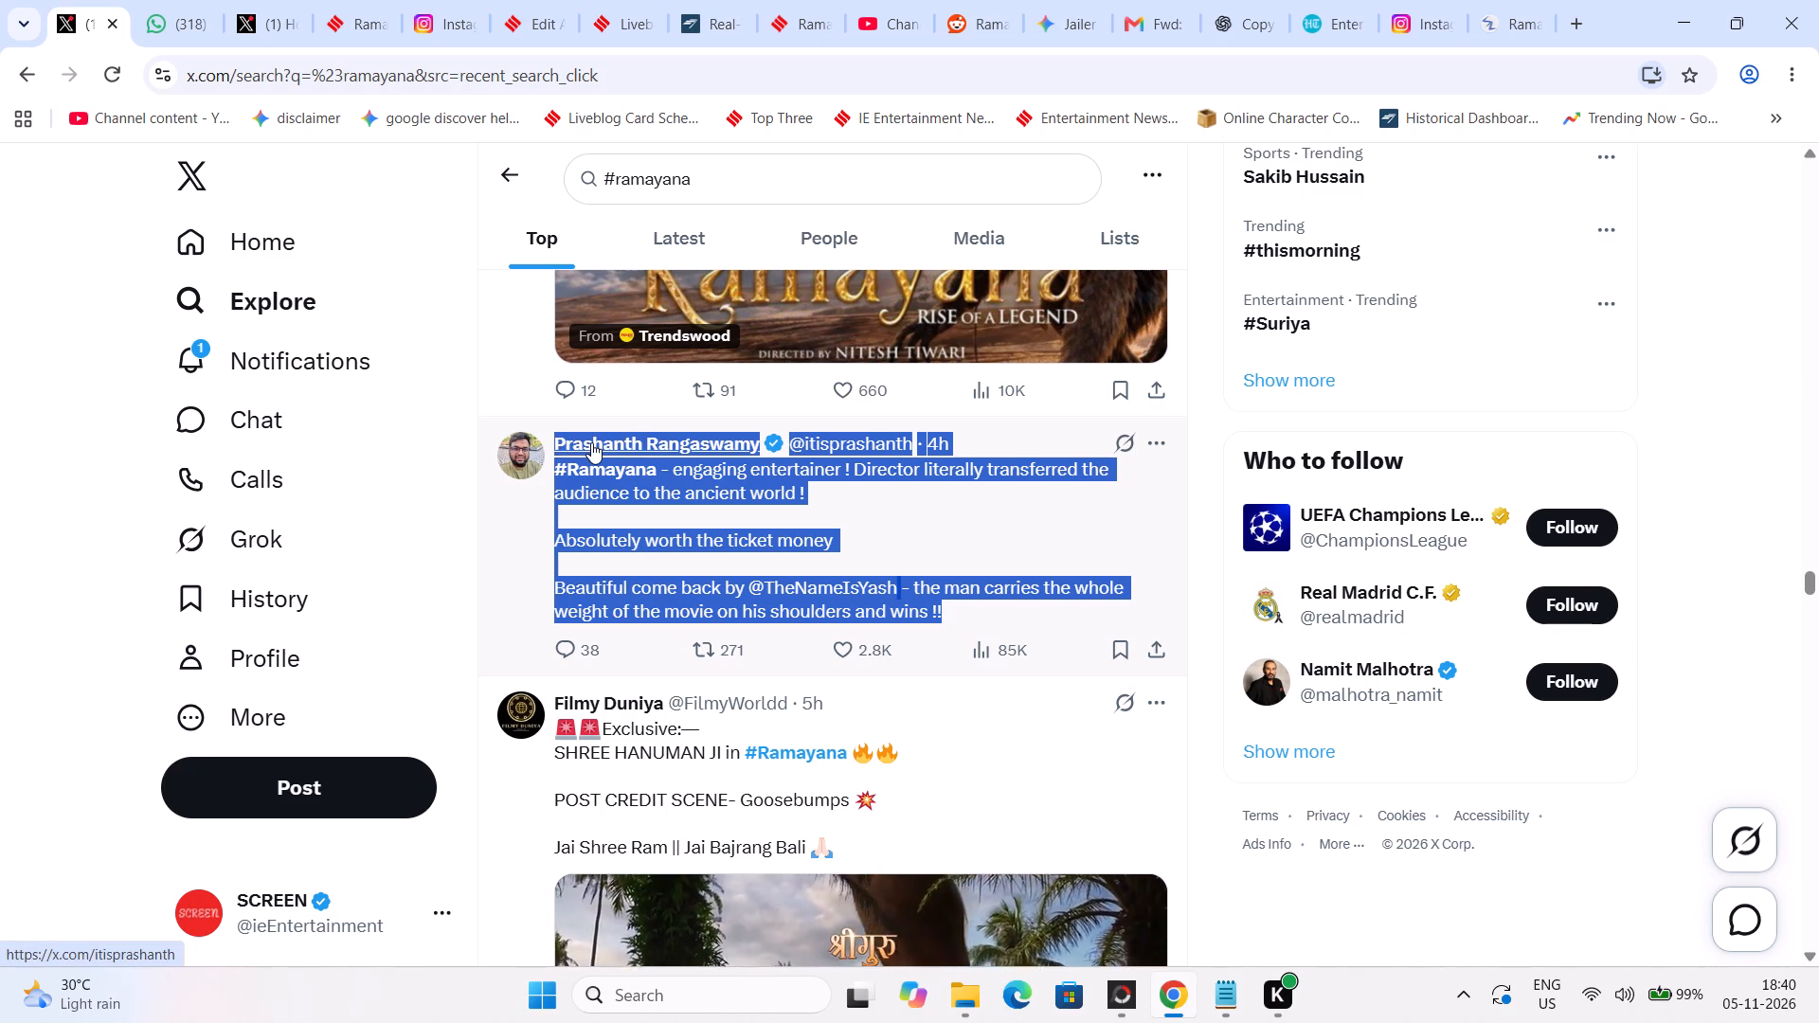
pyautogui.rightClick(591, 442)
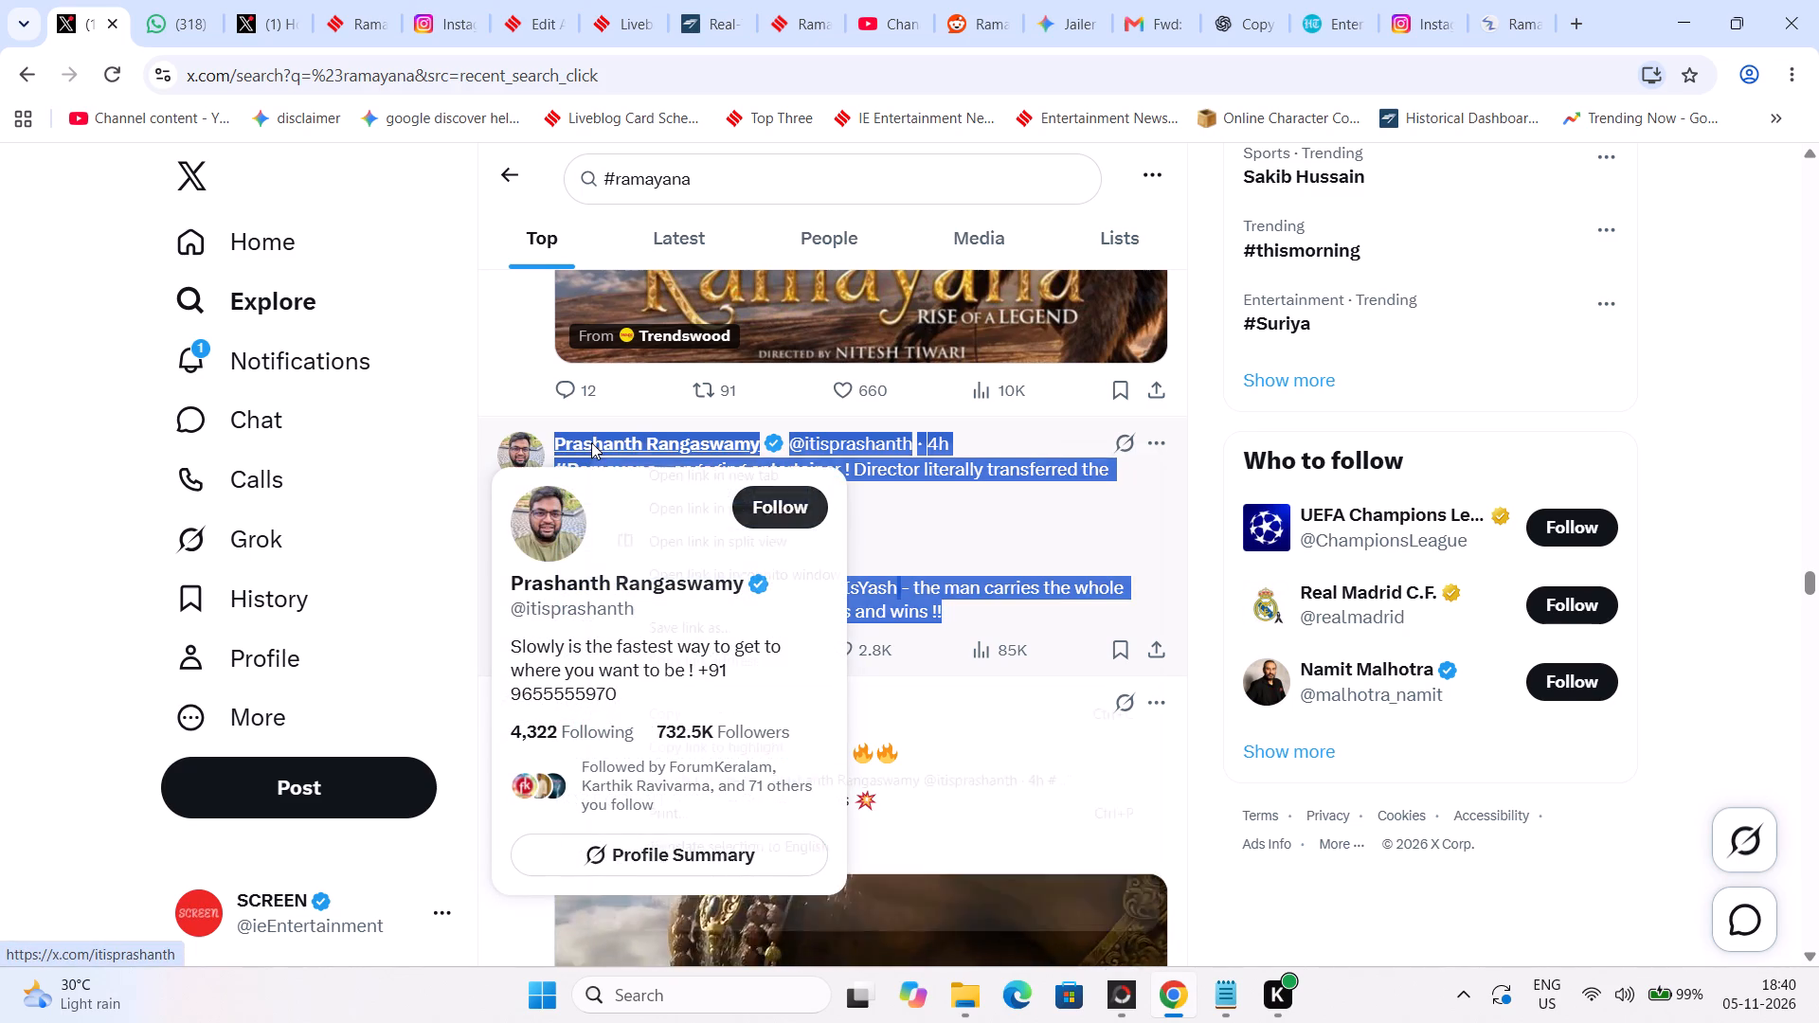
pyautogui.click(711, 707)
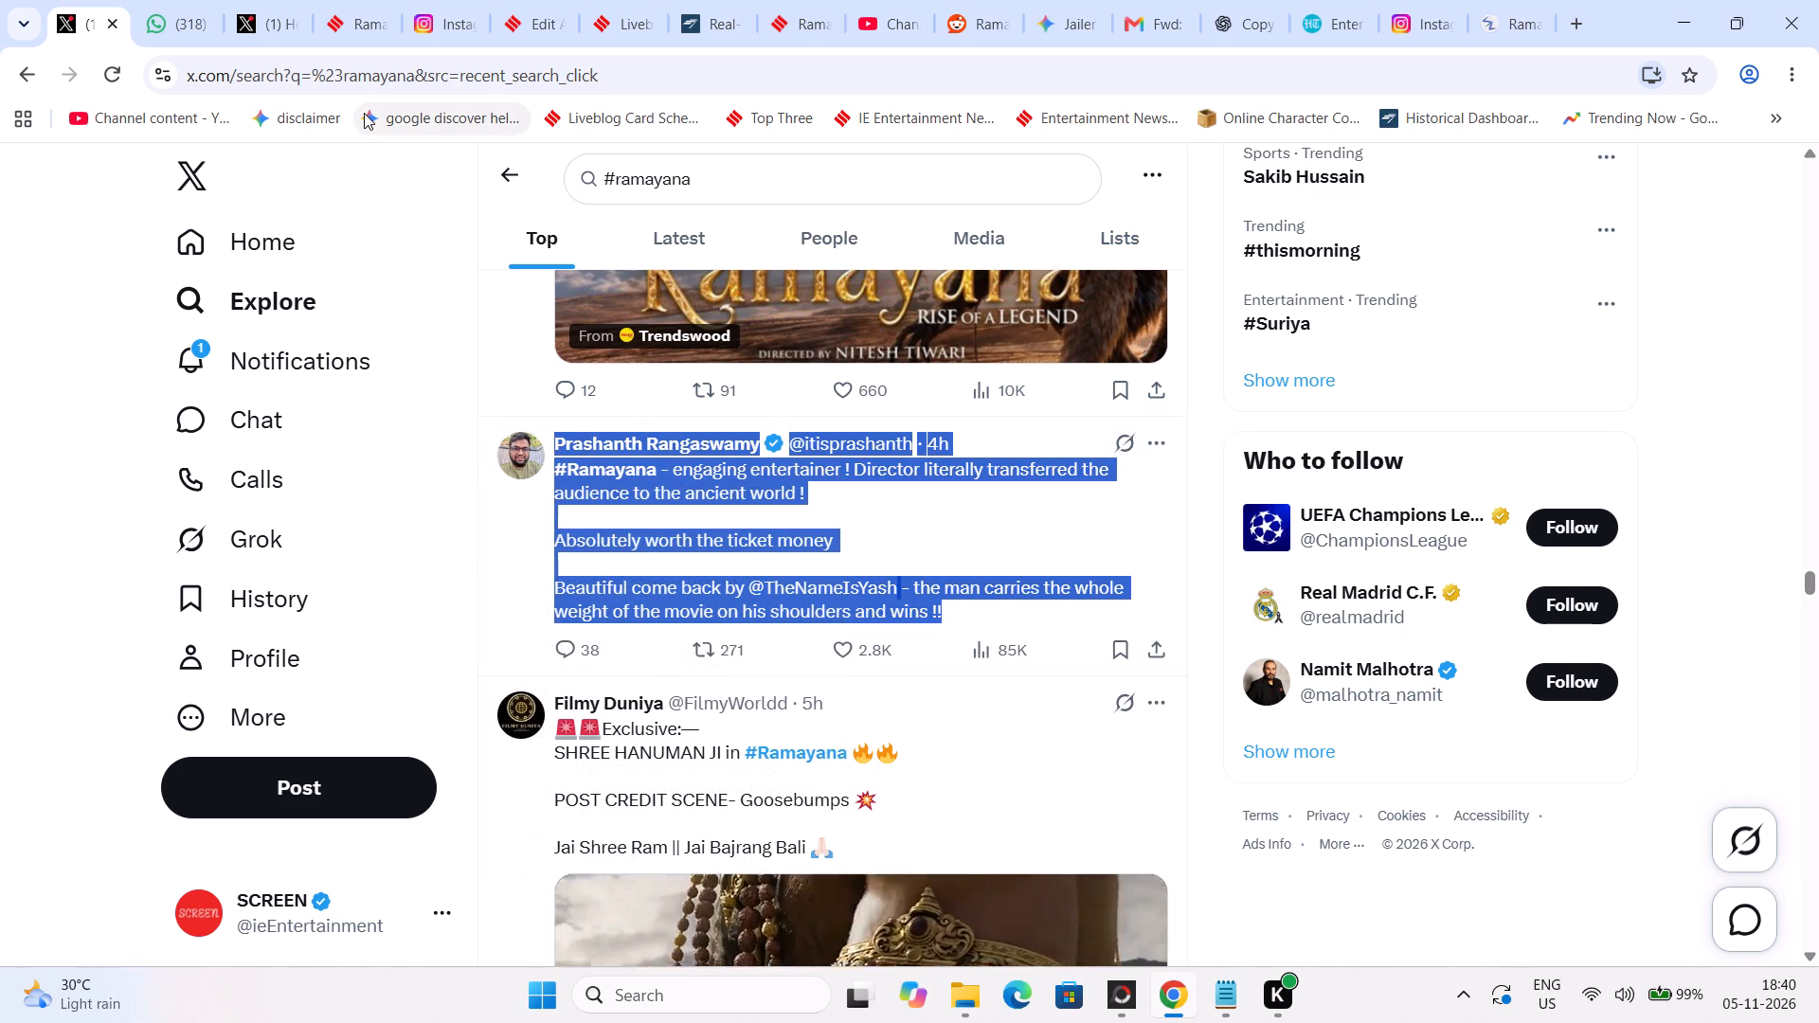
# Search the published Ramayana Part 1 liveblog for "prasanth" to check whether this reaction was already used.
pyautogui.click(359, 0)
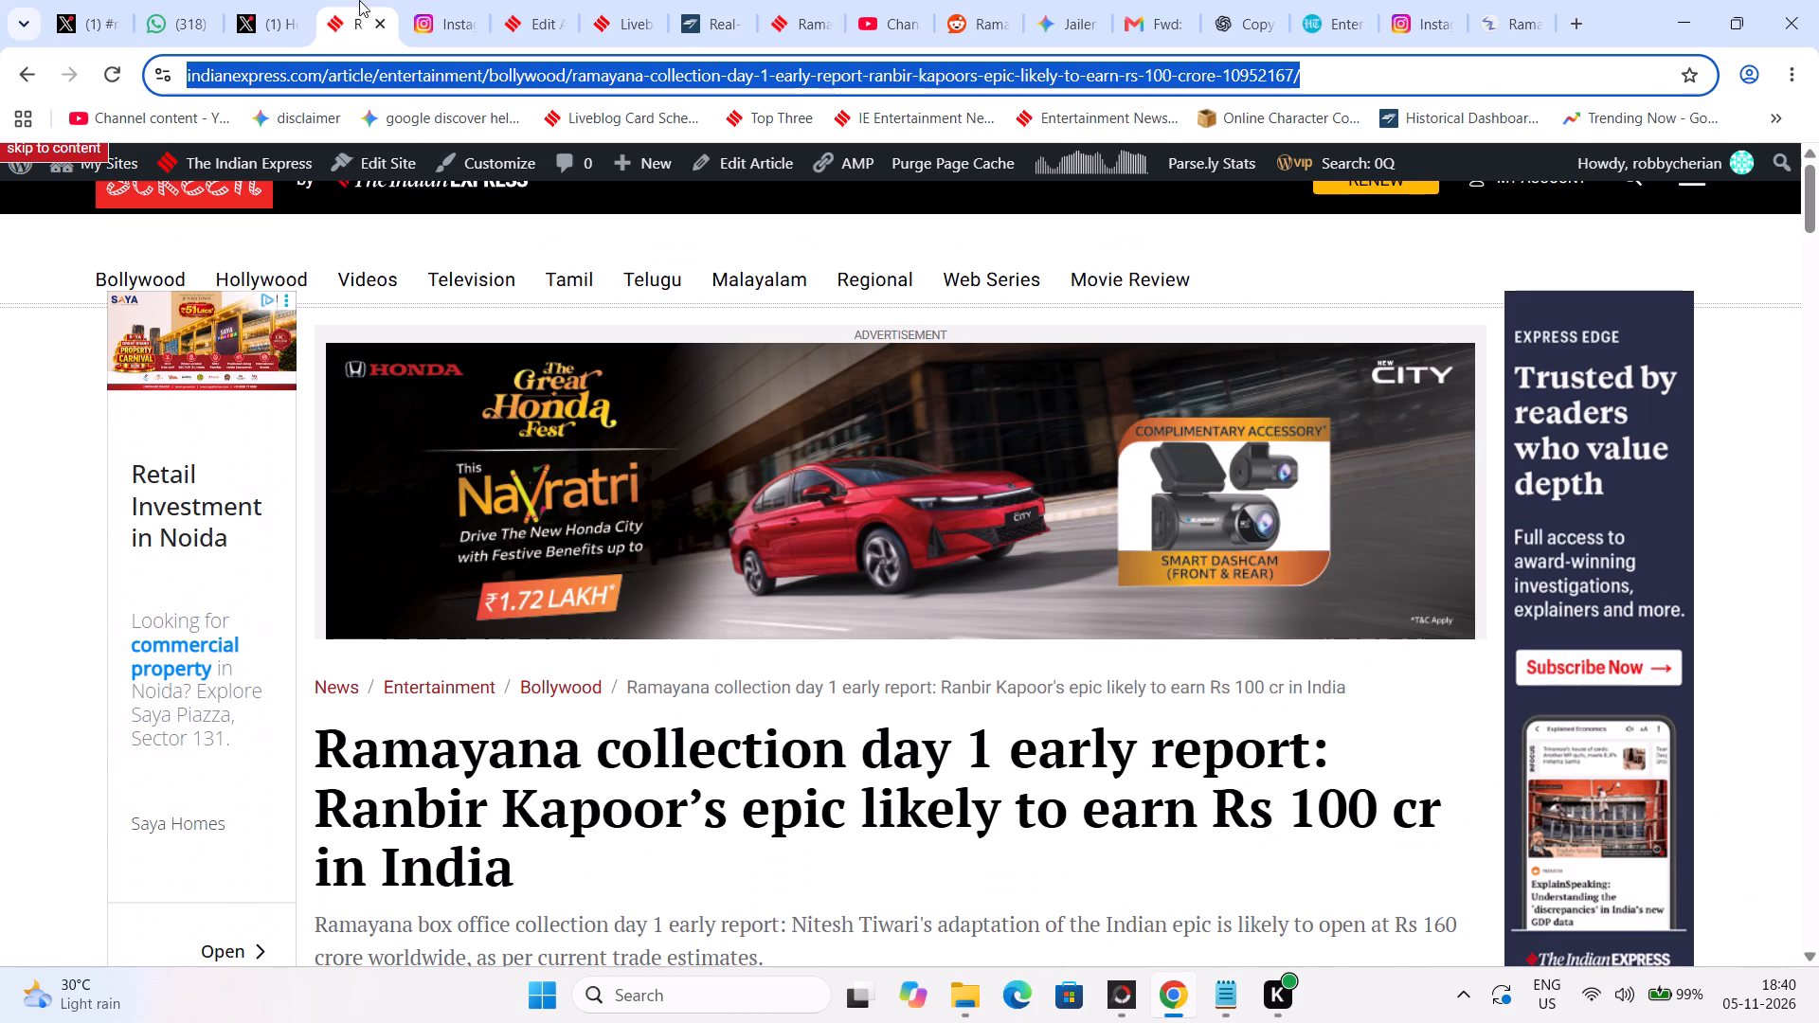
pyautogui.click(630, 0)
pyautogui.click(546, 0)
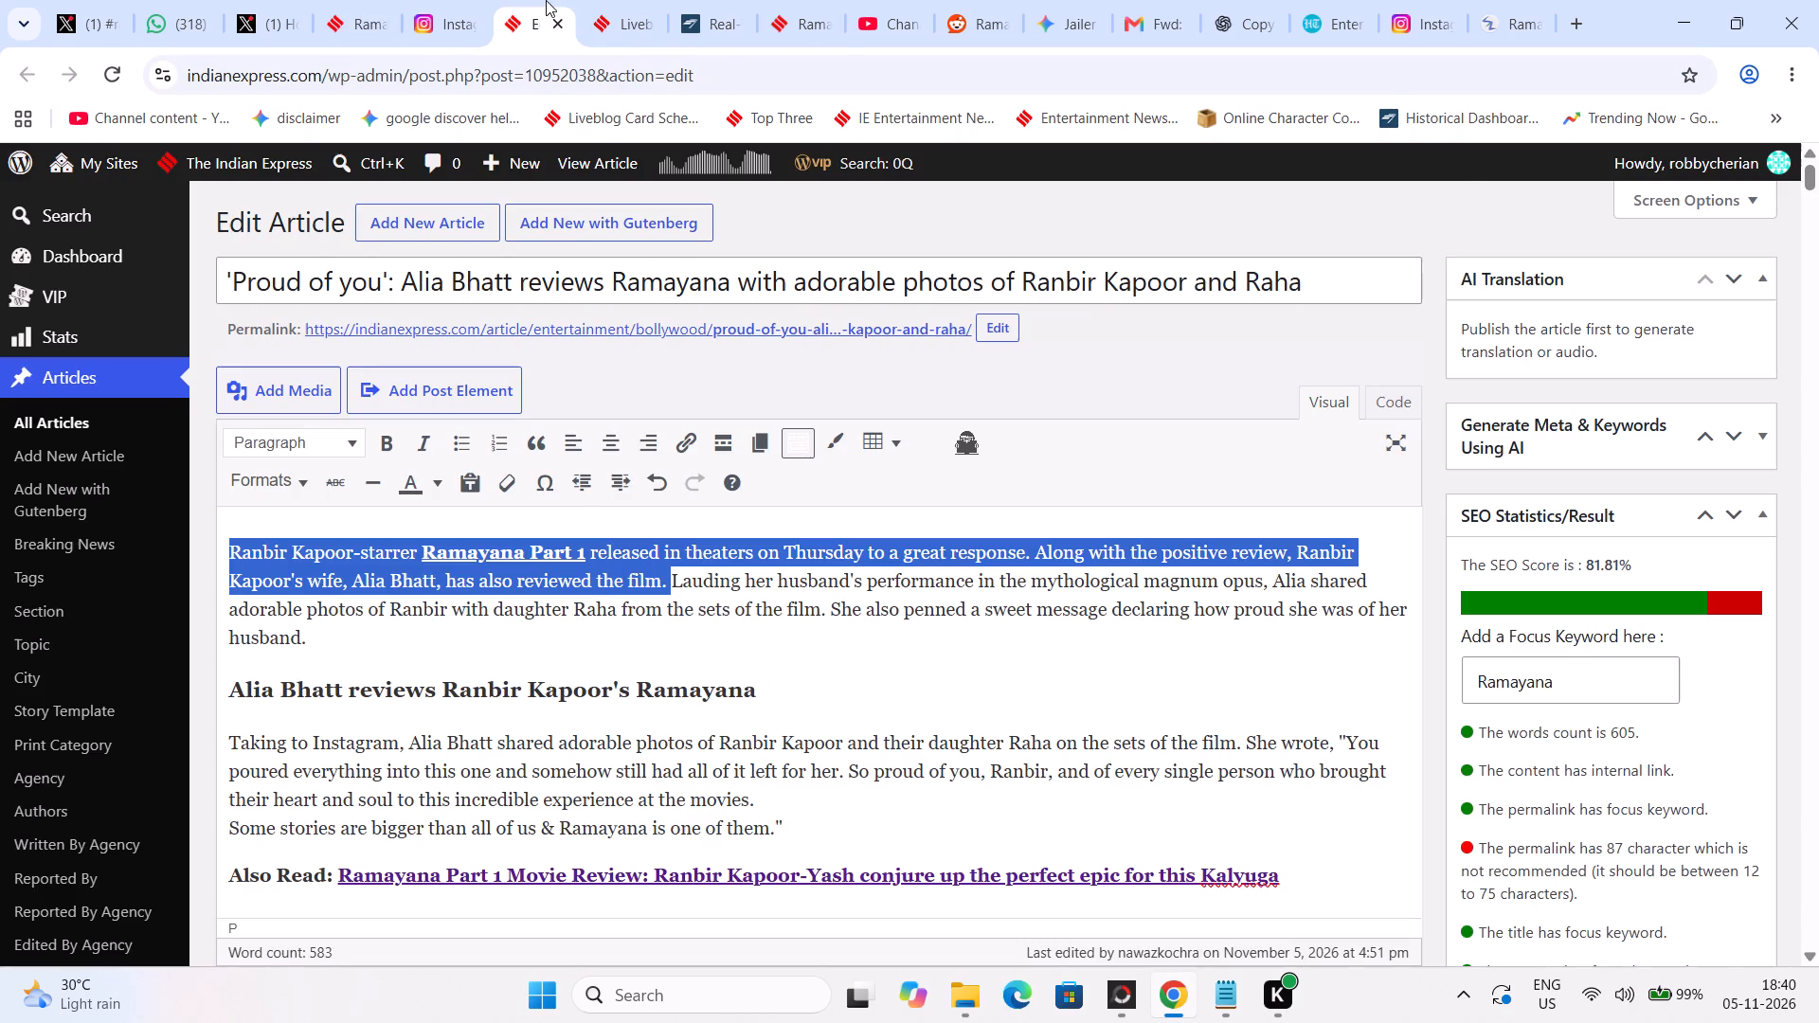
pyautogui.click(783, 0)
pyautogui.scroll(-8, 791, 242)
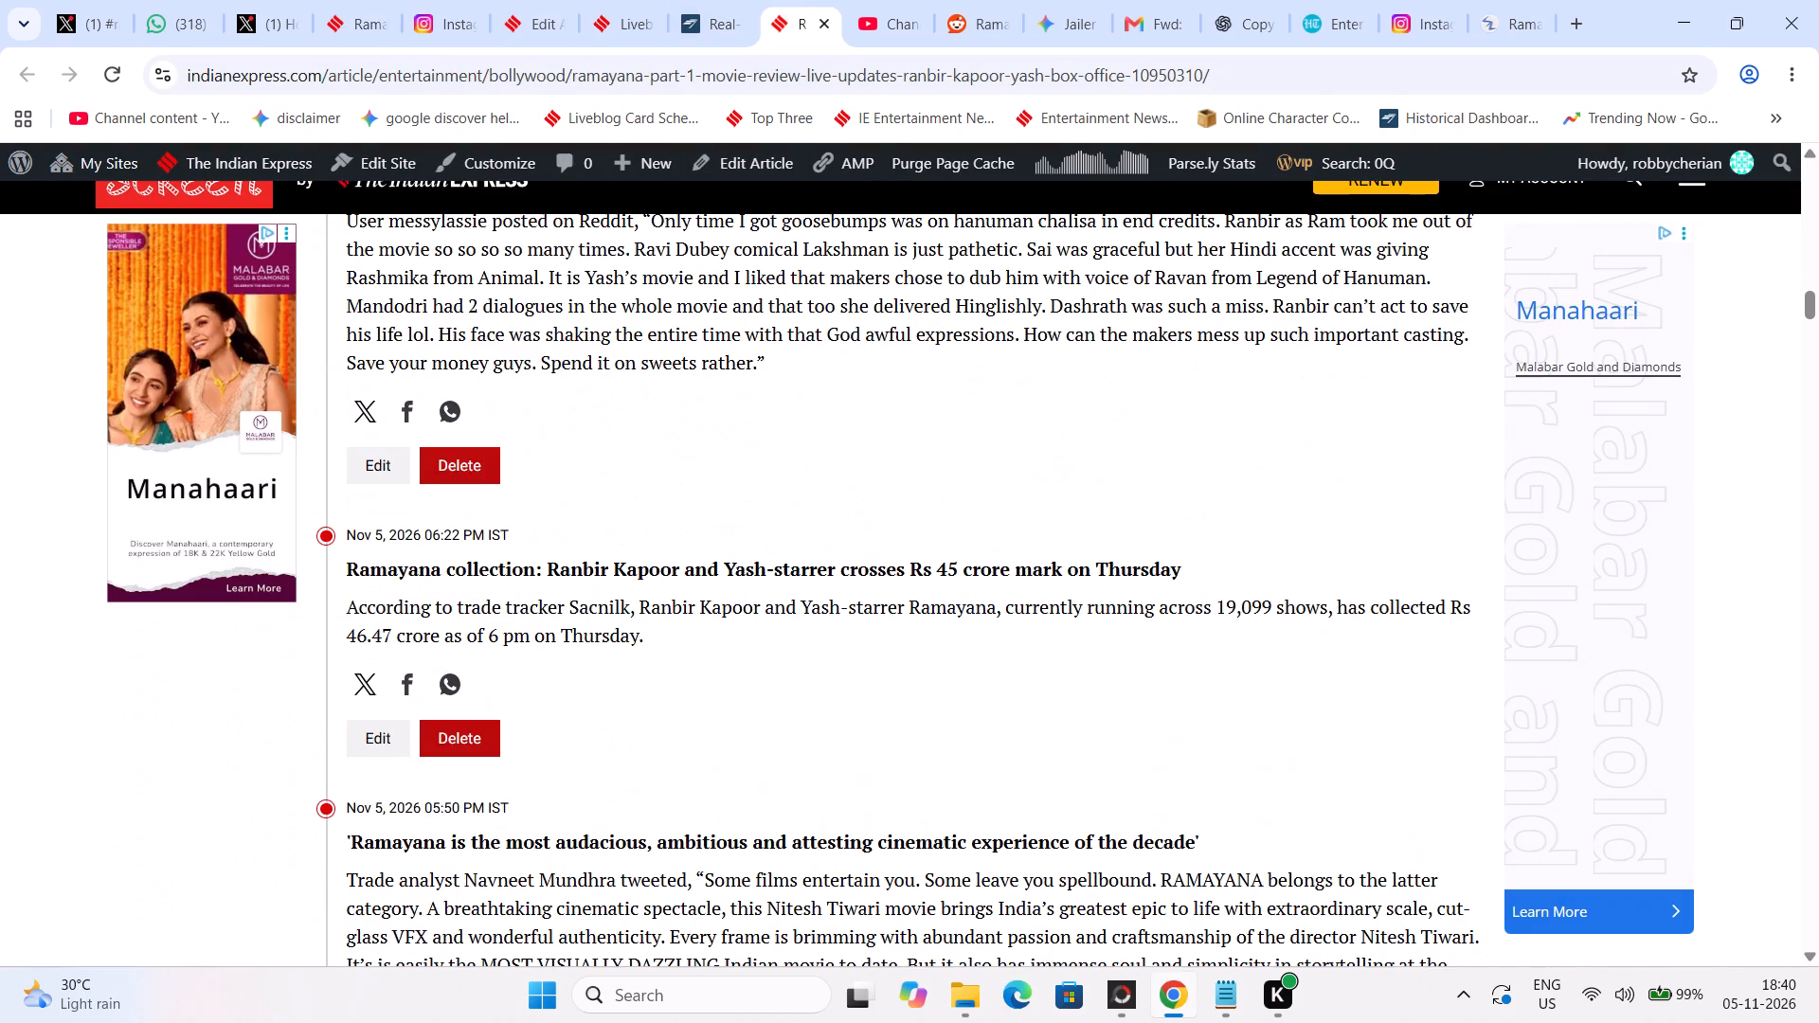
pyautogui.hotkey('ctrl', 'f')
pyautogui.write('prasanth')
# Open the X home-feed post about Ramayana's action sequences and direction in a new tab, and load the feed's newer posts.
pyautogui.click(243, 0)
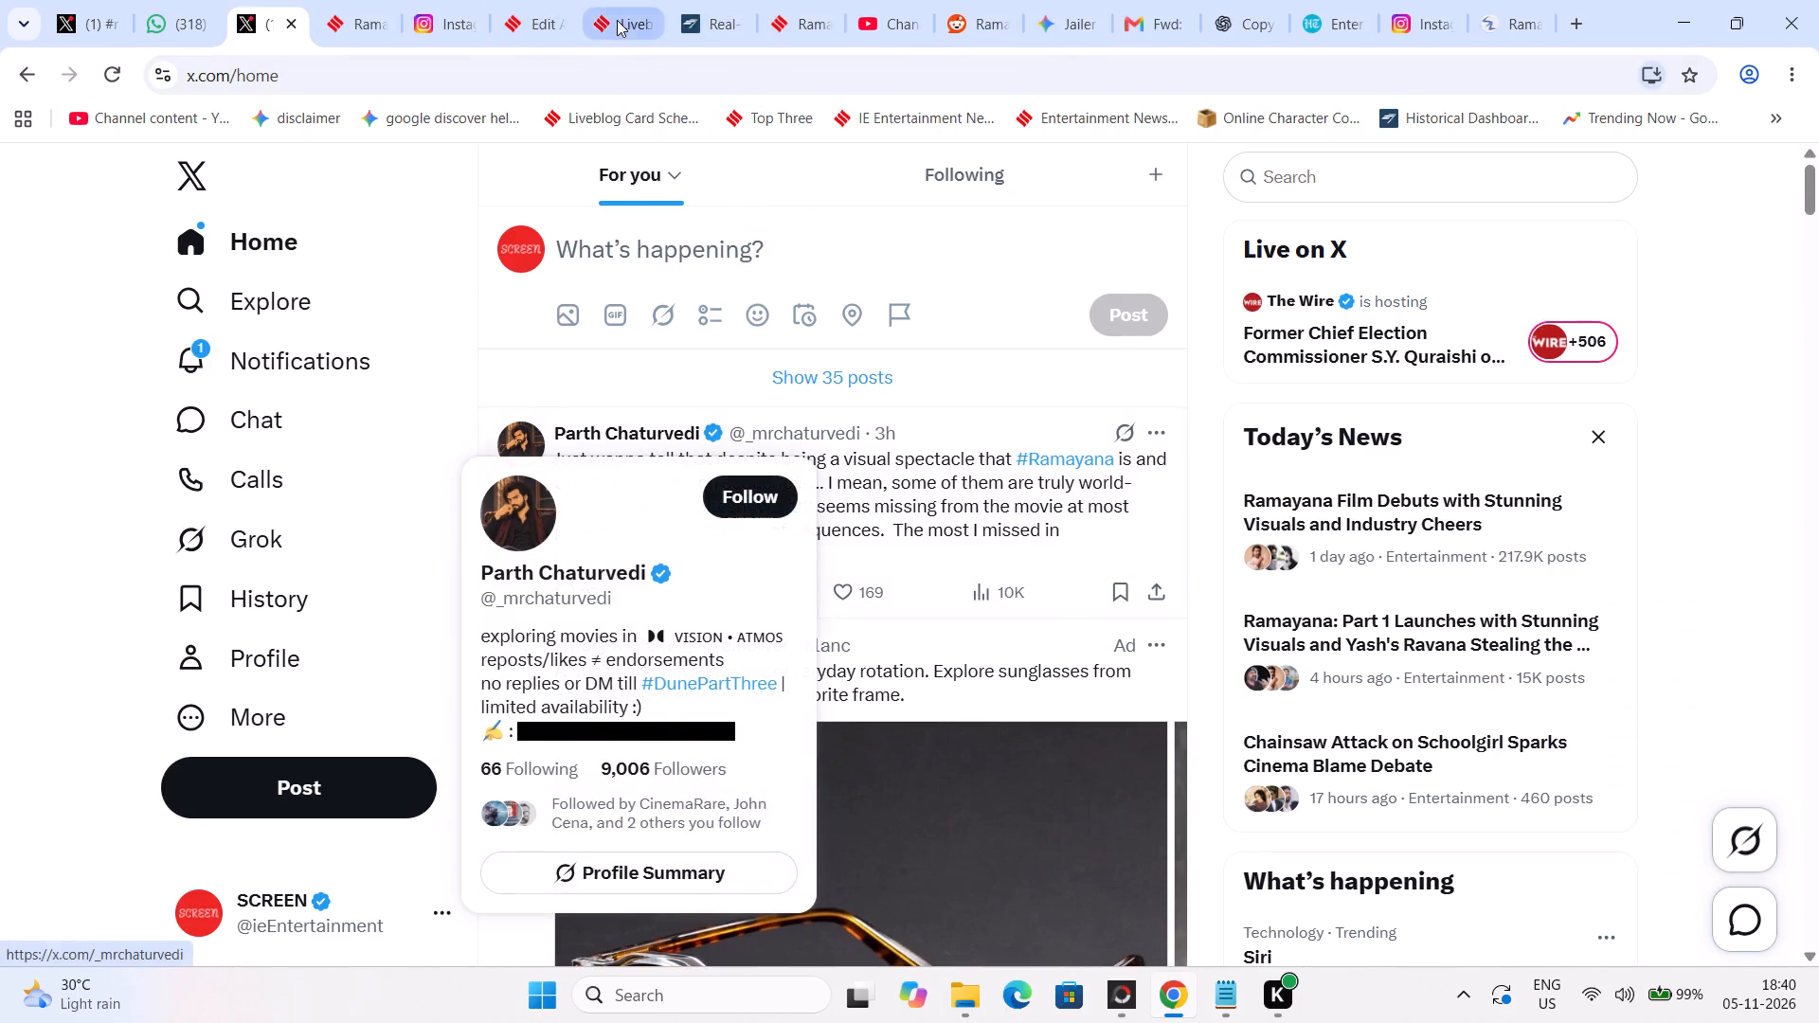
pyautogui.rightClick(880, 427)
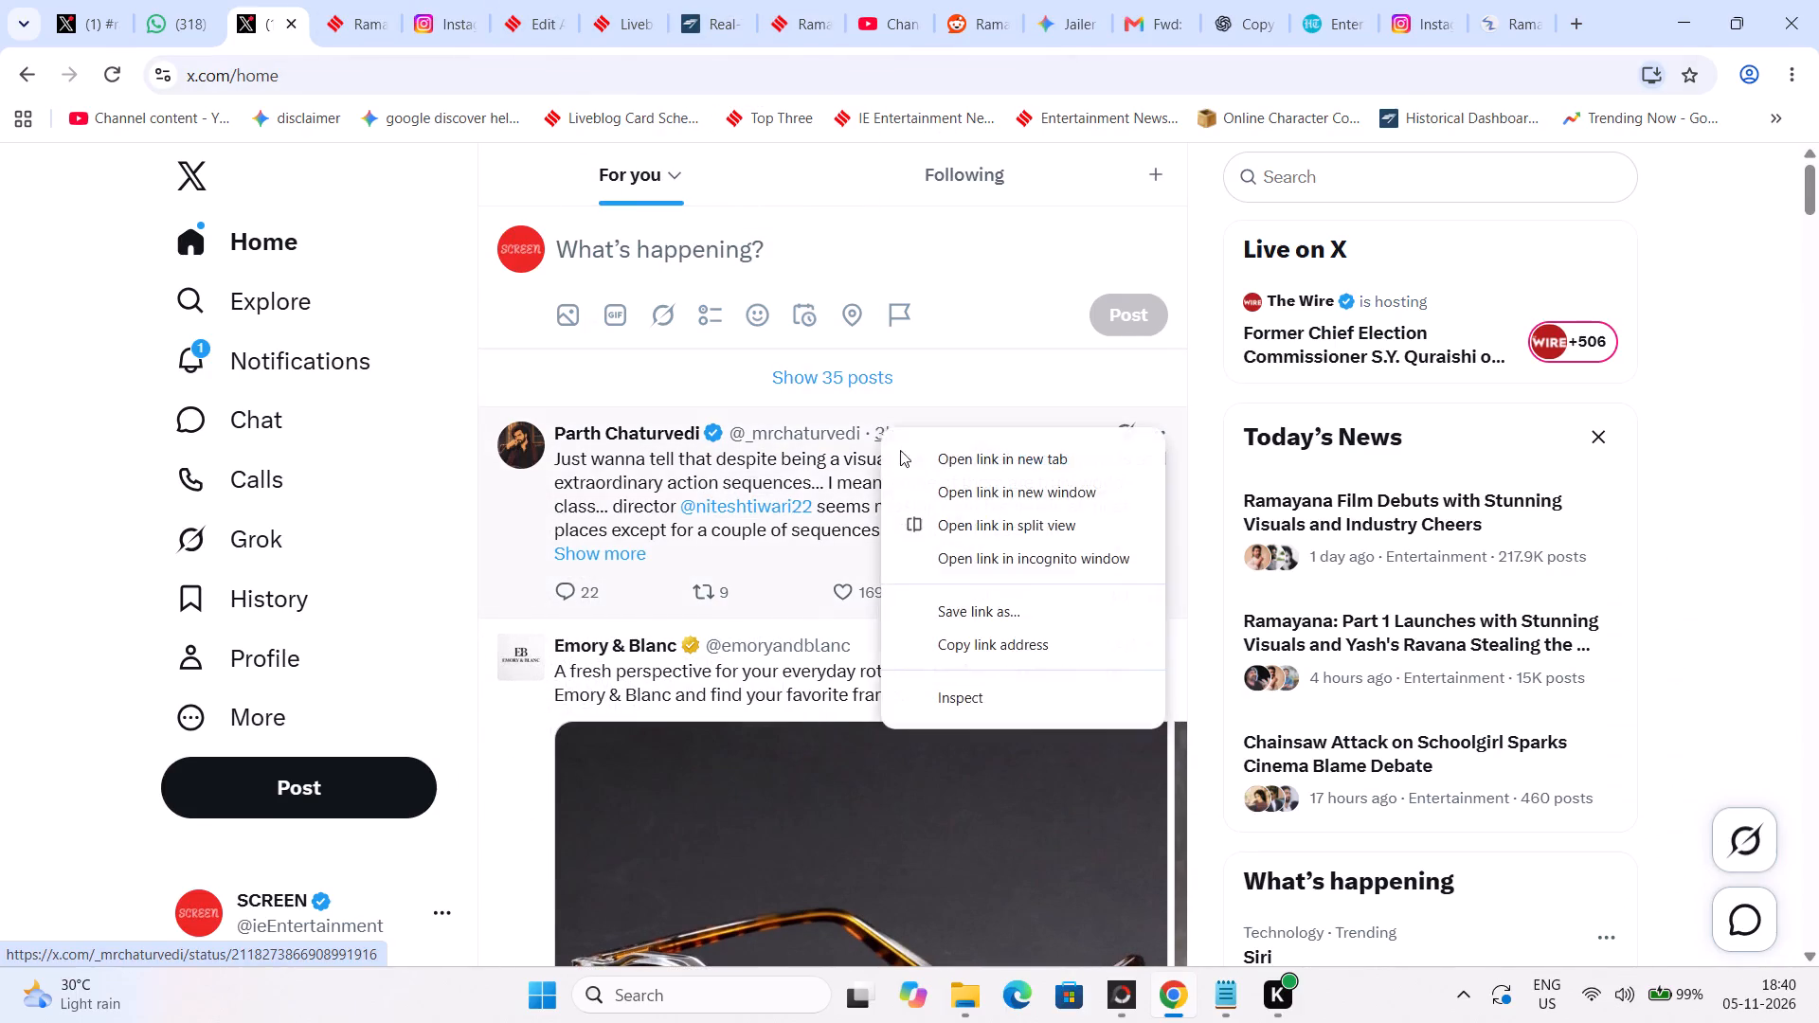
pyautogui.click(909, 462)
pyautogui.click(871, 401)
# Paste the copied post as plain text into the new liveblog card's description and remove the handle and post age after the author's name.
pyautogui.click(689, 0)
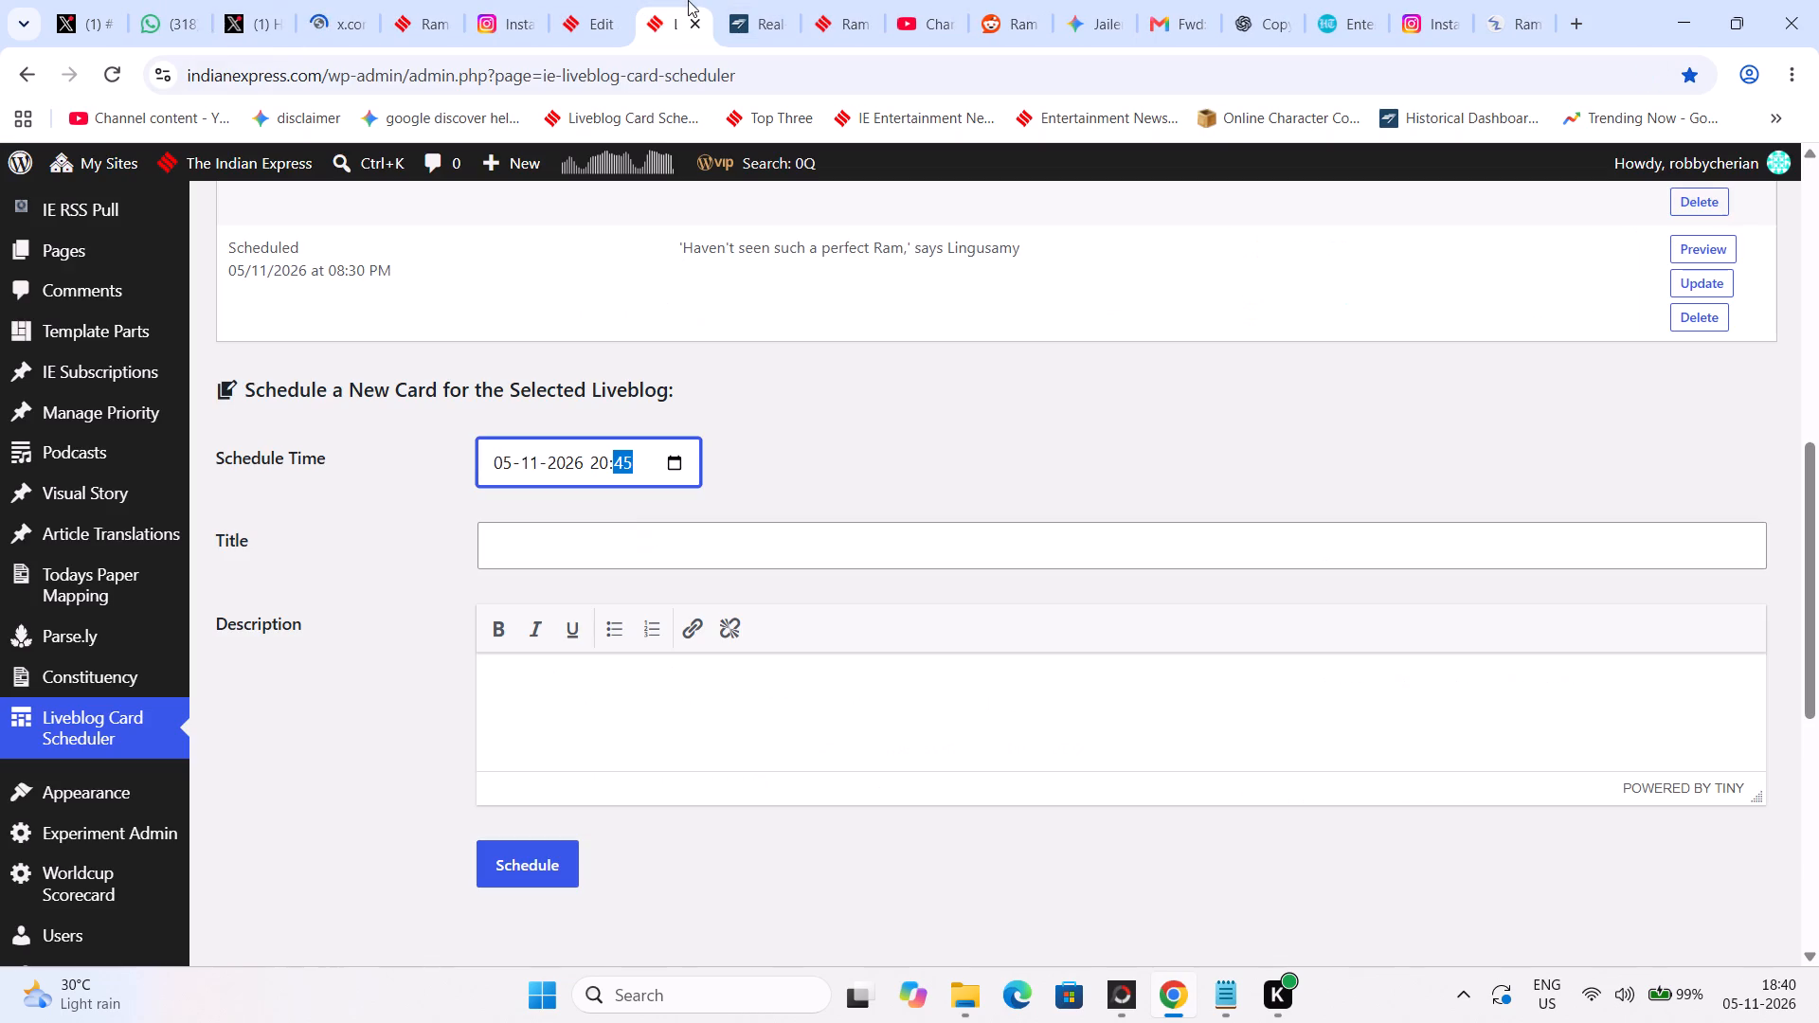
pyautogui.scroll(1, 574, 435)
pyautogui.scroll(-1, 629, 670)
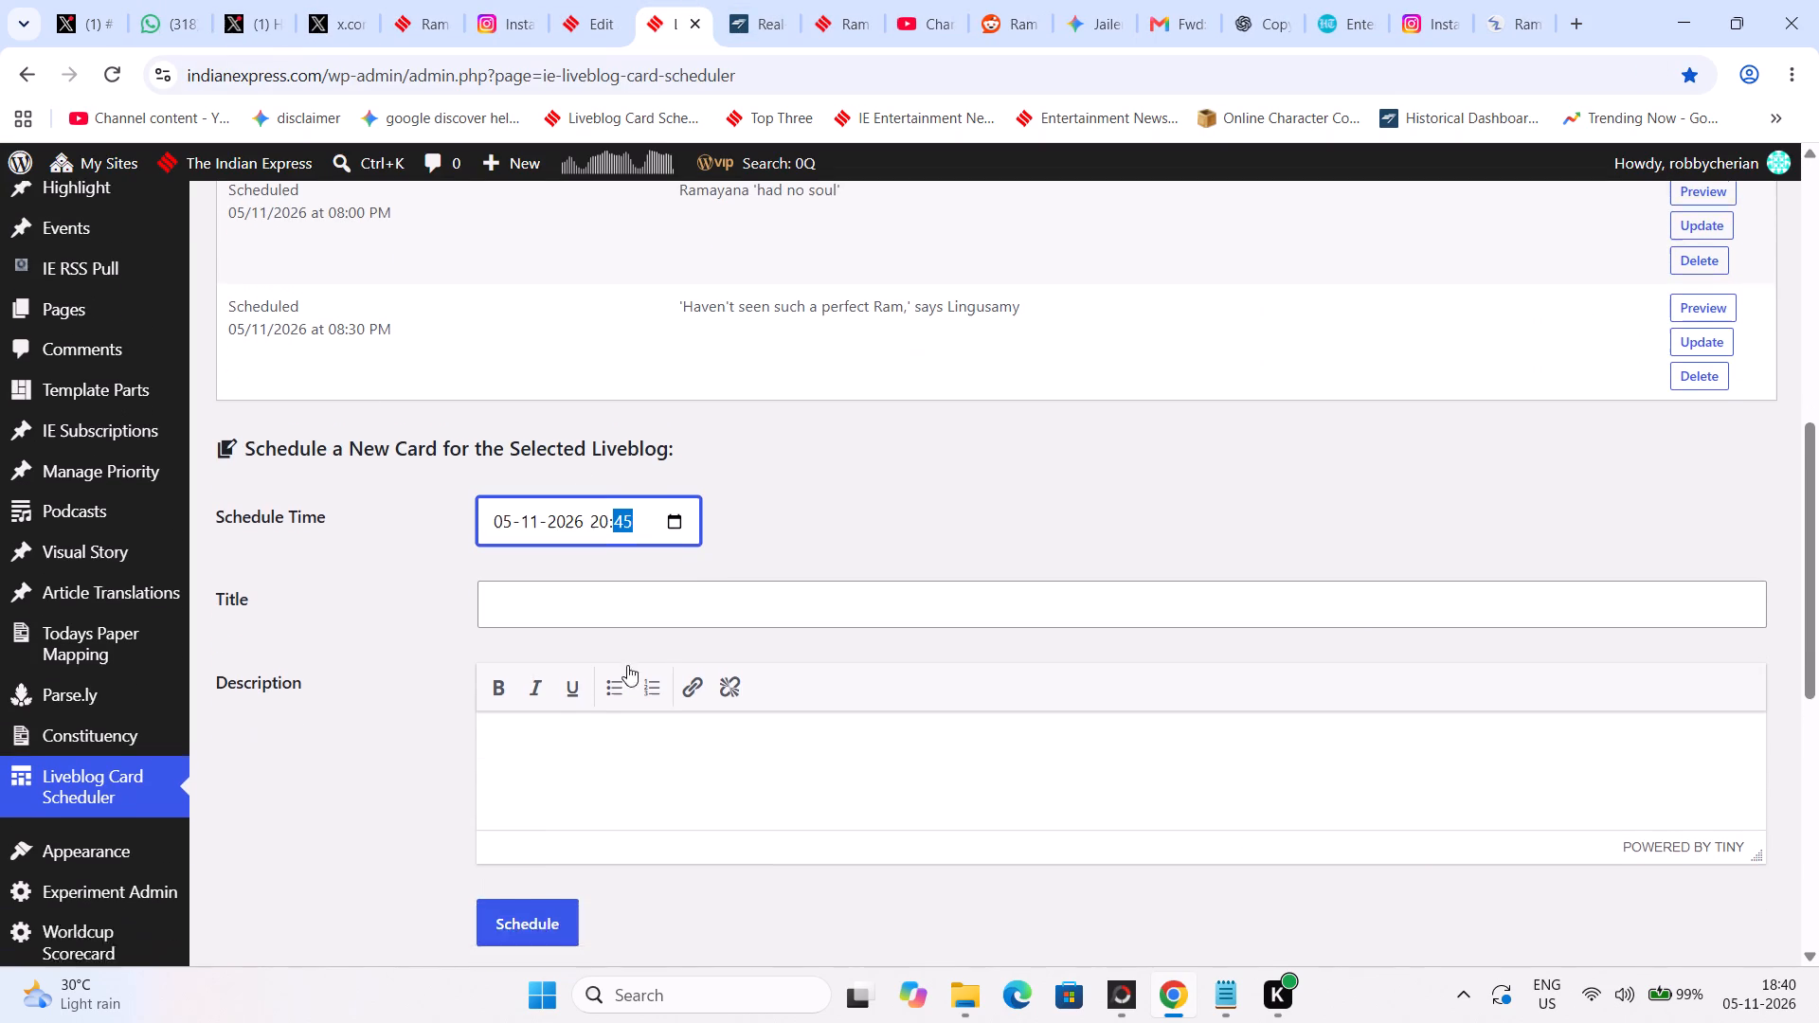
pyautogui.click(575, 666)
pyautogui.rightClick(574, 668)
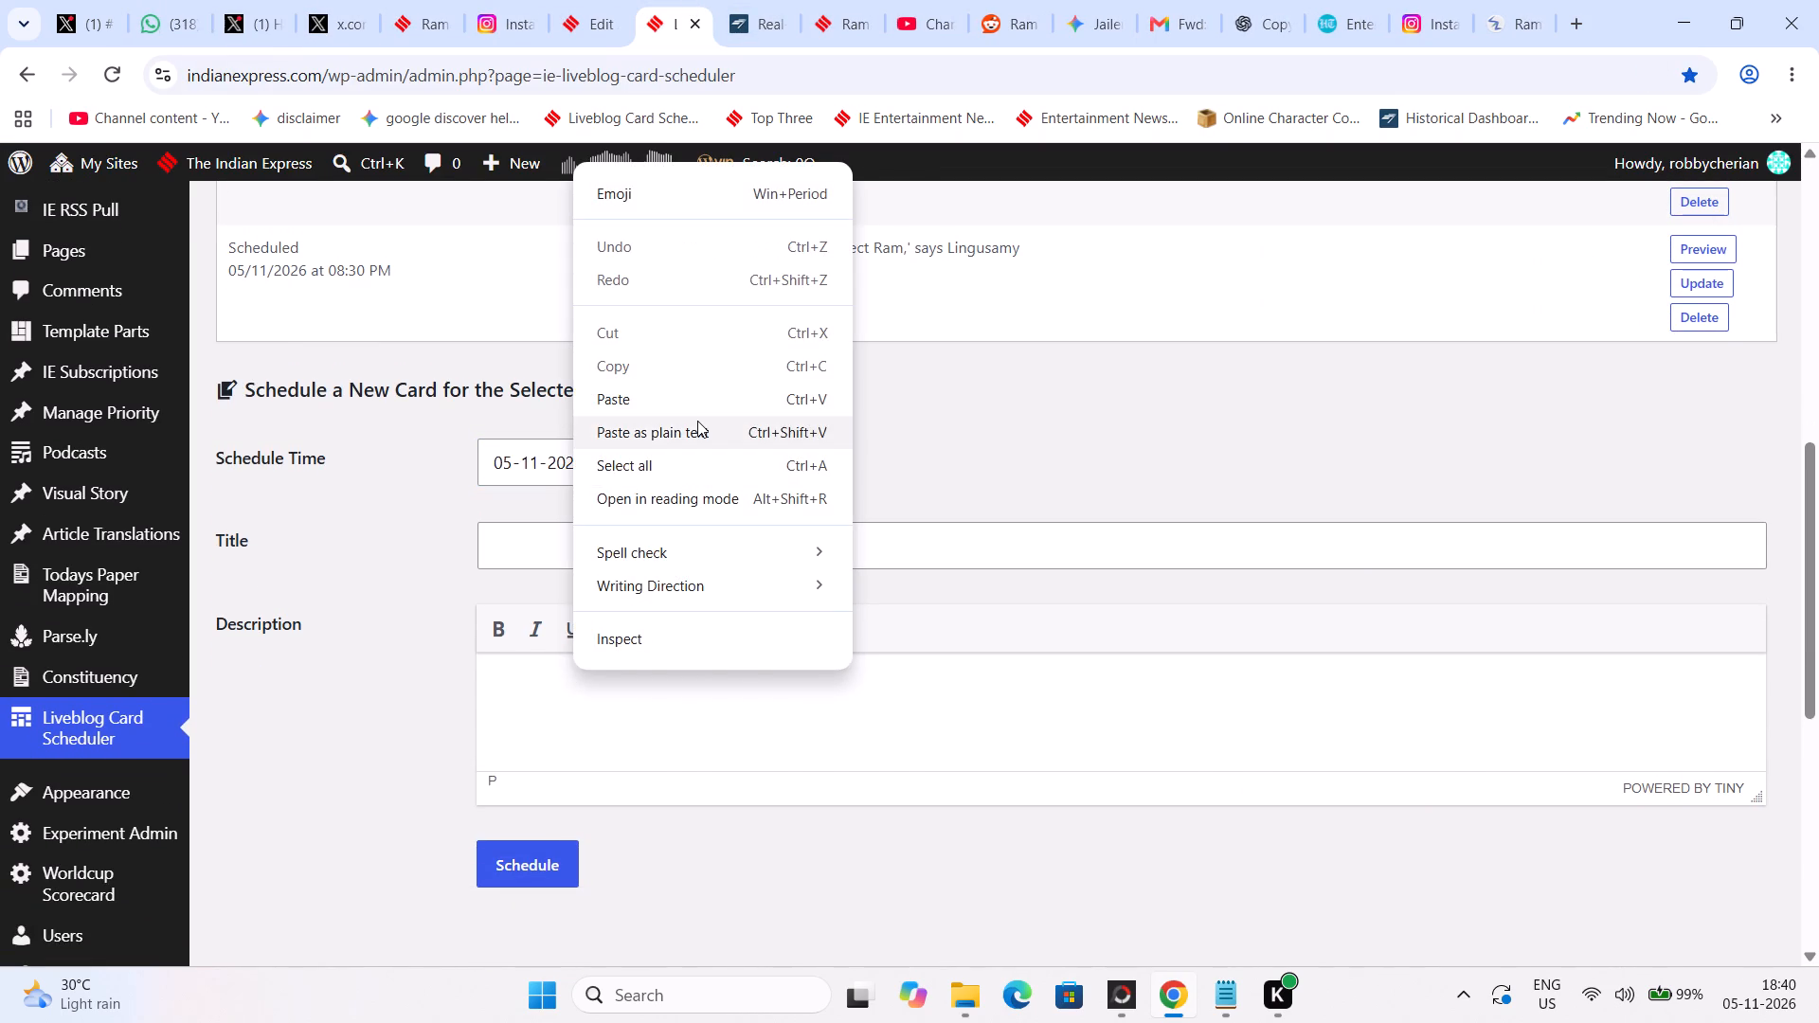
pyautogui.click(697, 421)
pyautogui.moveTo(684, 679); pyautogui.dragTo(841, 674)
pyautogui.press('space')
pyautogui.press('BackSpace')
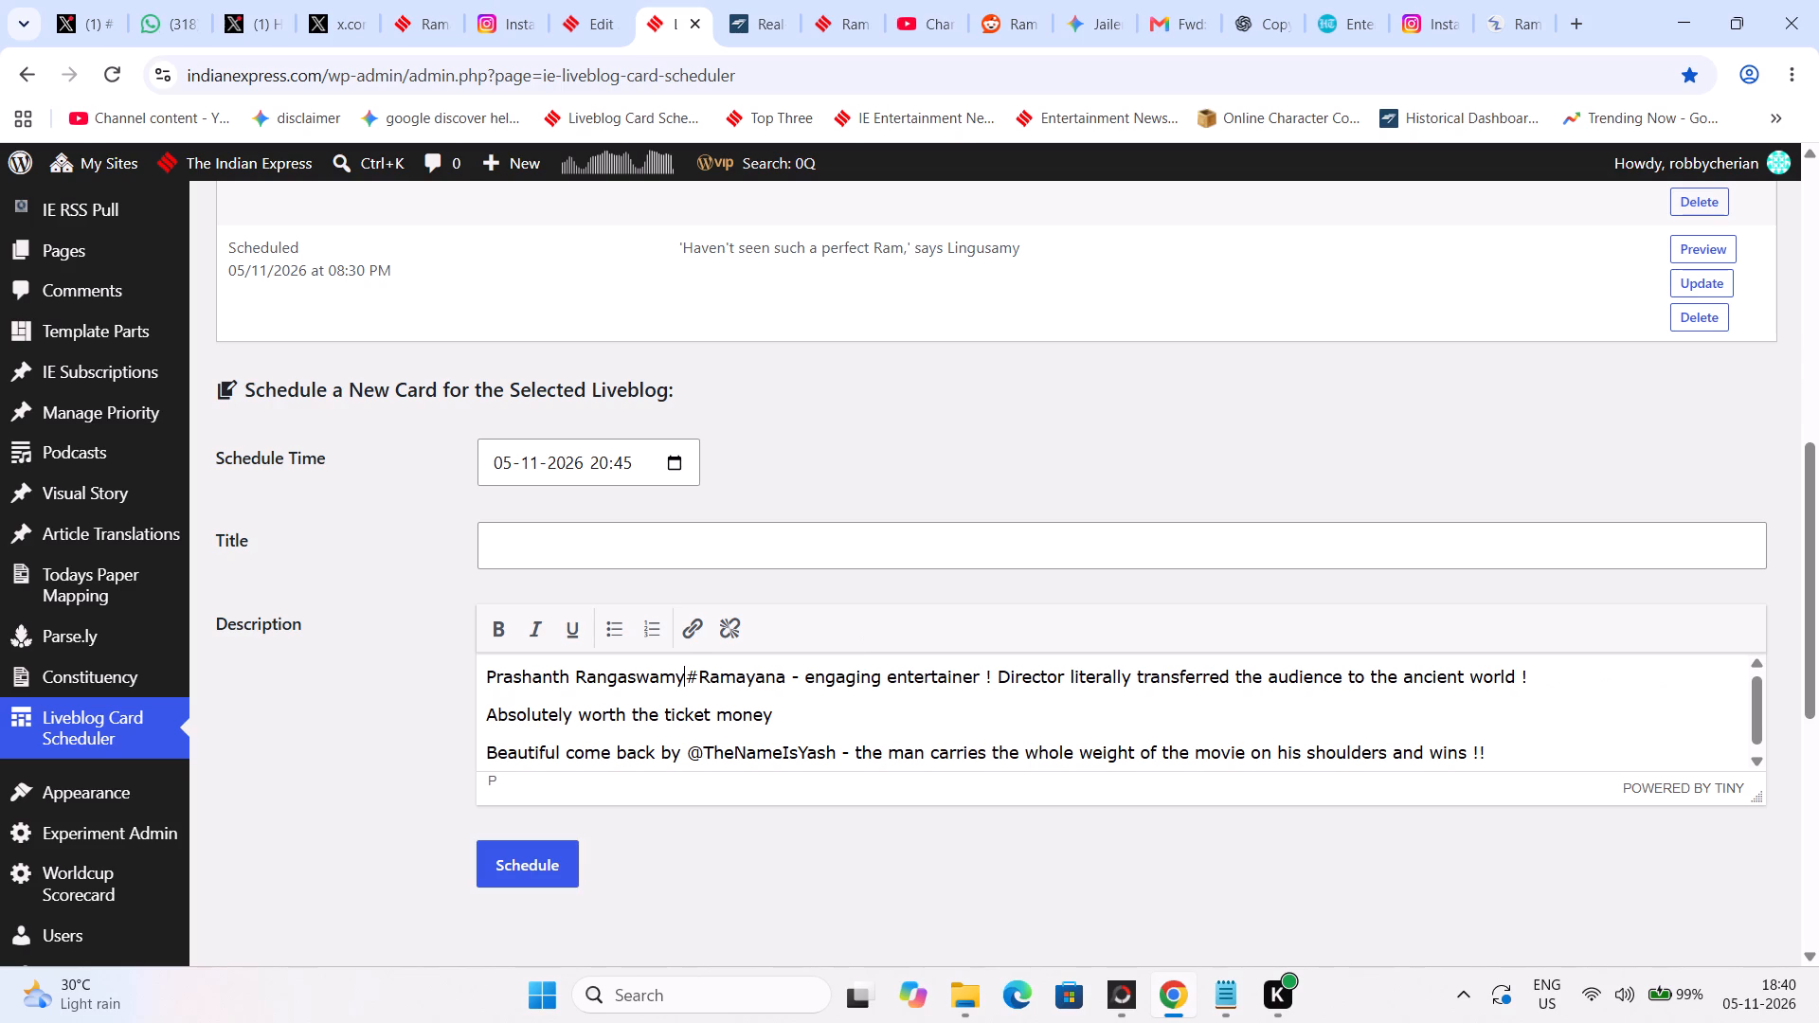
# Insert "wrote on X," and an opening double quotation mark between the author's name and #Ramayana.
pyautogui.press('space')
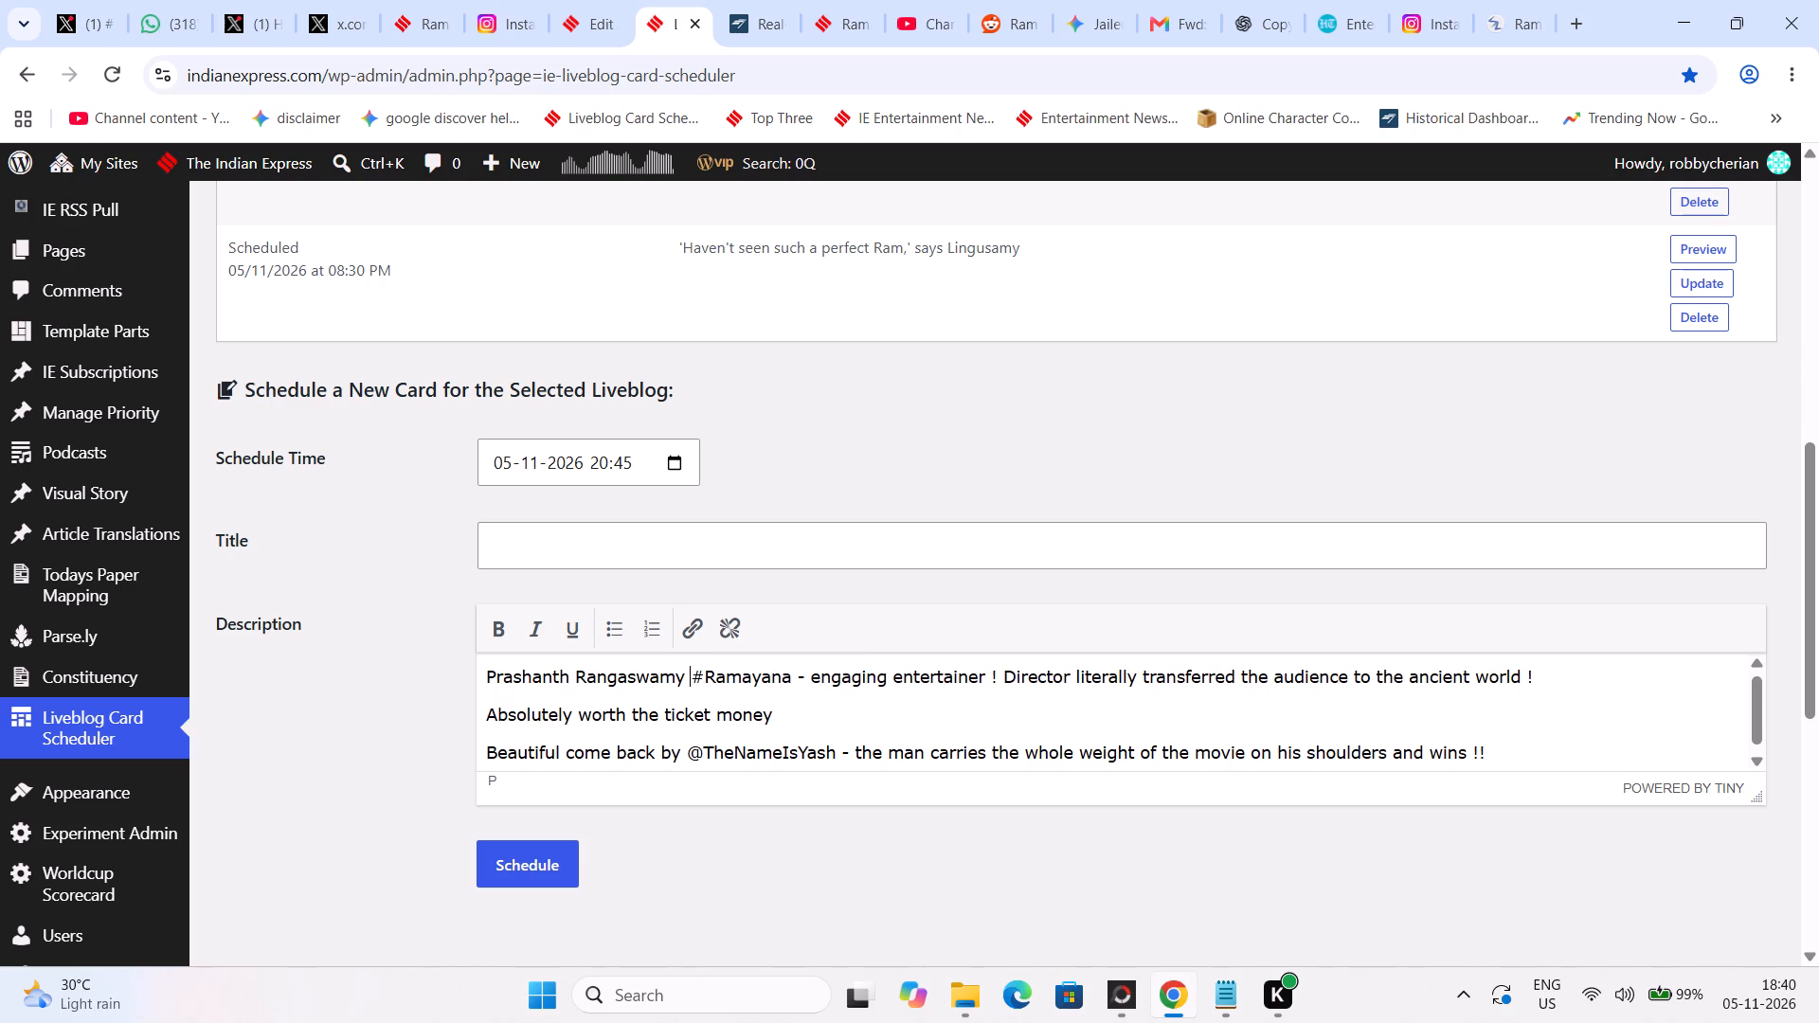
pyautogui.write('said')
pyautogui.press('BackSpace')
pyautogui.press('BackSpace')
pyautogui.press('BackSpace')
pyautogui.press('BackSpace')
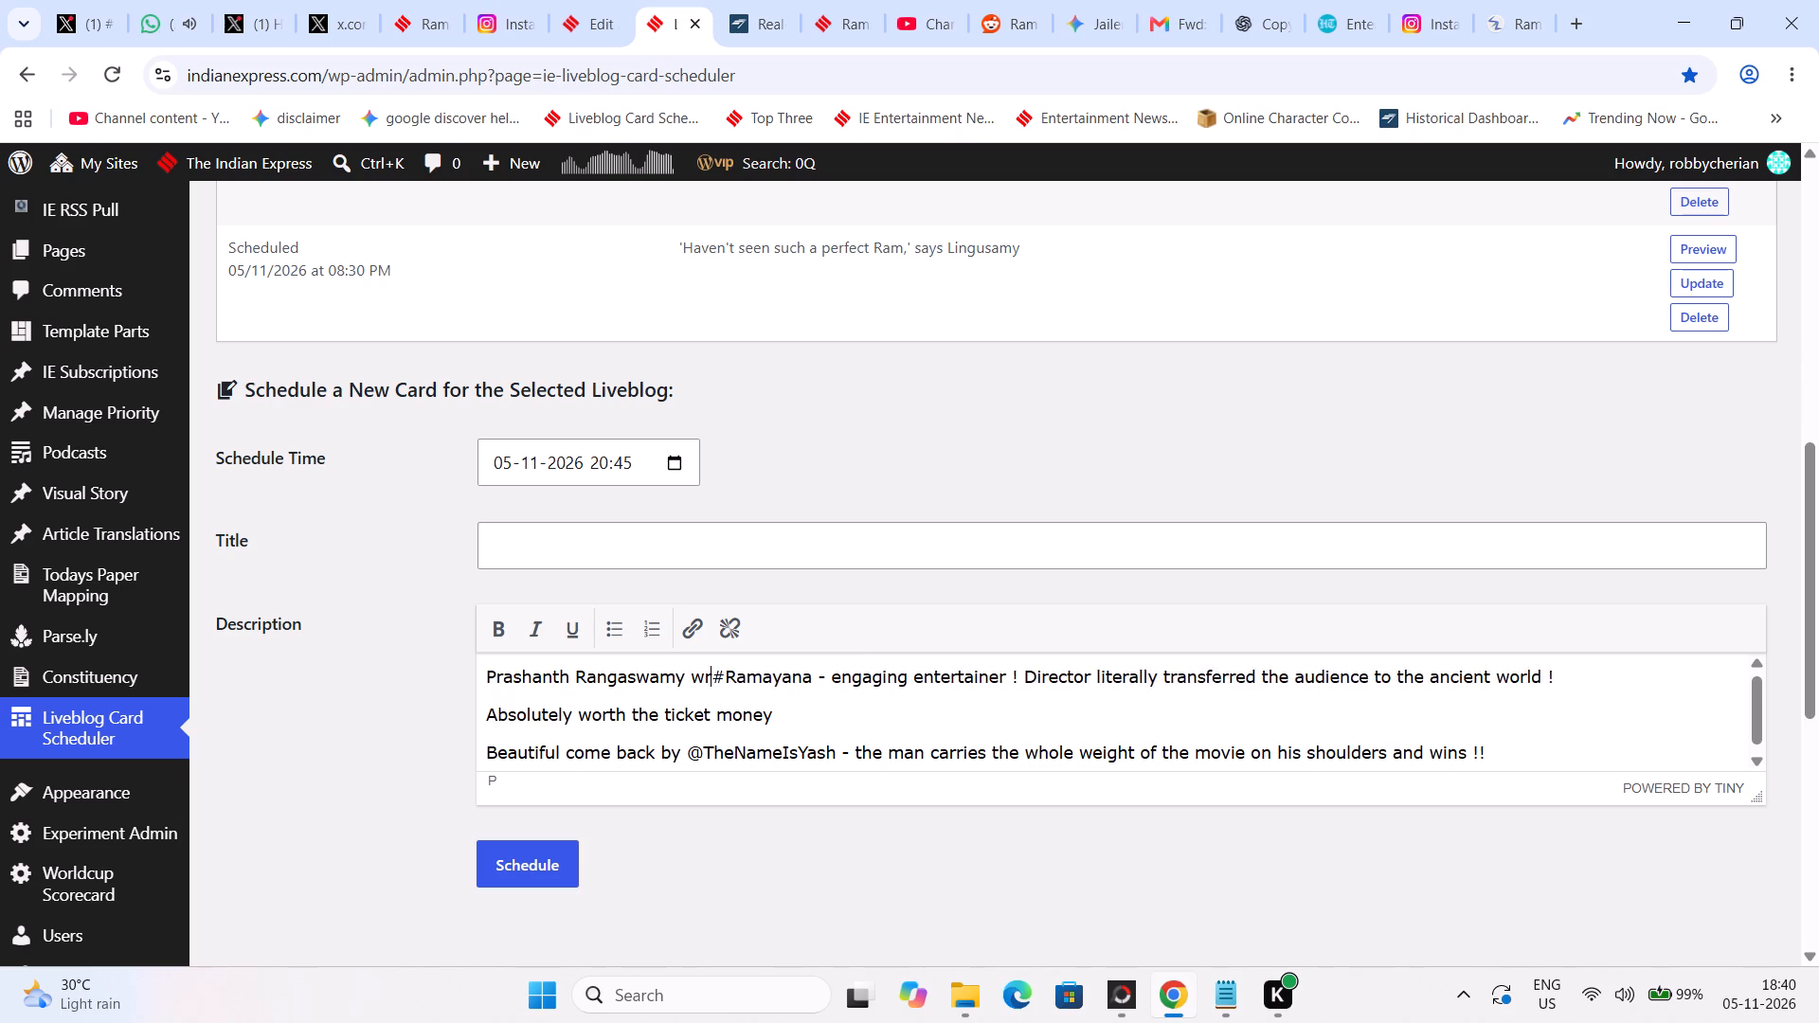
pyautogui.press('space')
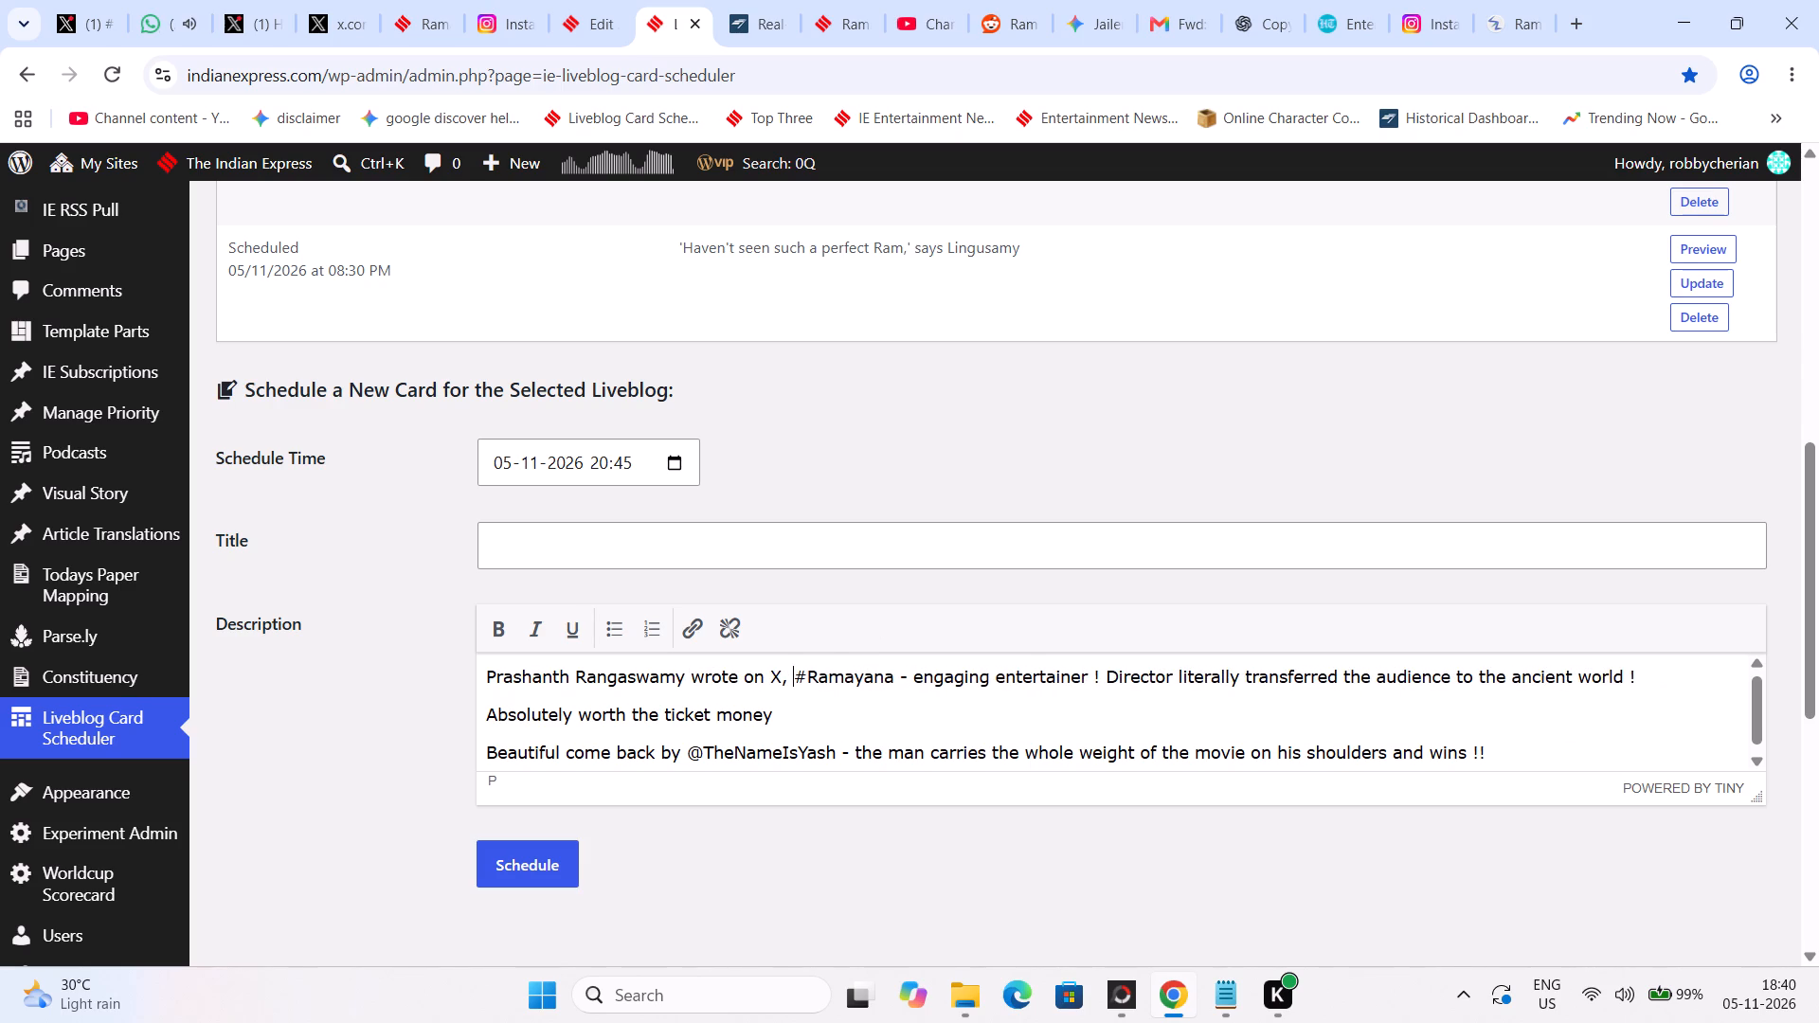
pyautogui.write('"')
pyautogui.press('Delete')
pyautogui.hotkey('shift', '#')
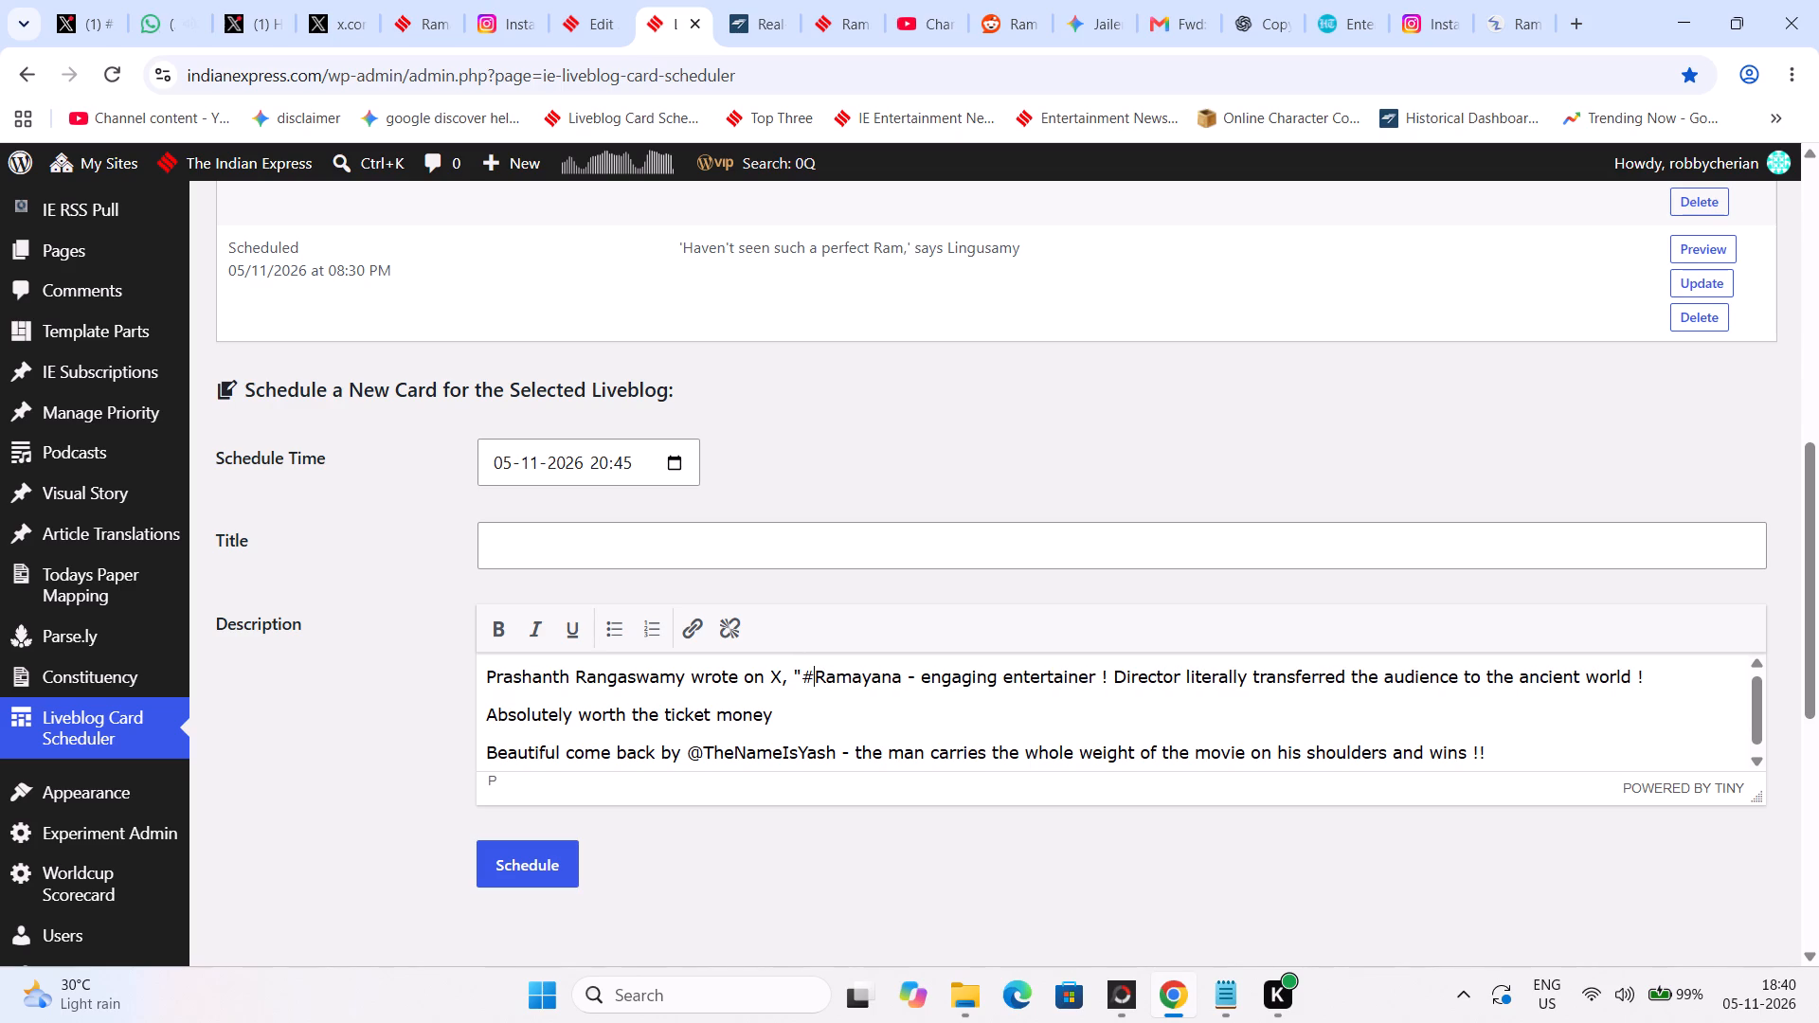
# Merge the description into one paragraph, adding a full stop after "ticket money", closing the quote, and removing spaces before the marks after "world" and "wins".
pyautogui.press('Down')
pyautogui.press('Delete')
pyautogui.write('.')
pyautogui.press('space')
pyautogui.press('Down')
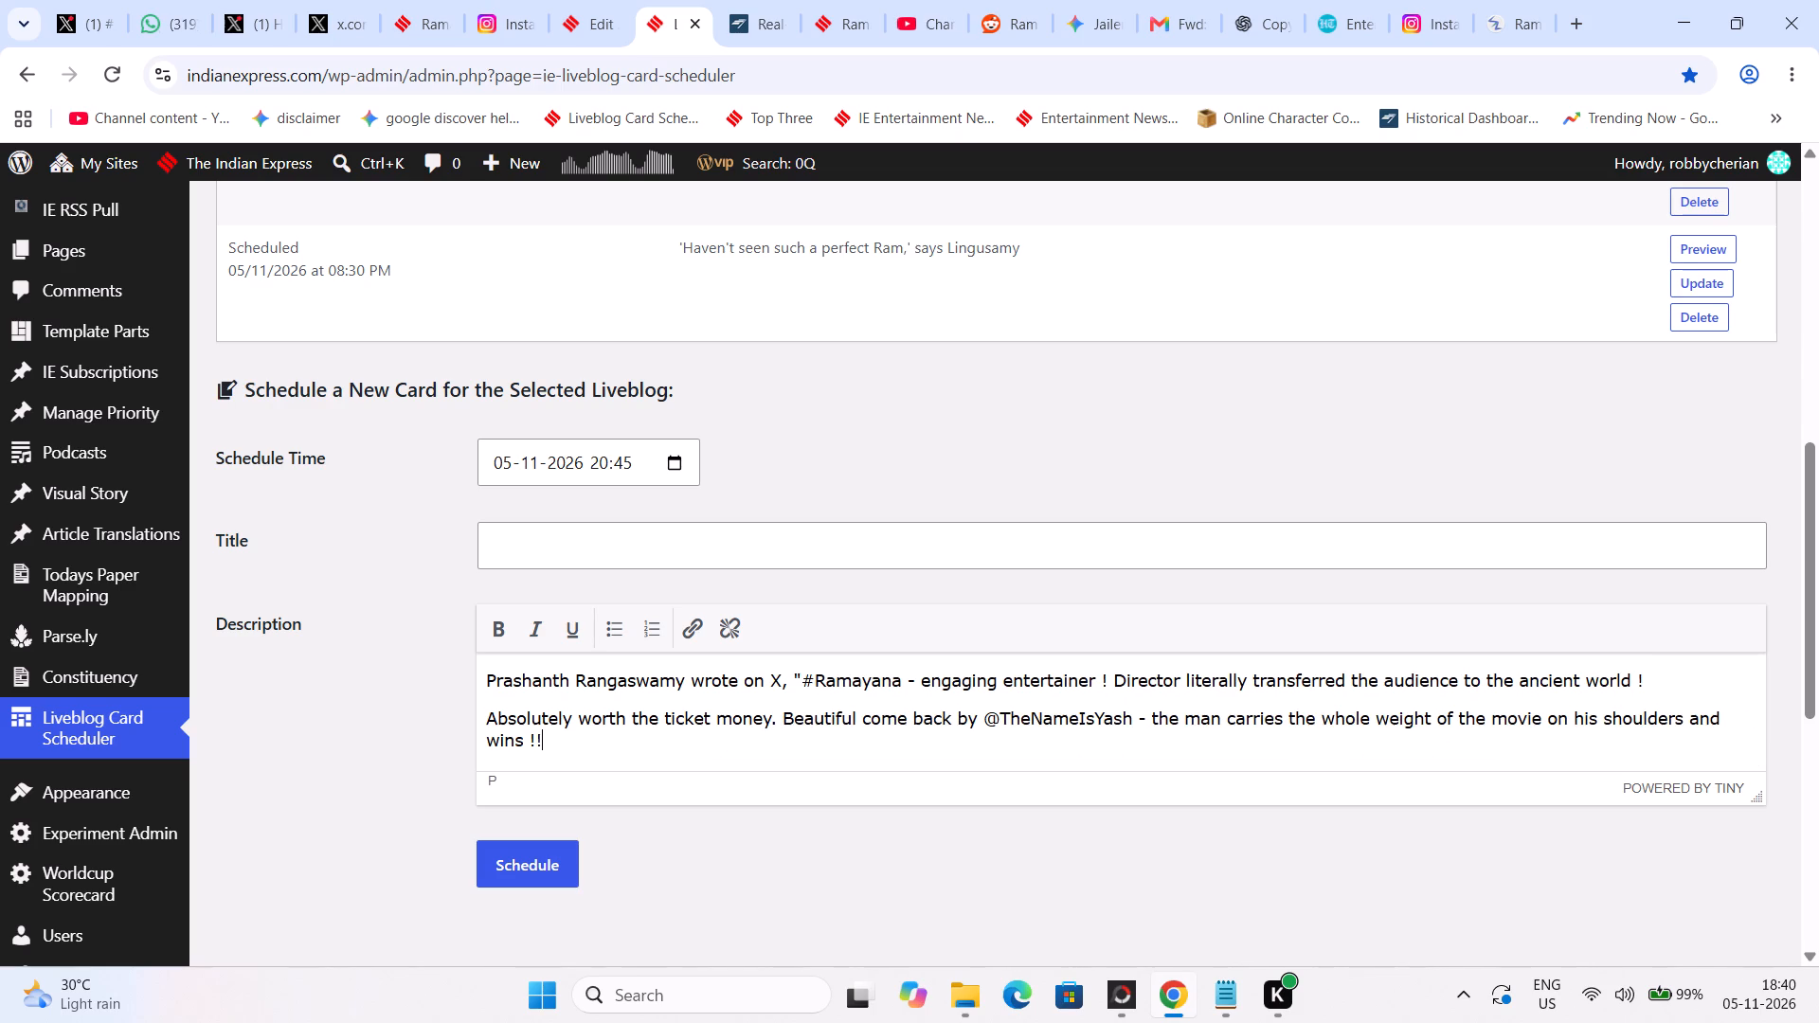
pyautogui.hotkey('shift', '"')
pyautogui.press('Left')
pyautogui.press('Left')
pyautogui.press('Left')
pyautogui.press('BackSpace')
pyautogui.press('Left')
pyautogui.press('Up')
pyautogui.press('Left')
pyautogui.press('Left')
pyautogui.press('Left')
pyautogui.press('BackSpace')
pyautogui.press('Left')
pyautogui.press('BackSpace')
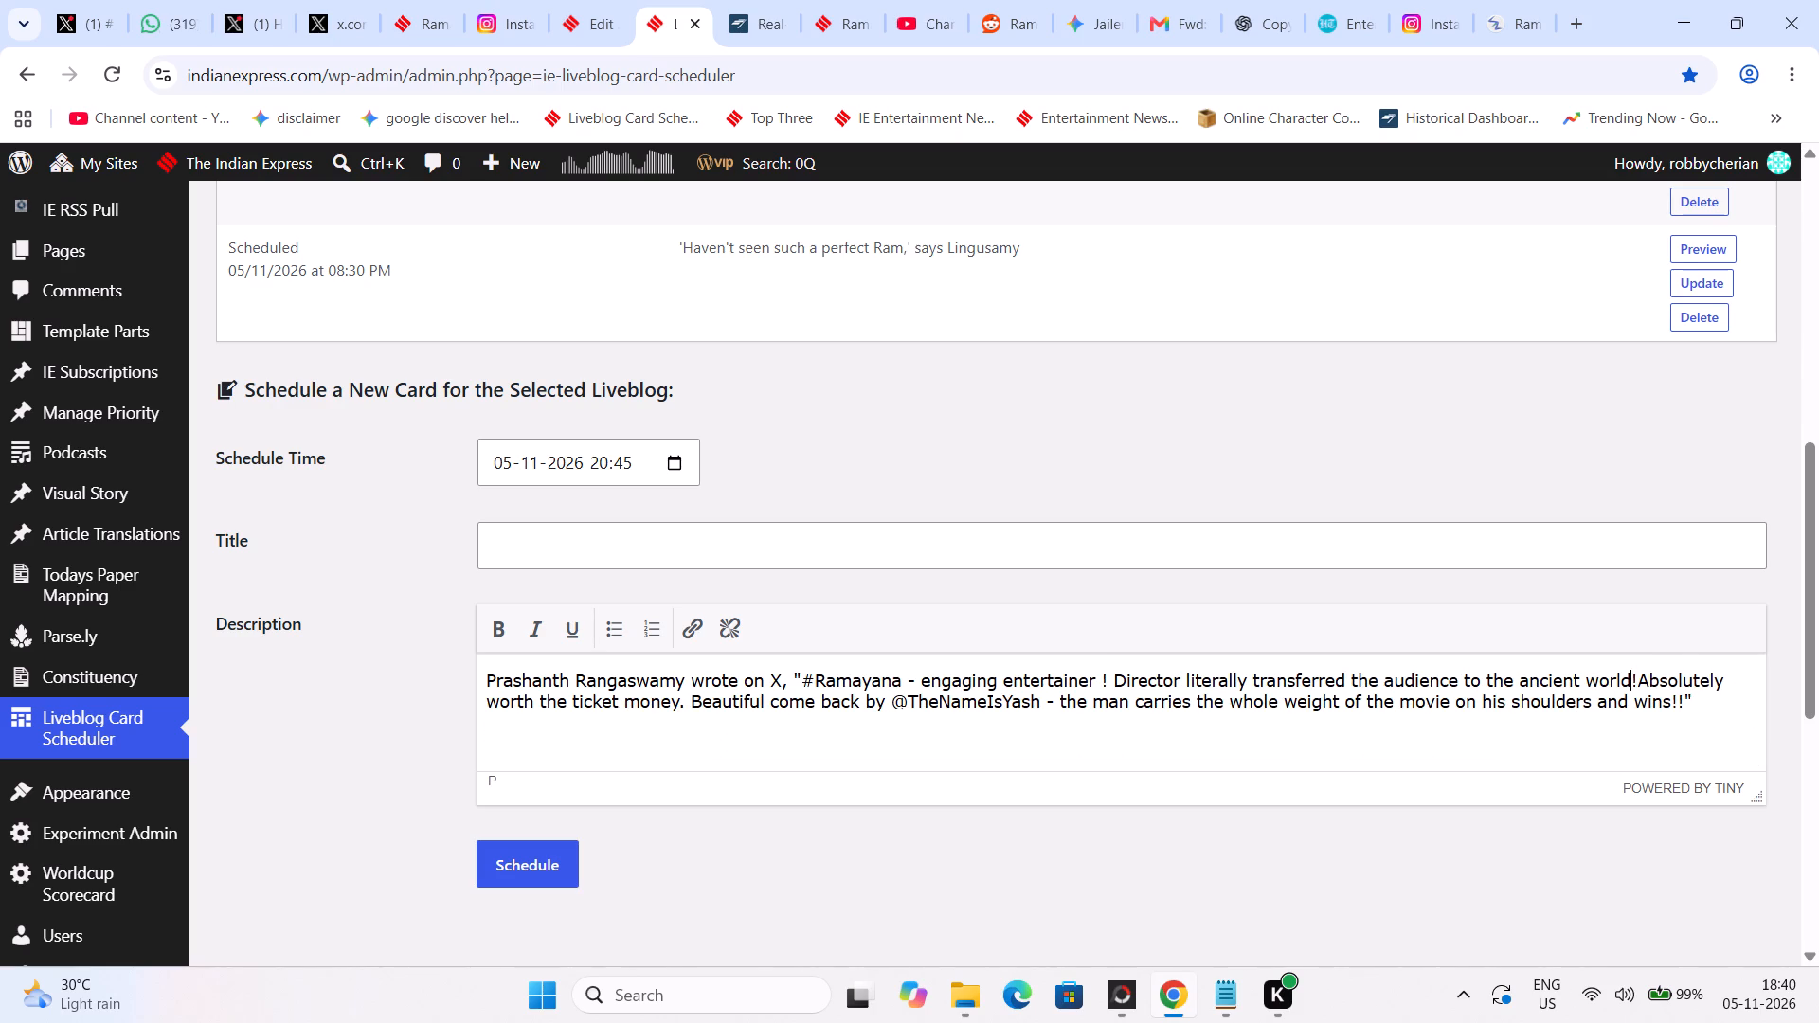
pyautogui.press('Right')
pyautogui.press('space')
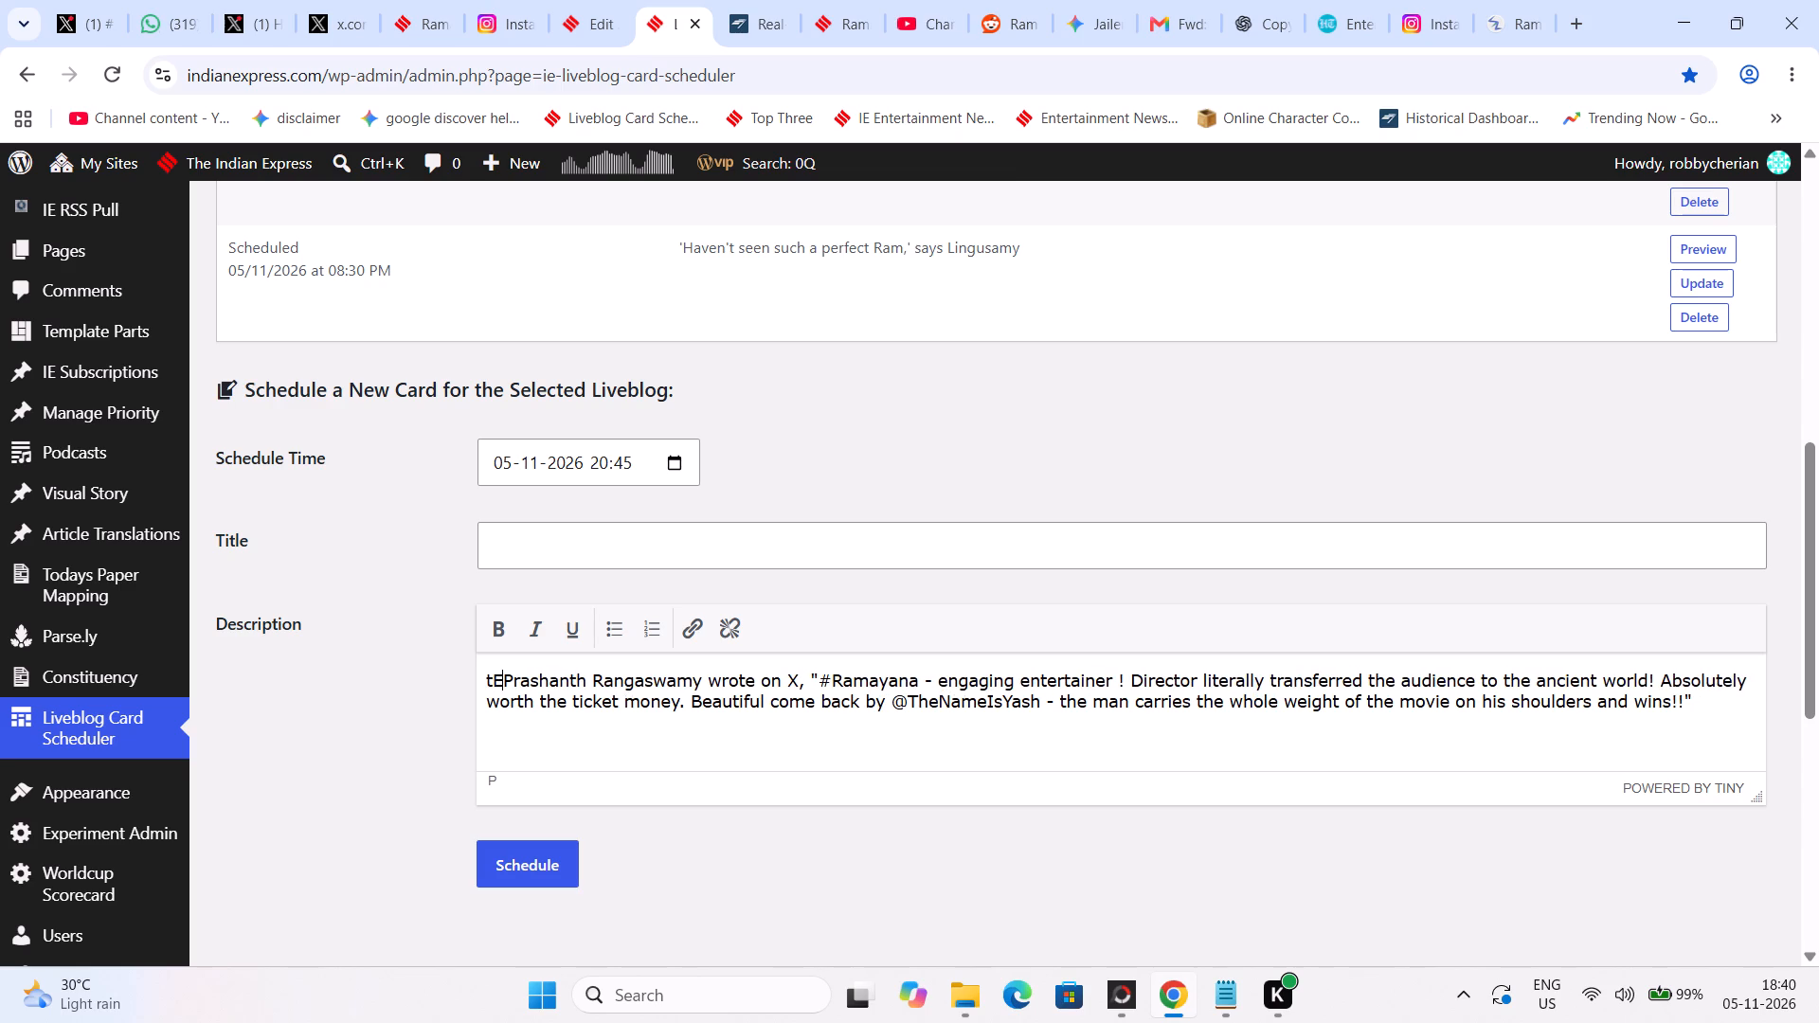
# Add "Trade analyst" before the author's name at the start of the card description.
pyautogui.press('BackSpace')
pyautogui.press('BackSpace')
pyautogui.press('BackSpace')
pyautogui.press('BackSpace')
pyautogui.write('rade anly')
pyautogui.press('BackSpace')
pyautogui.press('BackSpace')
pyautogui.write('alyst')
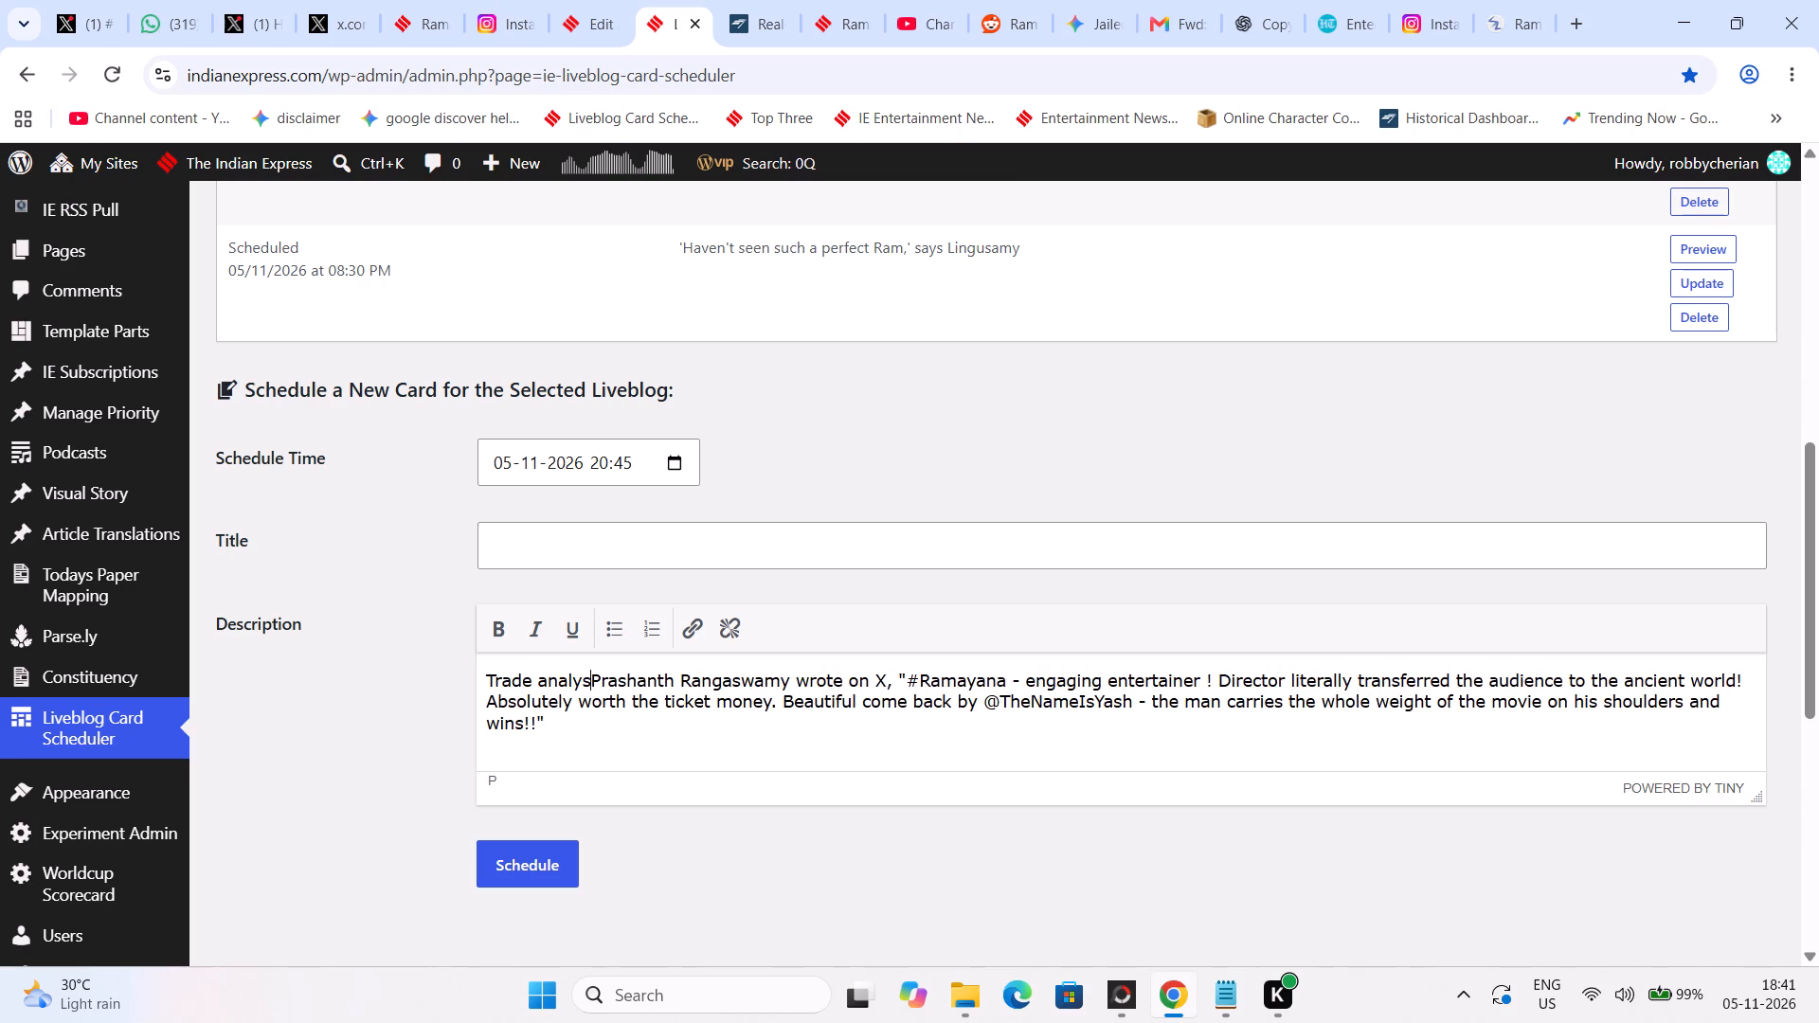
pyautogui.press('space')
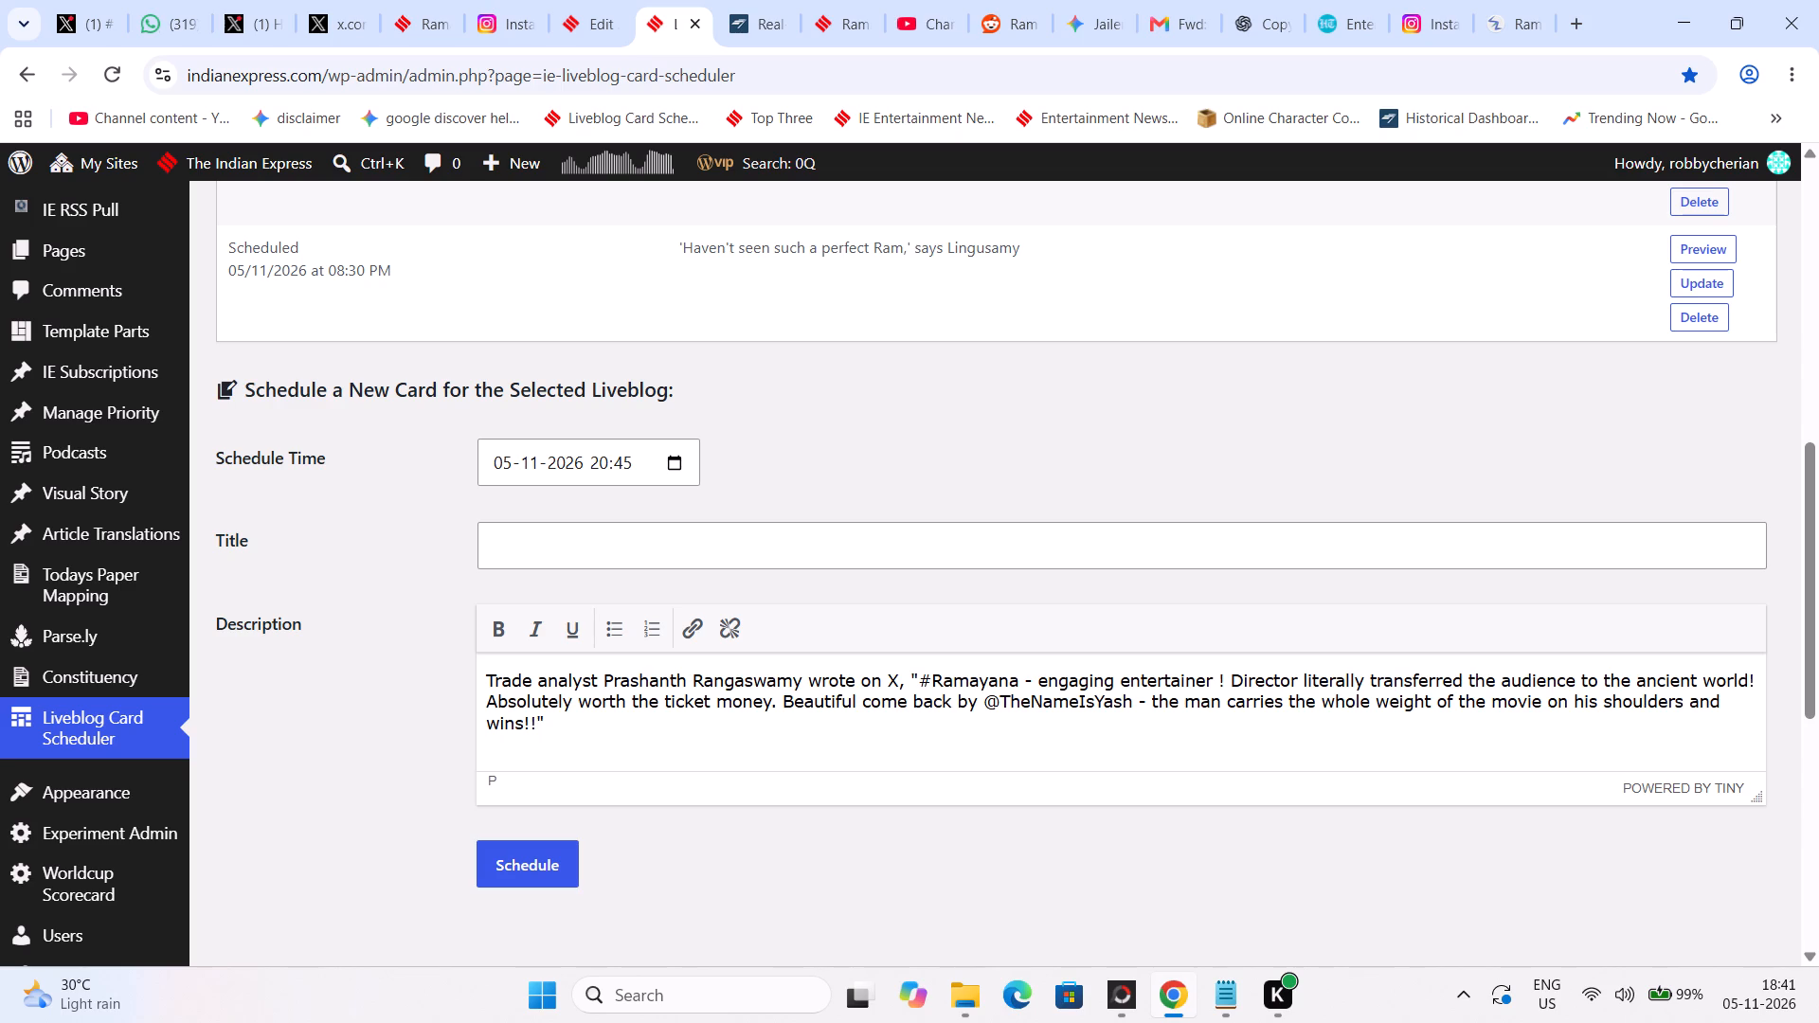
# Title the card 'Director literally transferred the audience to the ancient world' in single quotes, using the description's wording, and schedule it.
pyautogui.moveTo(1231, 681); pyautogui.dragTo(1562, 681)
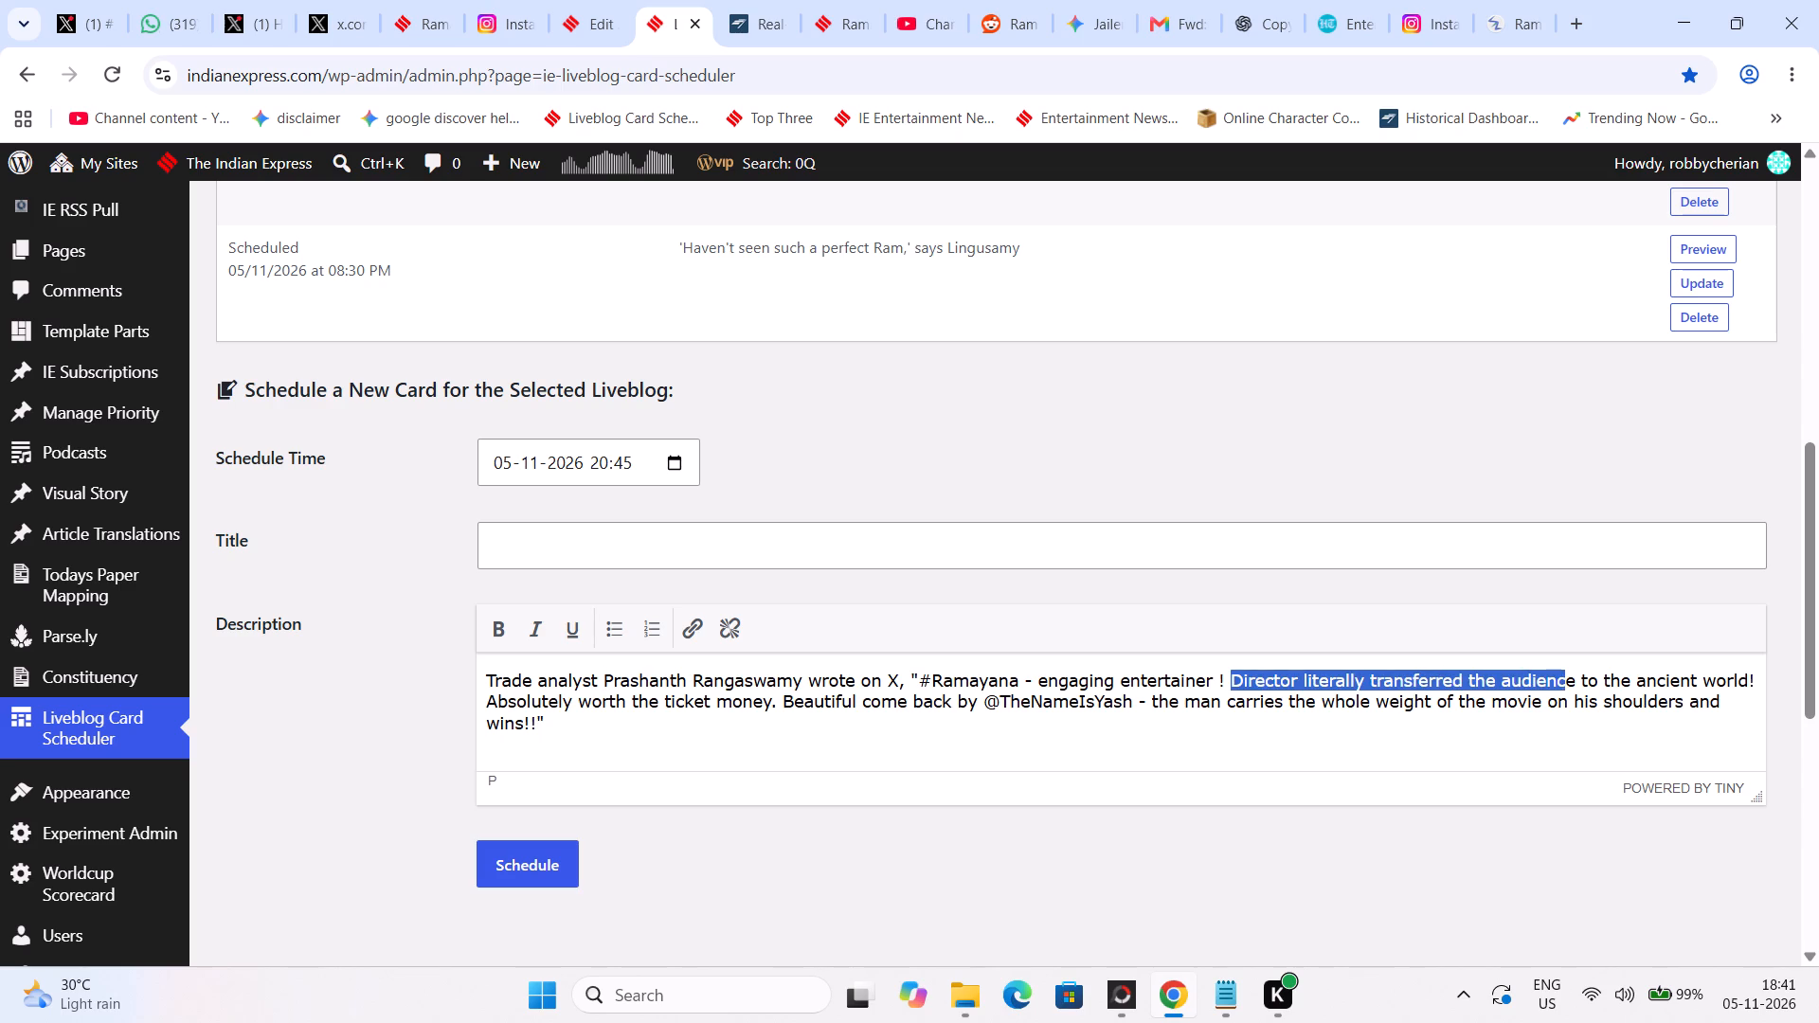
pyautogui.moveTo(1562, 681); pyautogui.dragTo(1745, 685)
pyautogui.hotkey('ctrl', 'c')
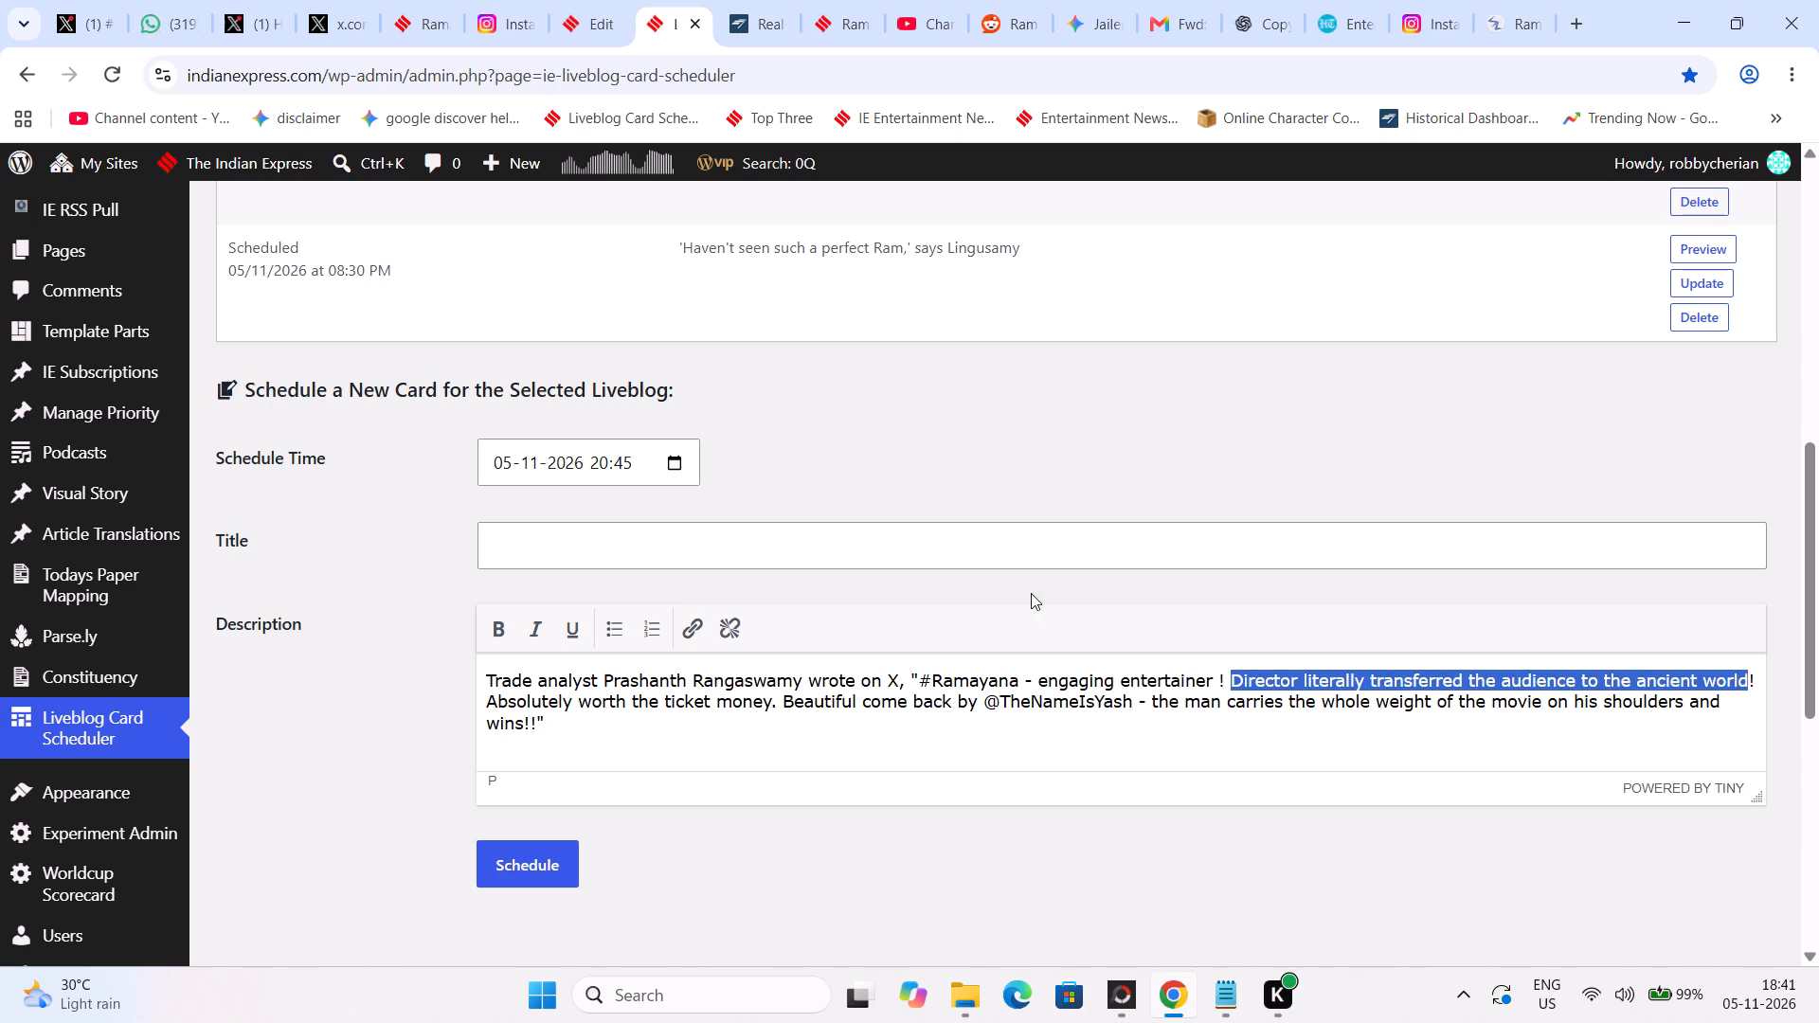
pyautogui.click(686, 544)
pyautogui.hotkey('ctrl', 'v')
pyautogui.press("'")
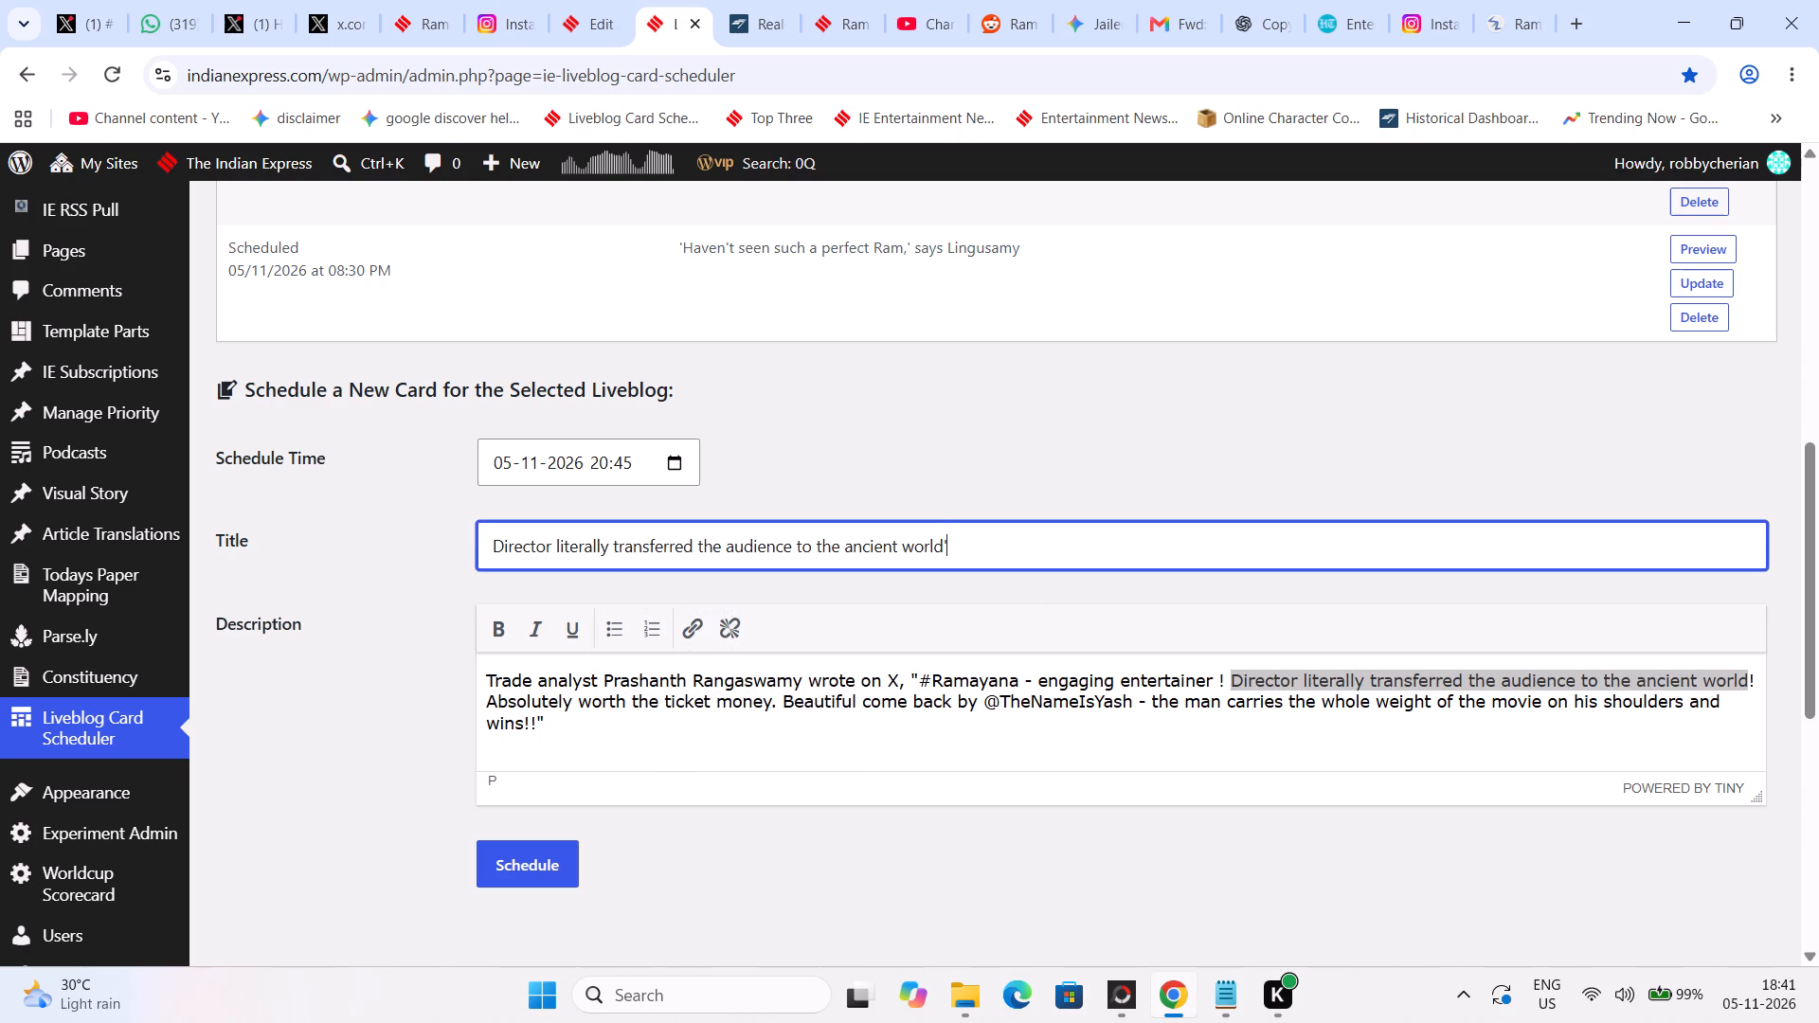
pyautogui.click(495, 555)
pyautogui.press("'")
pyautogui.click(538, 854)
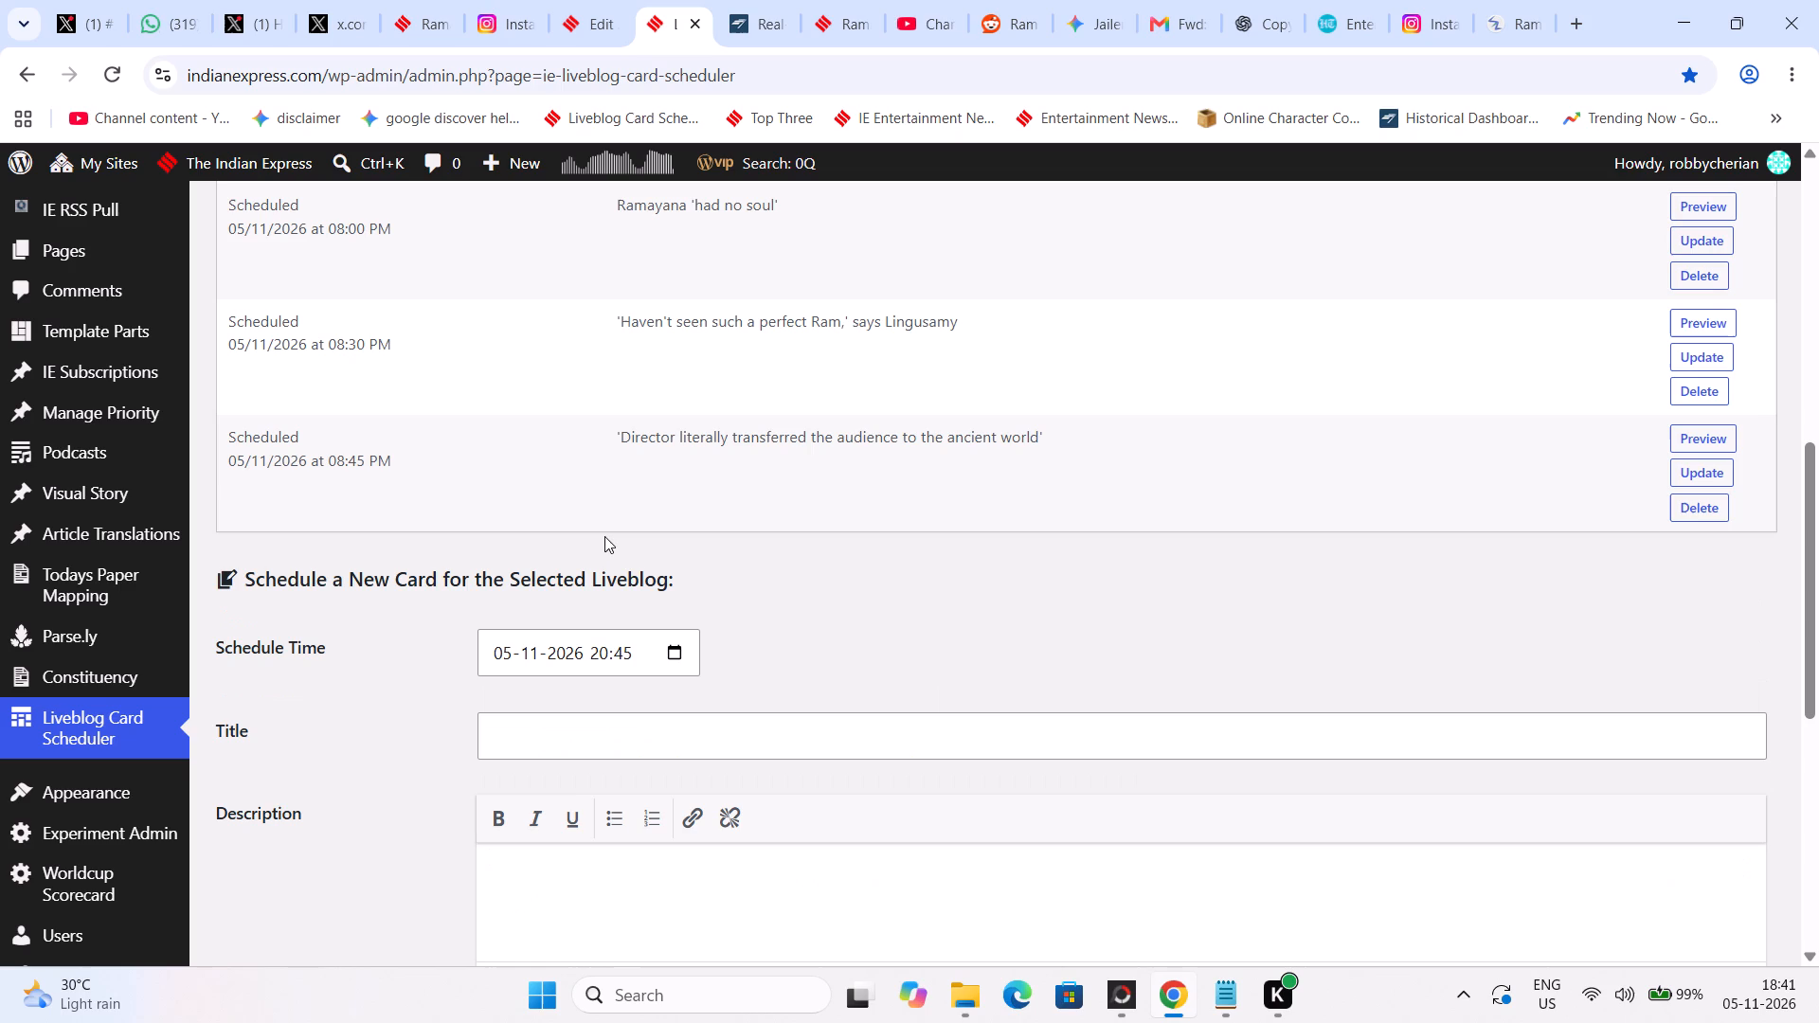
# Set the new liveblog card's schedule time to 21:00 on 05-11-2026.
pyautogui.click(592, 652)
pyautogui.press('2')
pyautogui.press('1')
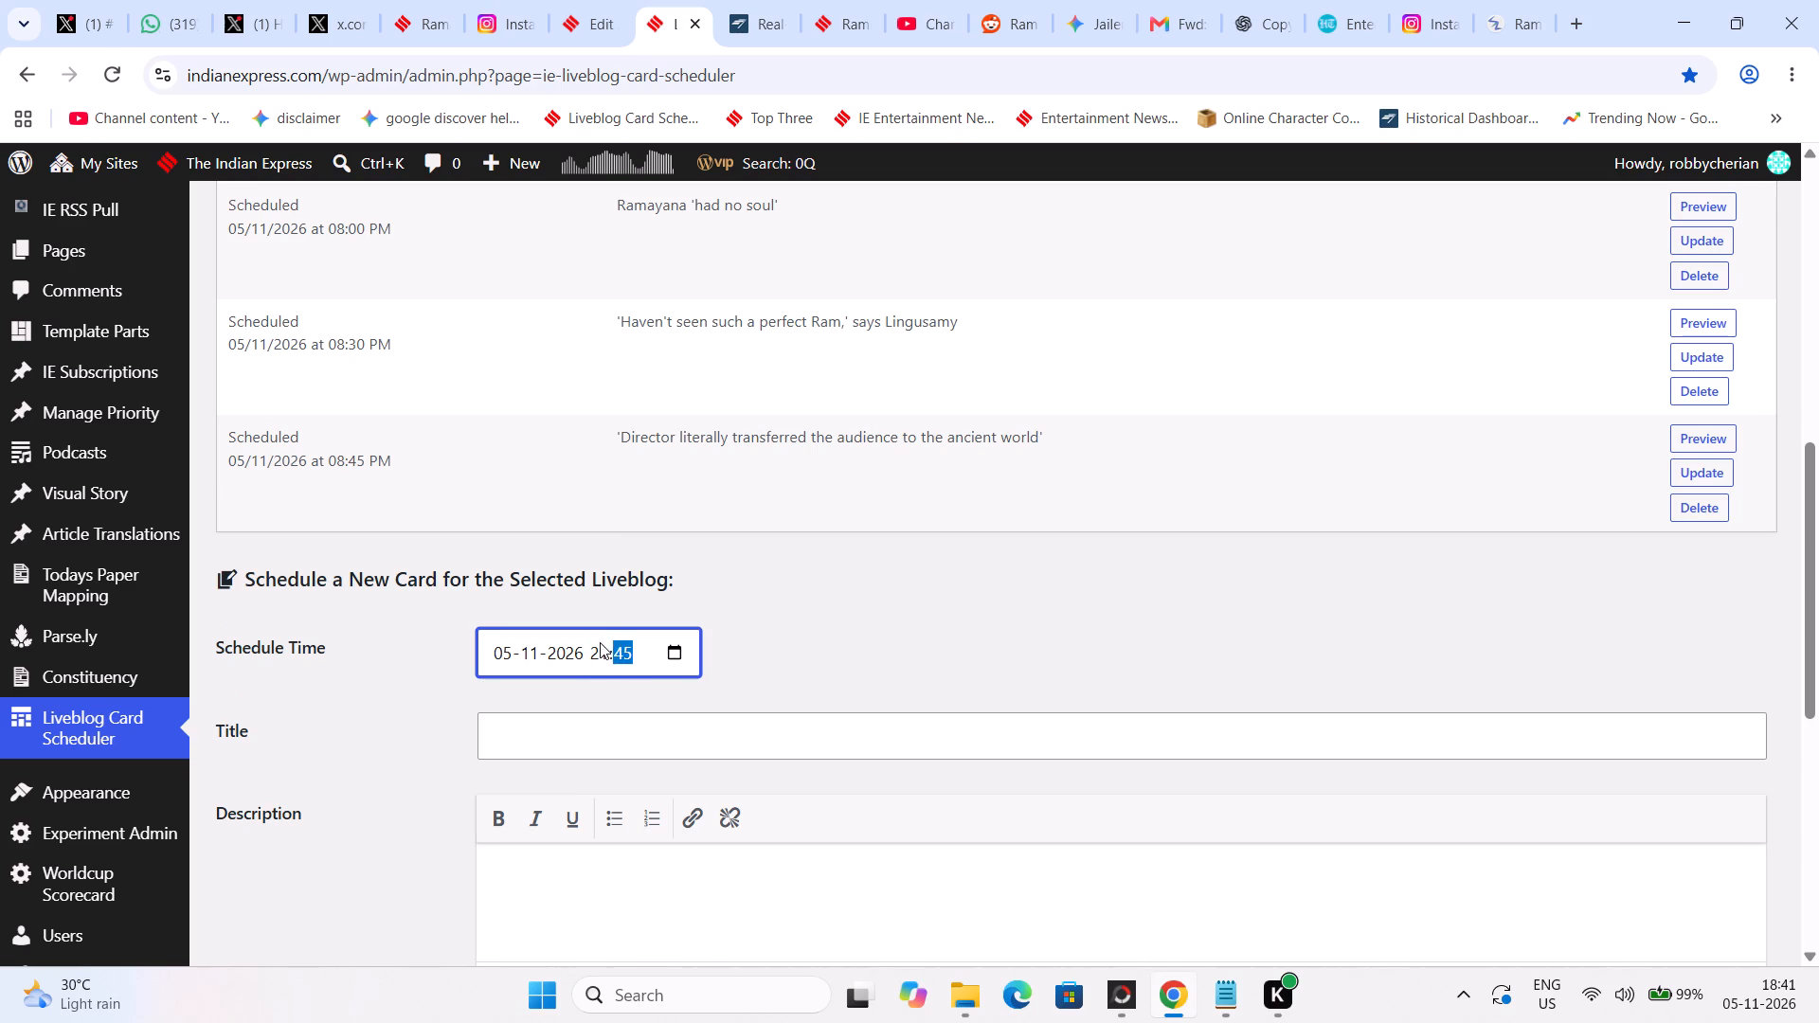
pyautogui.click(600, 642)
pyautogui.press('2')
pyautogui.write('21')
pyautogui.click(603, 644)
pyautogui.press('2')
pyautogui.press('1')
pyautogui.write('00')
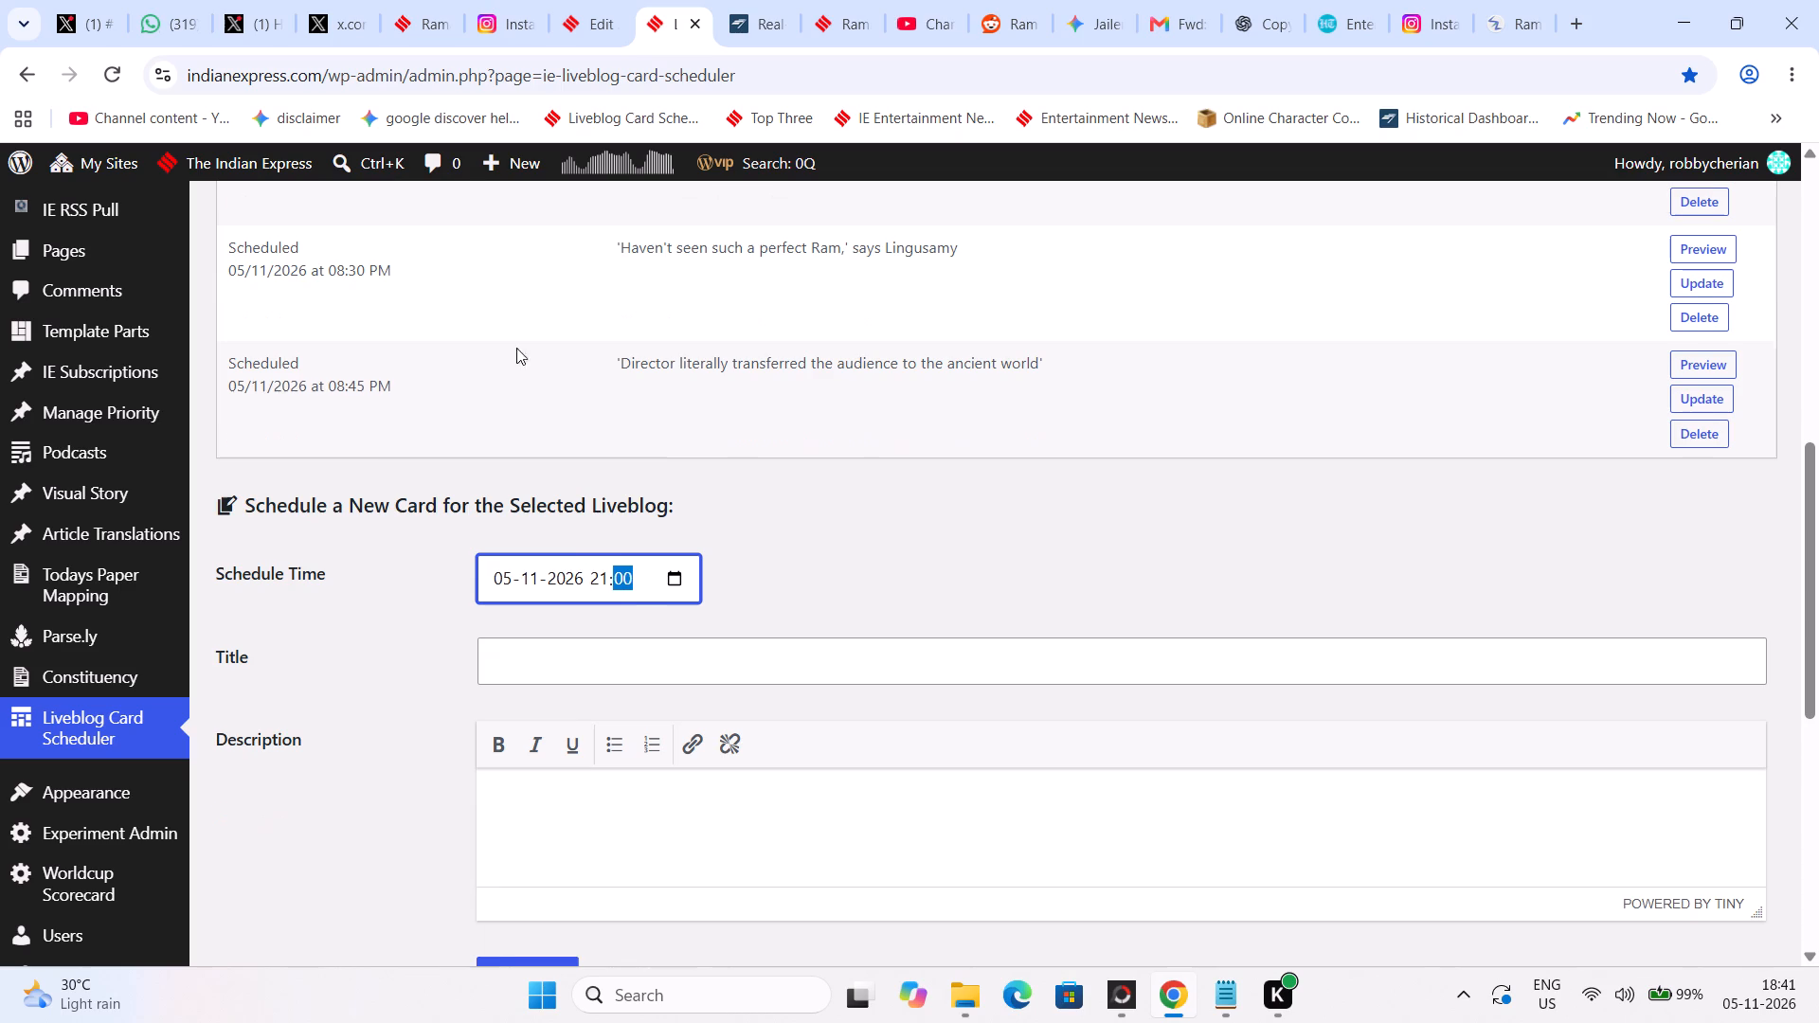
# Look through the X home feed for Ramayana reactions suitable for the next liveblog card.
pyautogui.click(284, 0)
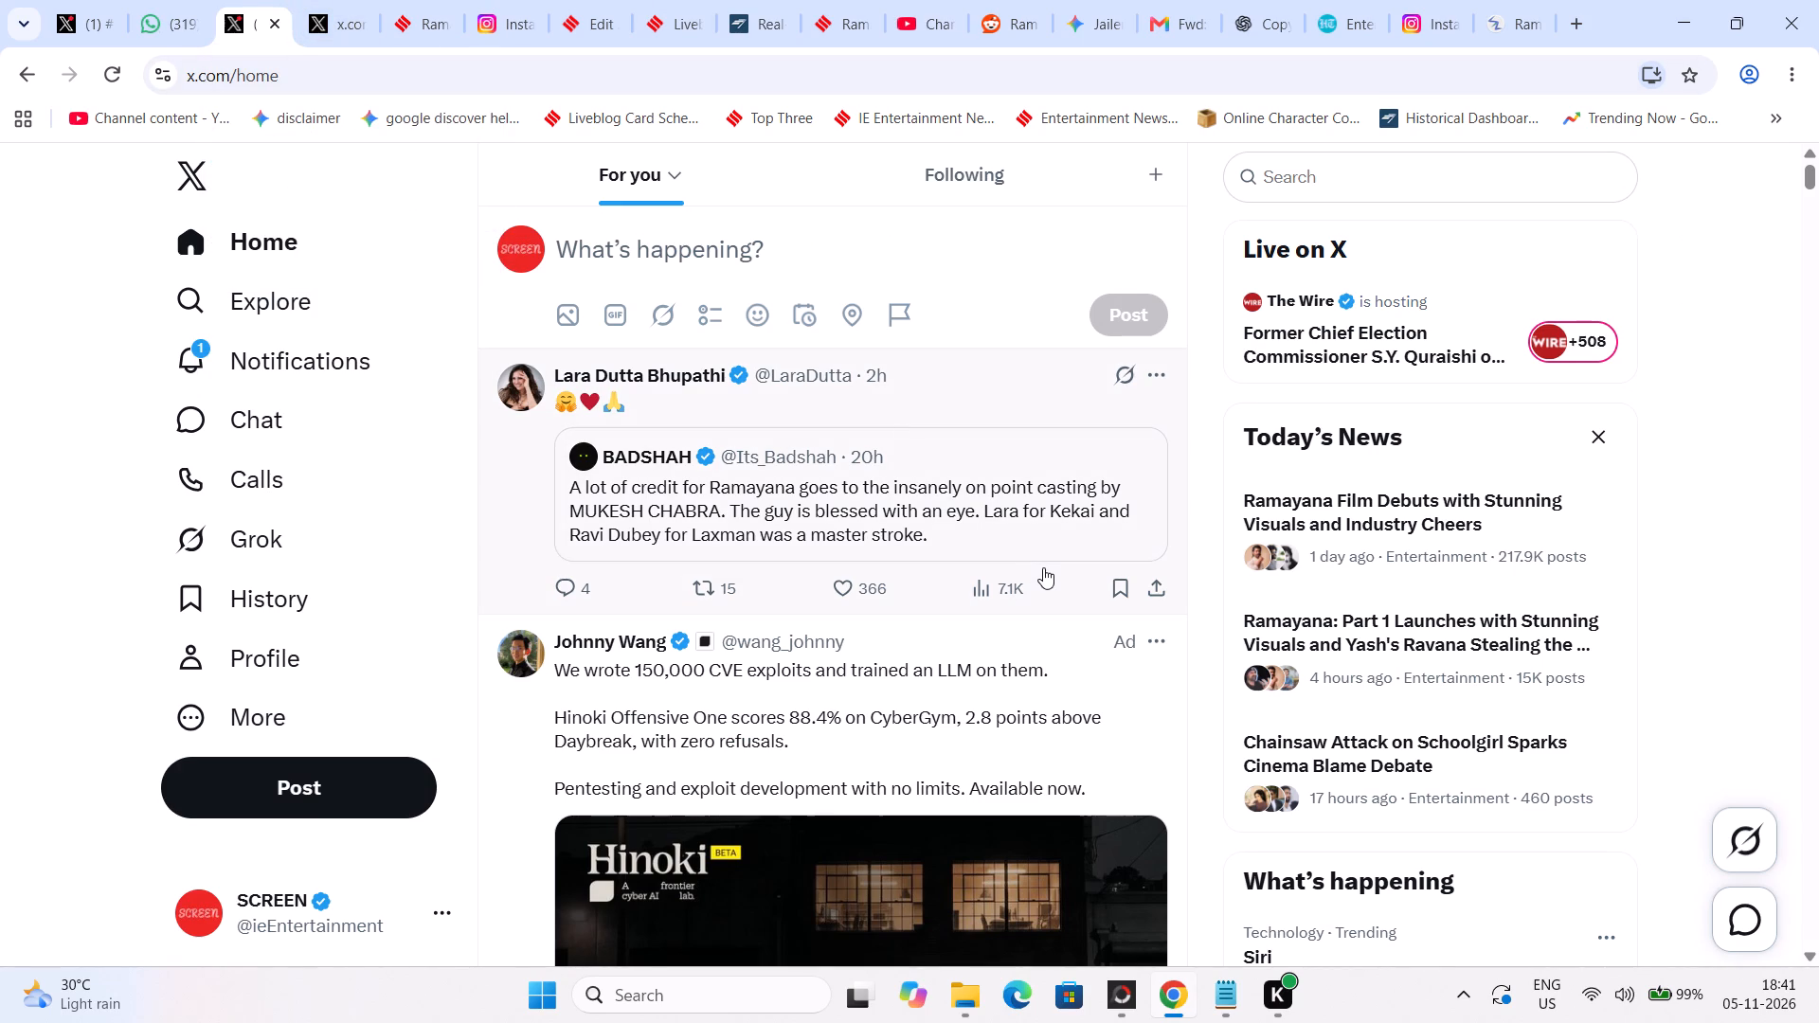
pyautogui.scroll(-7, 1042, 558)
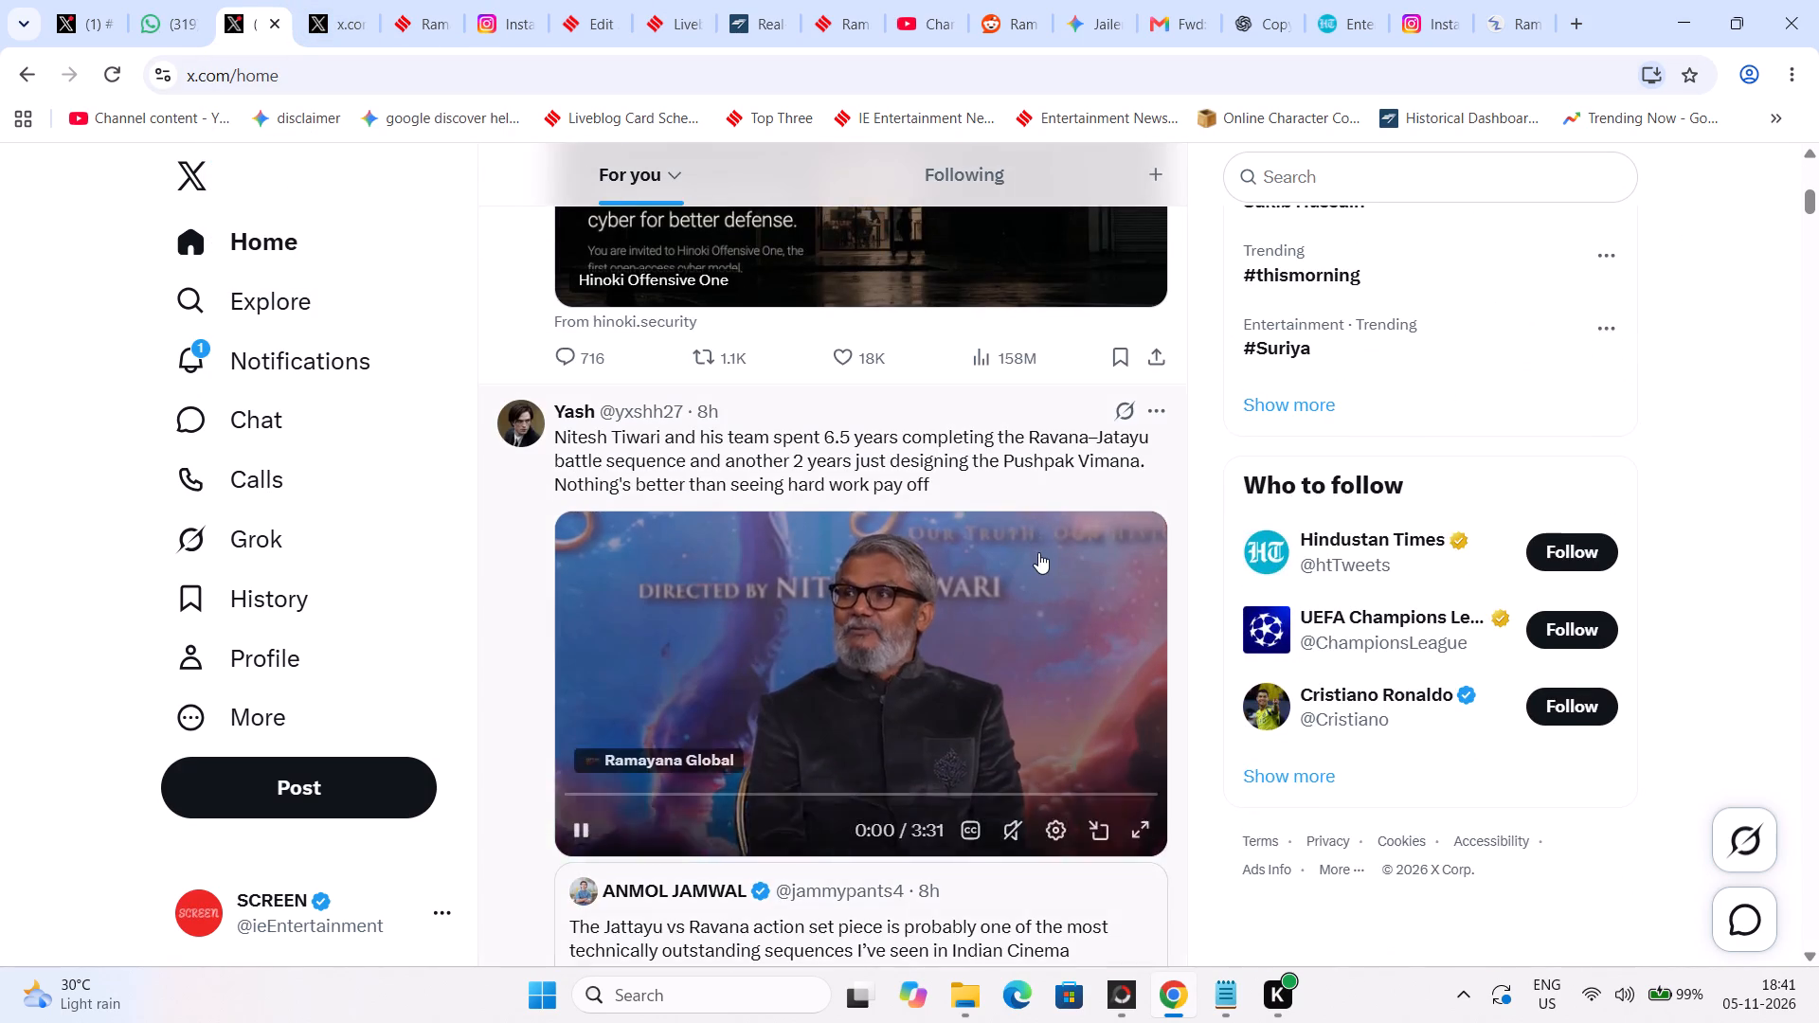
pyautogui.scroll(-20, 1038, 552)
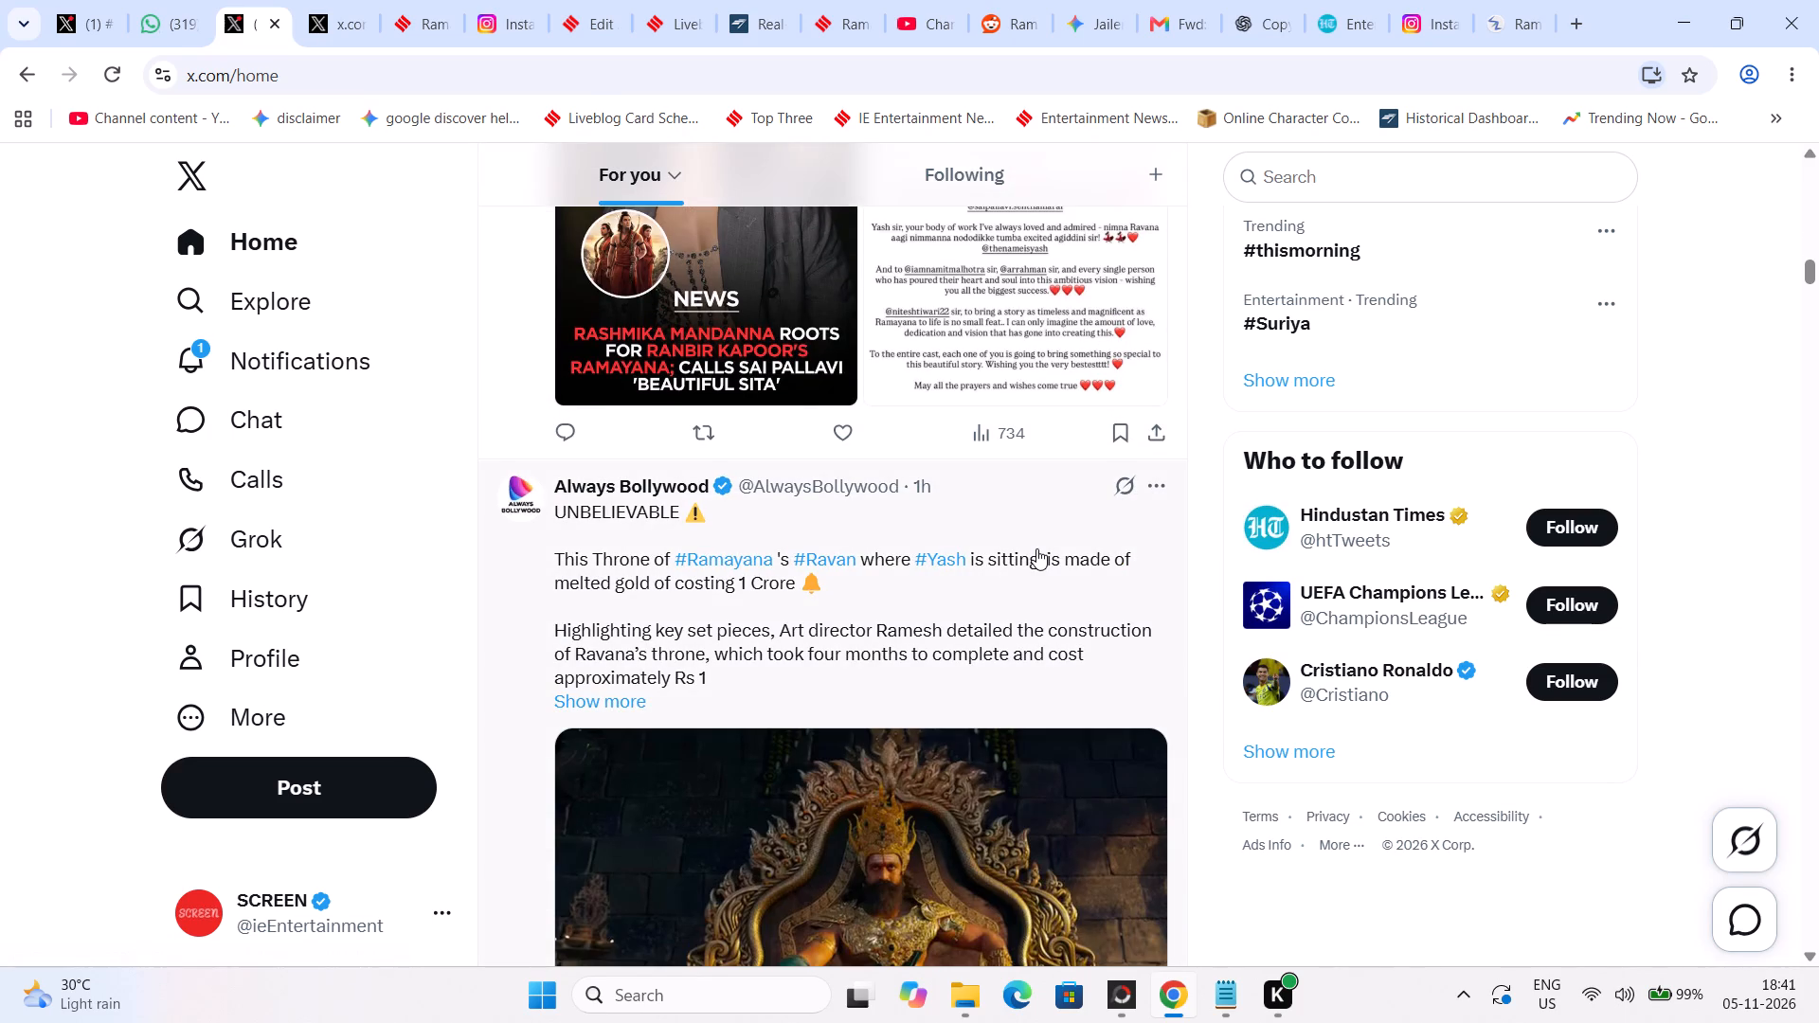
pyautogui.scroll(4, 1036, 548)
pyautogui.scroll(-4, 1036, 548)
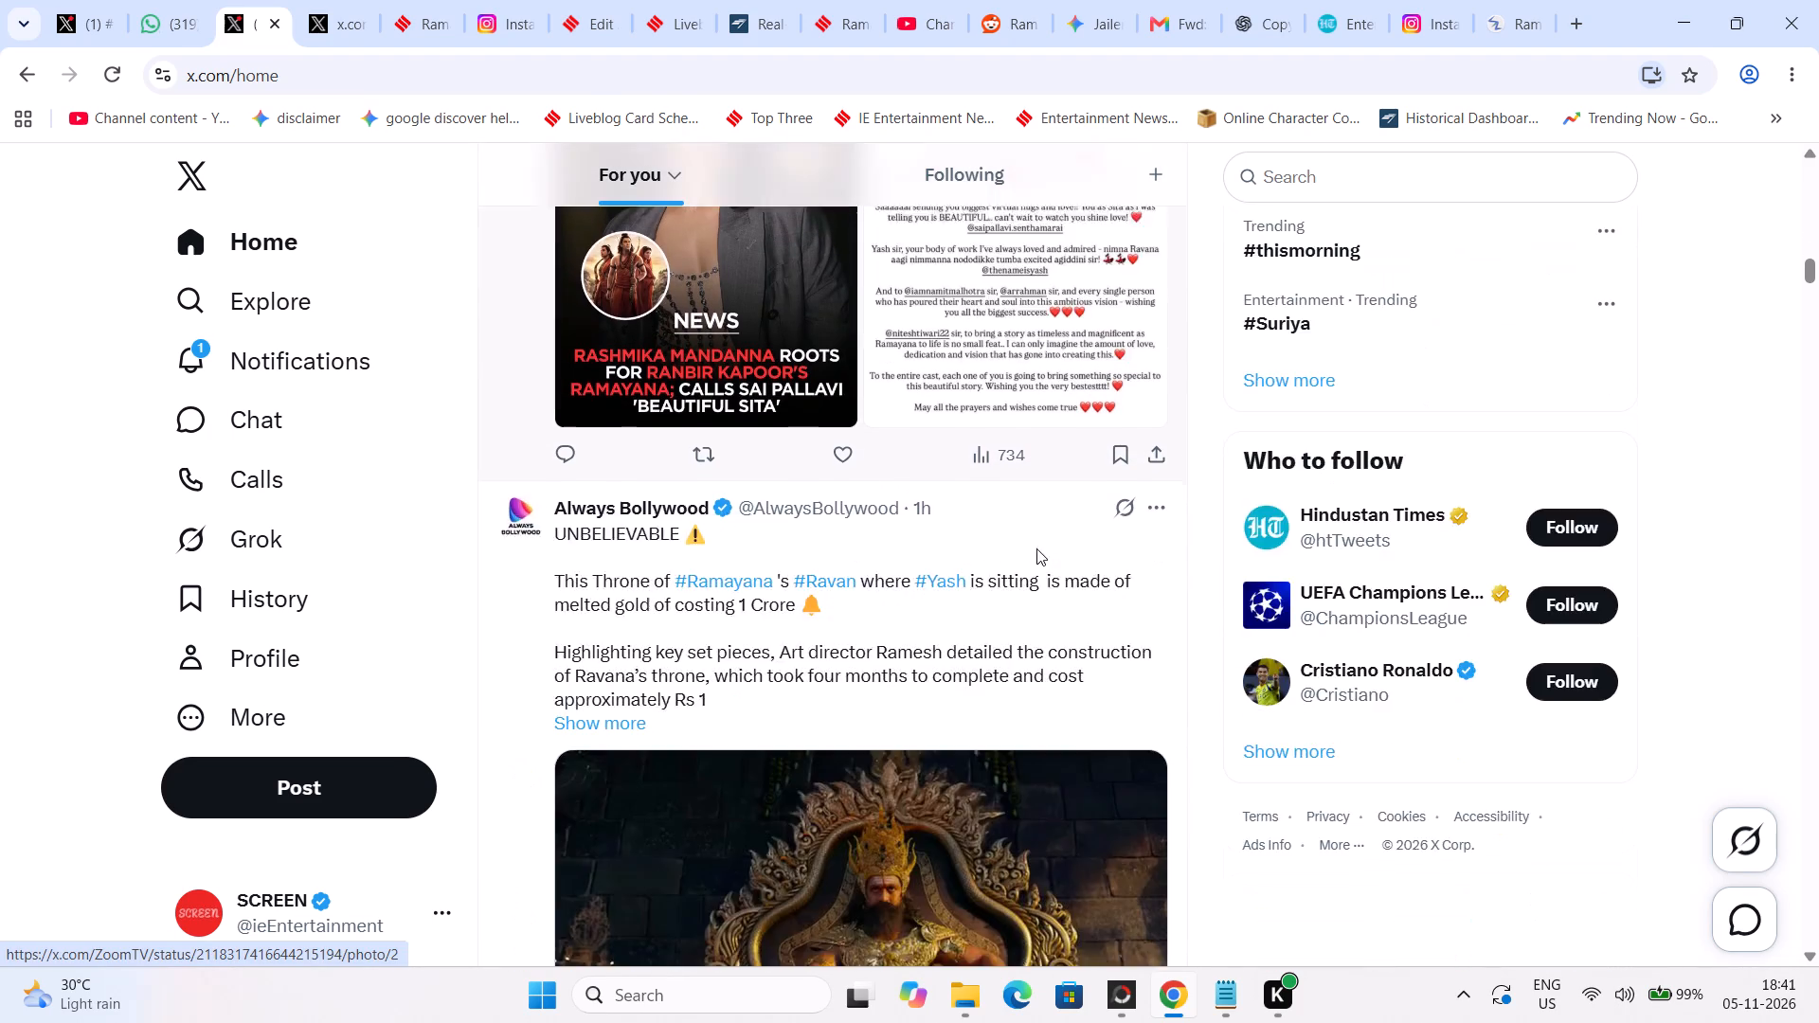
pyautogui.scroll(3, 1036, 548)
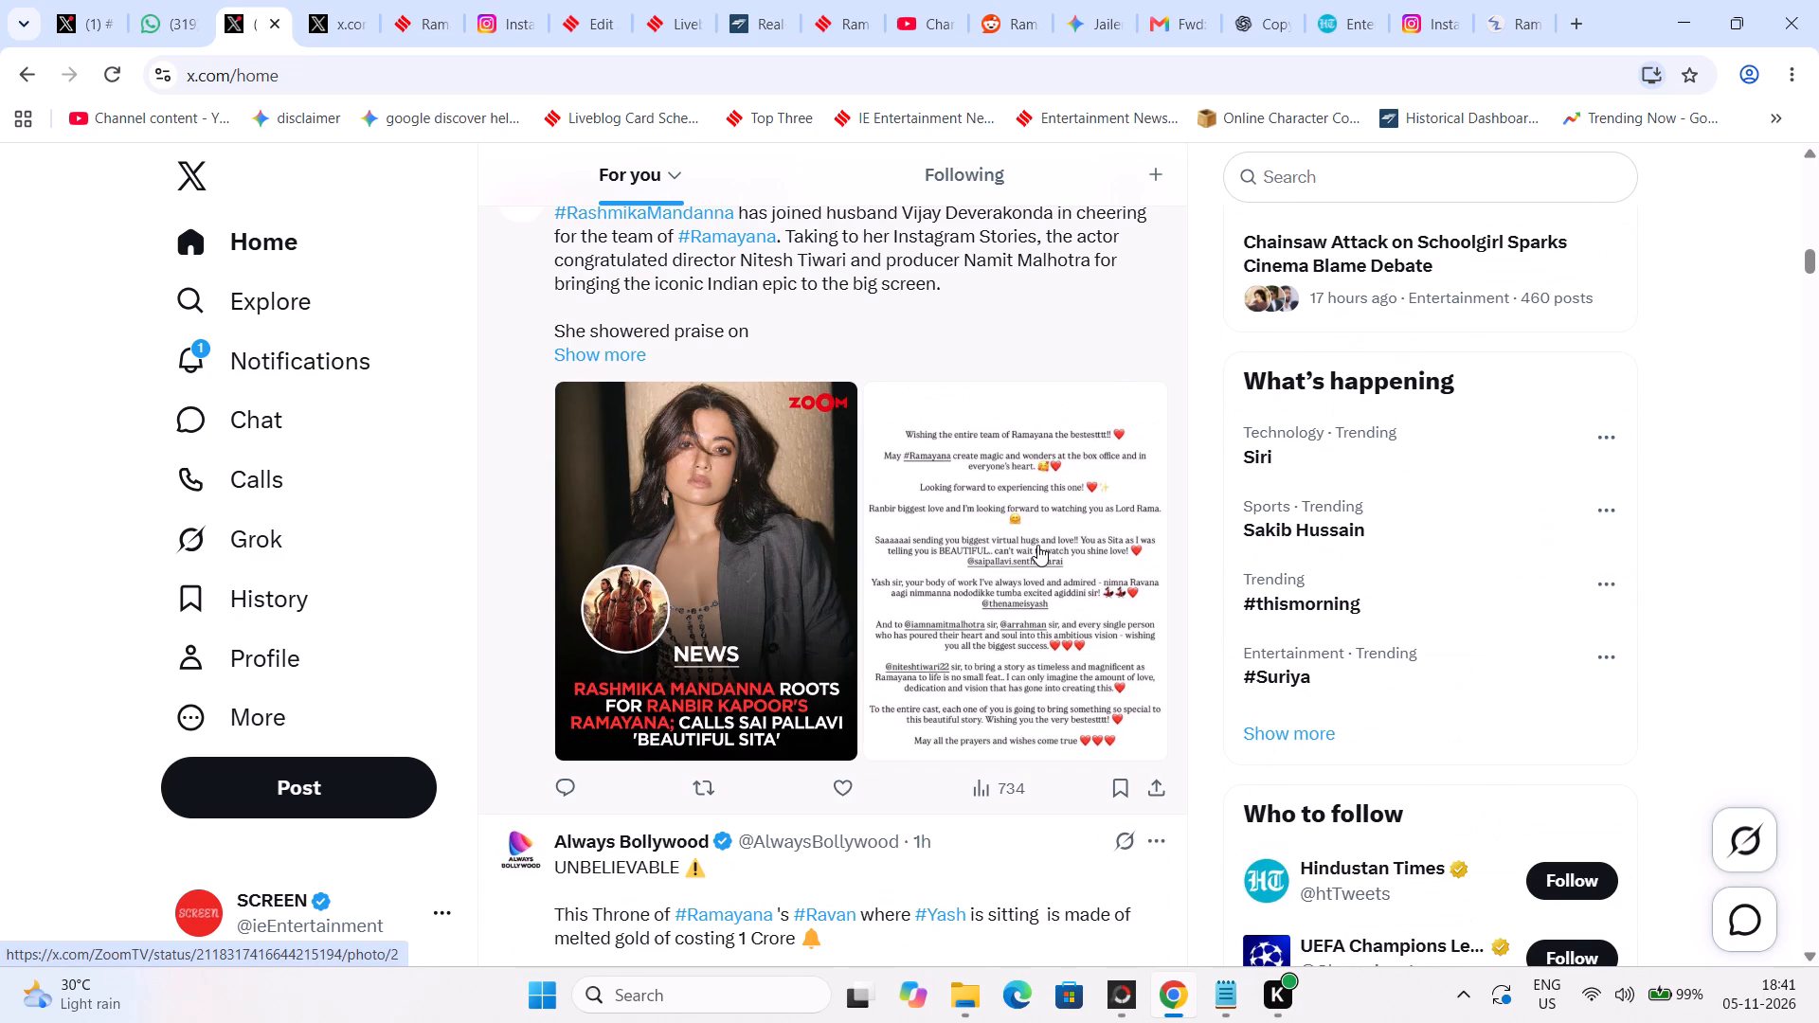
pyautogui.scroll(-9, 1037, 545)
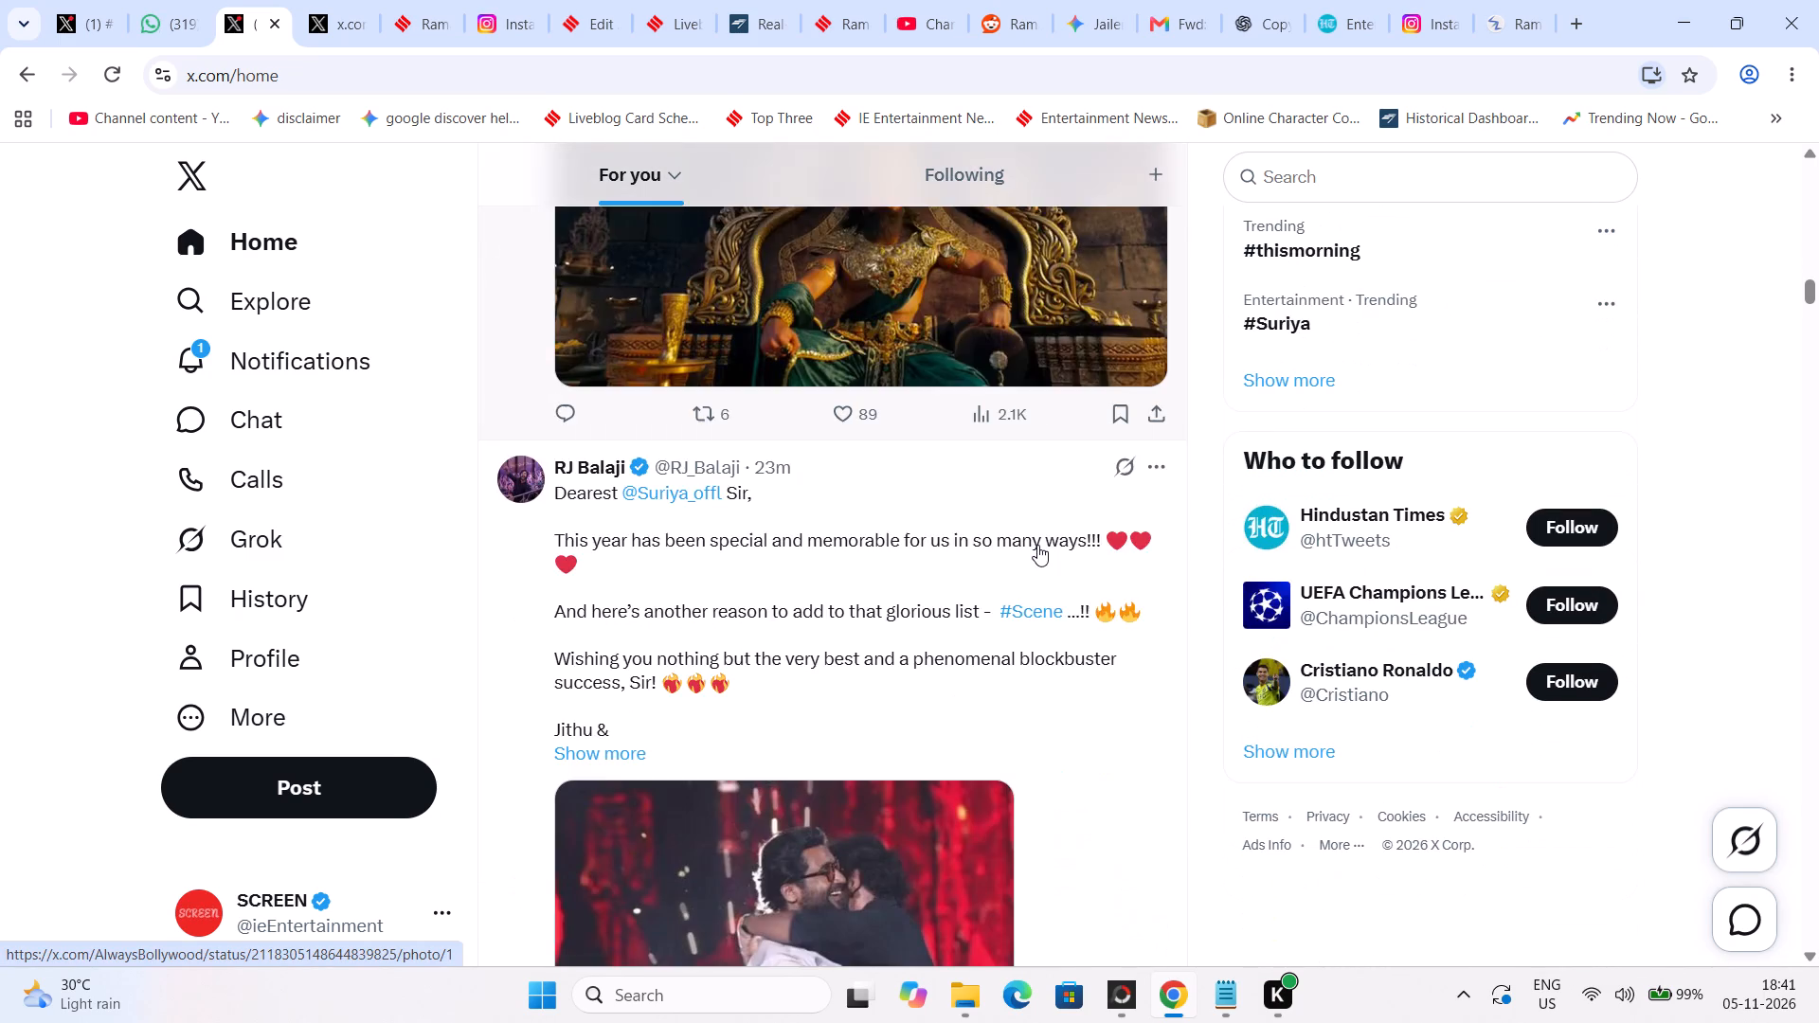
pyautogui.scroll(4, 1037, 545)
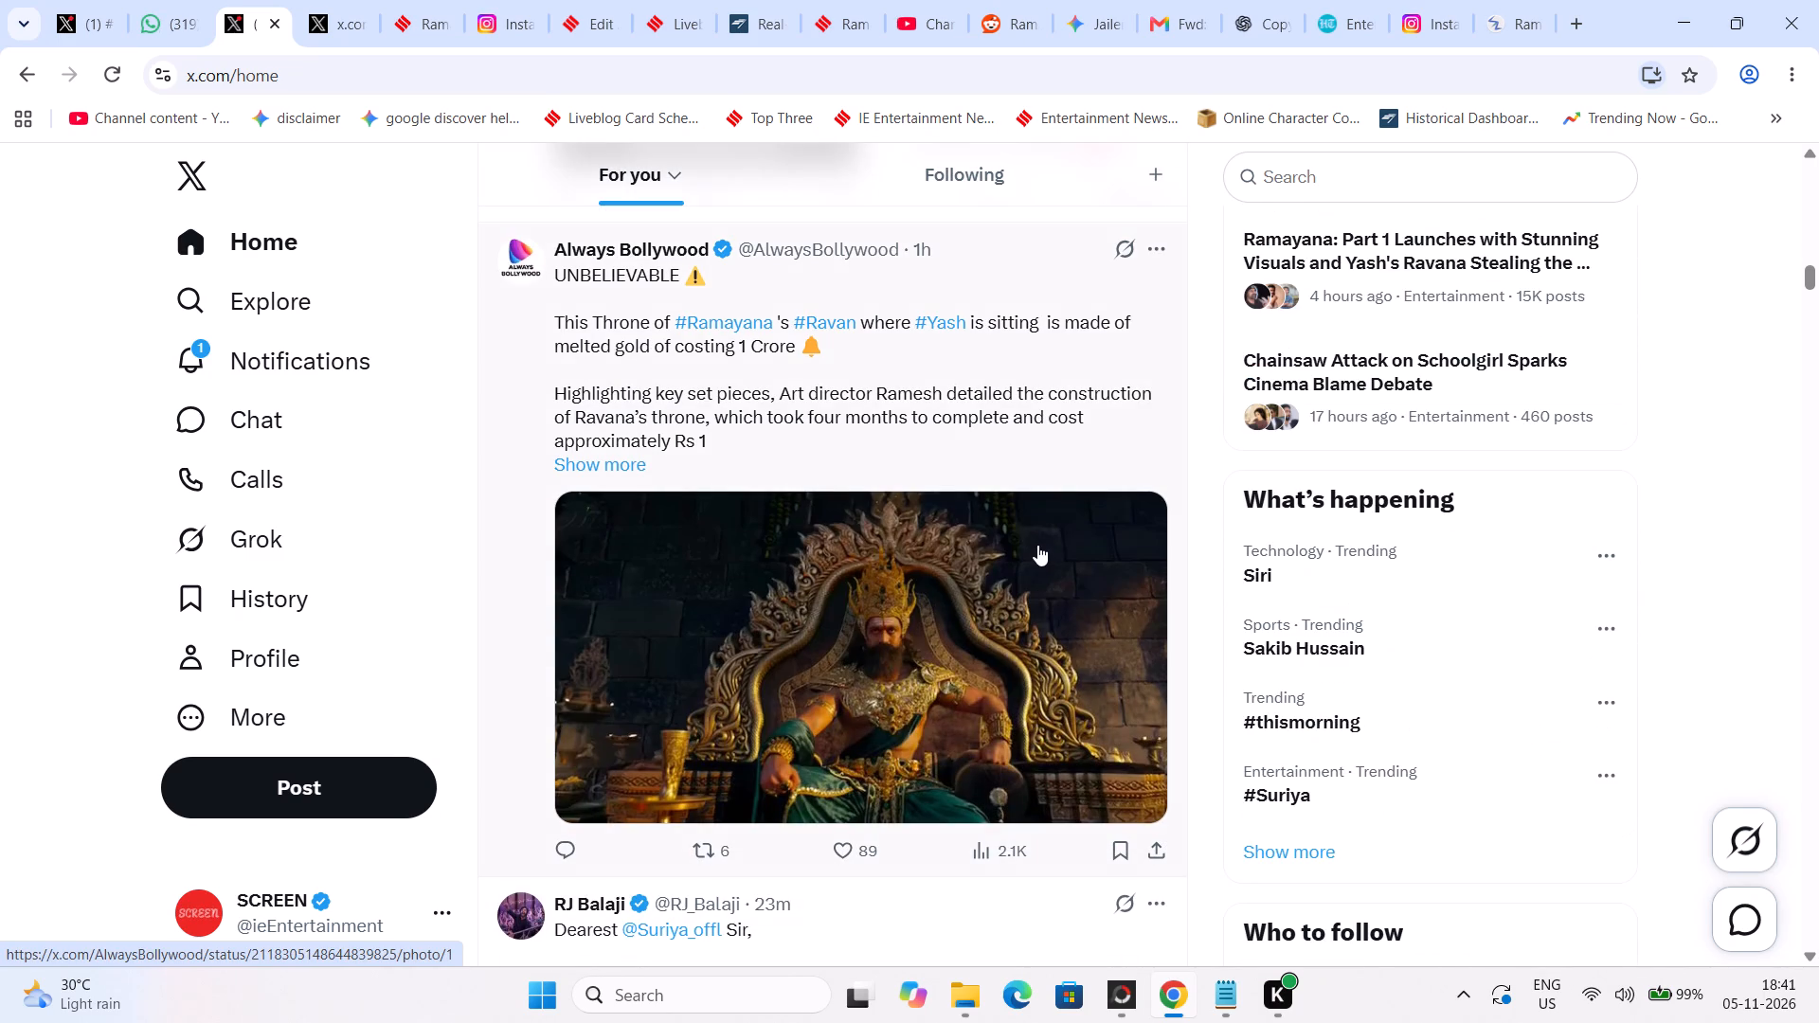
pyautogui.scroll(-6, 1037, 545)
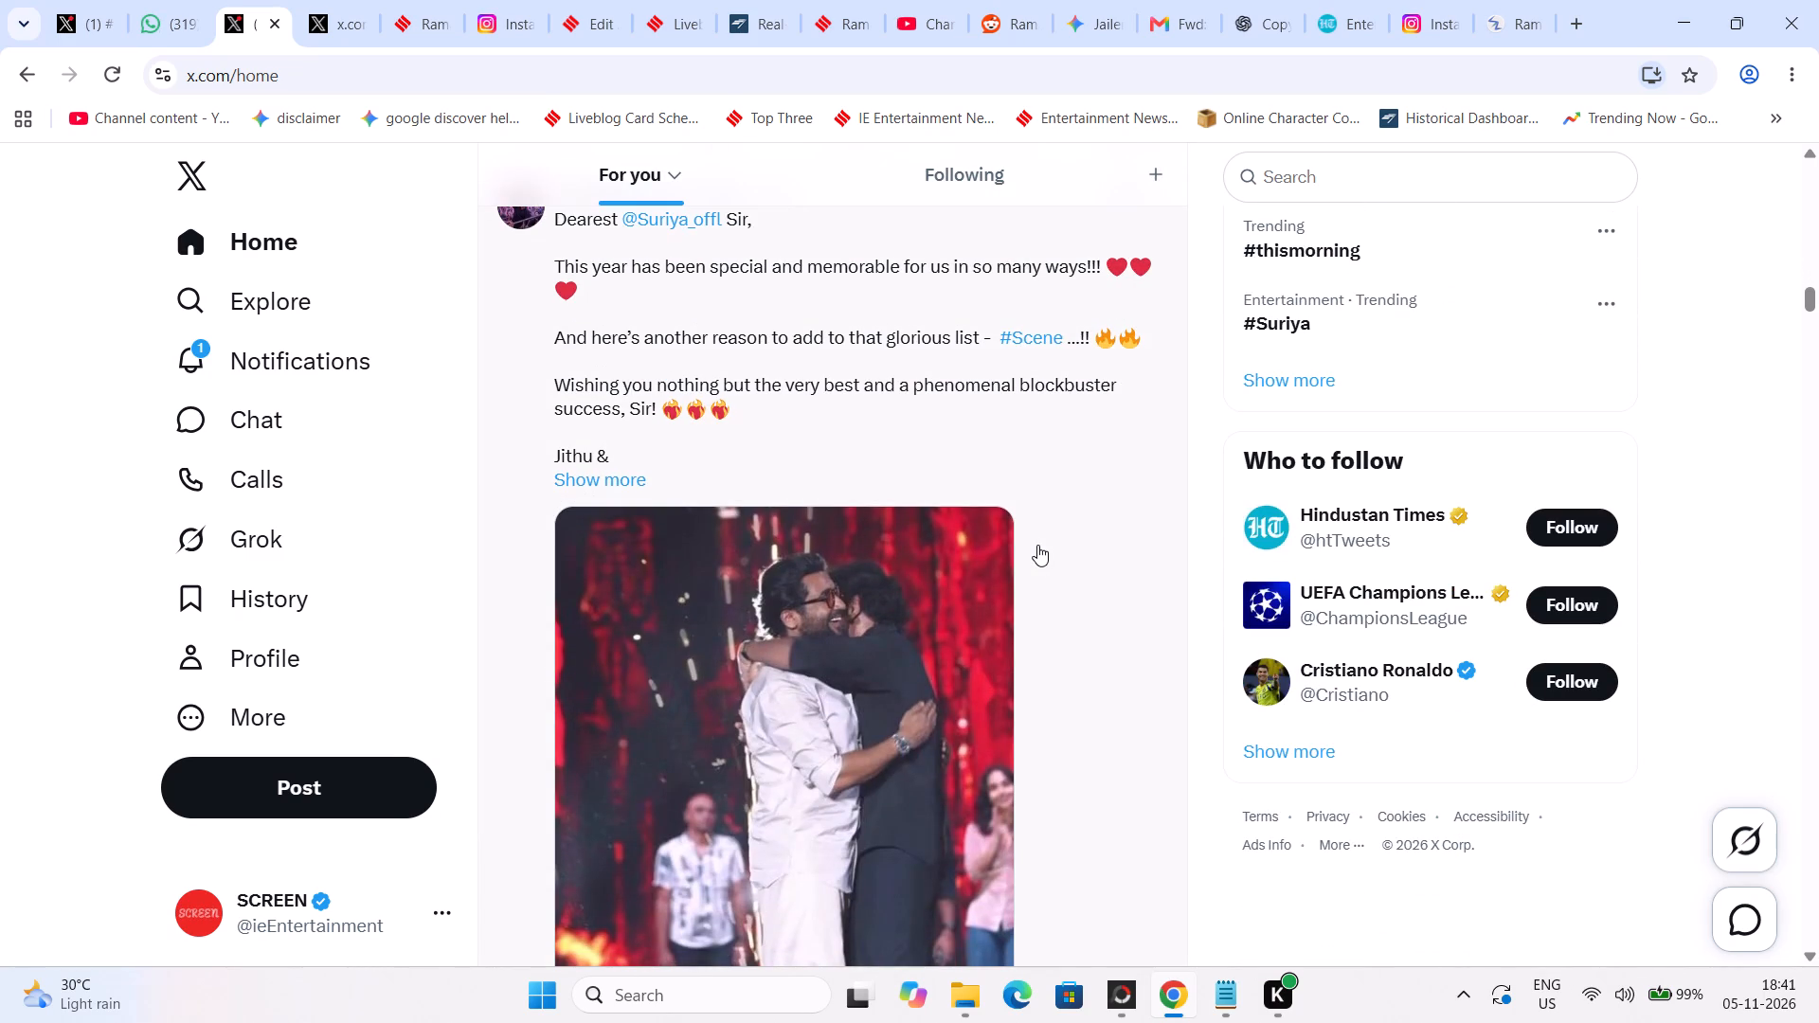
pyautogui.scroll(-1, 1037, 545)
pyautogui.scroll(2, 1037, 545)
pyautogui.scroll(-9, 1037, 545)
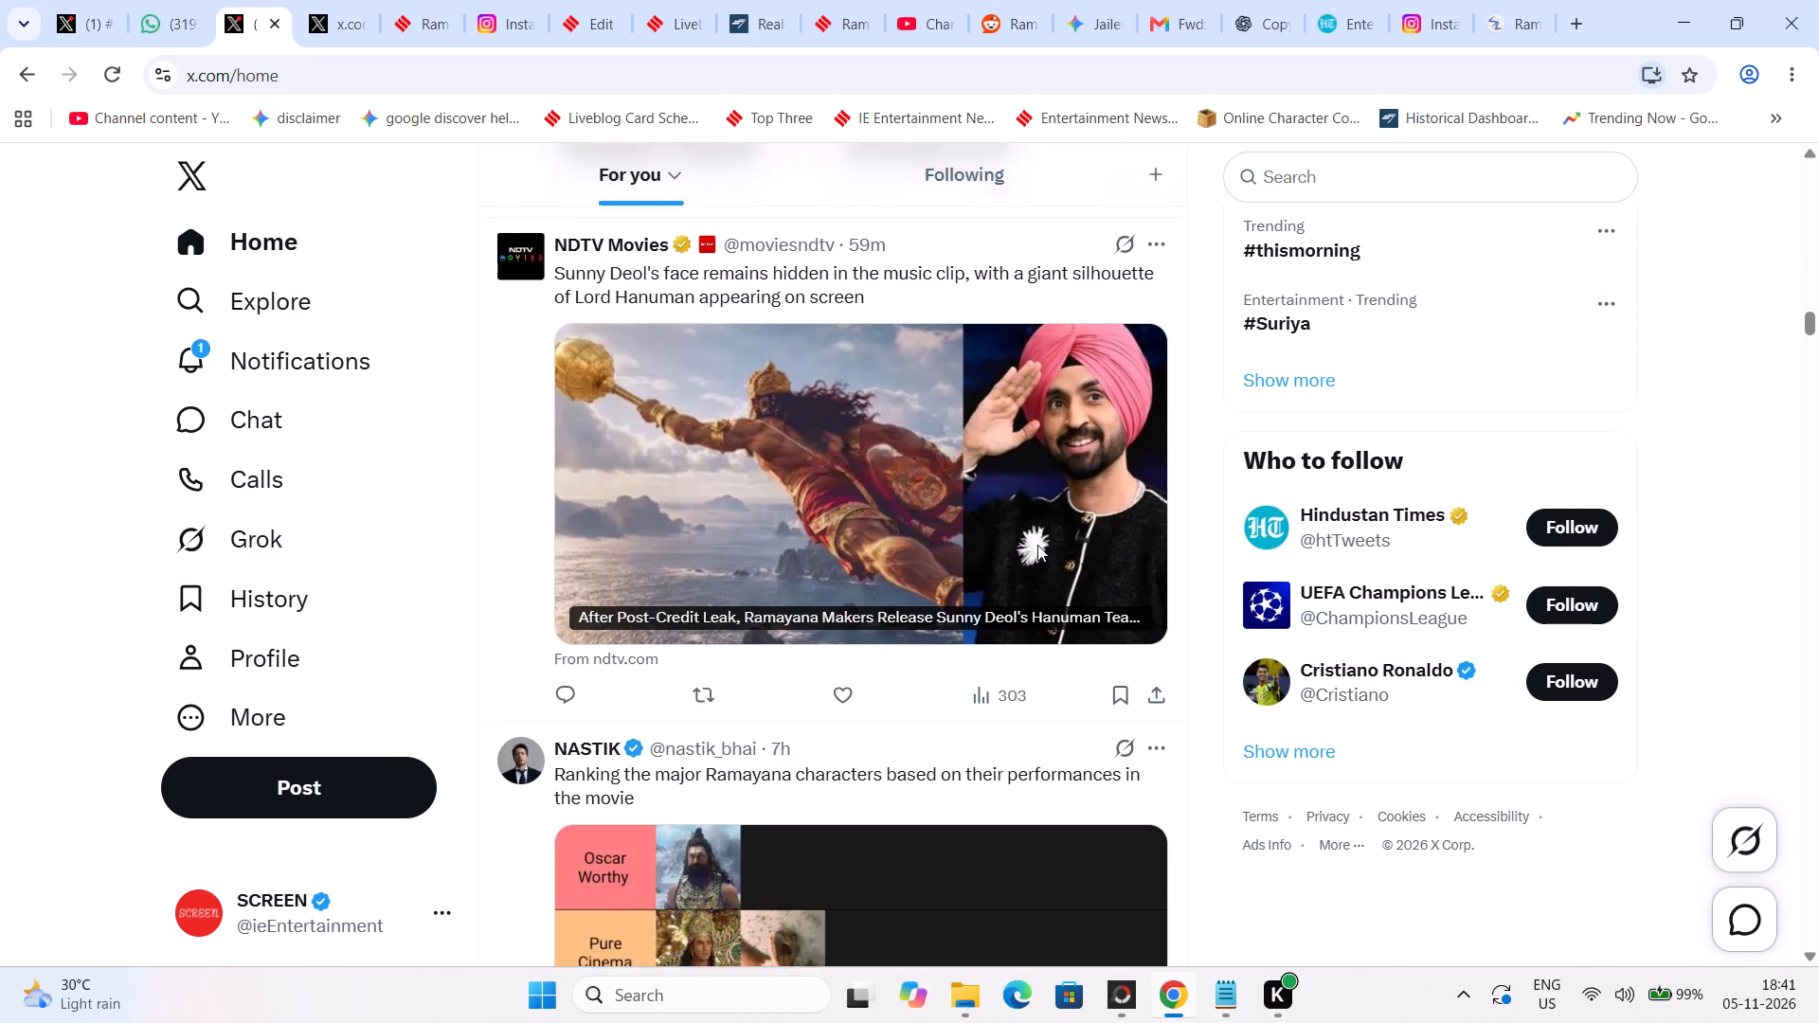
# Expand RJ Balaji's post addressed to Suriya about #Scene to read its full text.
pyautogui.scroll(9, 1037, 545)
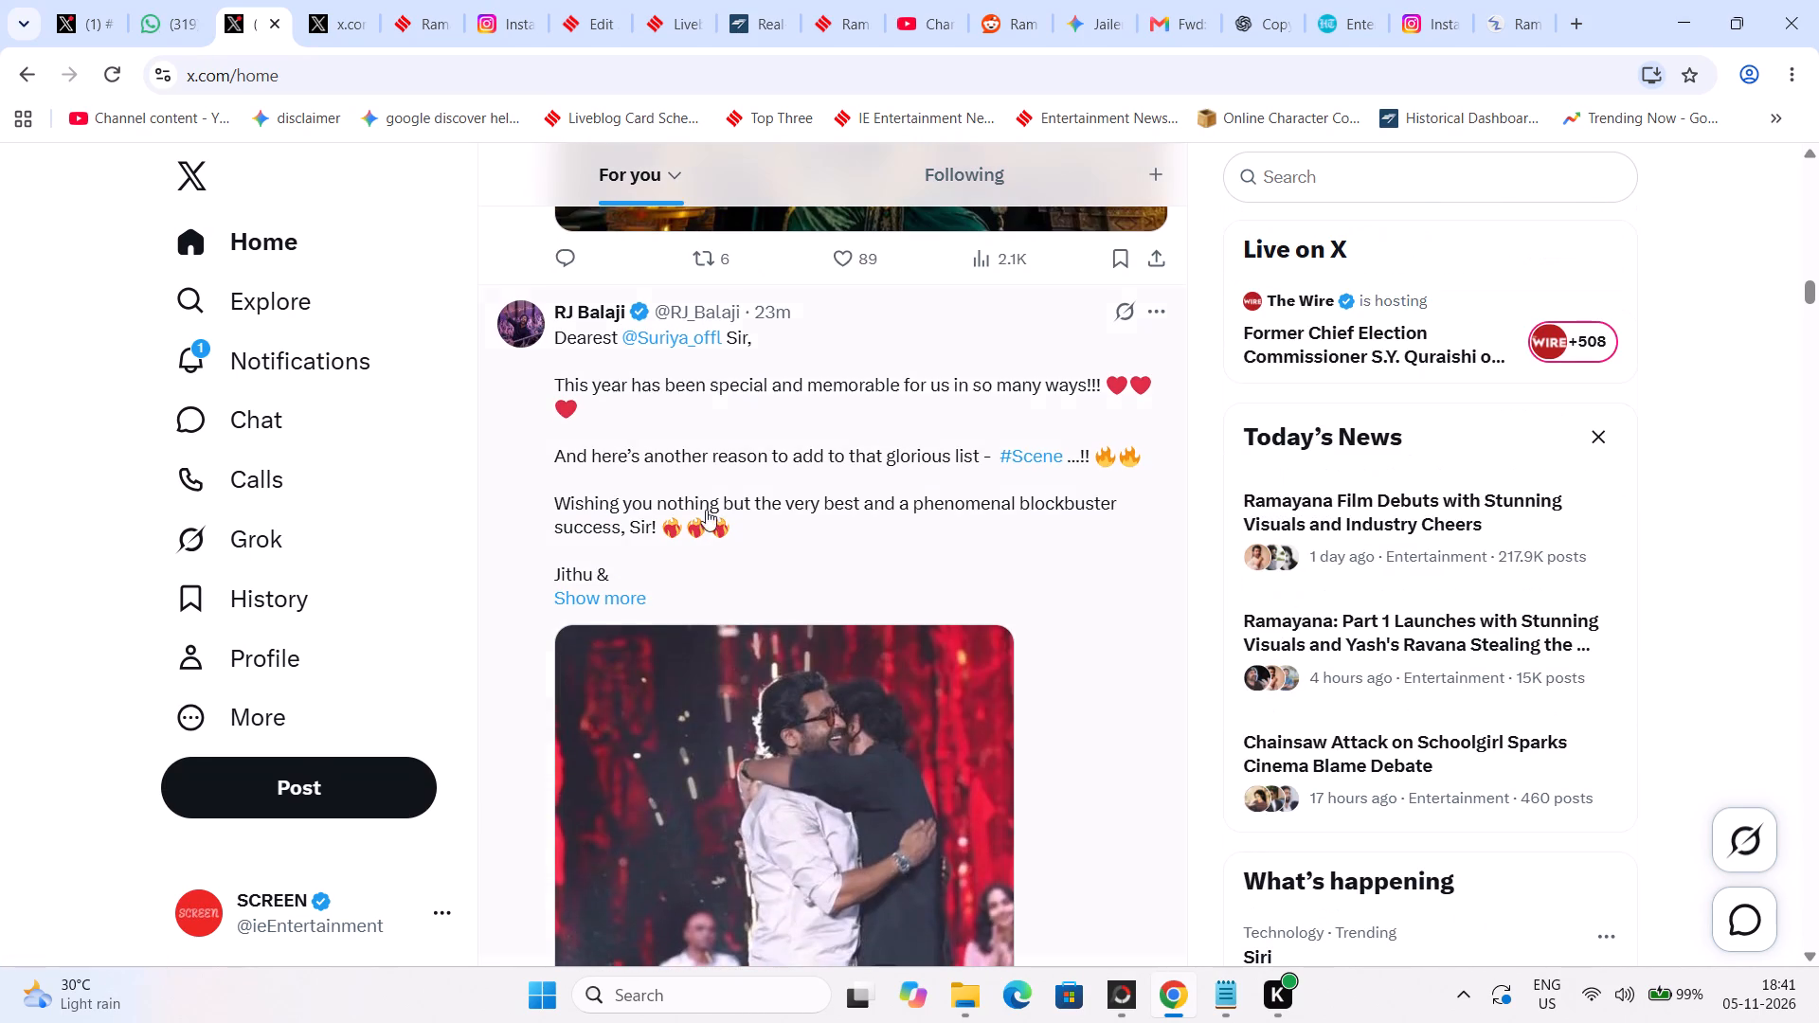
pyautogui.click(617, 601)
pyautogui.scroll(-1, 620, 601)
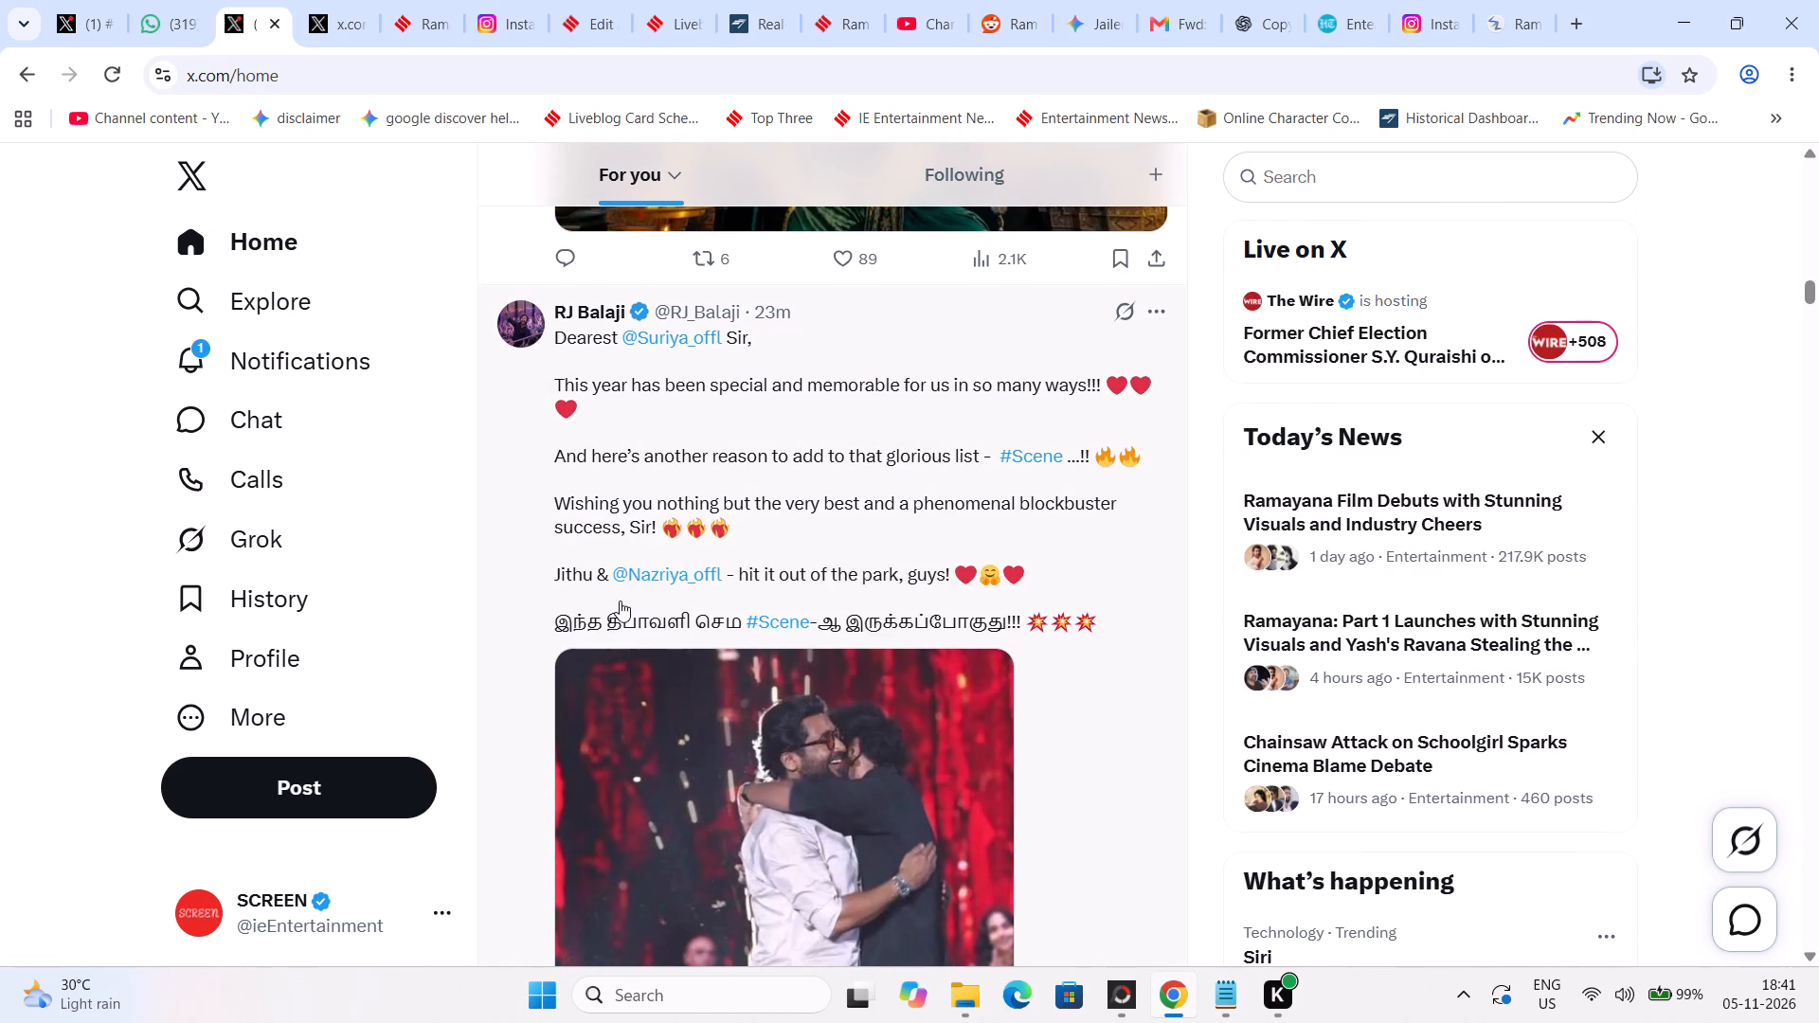
# Continue searching the X home feed past RJ Balaji's post for usable Ramayana reactions and entertainment news.
pyautogui.scroll(-11, 620, 601)
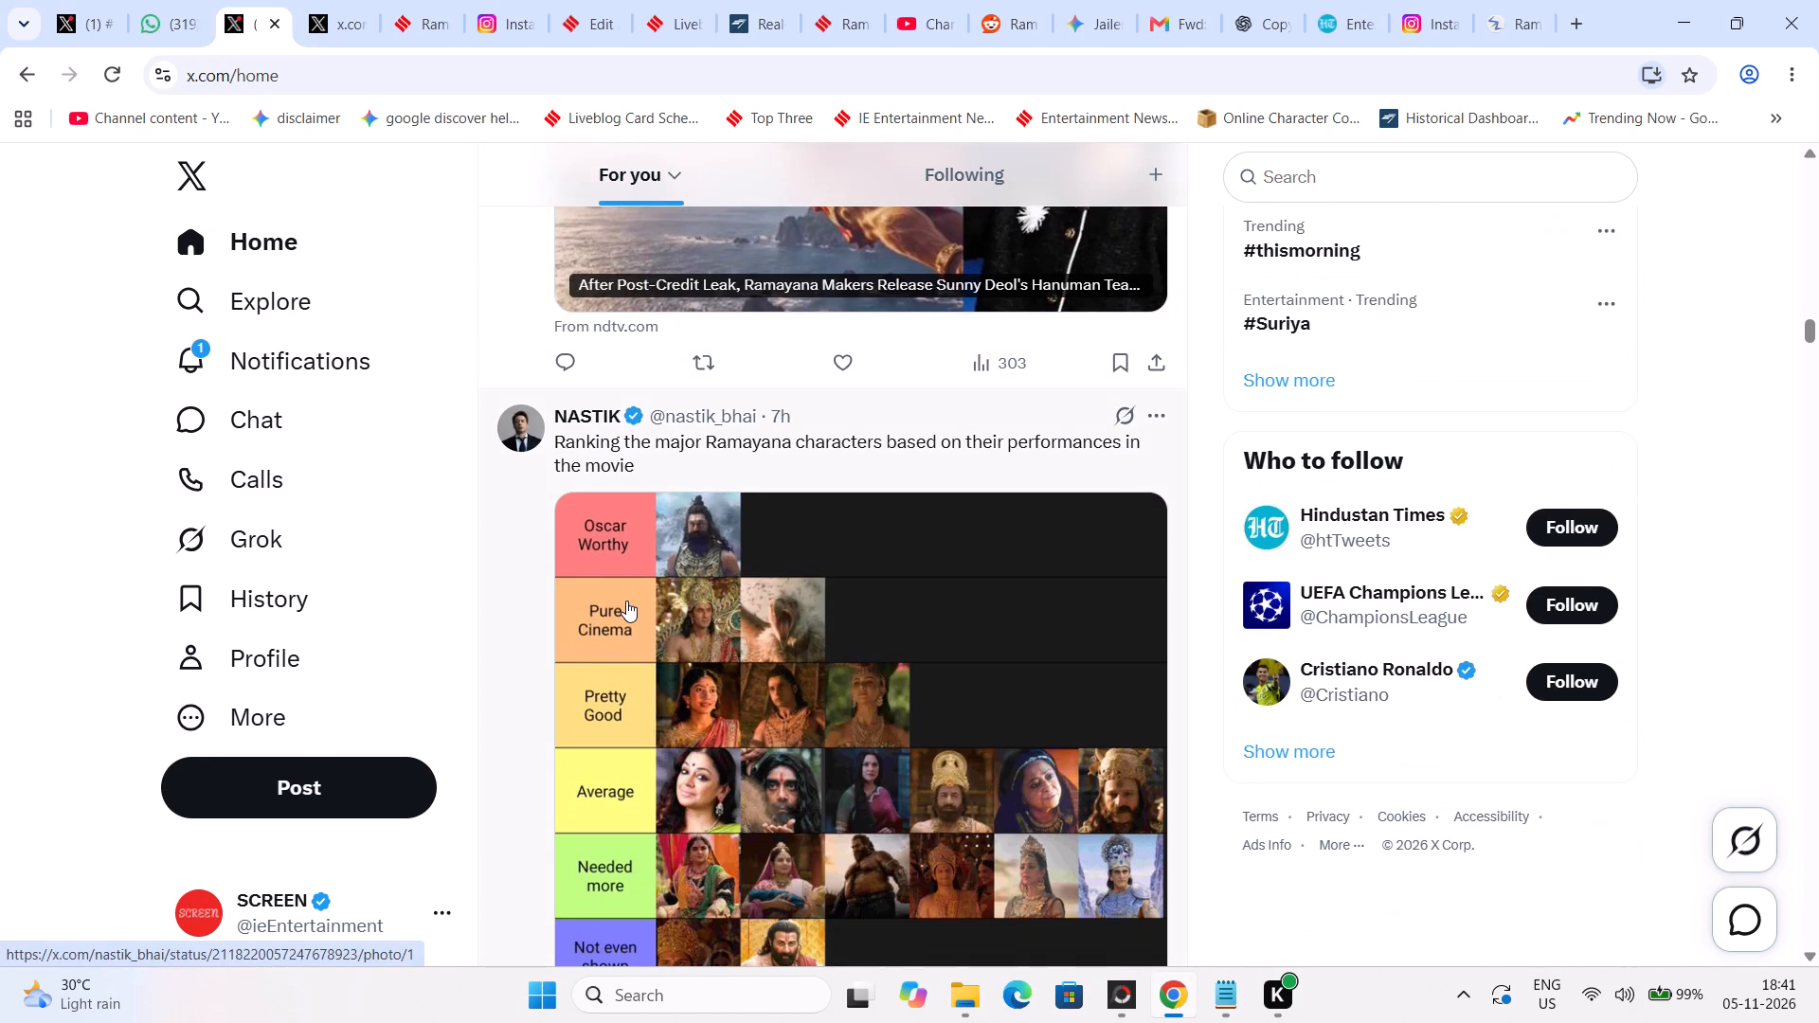
pyautogui.scroll(3, 626, 601)
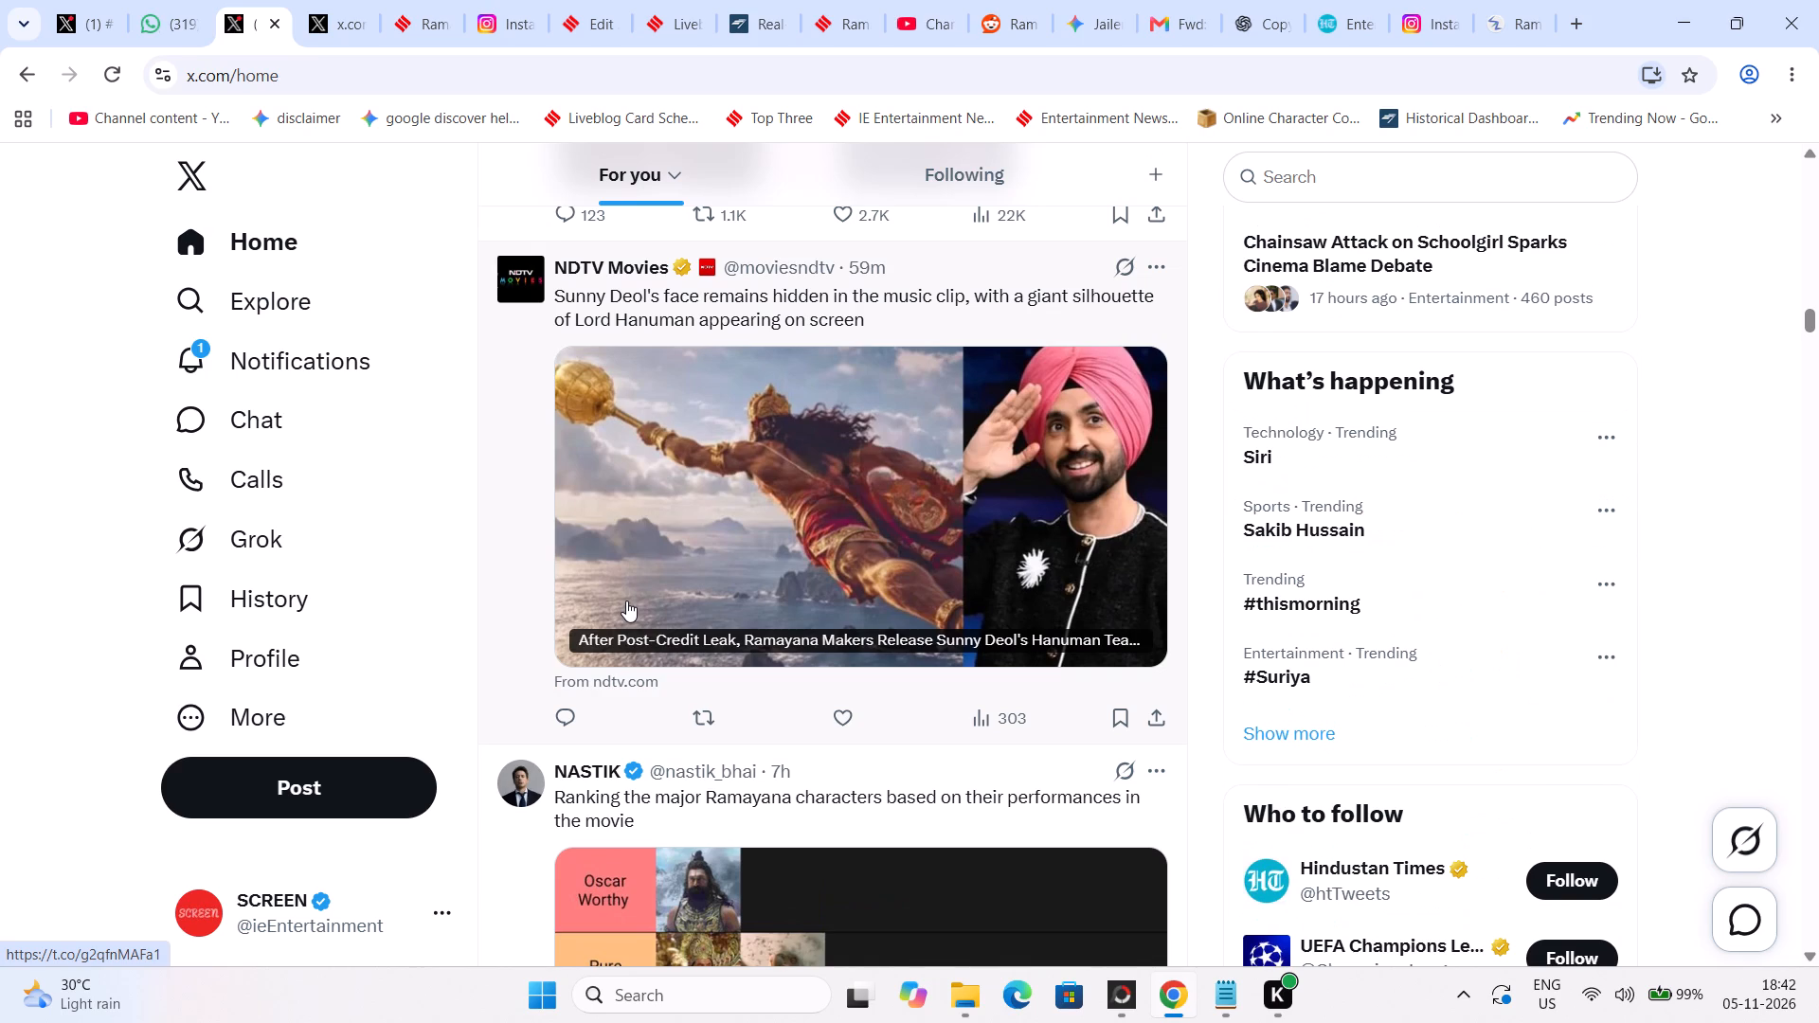
pyautogui.scroll(-8, 626, 601)
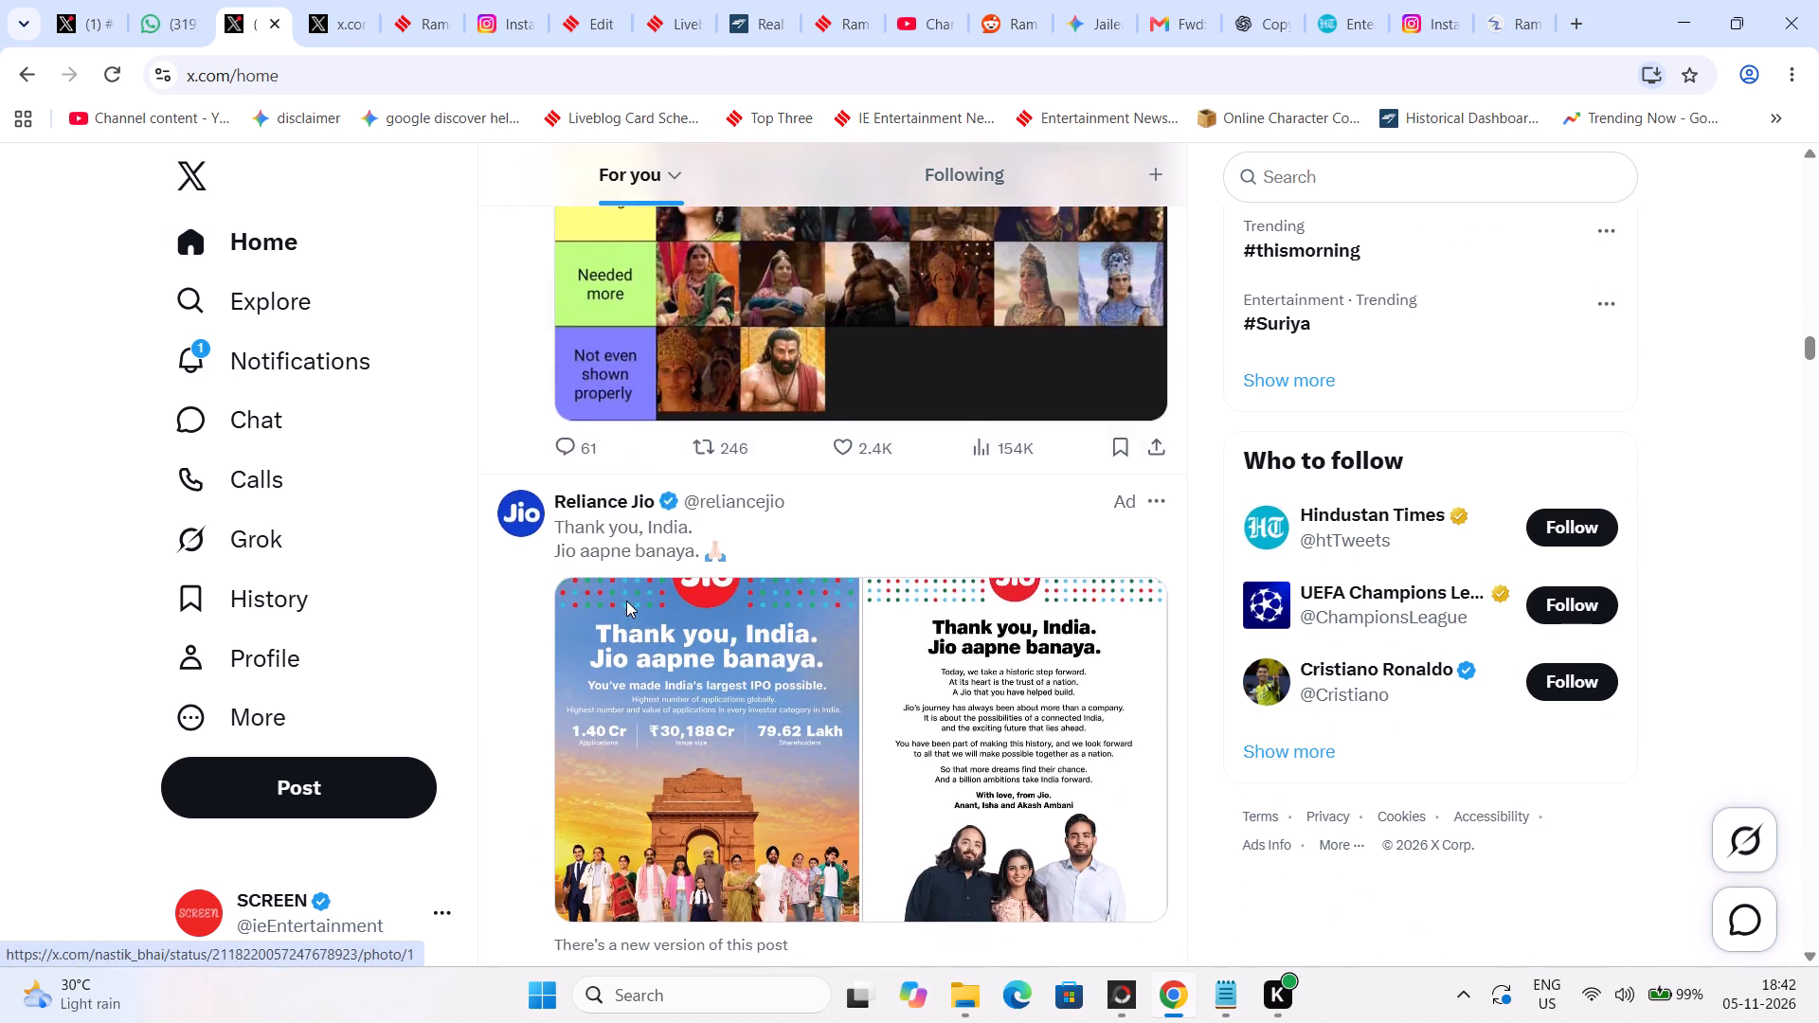
pyautogui.scroll(-6, 626, 601)
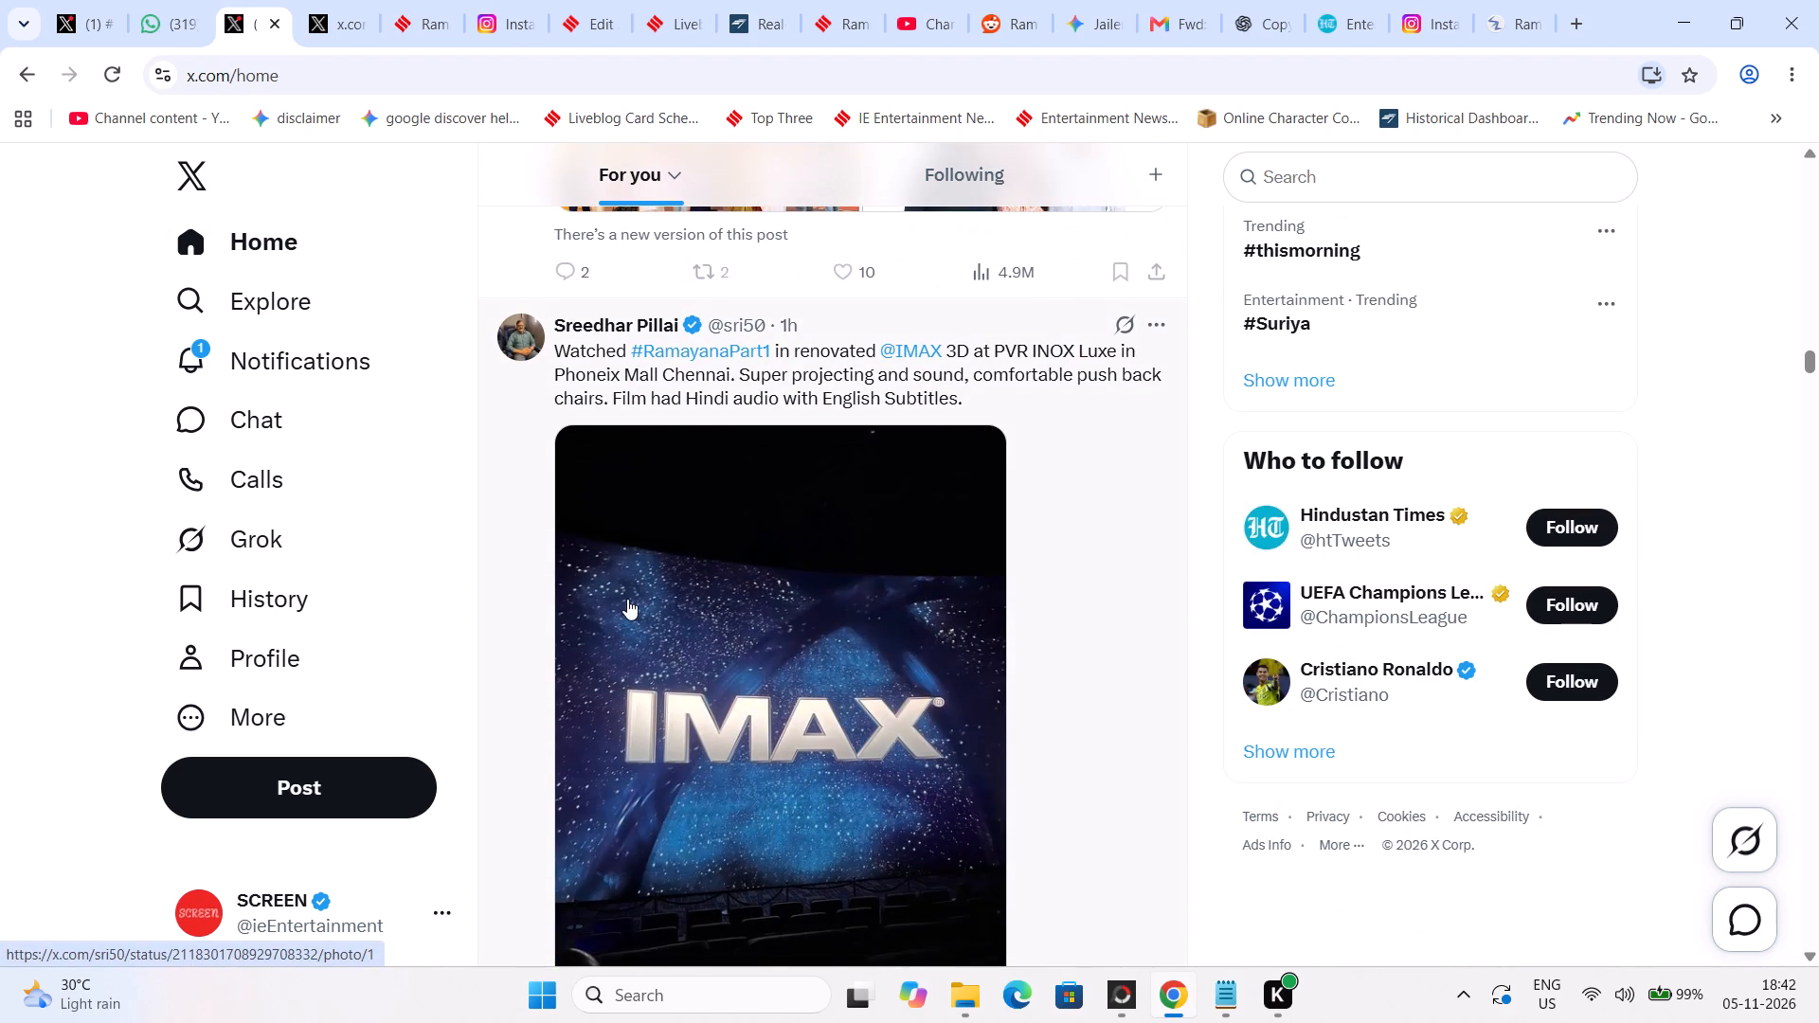
pyautogui.scroll(-6, 627, 599)
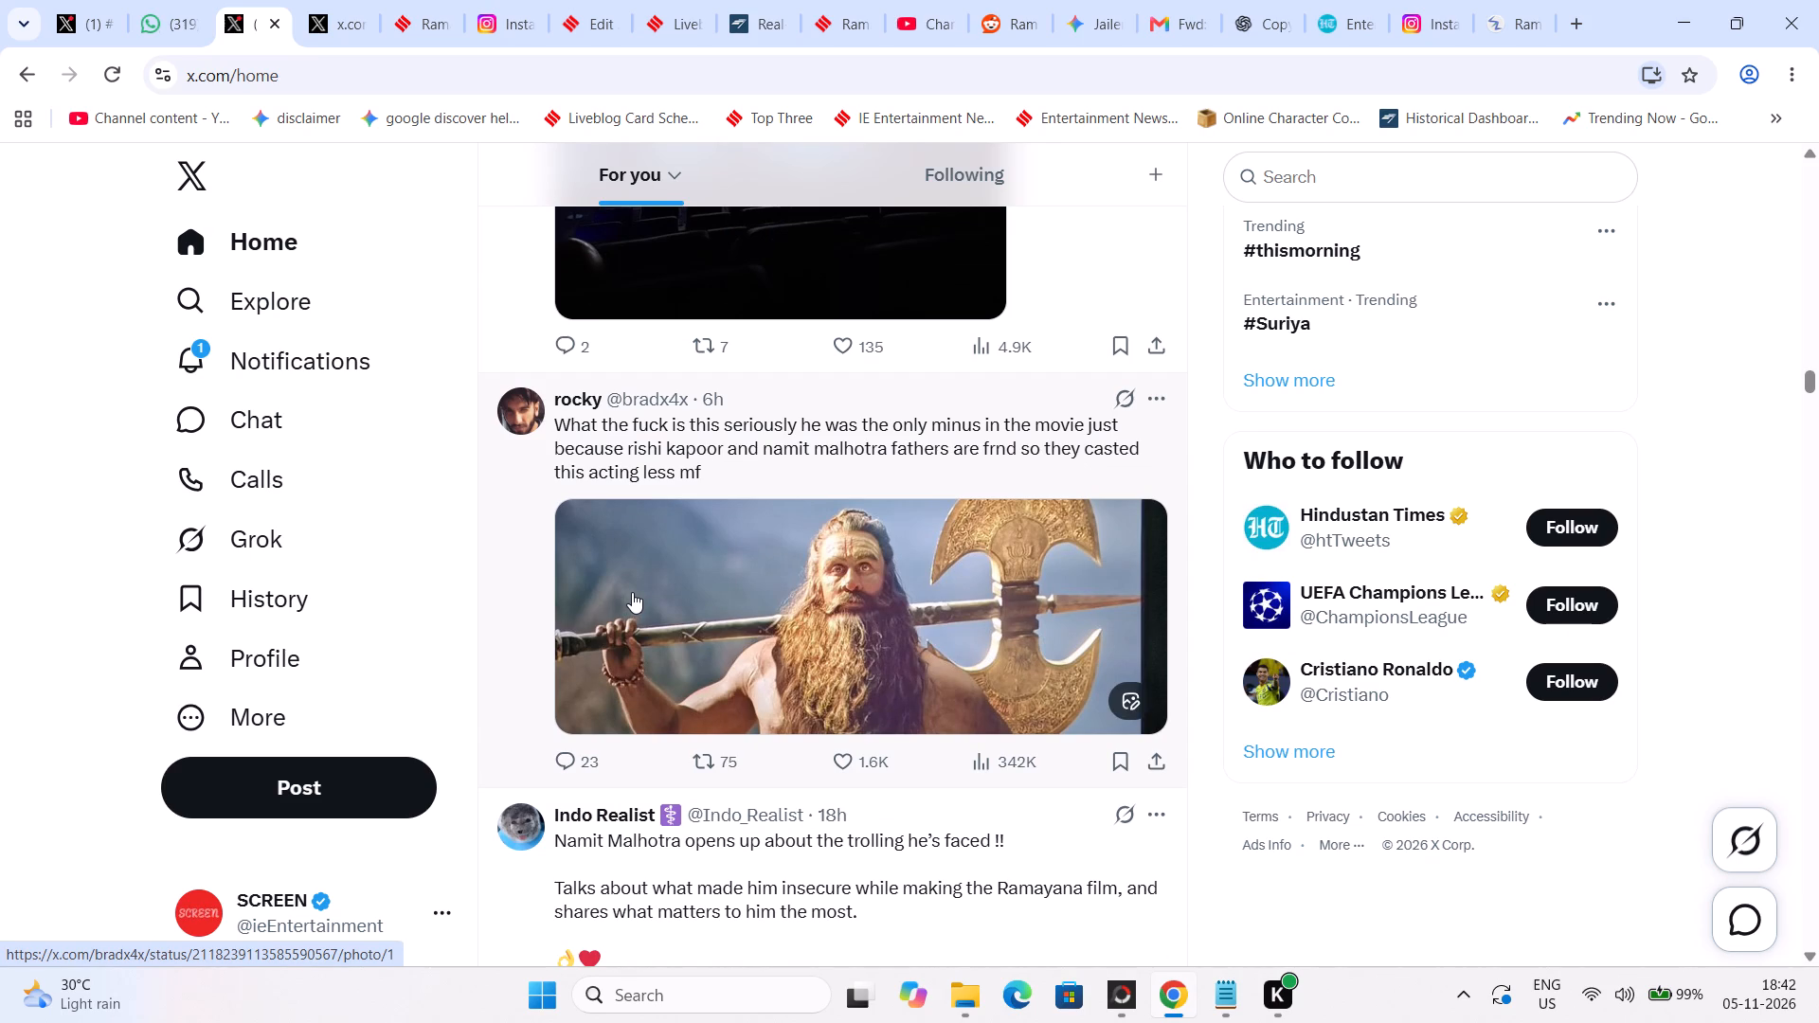
pyautogui.scroll(-6, 632, 592)
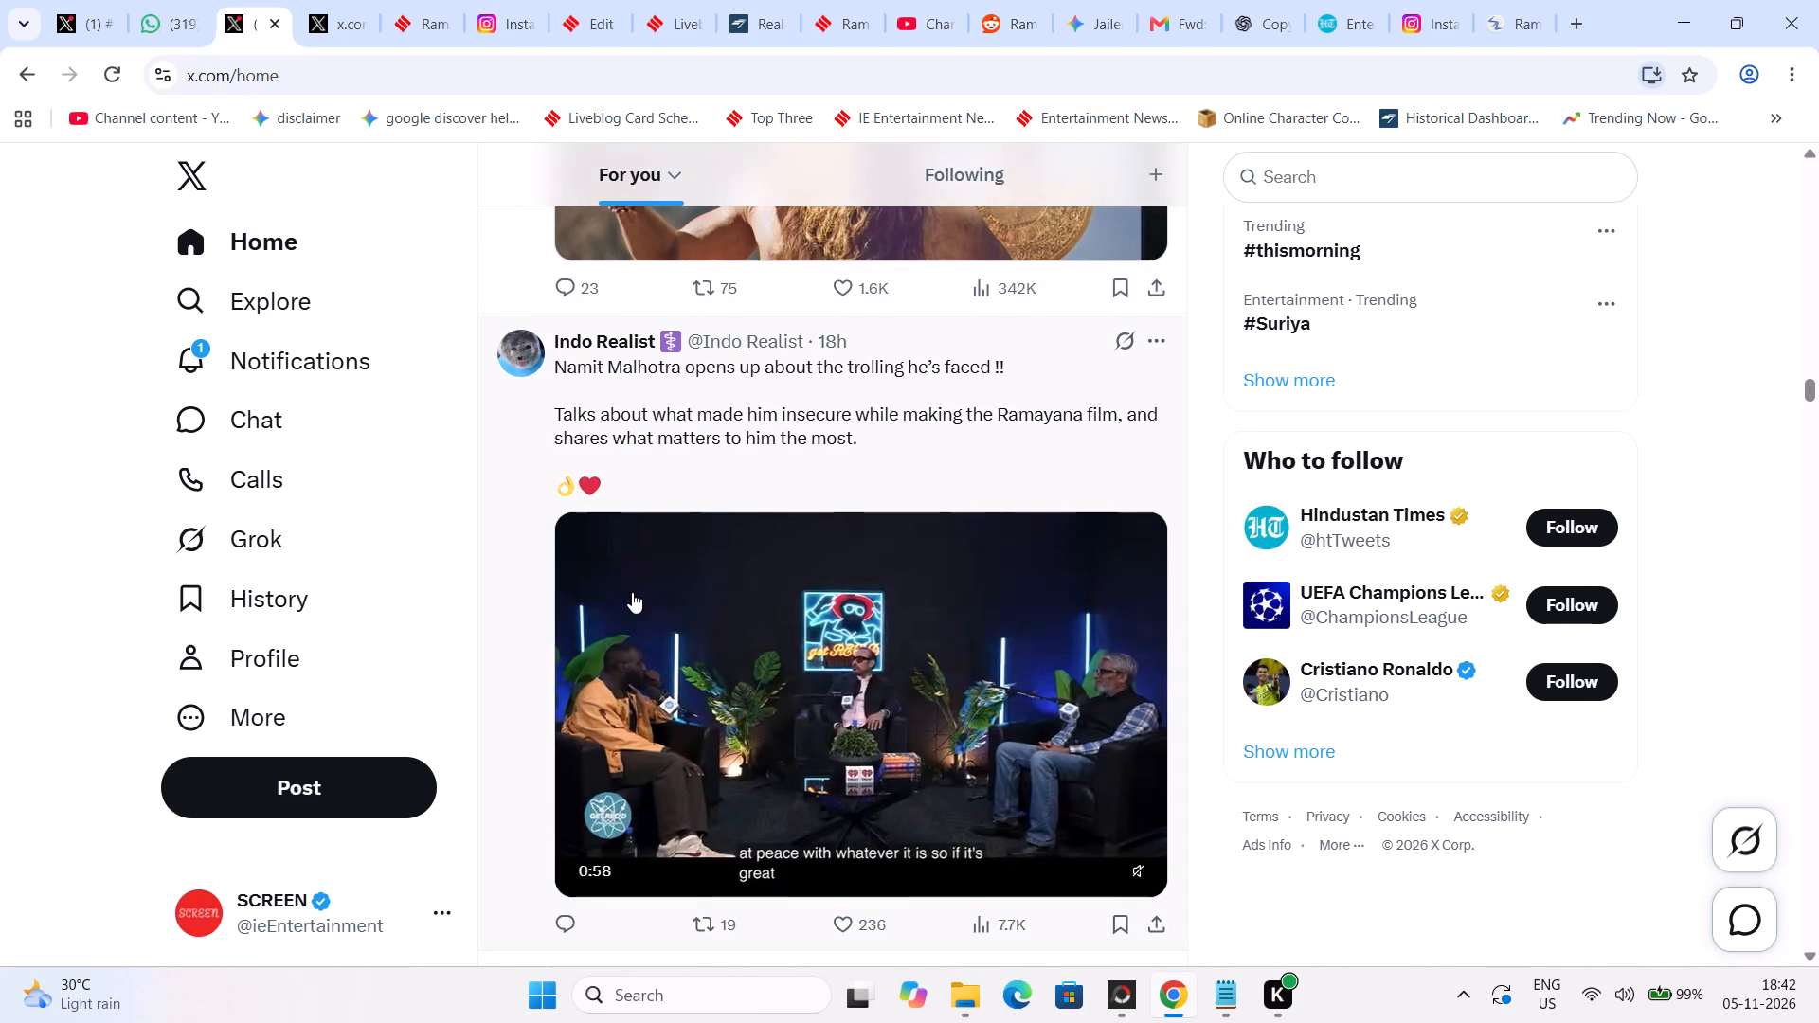
pyautogui.scroll(-11, 632, 592)
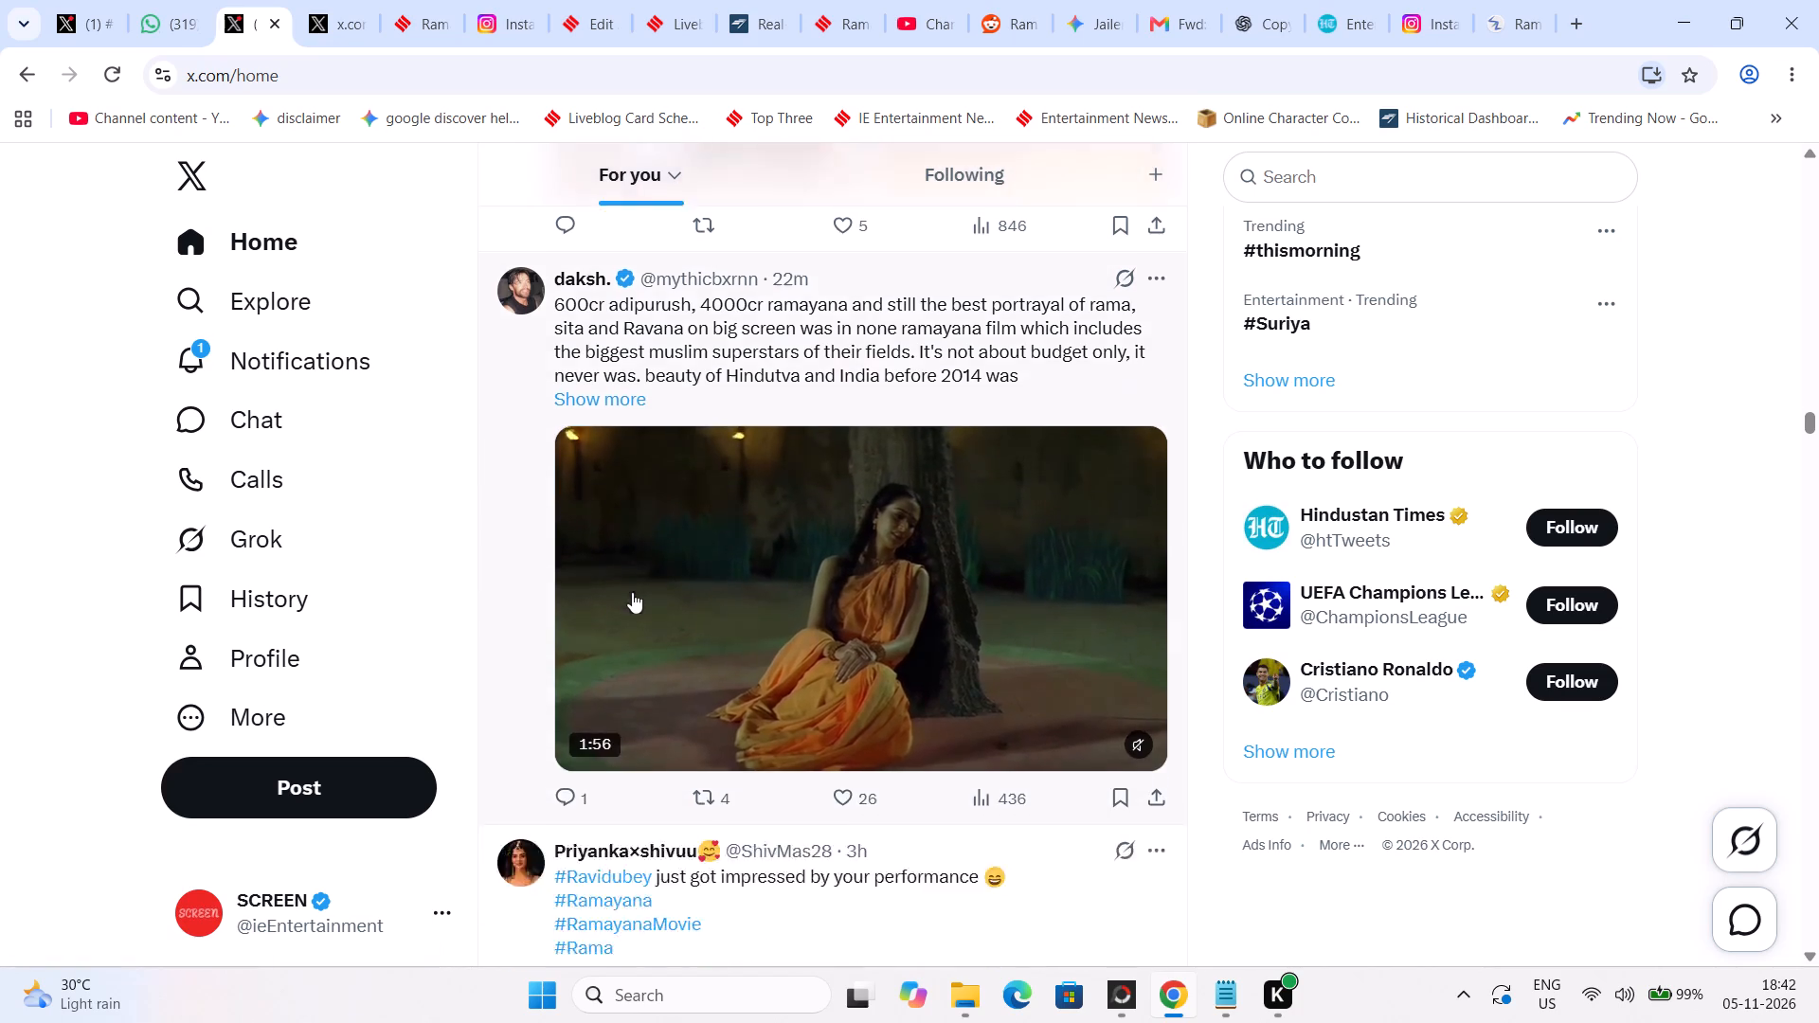
pyautogui.scroll(-6, 632, 592)
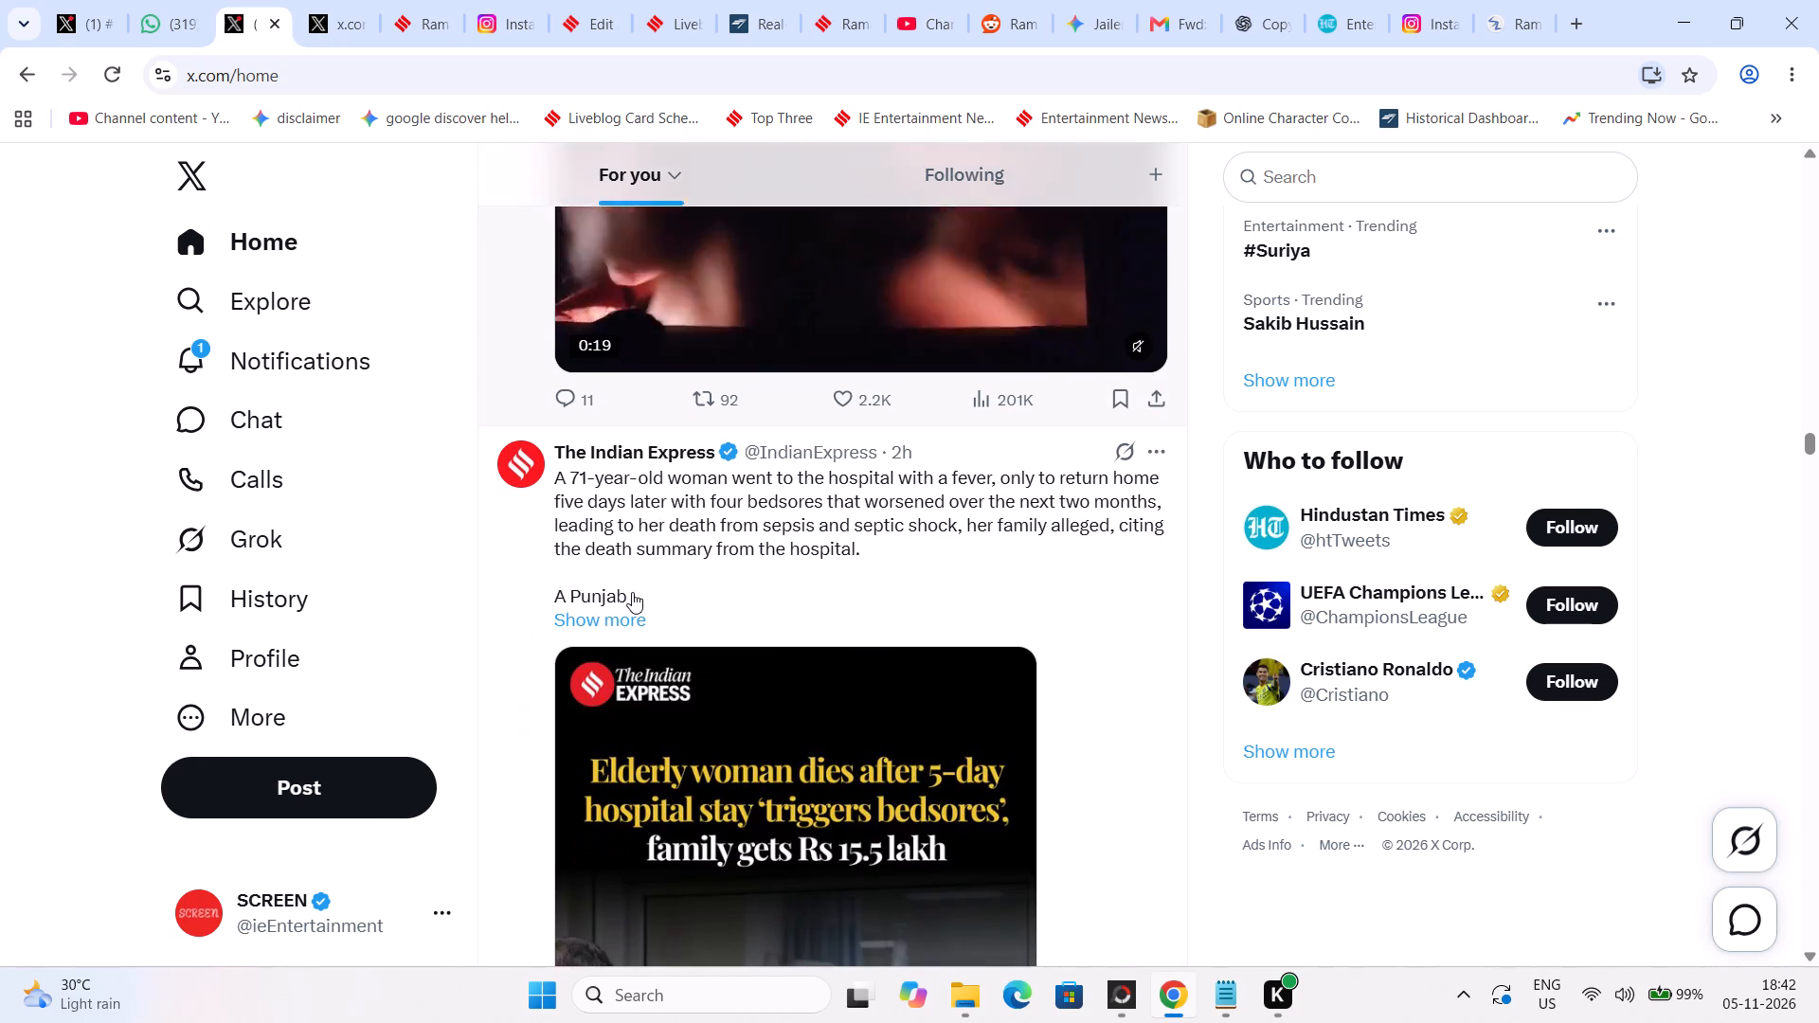
pyautogui.scroll(-7, 632, 592)
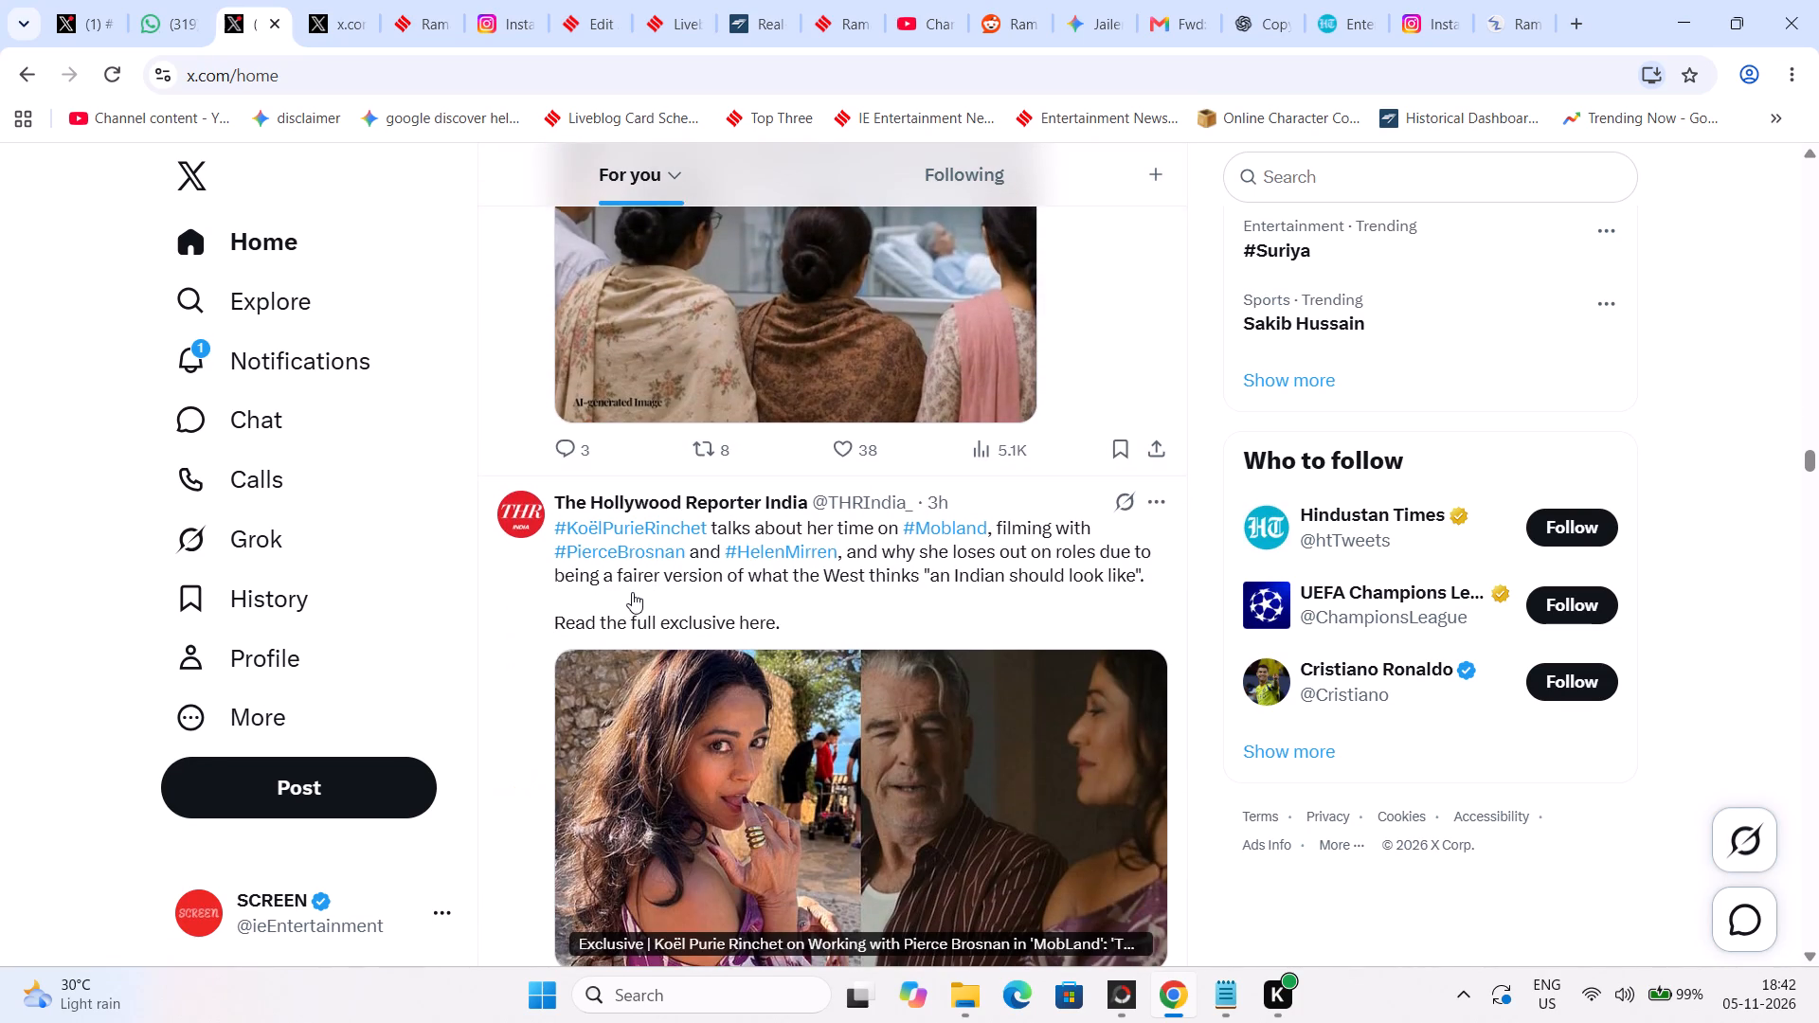
pyautogui.scroll(-10, 632, 592)
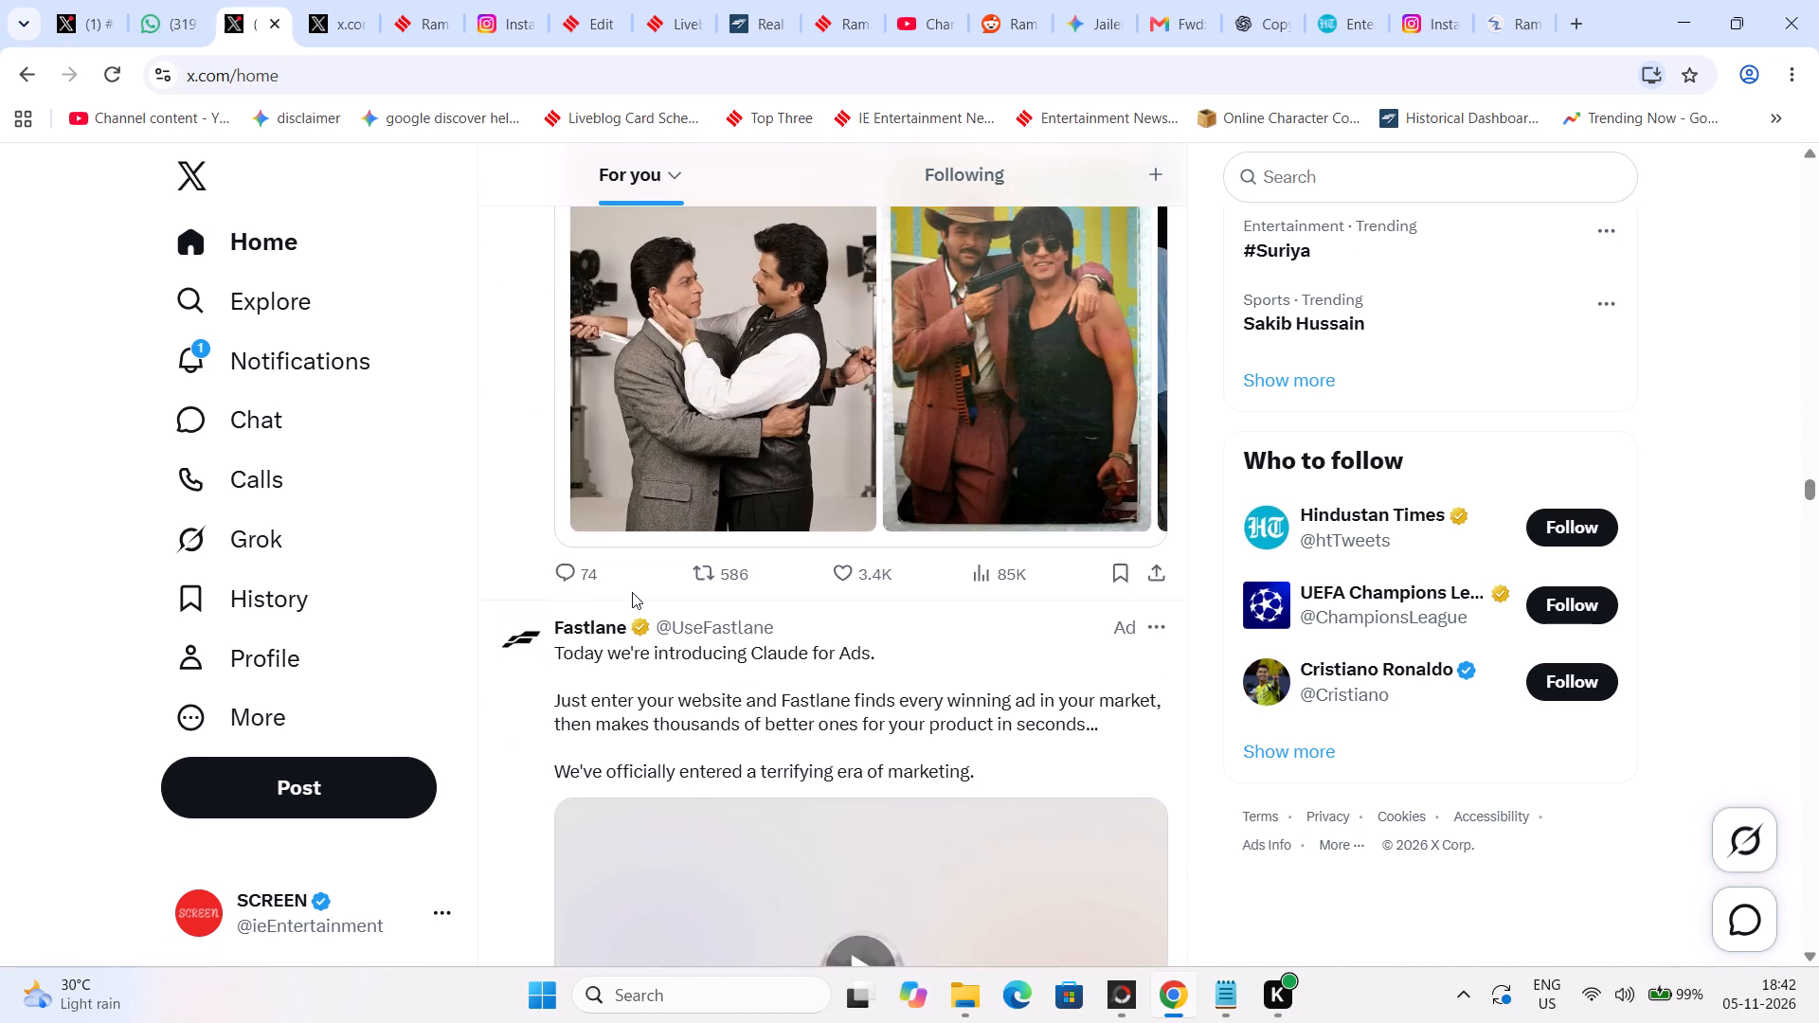
pyautogui.scroll(-12, 632, 592)
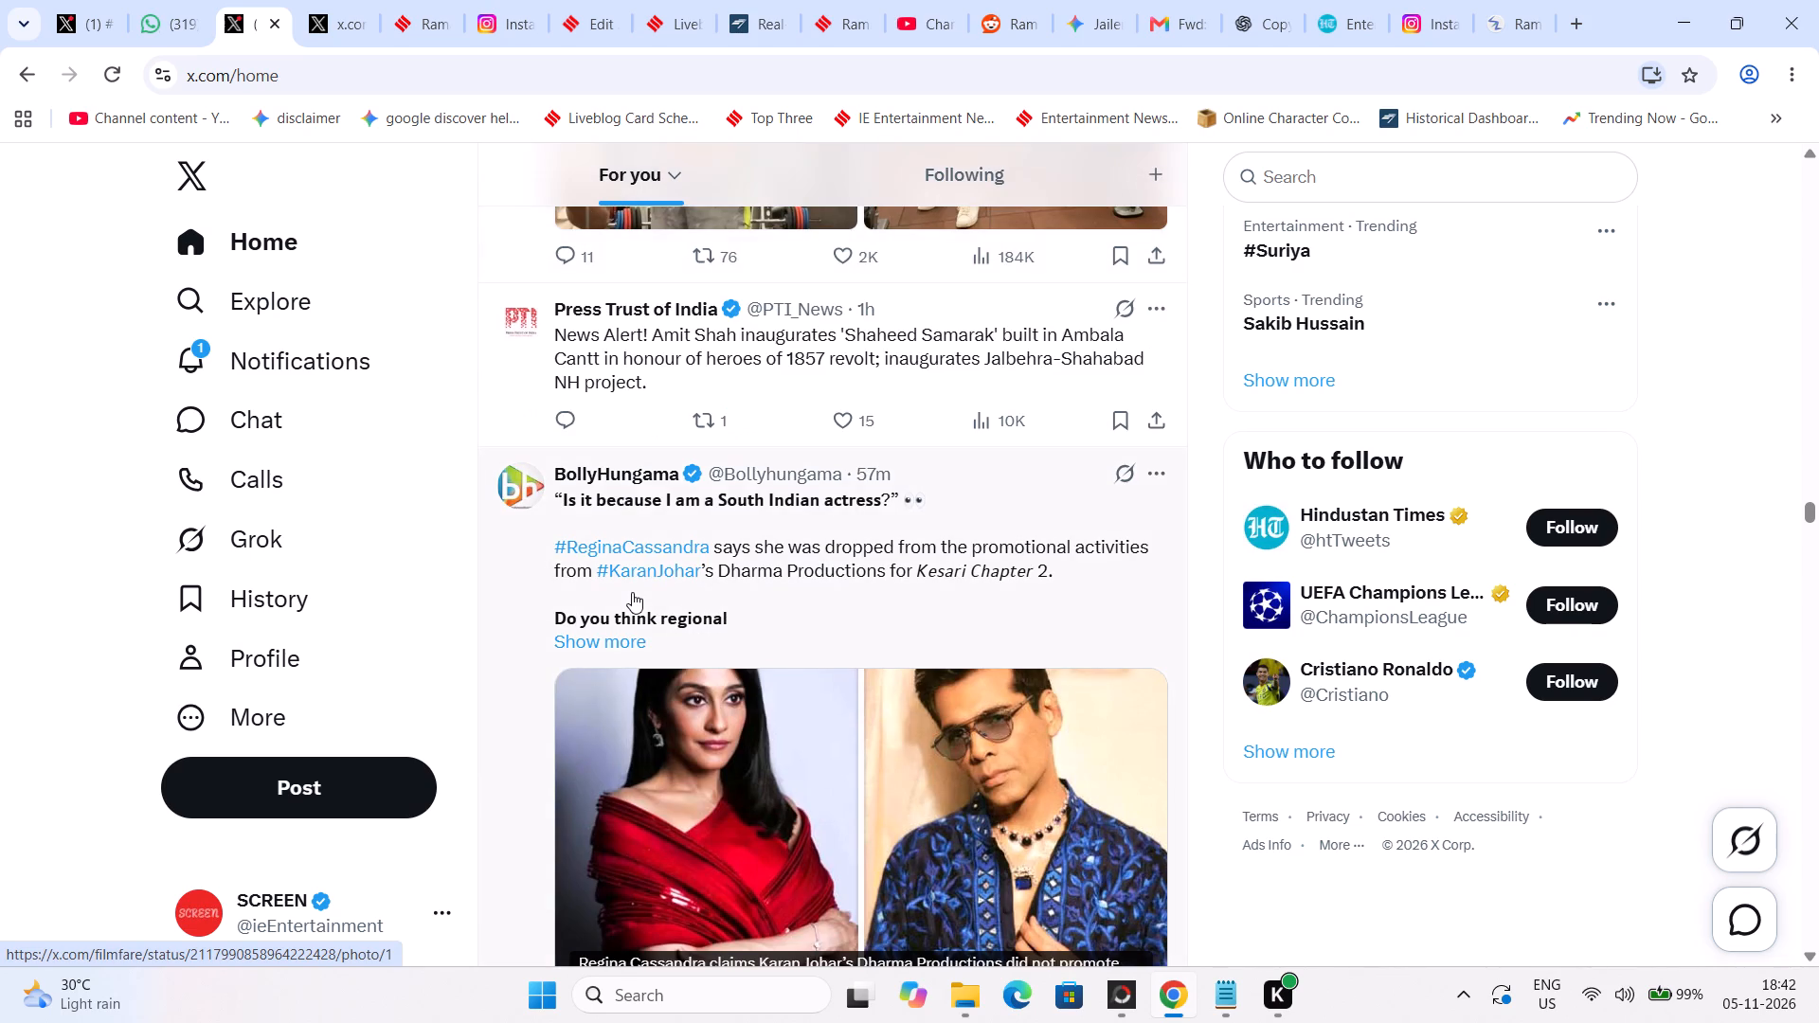
# Open the Bollywood Hungama article linked in the post about Regina Cassandra and Karan Johar's Dharma Productions.
pyautogui.scroll(-2, 632, 592)
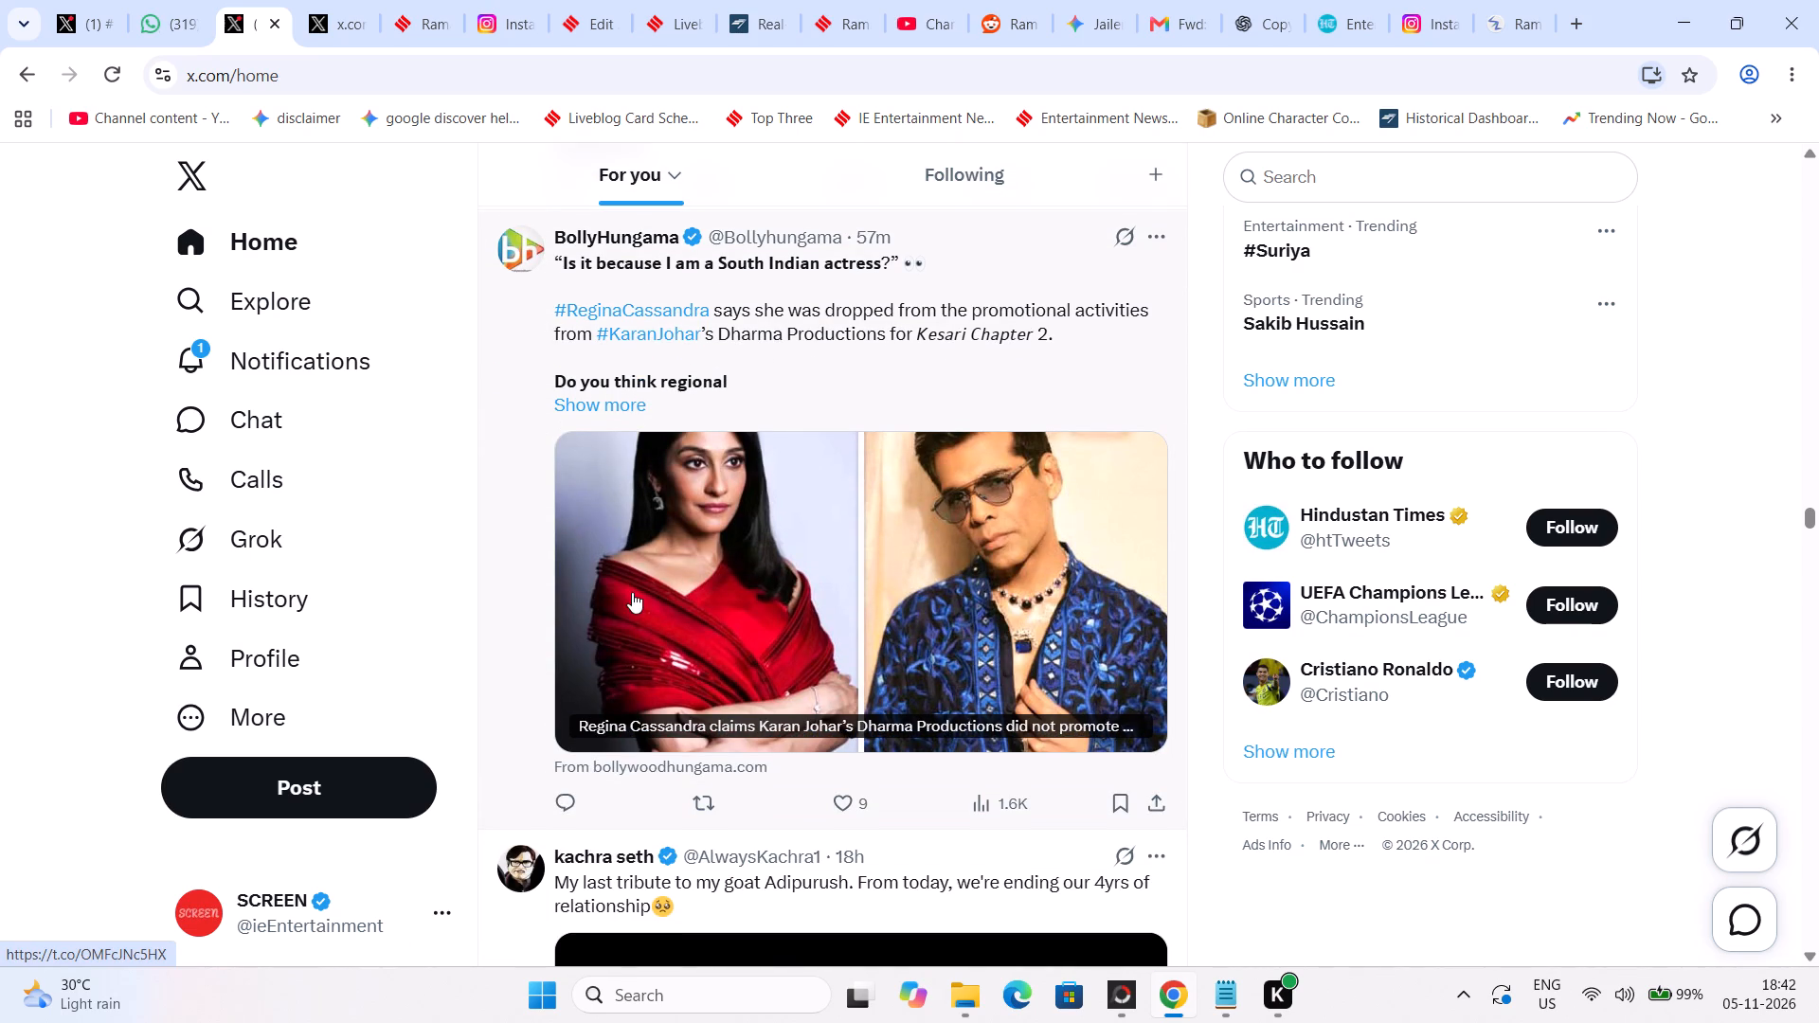
pyautogui.scroll(-2, 632, 592)
pyautogui.click(748, 432)
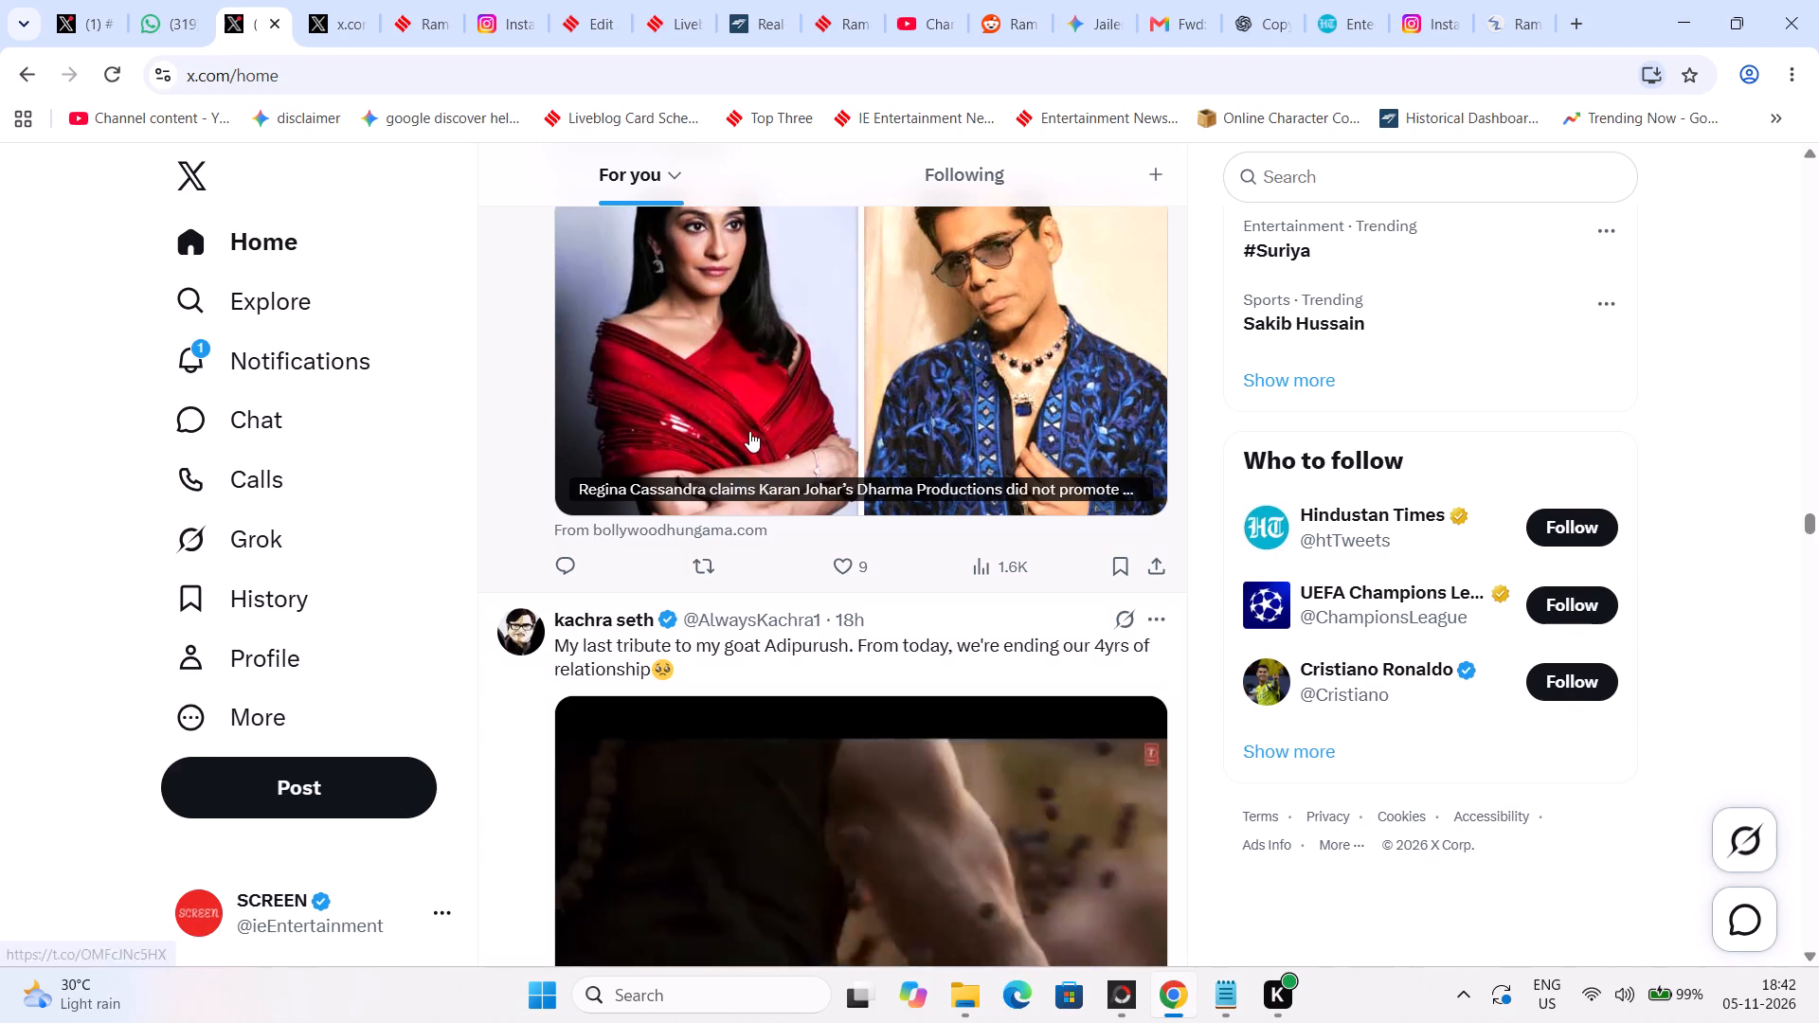
# Return to the X home feed and examine the posts below the Bollywood Hungama one.
pyautogui.click(240, 0)
pyautogui.scroll(-4, 489, 691)
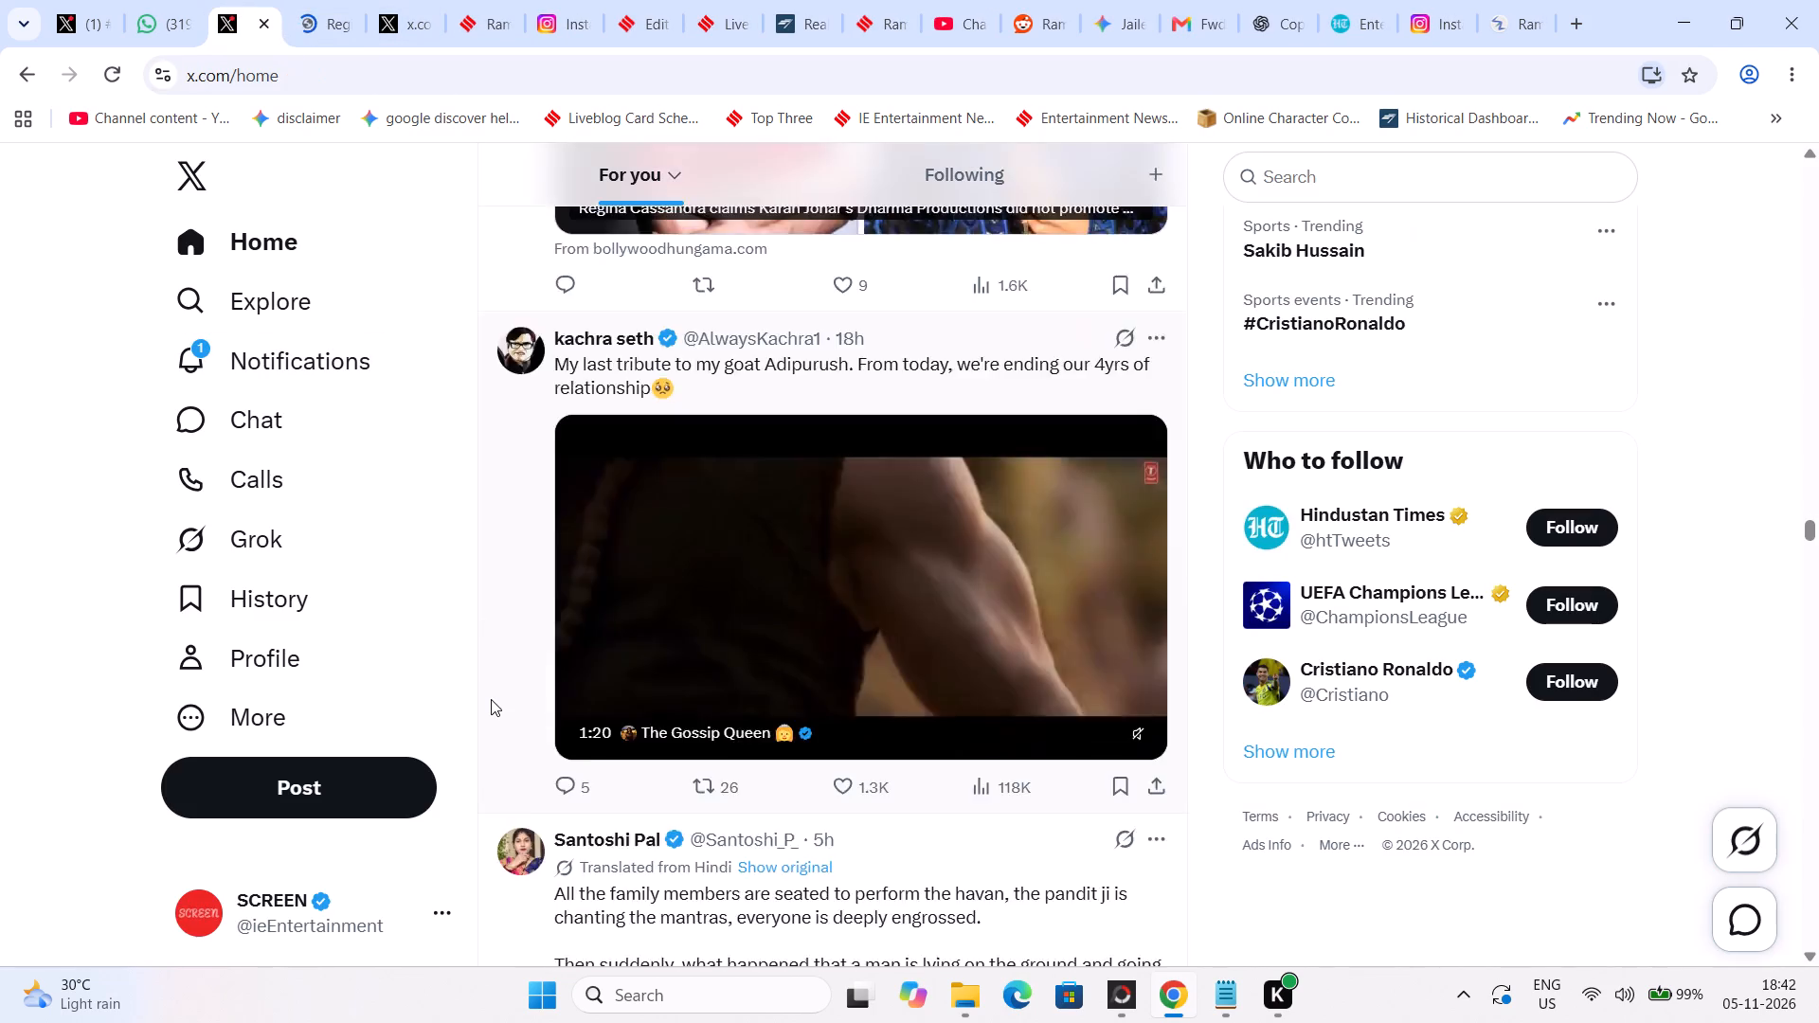
pyautogui.scroll(-11, 491, 699)
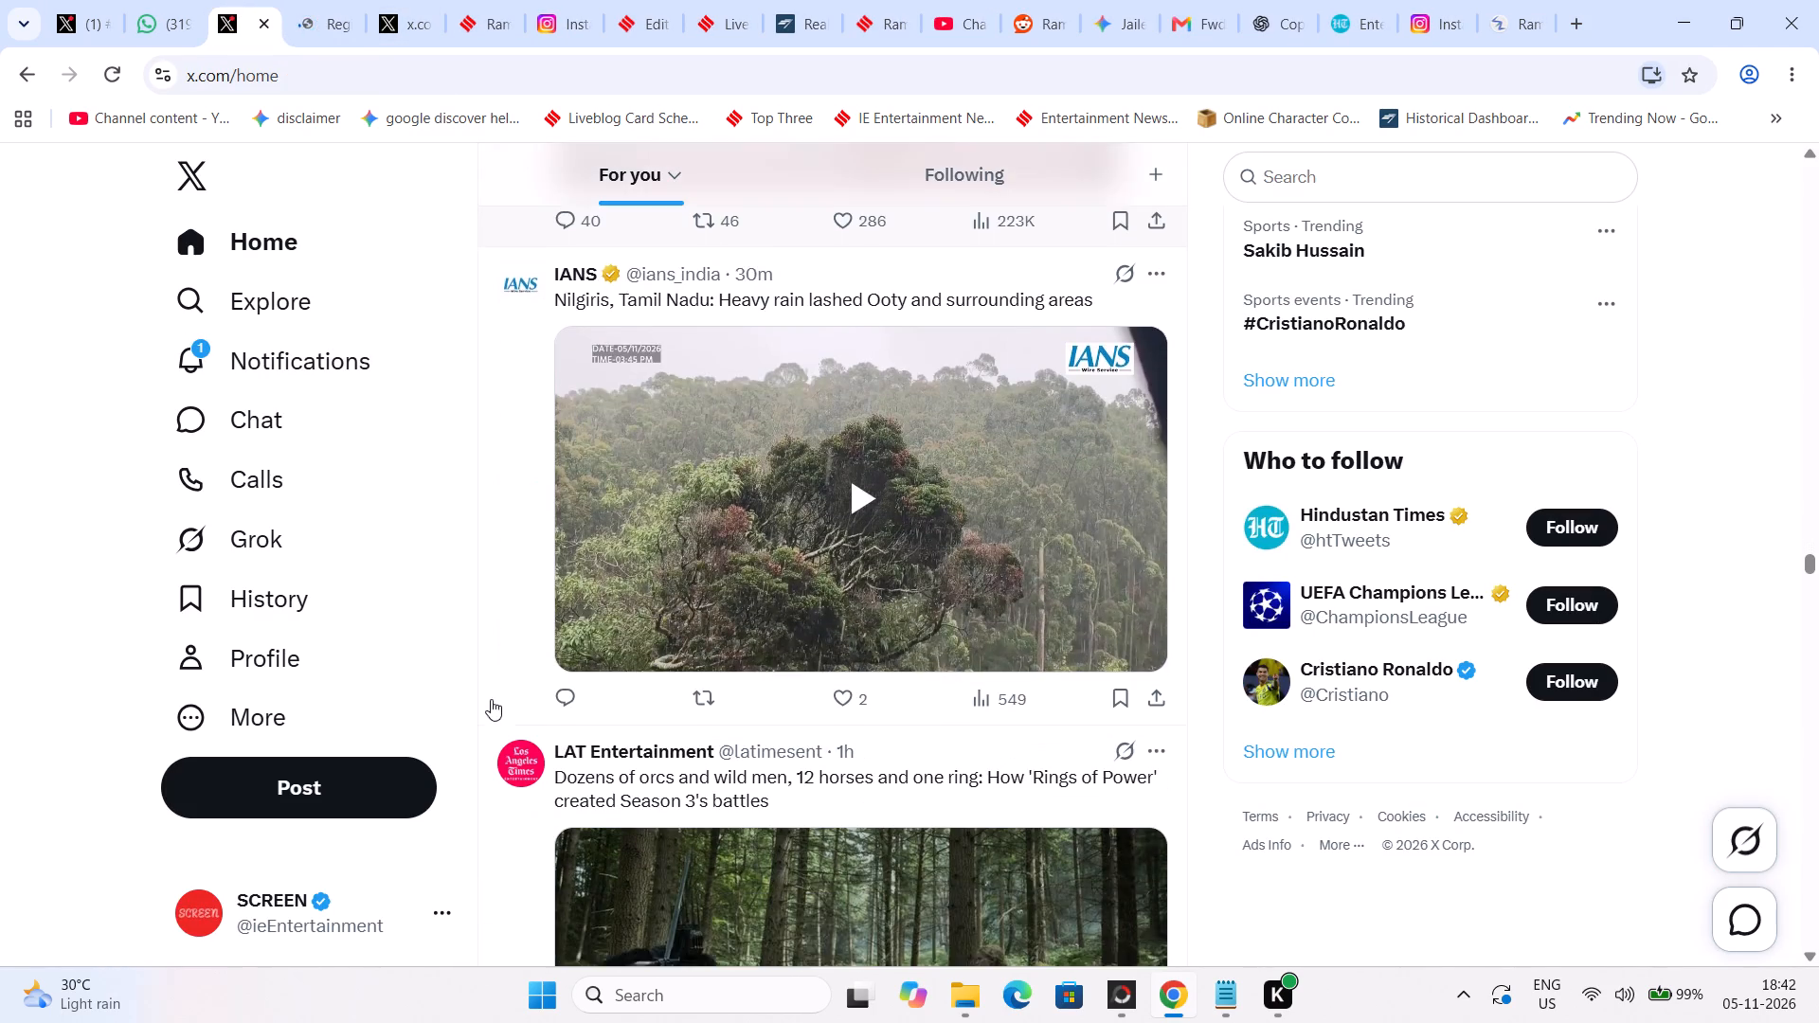
pyautogui.scroll(-2, 491, 699)
# Read the Bollywood Hungama article on Regina Cassandra's Kesari Chapter 2 promotion claims and return to the X feed.
pyautogui.click(294, 0)
pyautogui.scroll(-2, 460, 519)
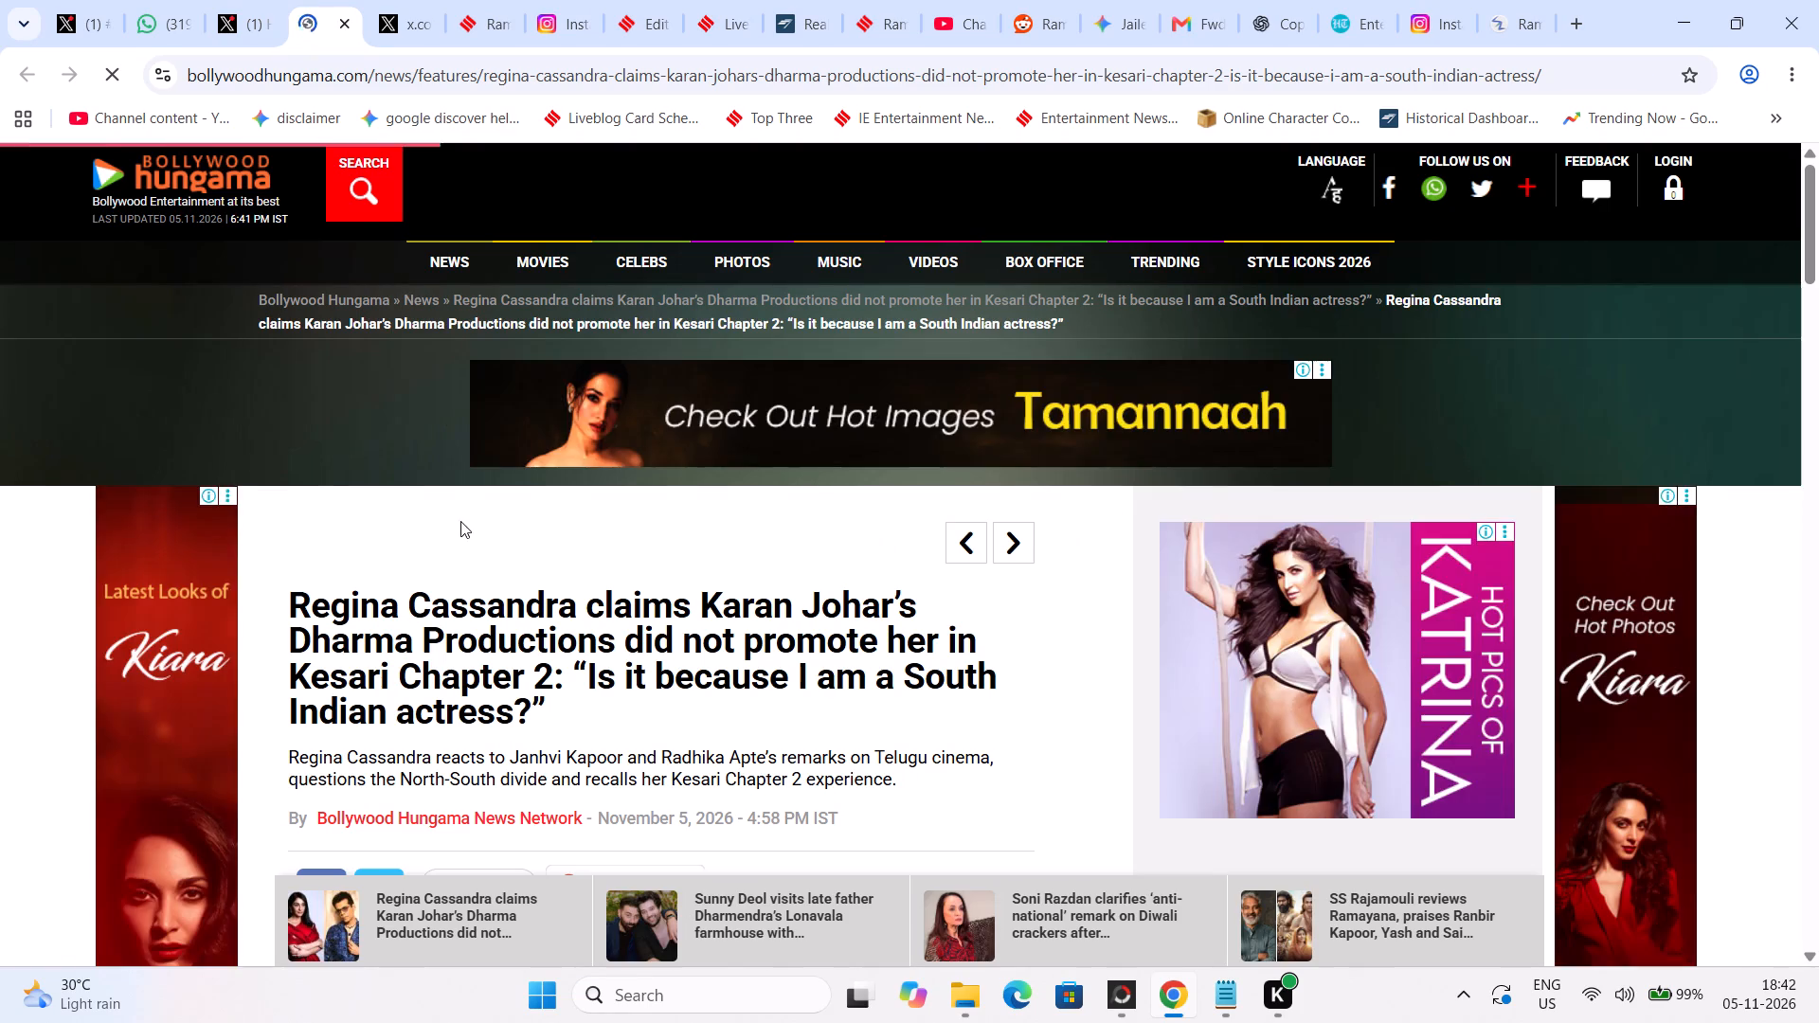
pyautogui.scroll(-5, 460, 521)
pyautogui.scroll(2, 460, 522)
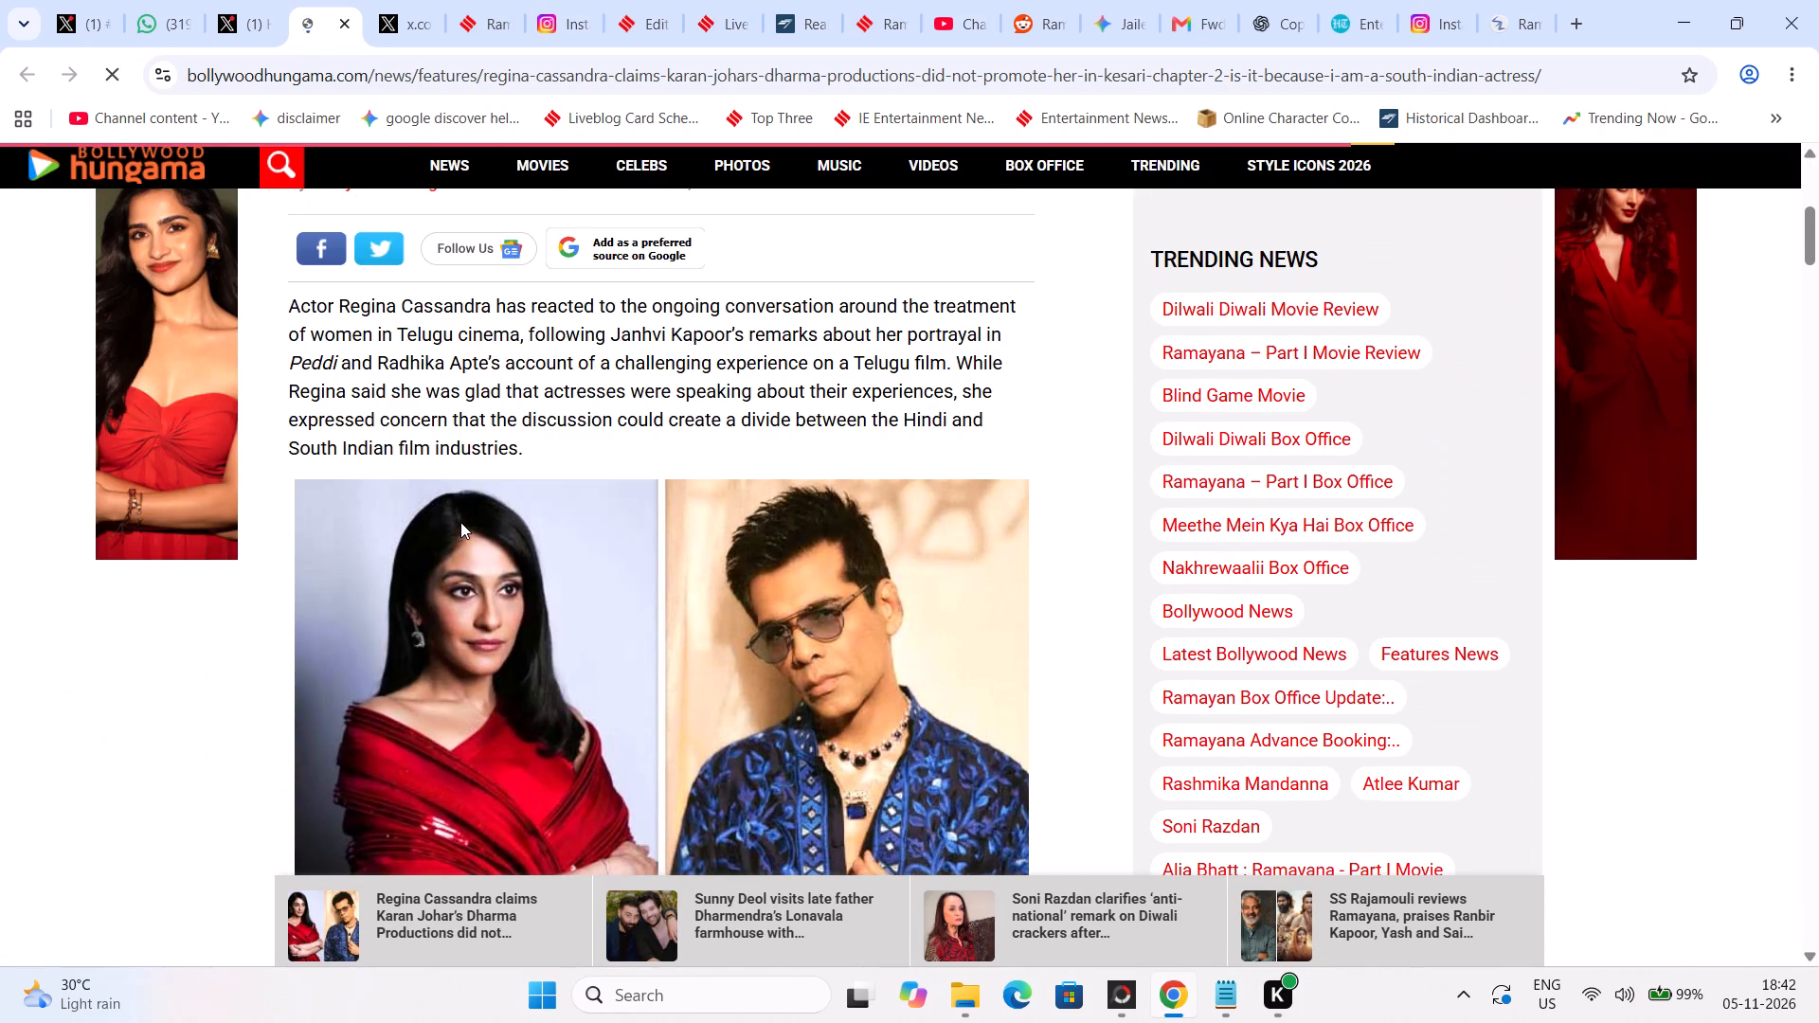
pyautogui.scroll(-1, 460, 522)
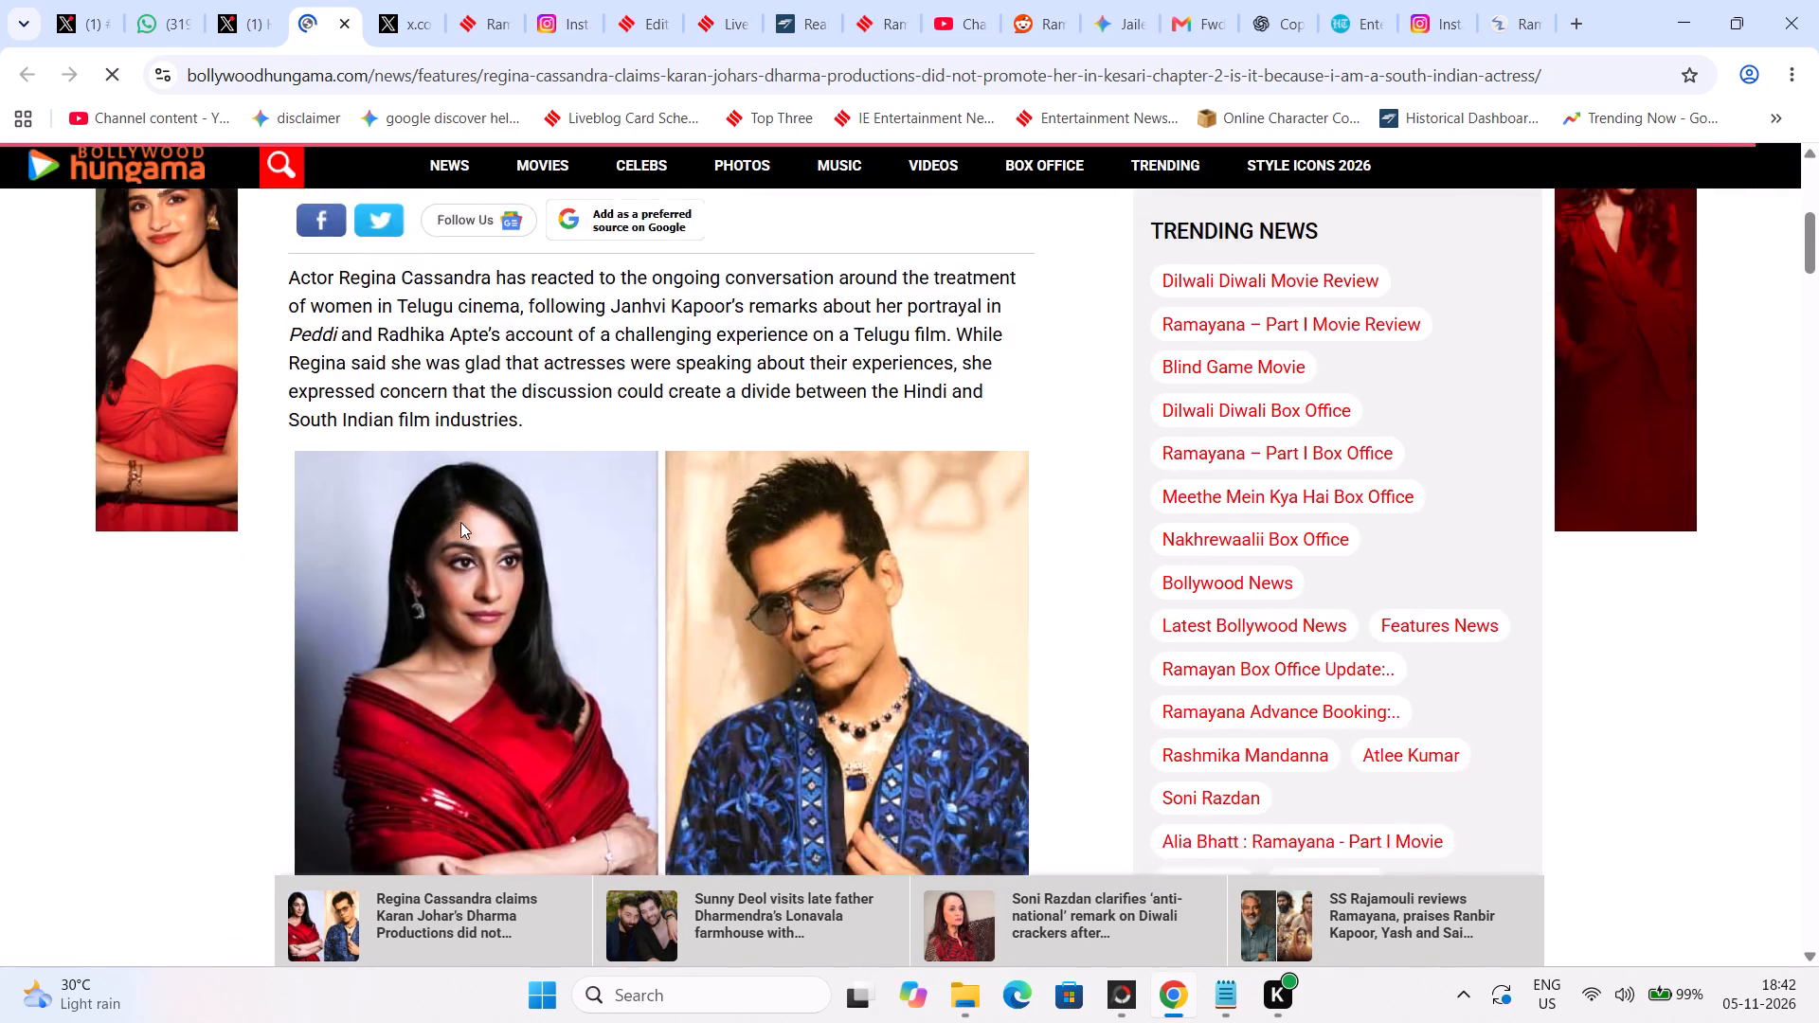
pyautogui.scroll(-6, 460, 522)
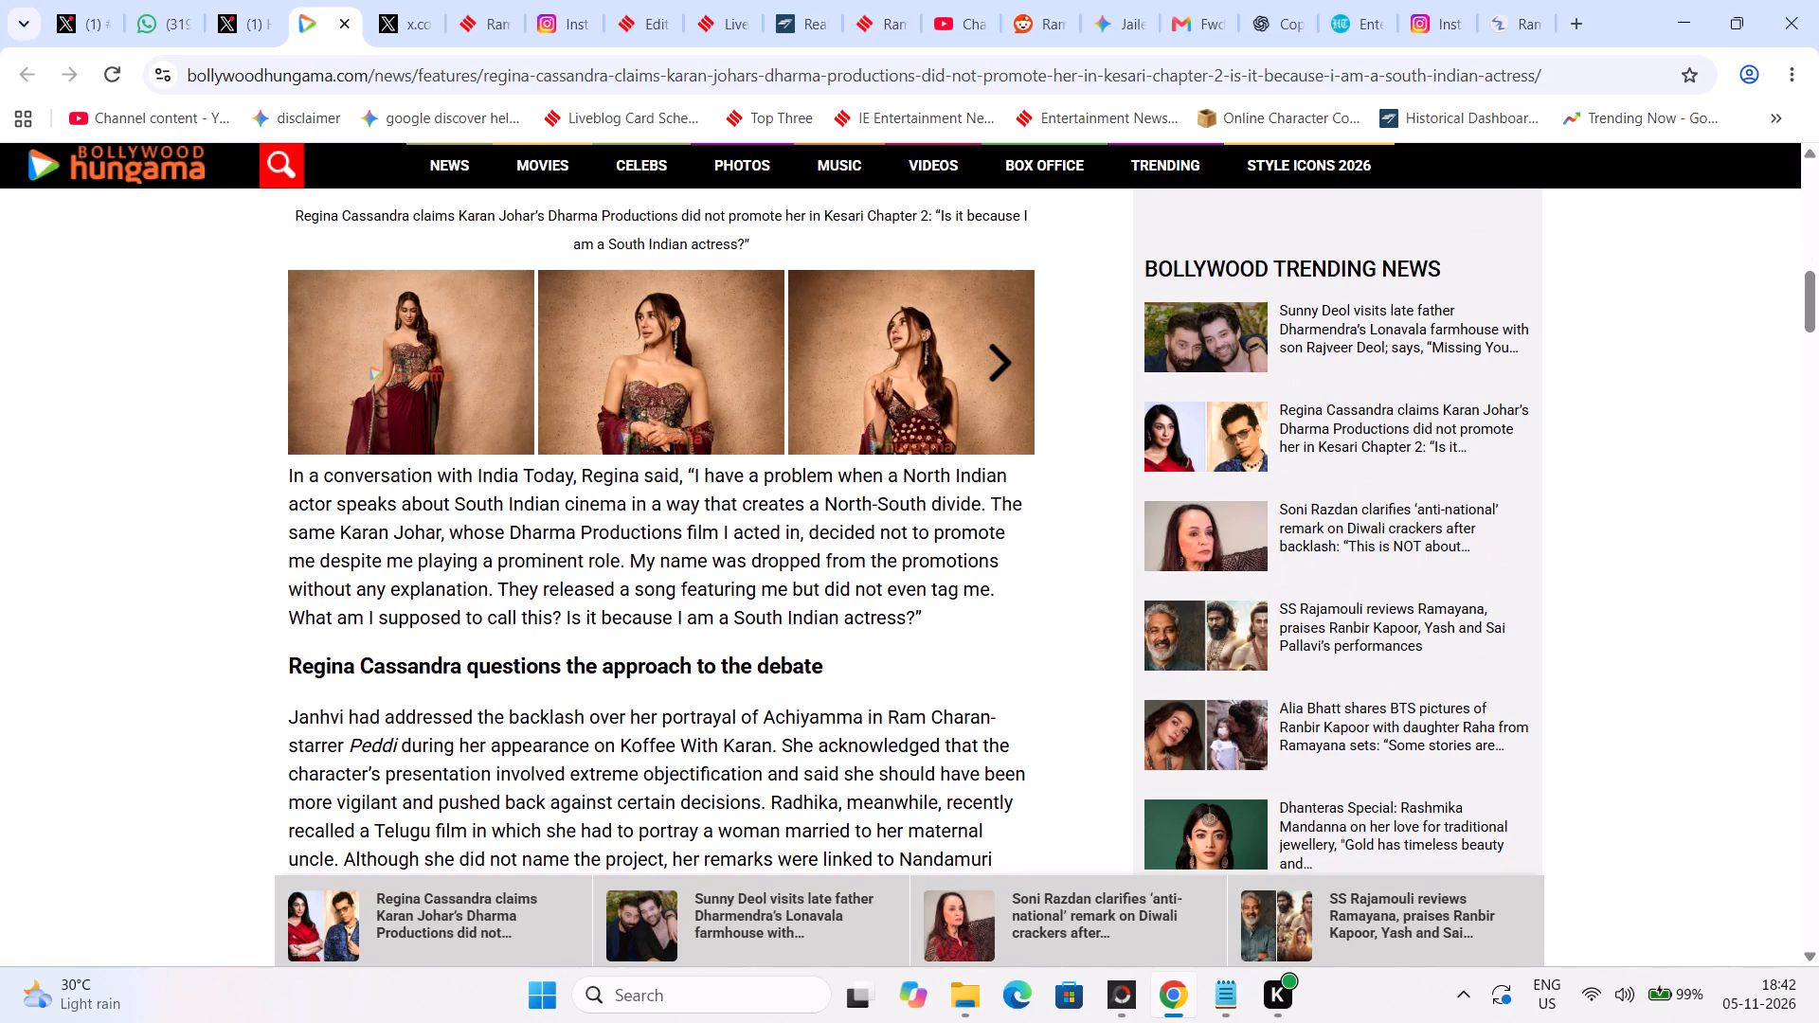
pyautogui.scroll(-1, 473, 496)
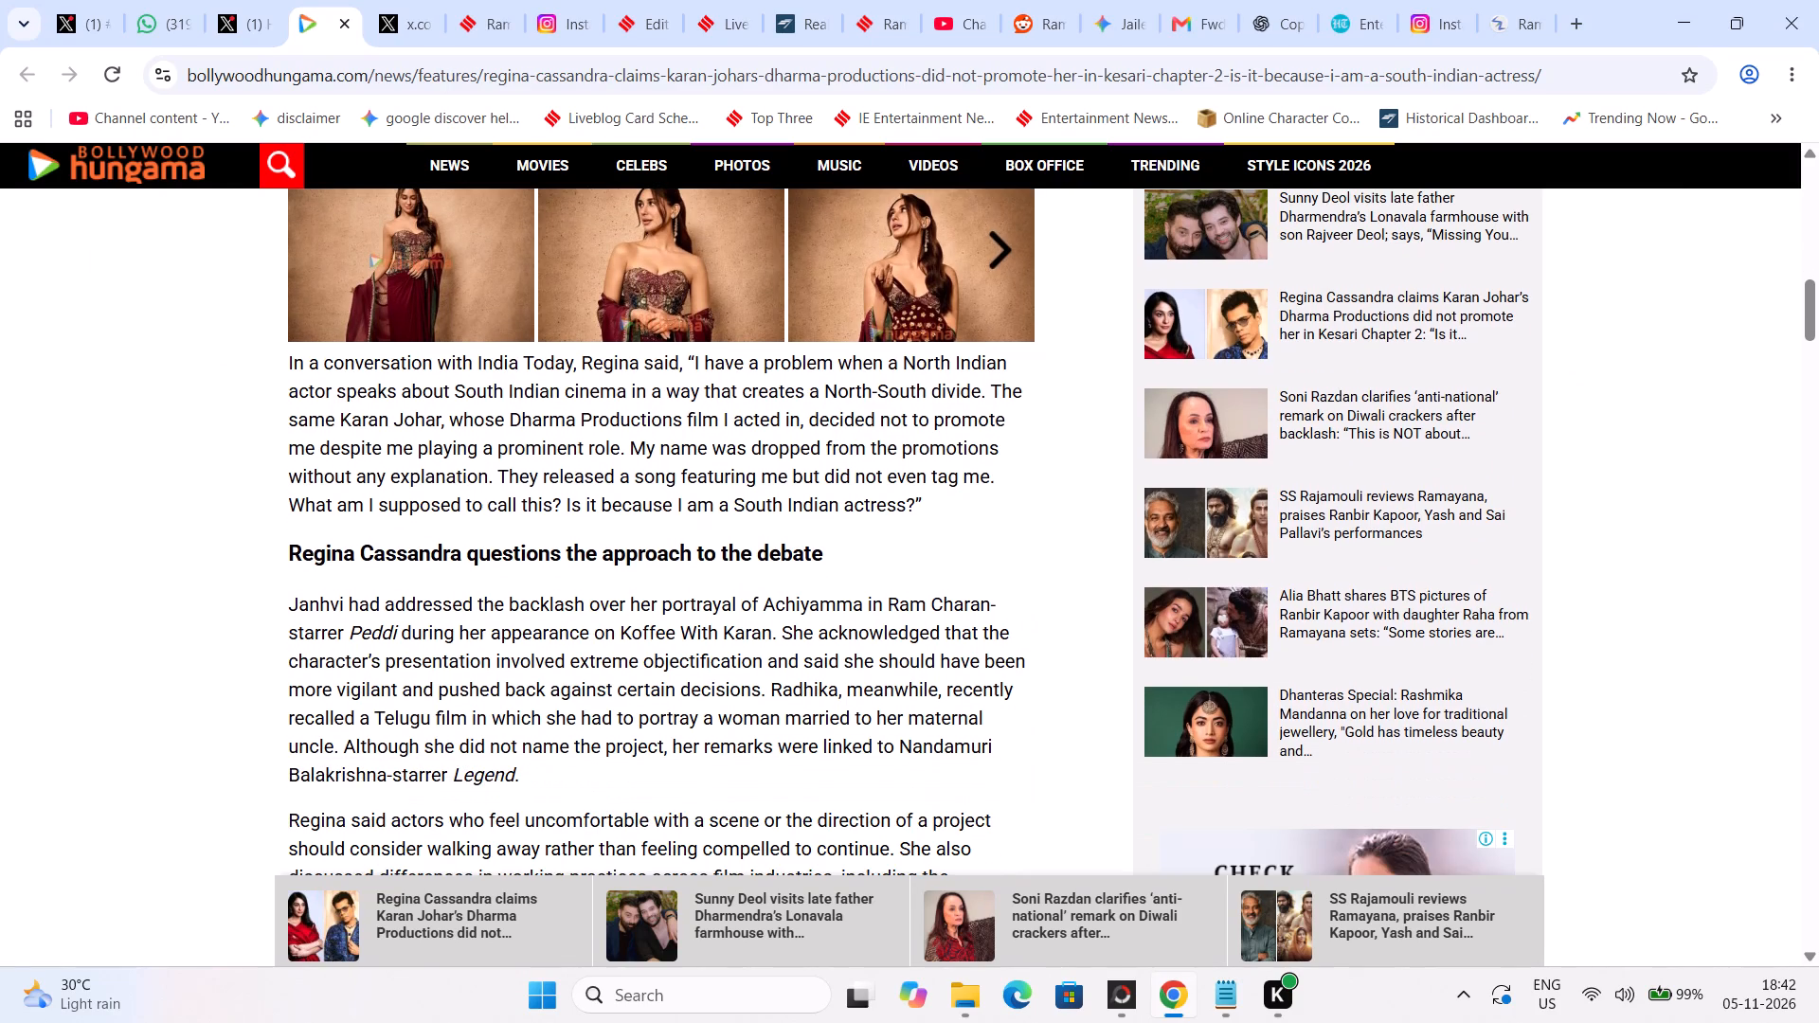
pyautogui.scroll(-2, 473, 497)
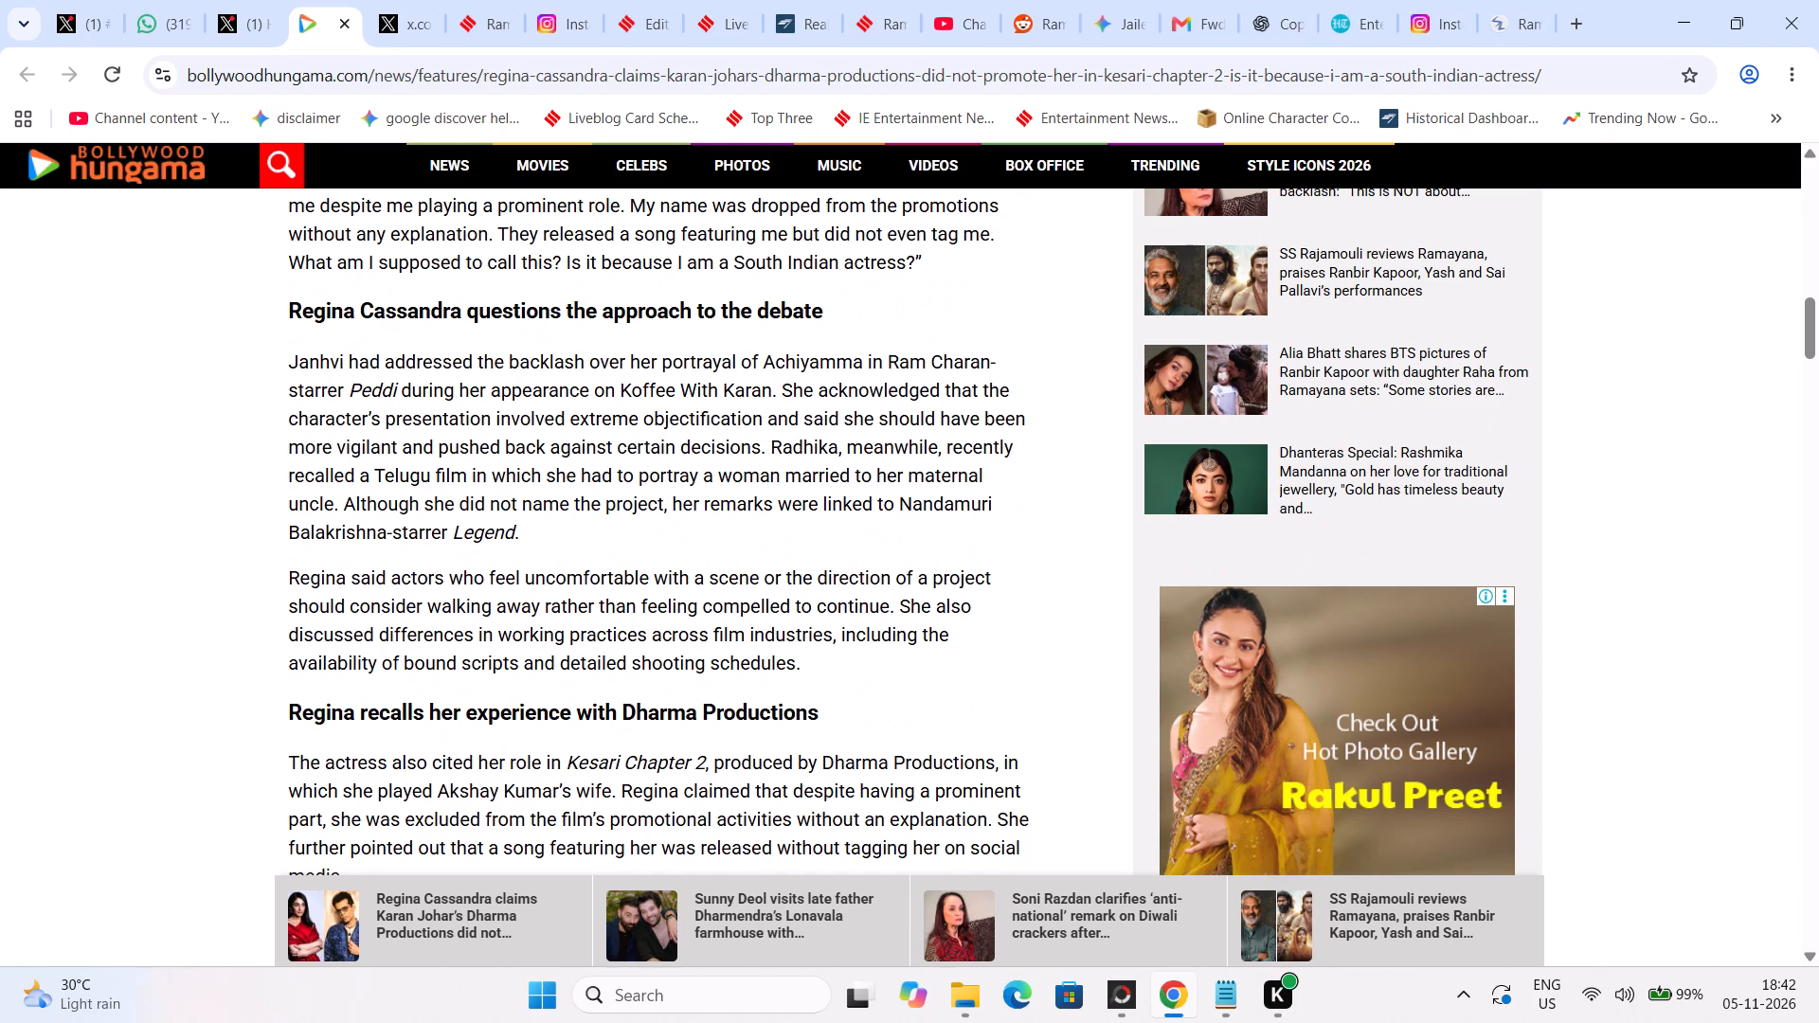
pyautogui.scroll(-1, 474, 484)
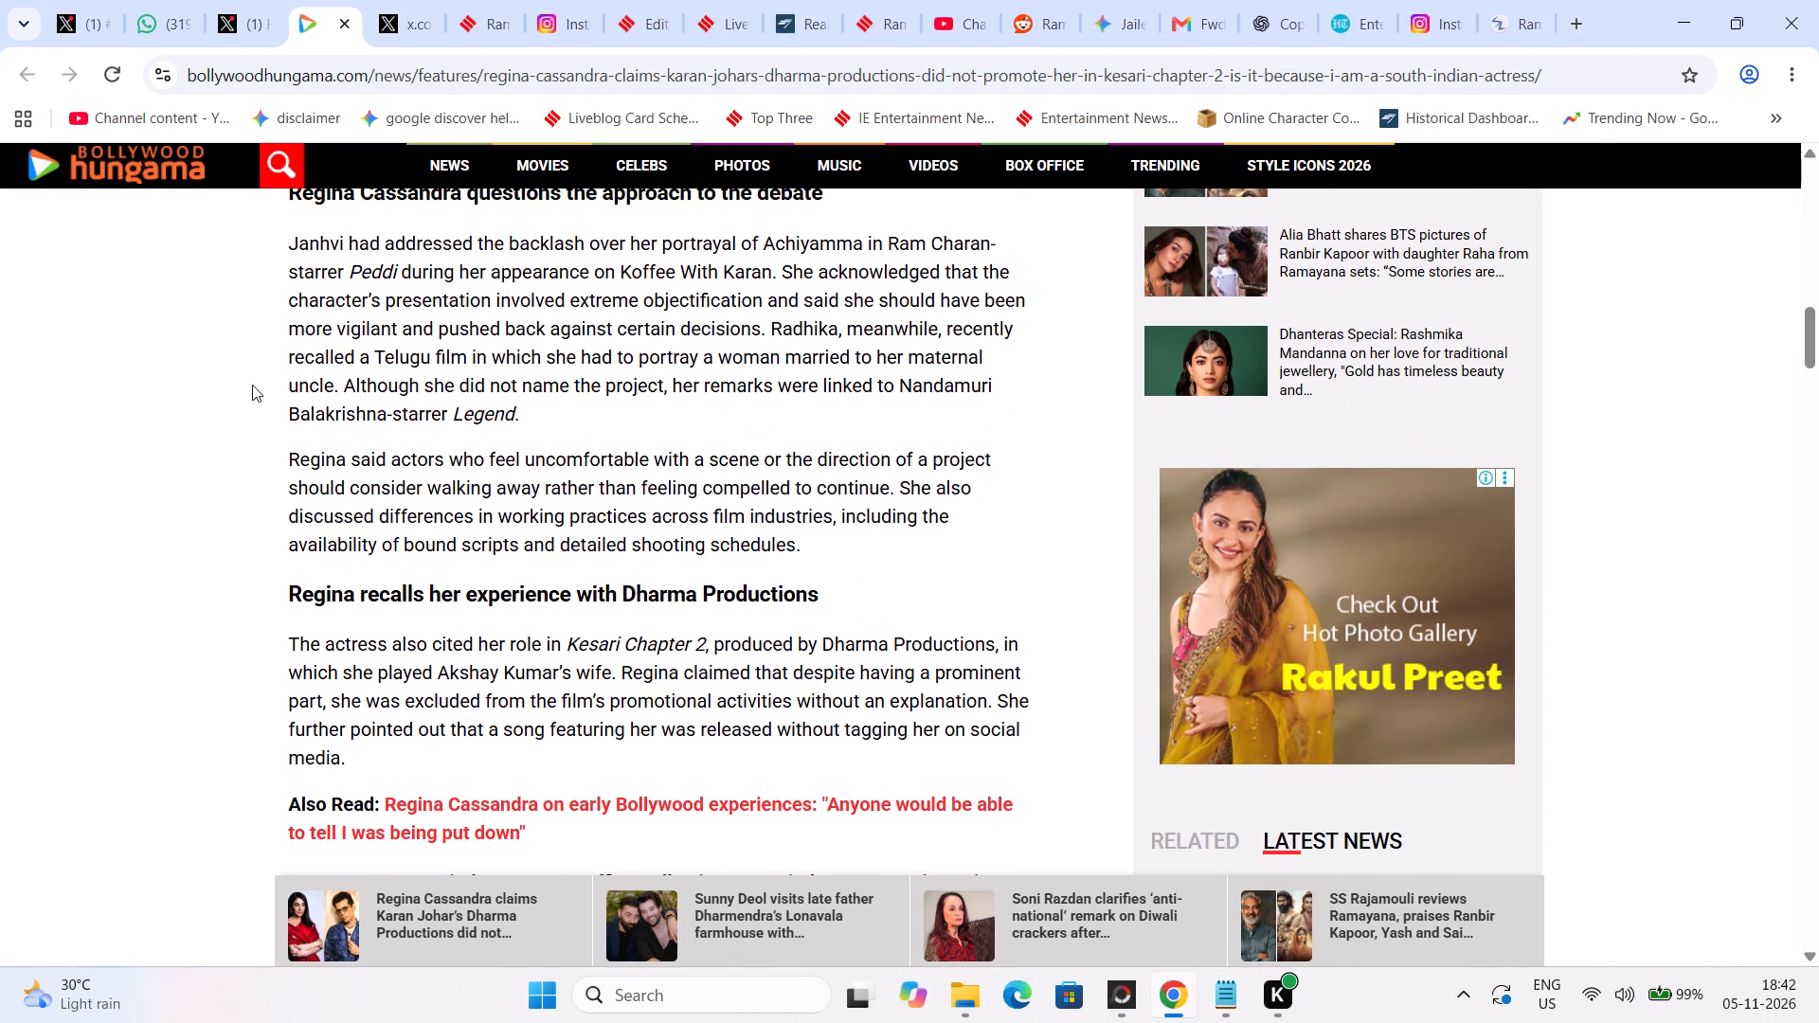
pyautogui.scroll(-4, 372, 381)
pyautogui.click(238, 0)
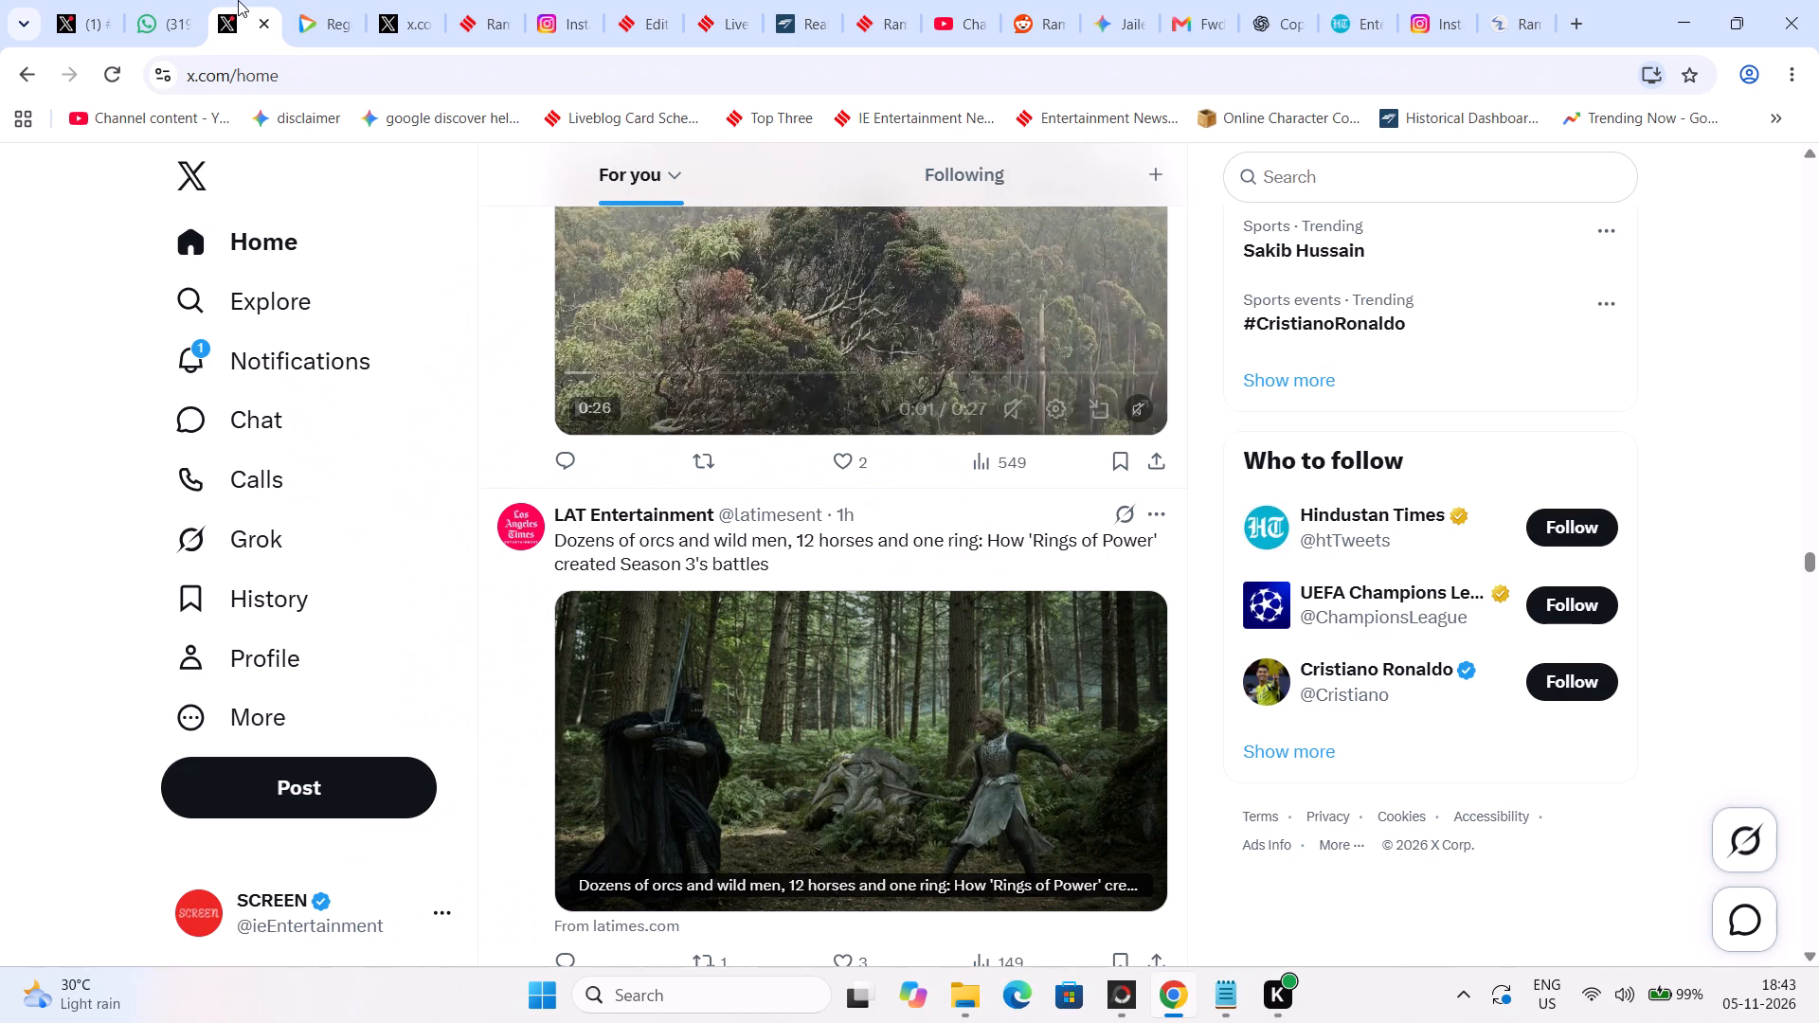
# Search the X home feed below the LAT Entertainment post for further usable Ramayana reactions and entertainment news.
pyautogui.scroll(-7, 579, 445)
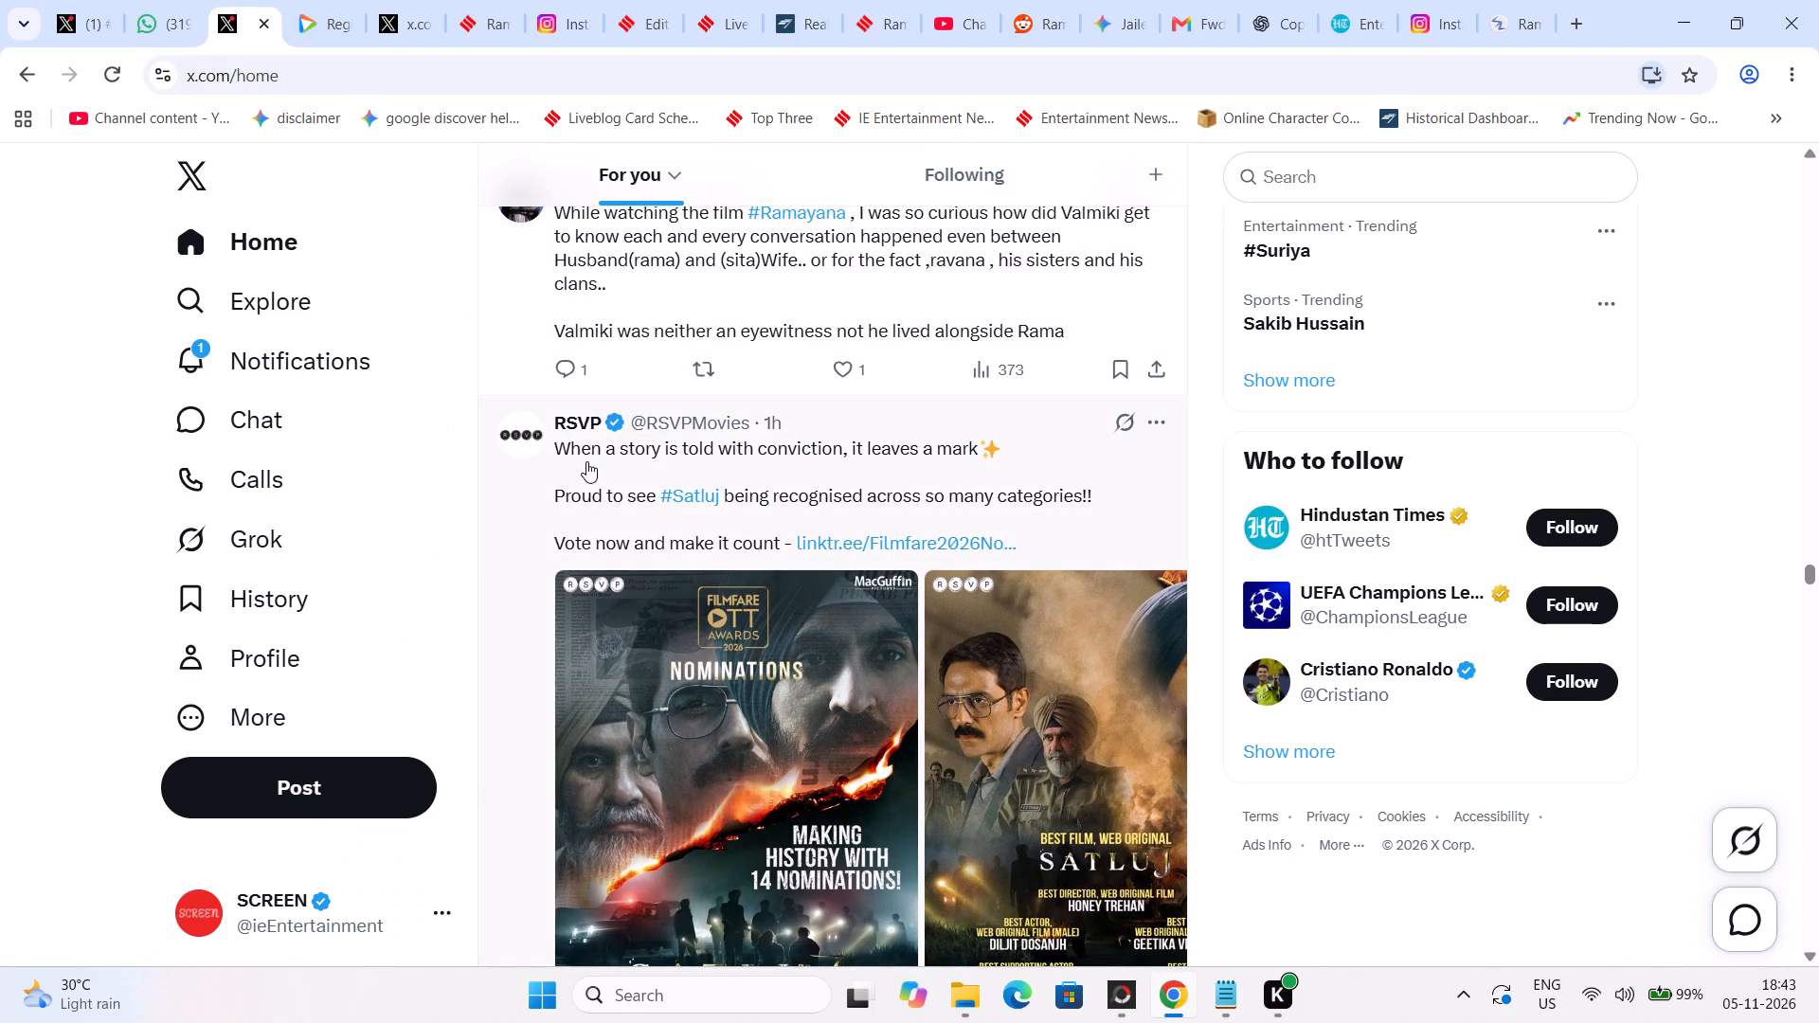
pyautogui.scroll(-3, 601, 458)
pyautogui.scroll(2, 601, 458)
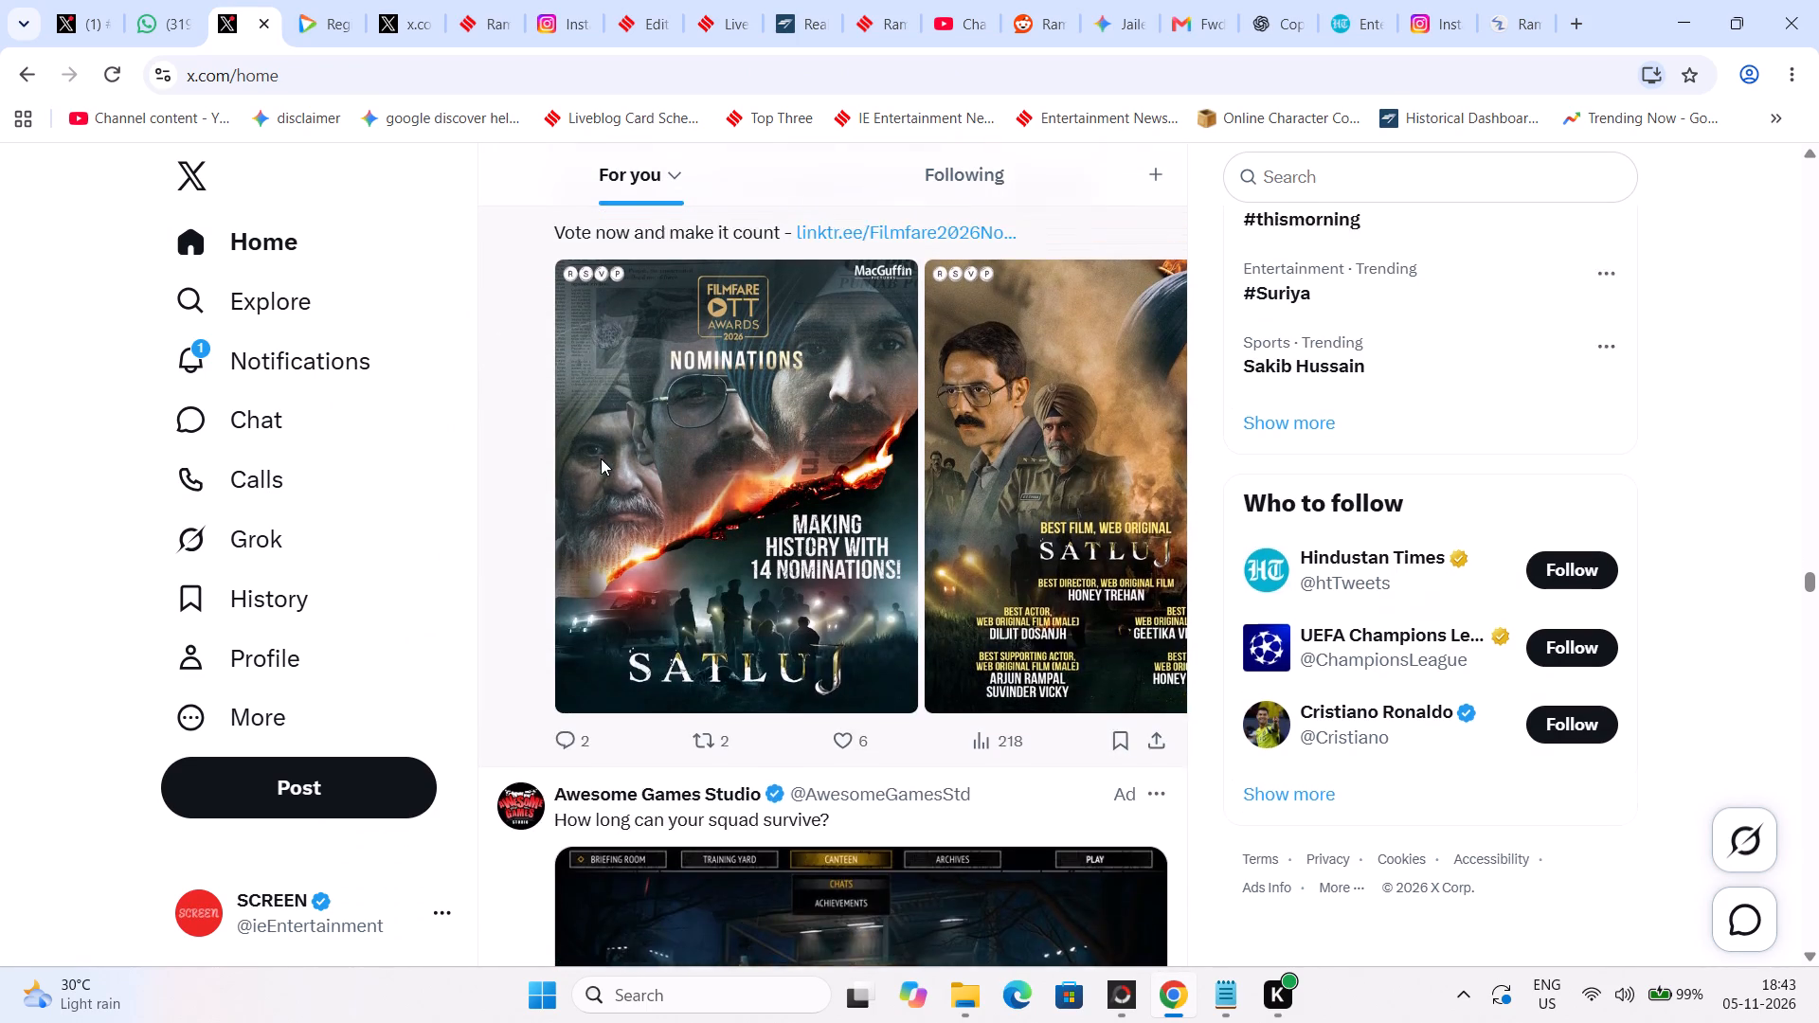
pyautogui.scroll(1, 601, 458)
pyautogui.scroll(-5, 601, 458)
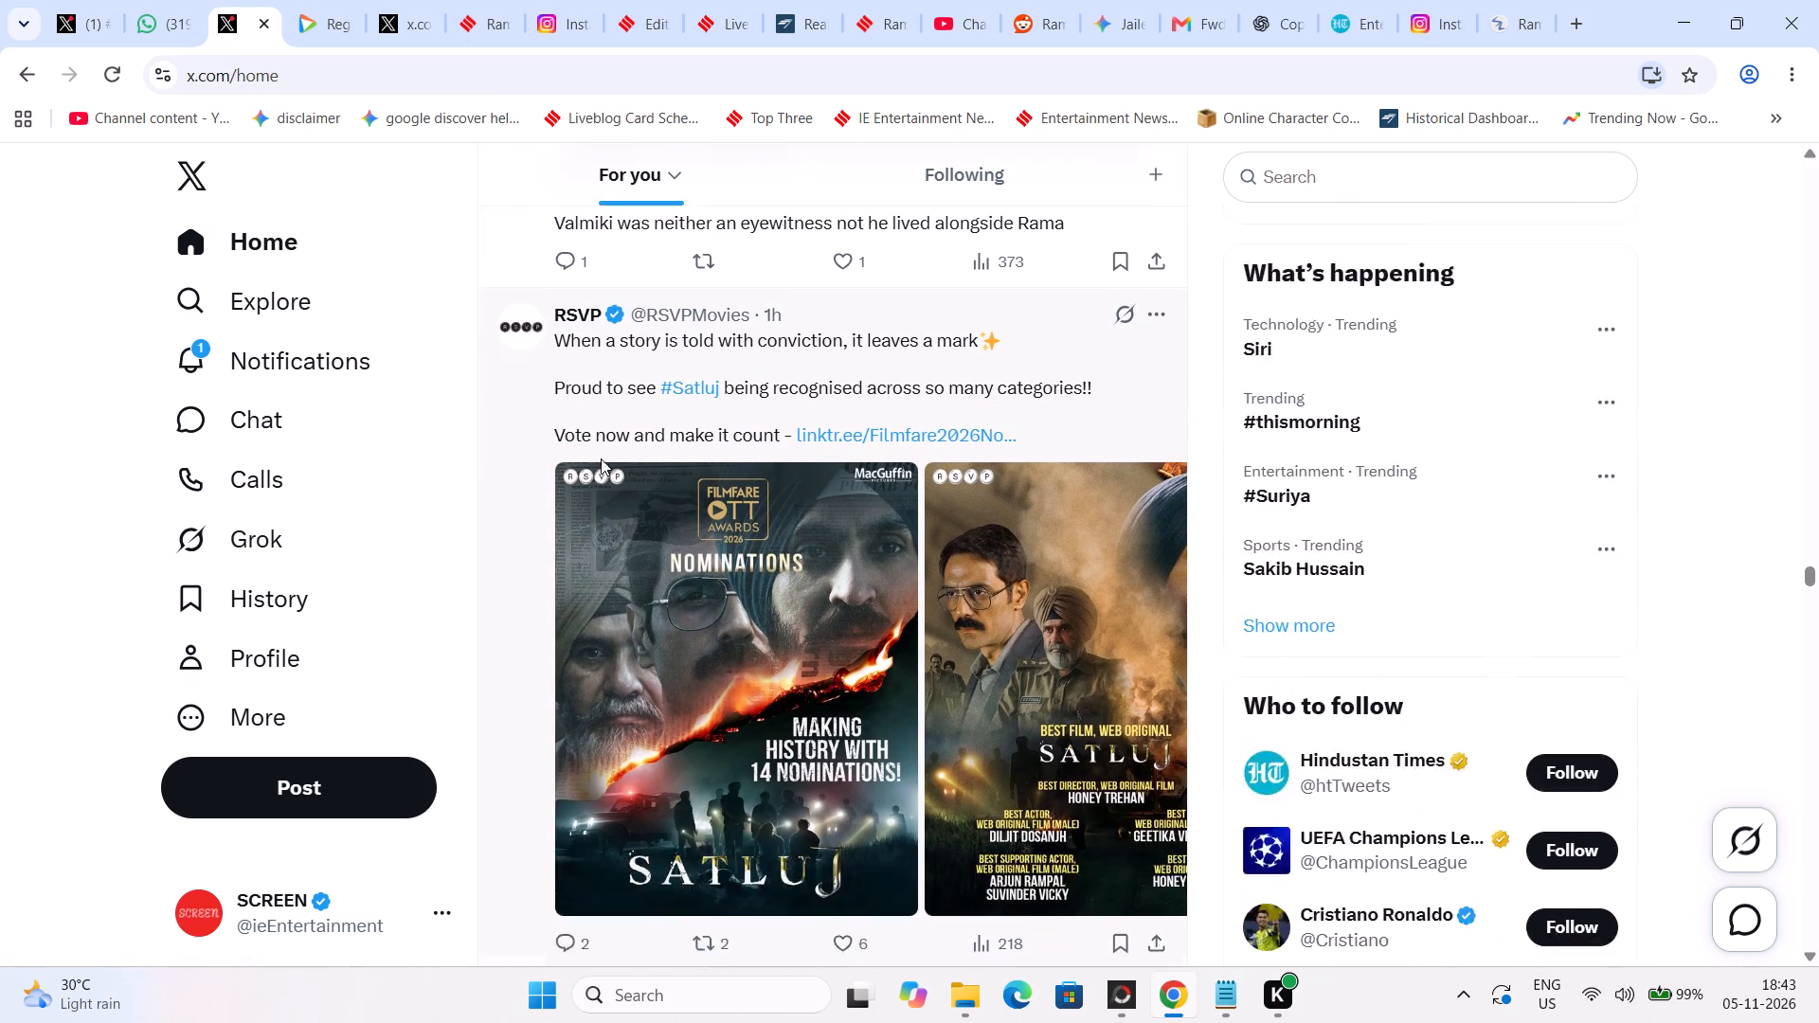
pyautogui.scroll(-7, 601, 458)
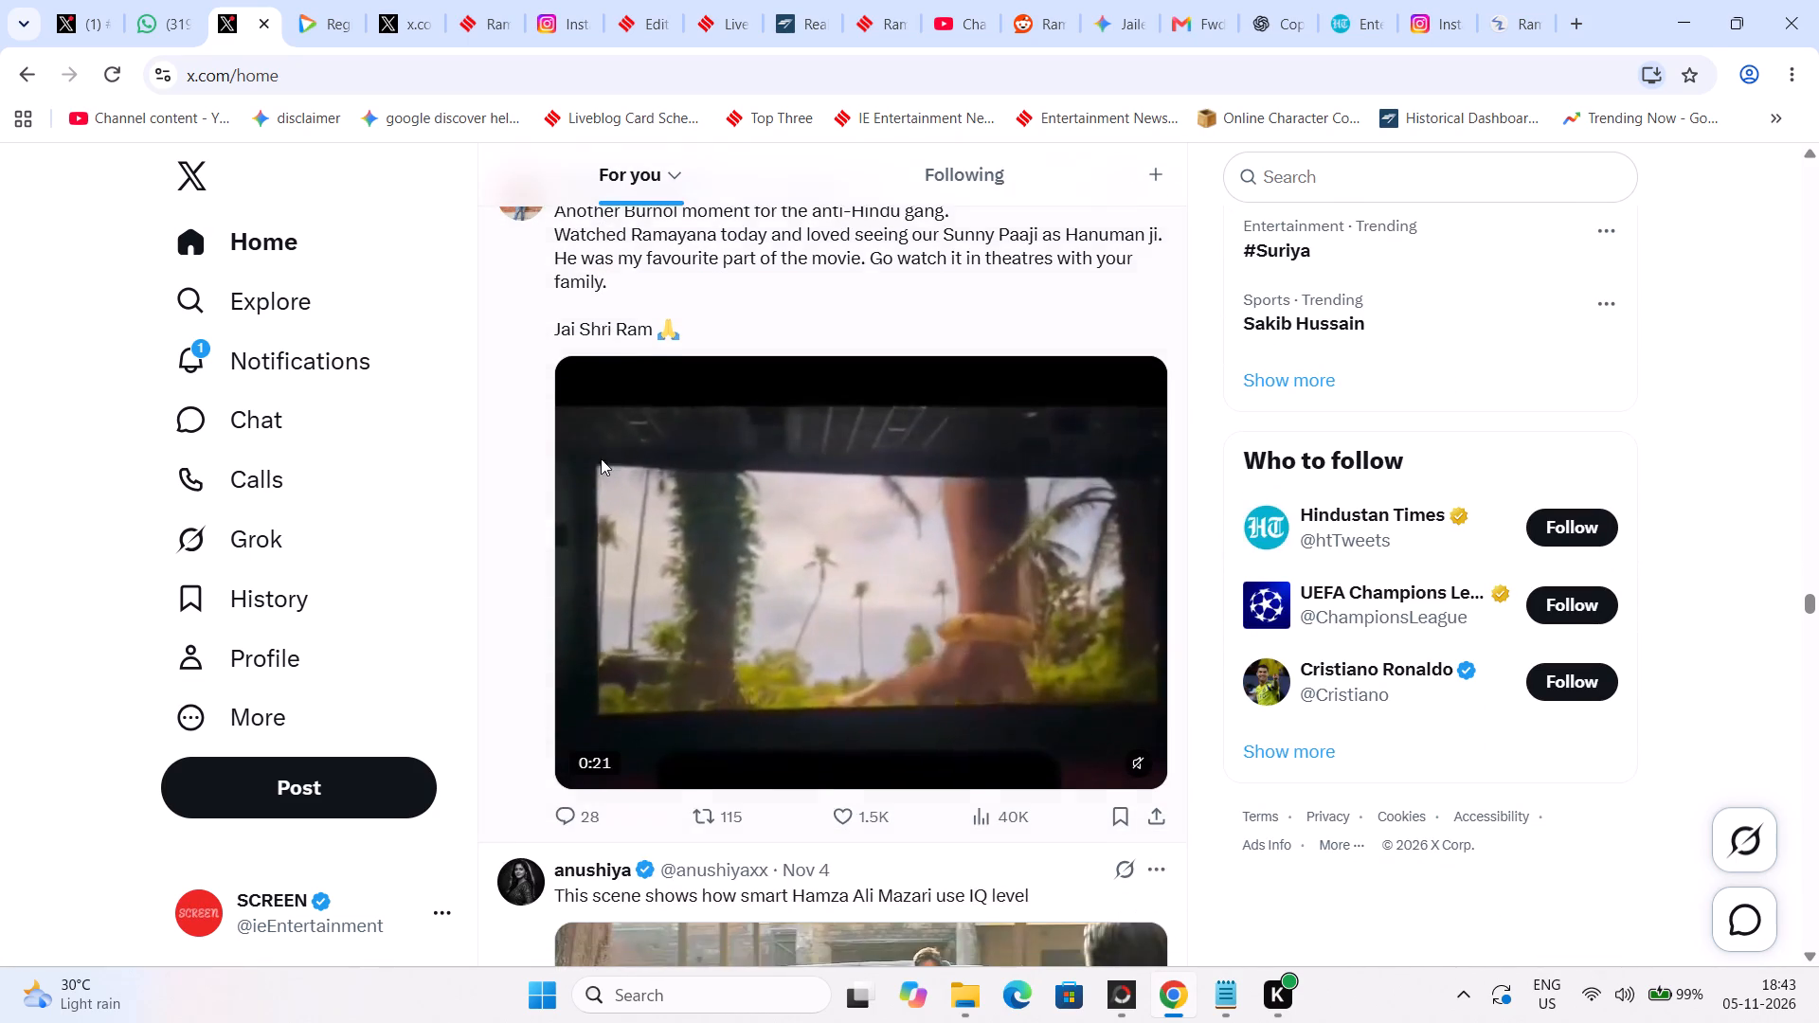
pyautogui.scroll(-12, 601, 458)
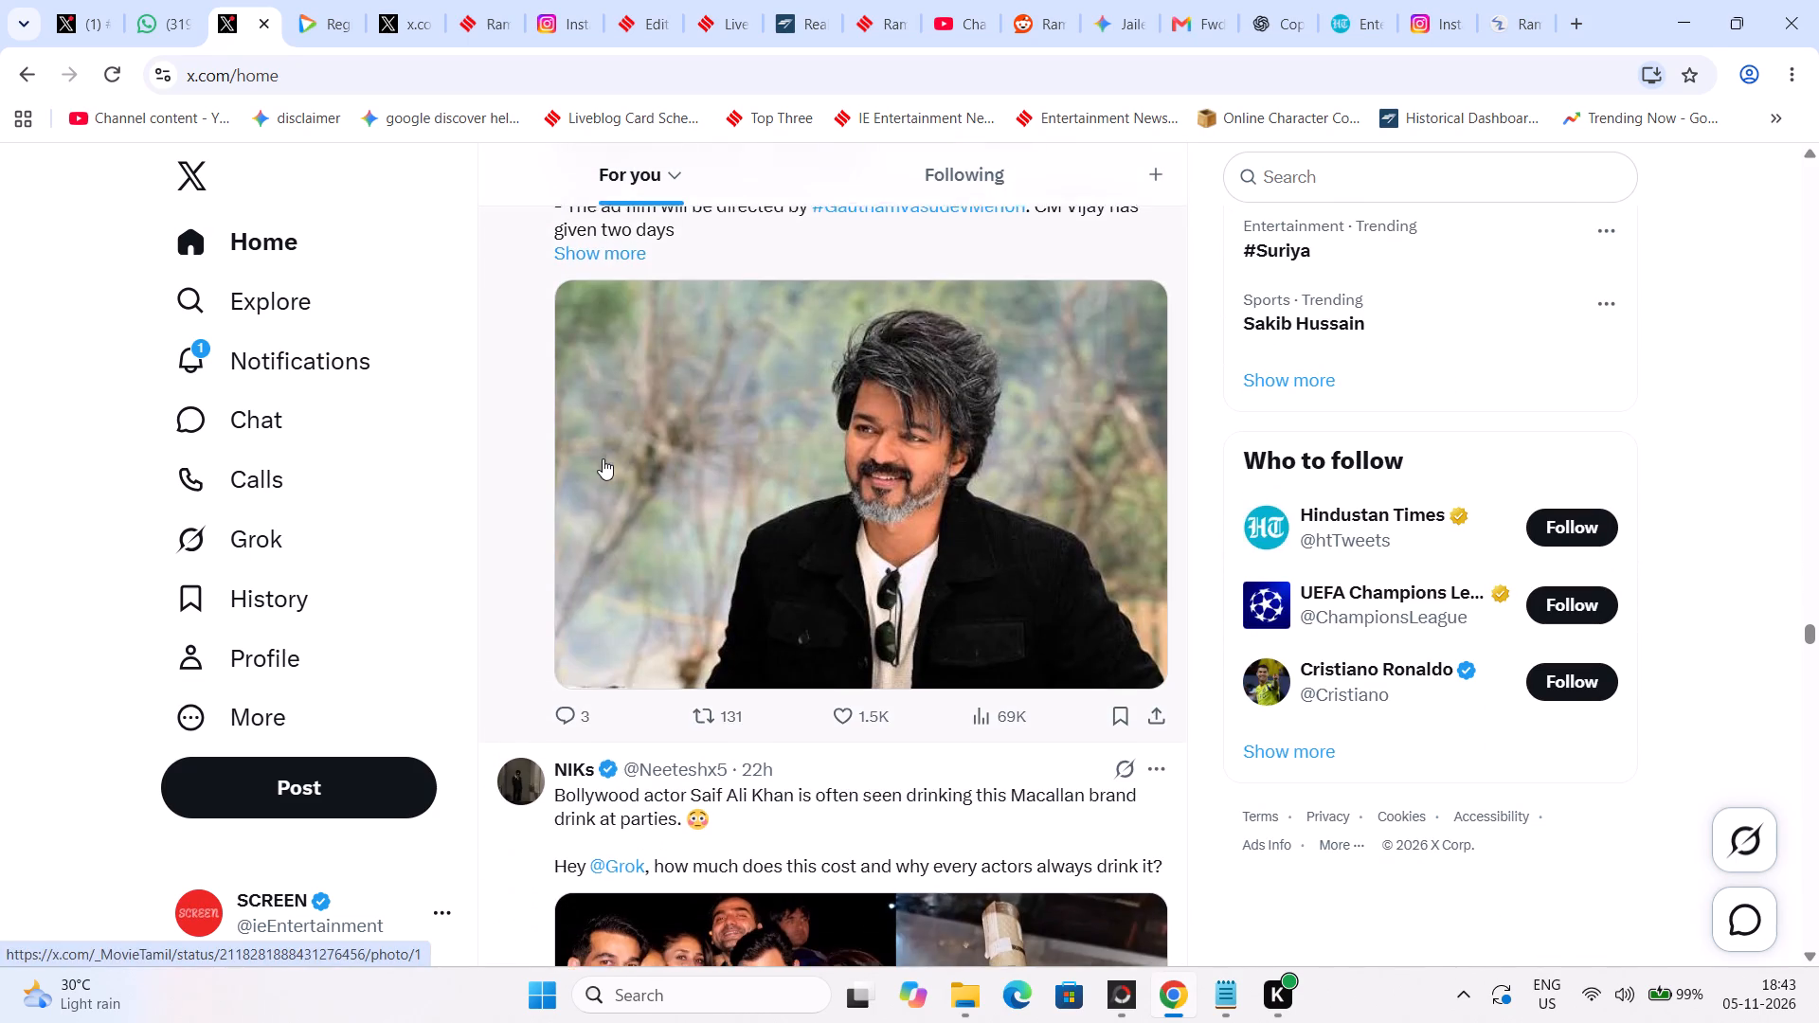
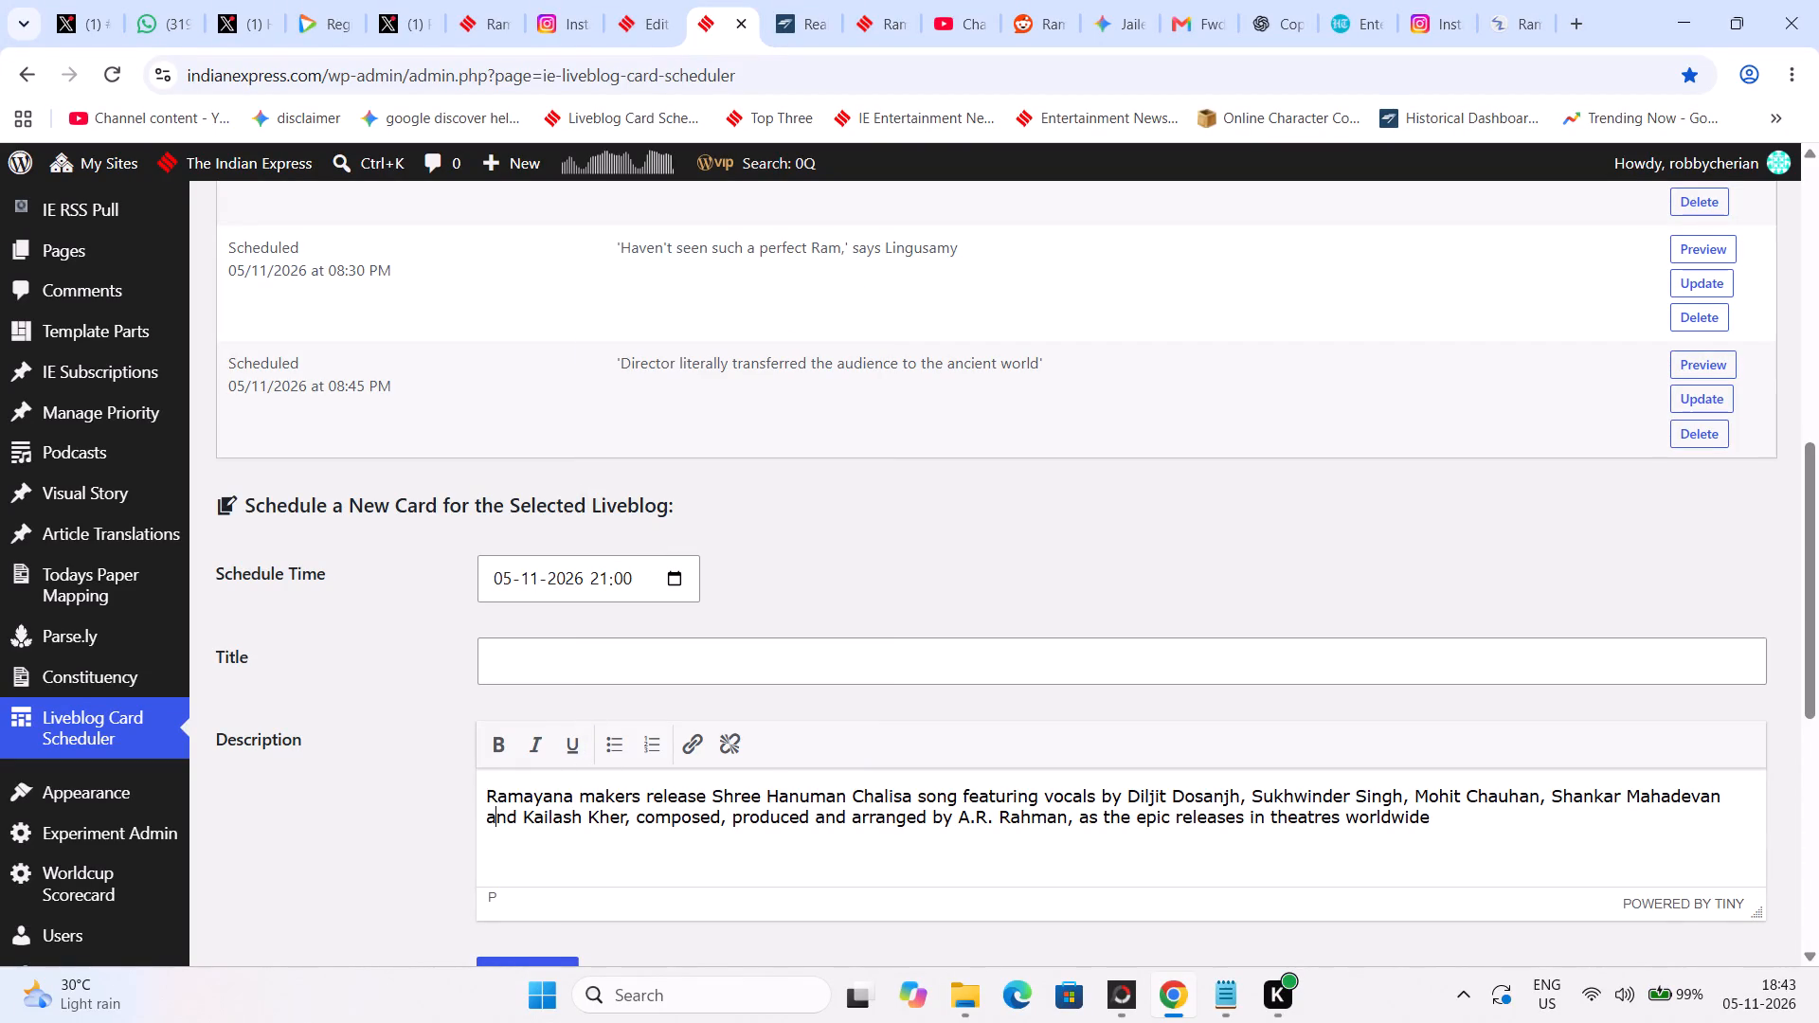
# Insert "The makers of" before "Ramayana" at the start of the new card's description.
pyautogui.click(488, 798)
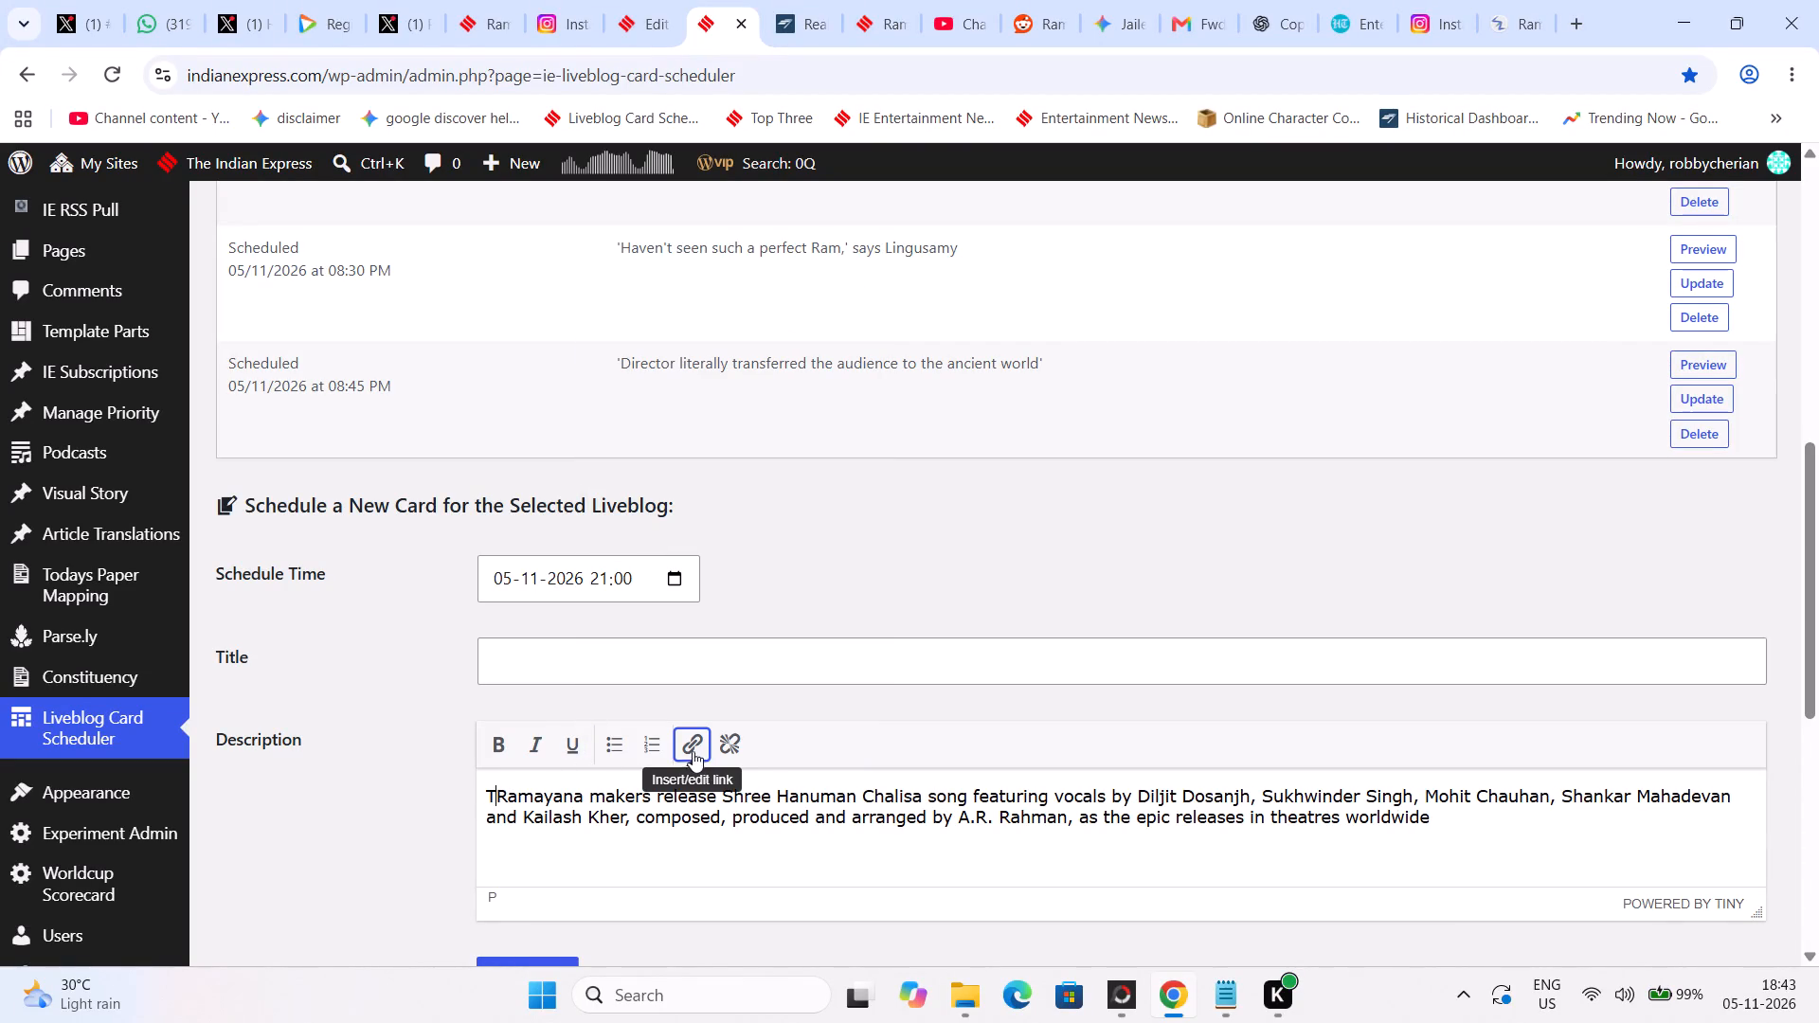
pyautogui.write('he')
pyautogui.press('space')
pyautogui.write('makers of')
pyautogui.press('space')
# Replace "makers release" after "Ramayana" in the description with "have released the".
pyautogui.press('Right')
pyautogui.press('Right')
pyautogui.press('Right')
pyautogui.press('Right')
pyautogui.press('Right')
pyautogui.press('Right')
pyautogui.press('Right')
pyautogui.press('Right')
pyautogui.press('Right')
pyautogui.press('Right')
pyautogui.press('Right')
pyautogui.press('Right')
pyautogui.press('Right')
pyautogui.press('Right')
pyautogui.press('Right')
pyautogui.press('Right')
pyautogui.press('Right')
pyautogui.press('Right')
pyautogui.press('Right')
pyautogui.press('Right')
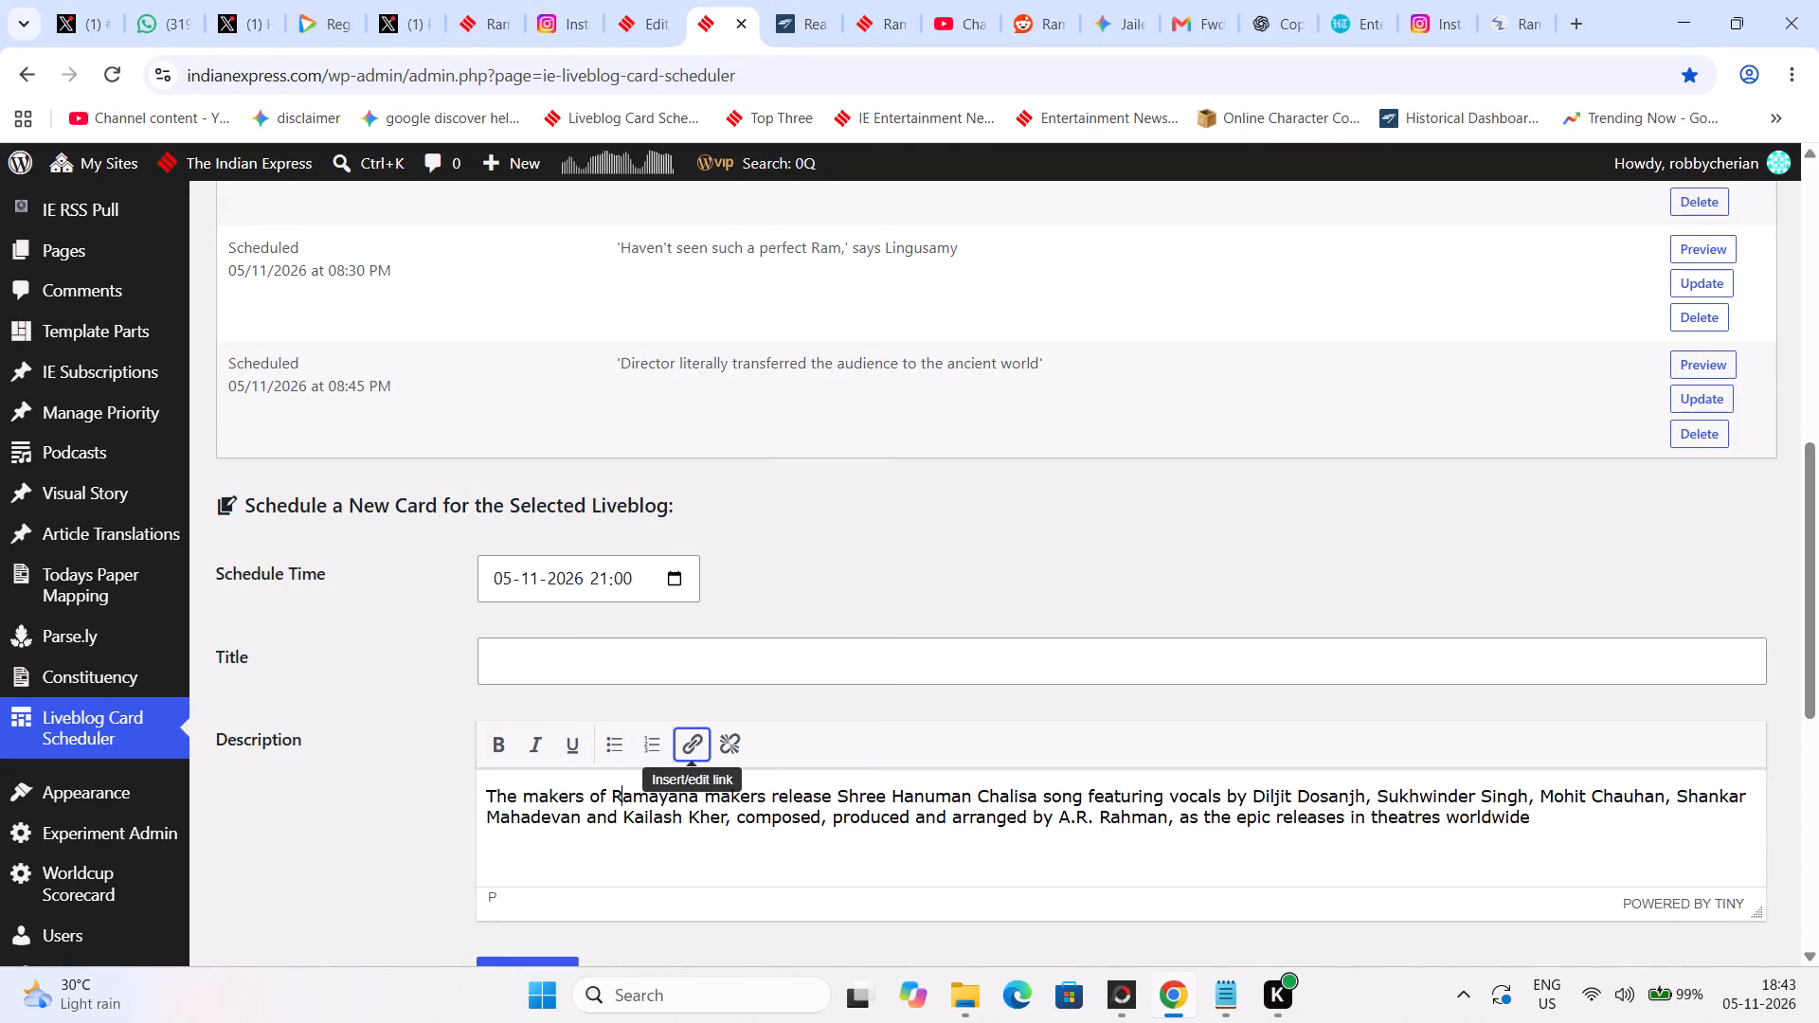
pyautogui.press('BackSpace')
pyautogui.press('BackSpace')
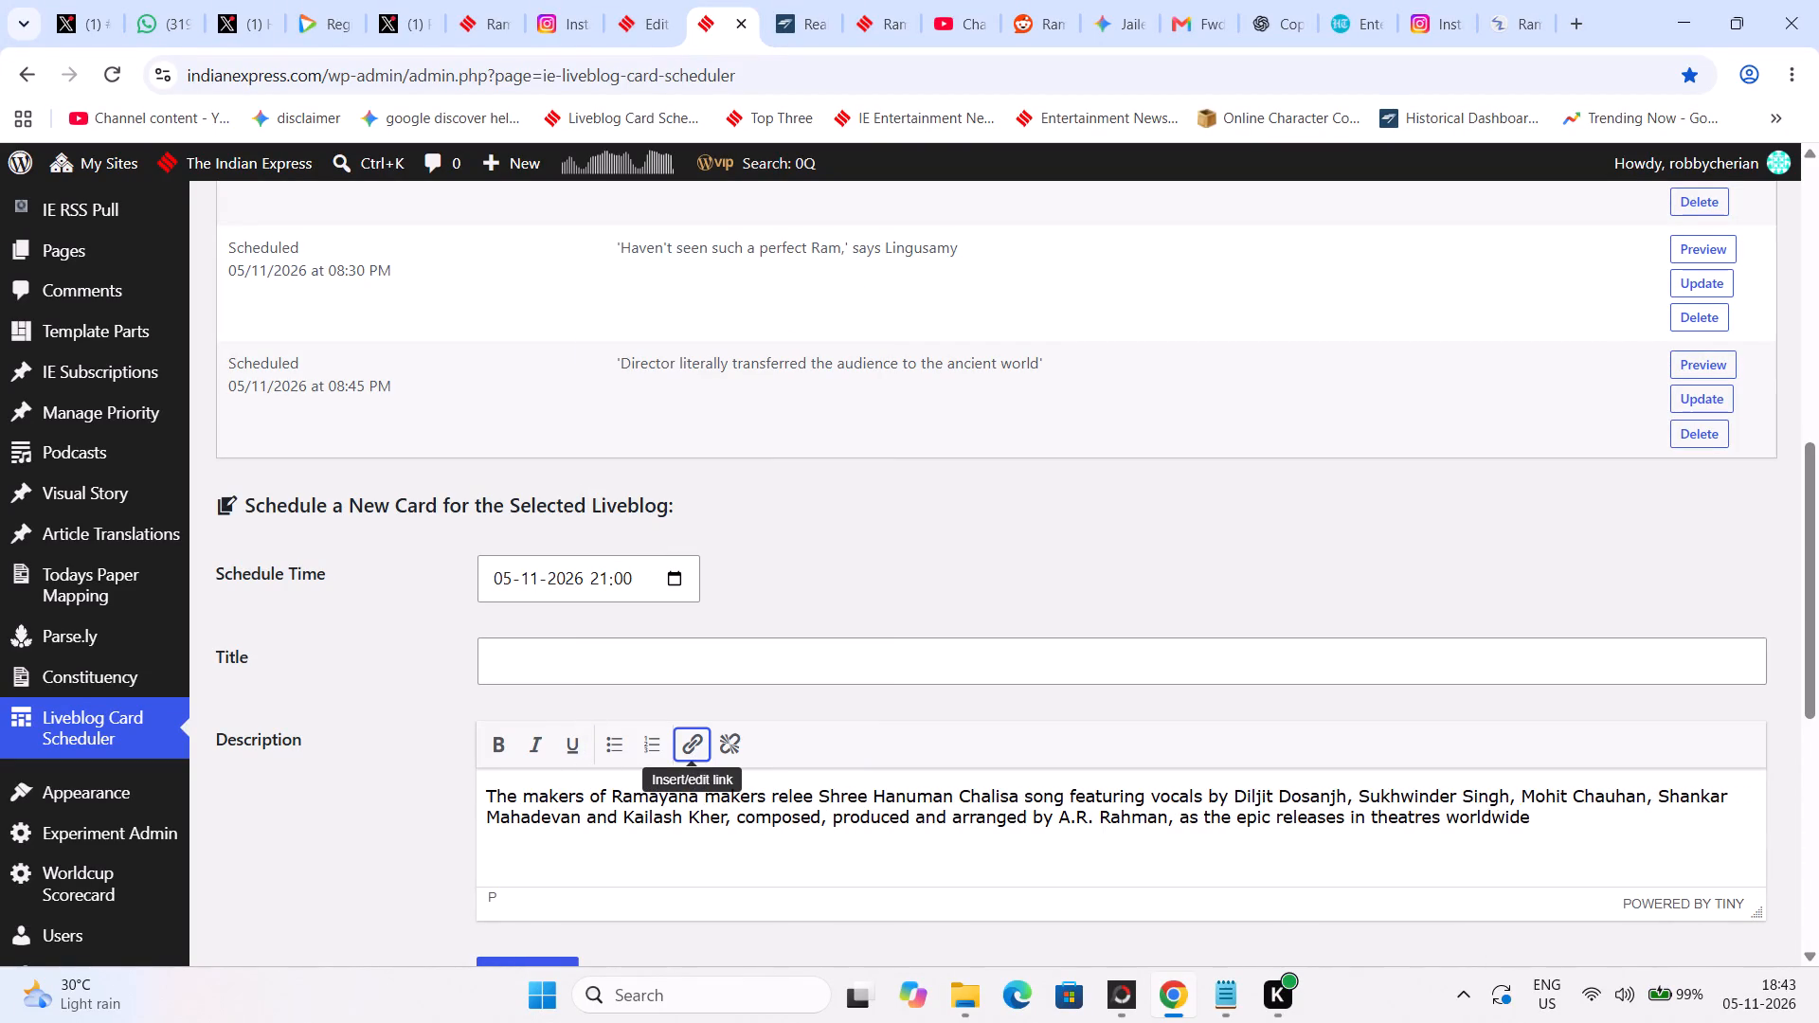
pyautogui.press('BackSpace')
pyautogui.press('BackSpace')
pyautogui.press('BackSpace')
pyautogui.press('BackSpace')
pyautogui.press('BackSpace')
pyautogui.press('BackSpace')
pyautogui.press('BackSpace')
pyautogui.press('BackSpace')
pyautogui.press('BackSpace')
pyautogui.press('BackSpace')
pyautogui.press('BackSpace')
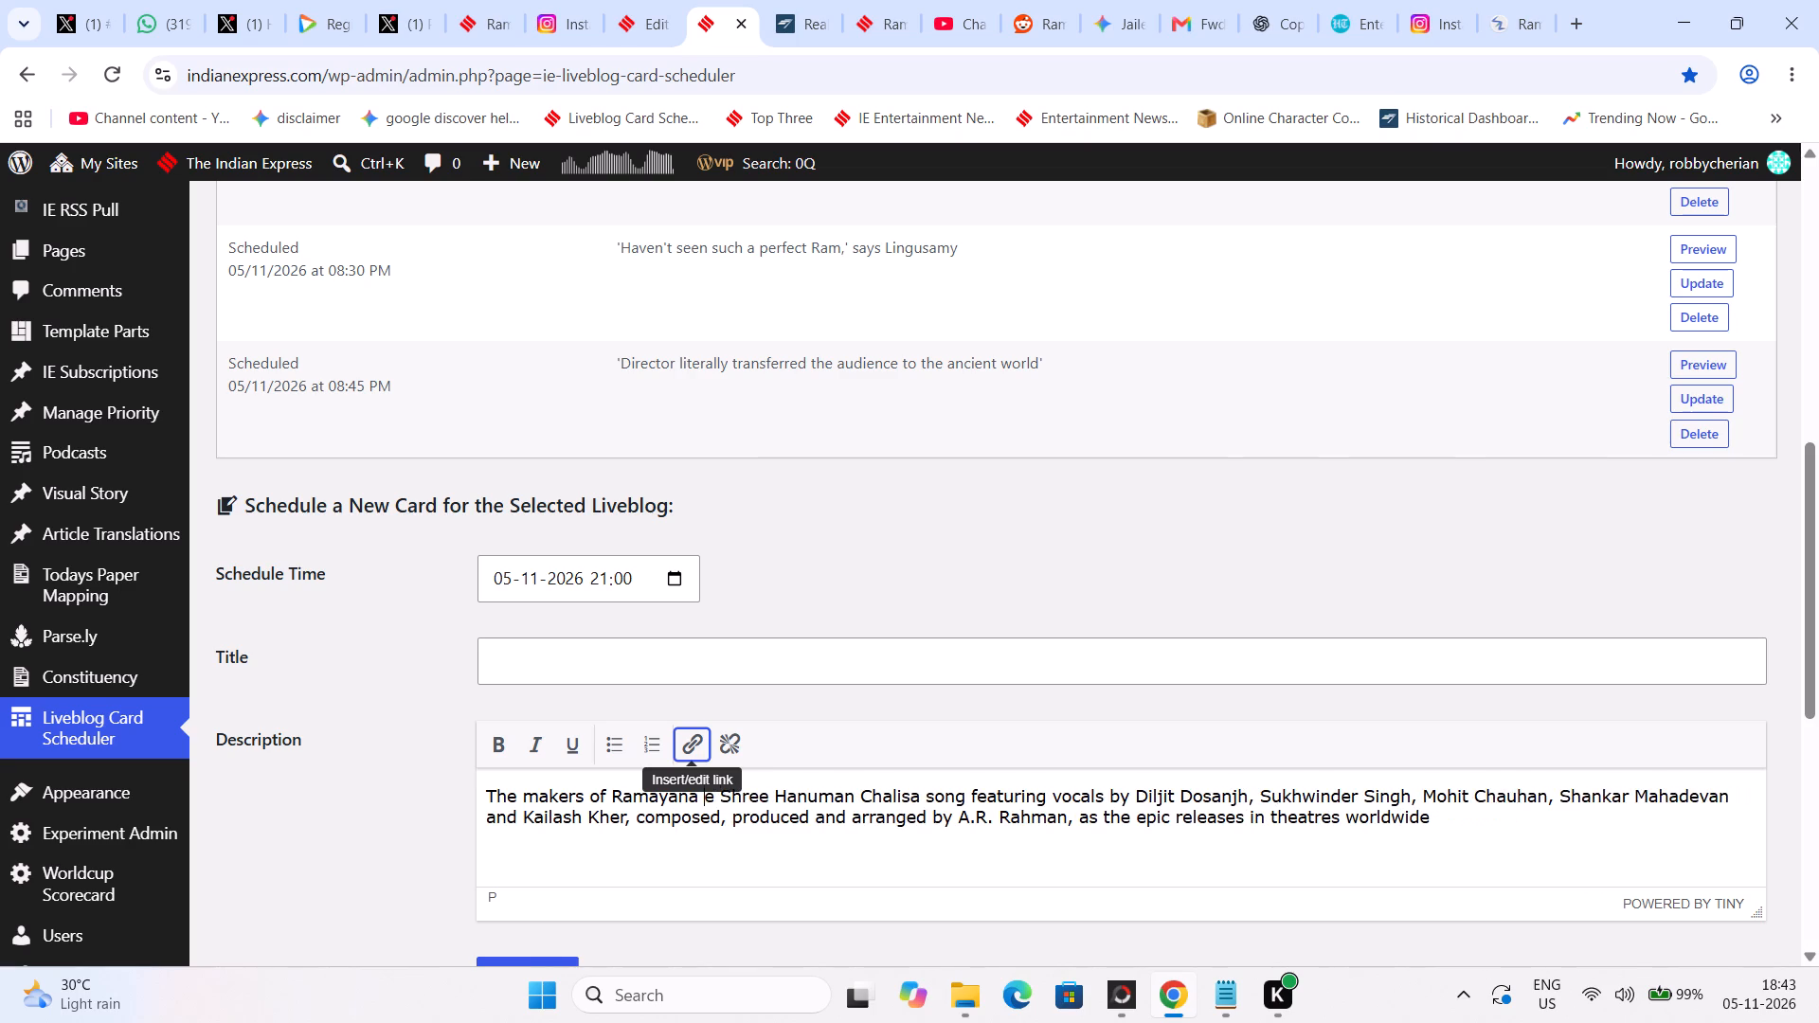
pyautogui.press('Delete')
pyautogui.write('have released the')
# End the description's first sentence after "Kailash Kher" and begin the following one with "It is" before "composed".
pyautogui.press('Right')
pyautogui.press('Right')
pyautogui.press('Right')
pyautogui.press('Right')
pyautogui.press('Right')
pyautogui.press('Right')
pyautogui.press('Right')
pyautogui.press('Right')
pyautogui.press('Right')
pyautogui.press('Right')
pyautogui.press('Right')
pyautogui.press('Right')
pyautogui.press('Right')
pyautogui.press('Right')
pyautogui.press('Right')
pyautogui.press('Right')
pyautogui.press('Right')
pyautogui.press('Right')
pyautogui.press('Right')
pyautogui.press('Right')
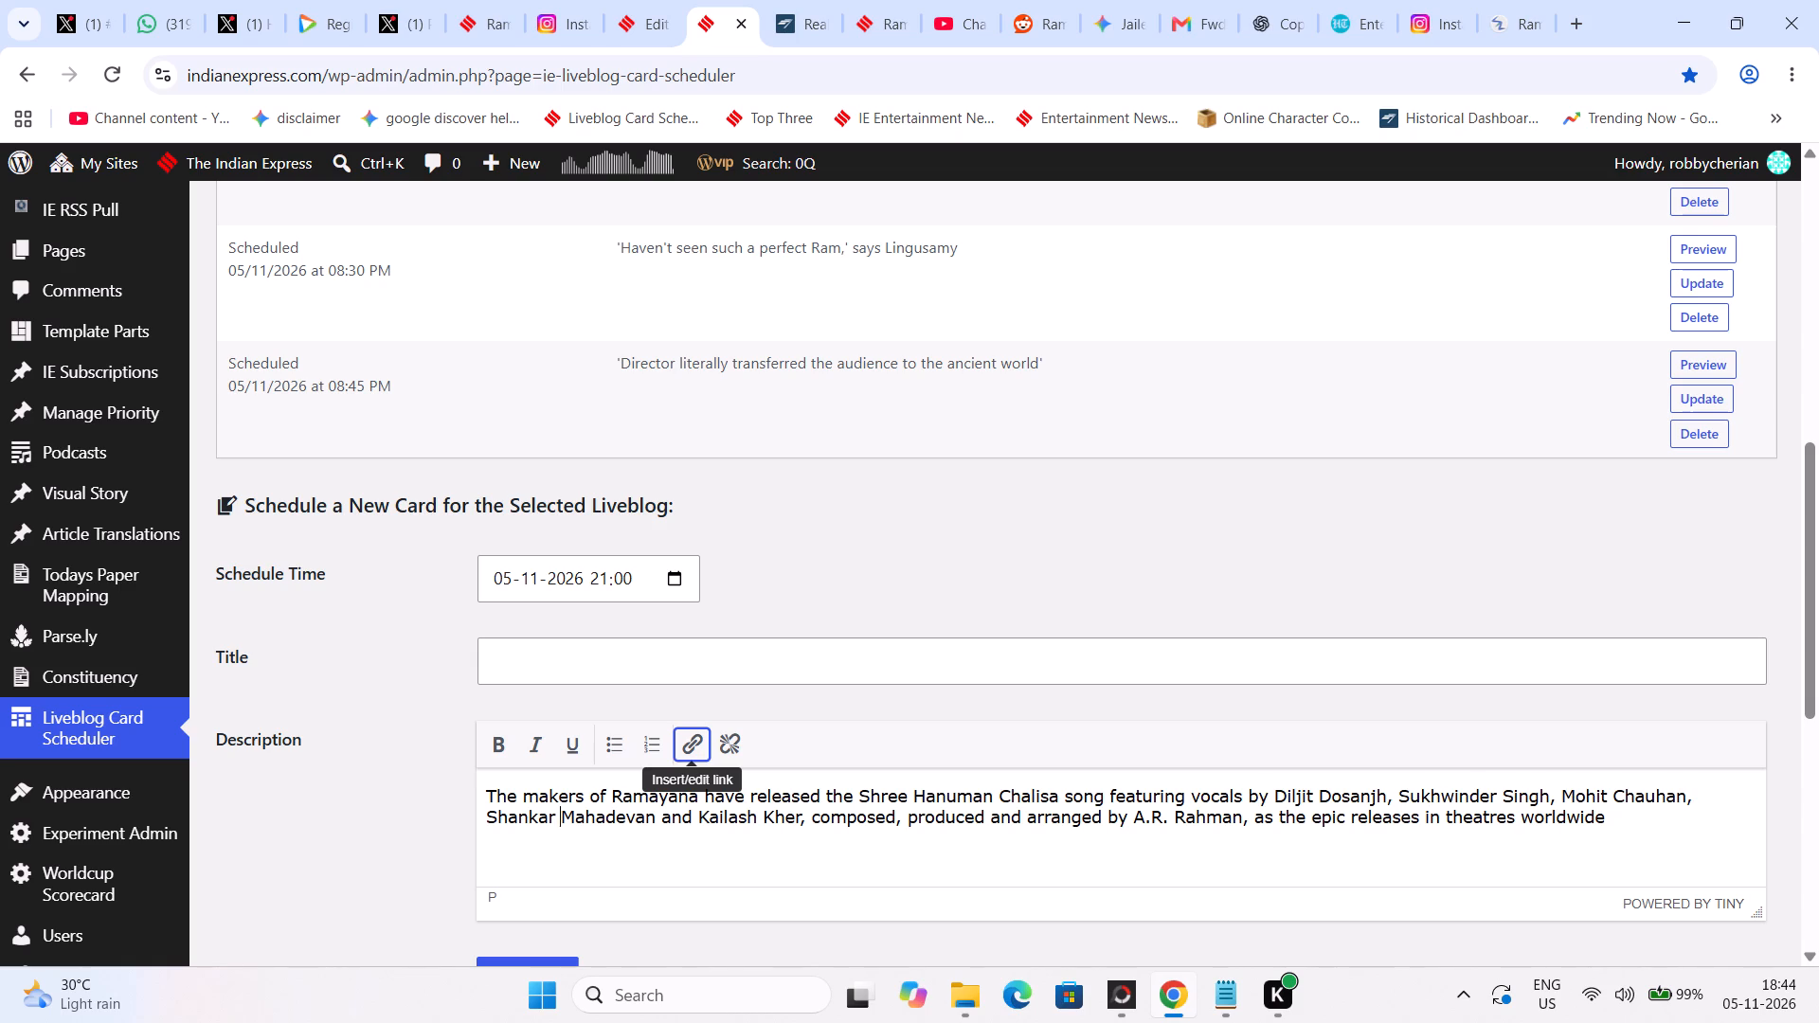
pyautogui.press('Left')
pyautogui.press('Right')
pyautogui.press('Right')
# Split the song description after "Kailash Kher" with a new sentence starting "It is", and remove the closing clause about the epic's worldwide theatrical release.
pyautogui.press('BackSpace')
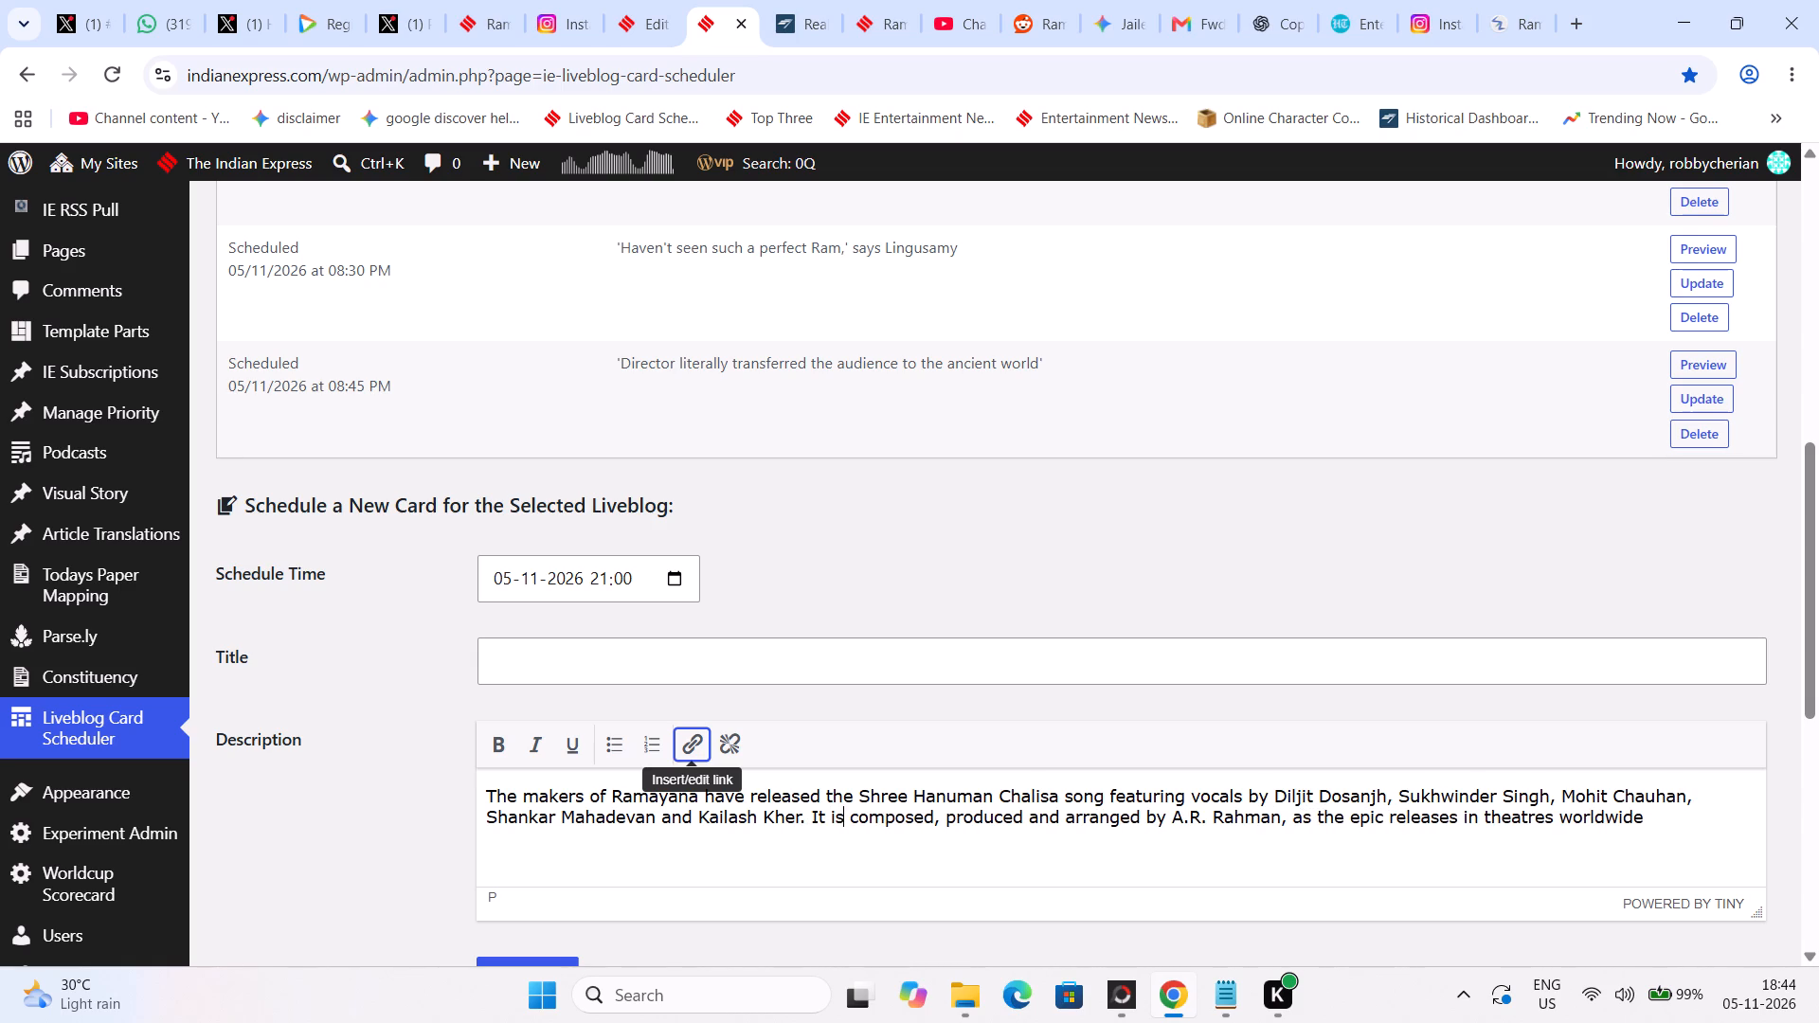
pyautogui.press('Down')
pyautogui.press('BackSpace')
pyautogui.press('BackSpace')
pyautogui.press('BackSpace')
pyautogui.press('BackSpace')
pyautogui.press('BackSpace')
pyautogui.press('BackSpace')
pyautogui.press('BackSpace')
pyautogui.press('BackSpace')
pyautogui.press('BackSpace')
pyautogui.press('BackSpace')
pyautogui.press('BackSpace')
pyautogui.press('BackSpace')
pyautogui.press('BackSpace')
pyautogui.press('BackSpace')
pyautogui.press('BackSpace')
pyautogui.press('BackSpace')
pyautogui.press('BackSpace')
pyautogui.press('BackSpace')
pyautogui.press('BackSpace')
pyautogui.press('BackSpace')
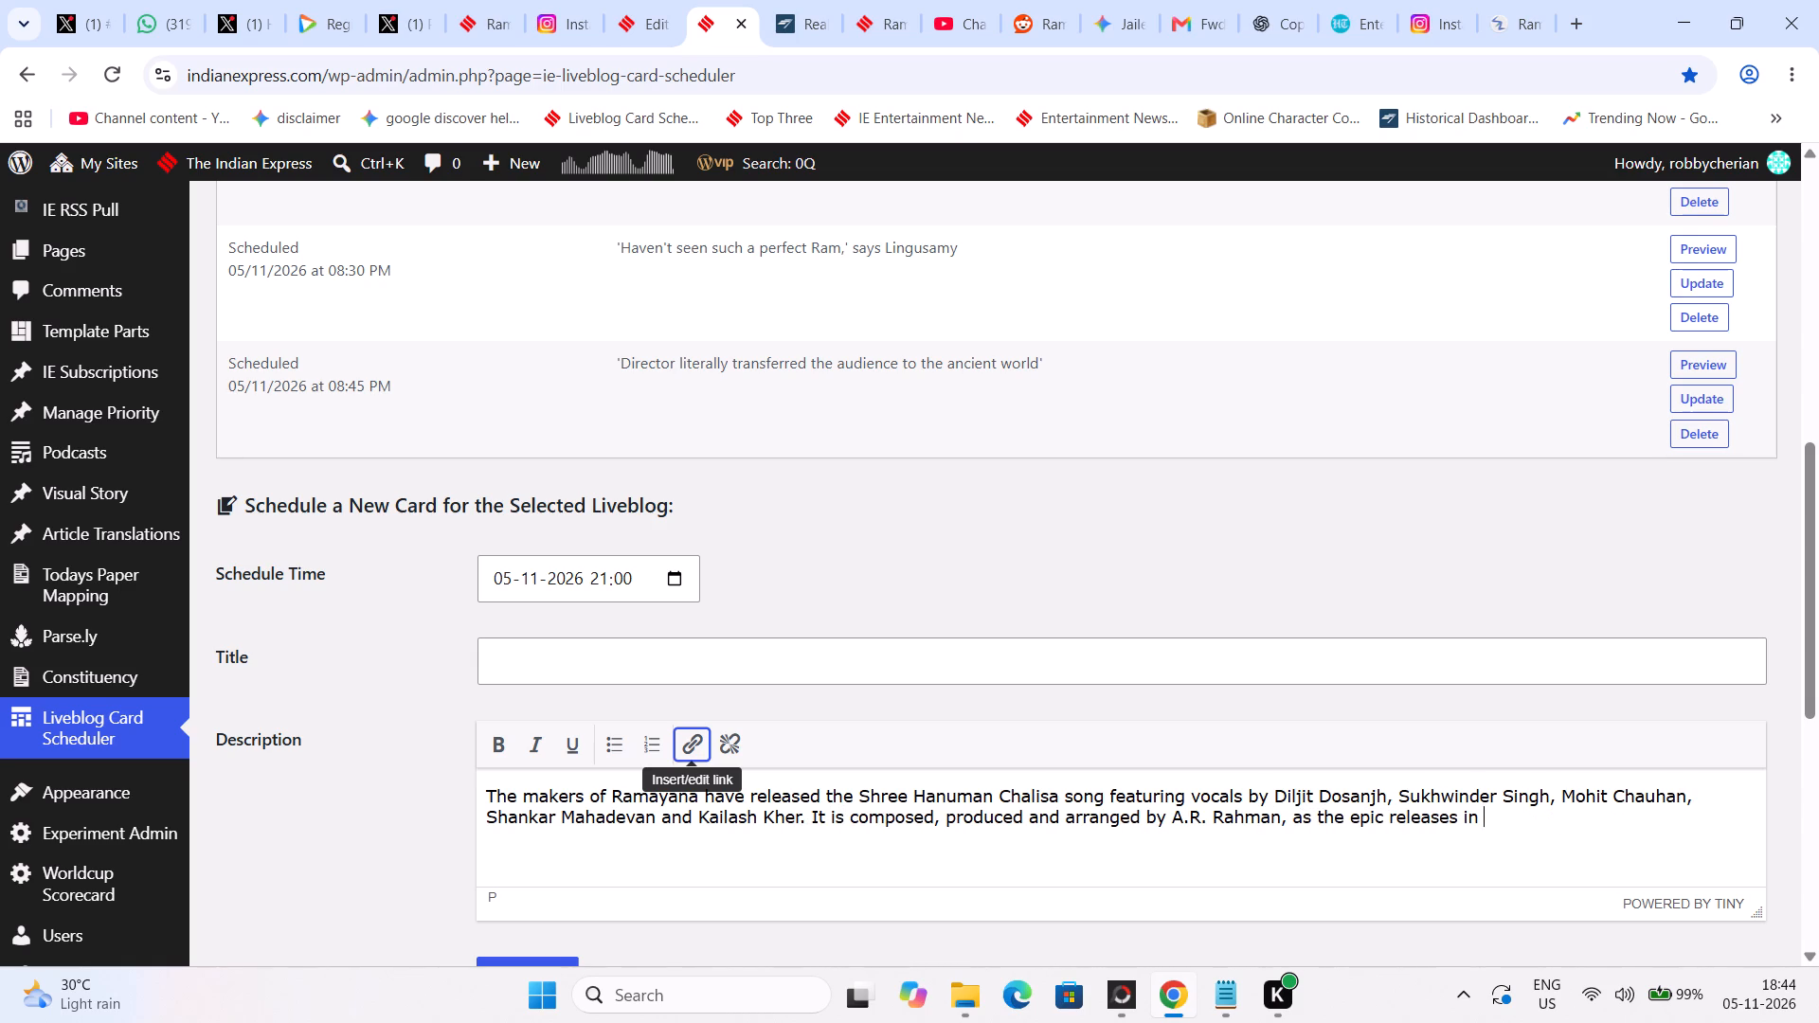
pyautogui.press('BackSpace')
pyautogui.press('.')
# Remove the full stops from the composer's initials in the description so the name reads "AR Rahman".
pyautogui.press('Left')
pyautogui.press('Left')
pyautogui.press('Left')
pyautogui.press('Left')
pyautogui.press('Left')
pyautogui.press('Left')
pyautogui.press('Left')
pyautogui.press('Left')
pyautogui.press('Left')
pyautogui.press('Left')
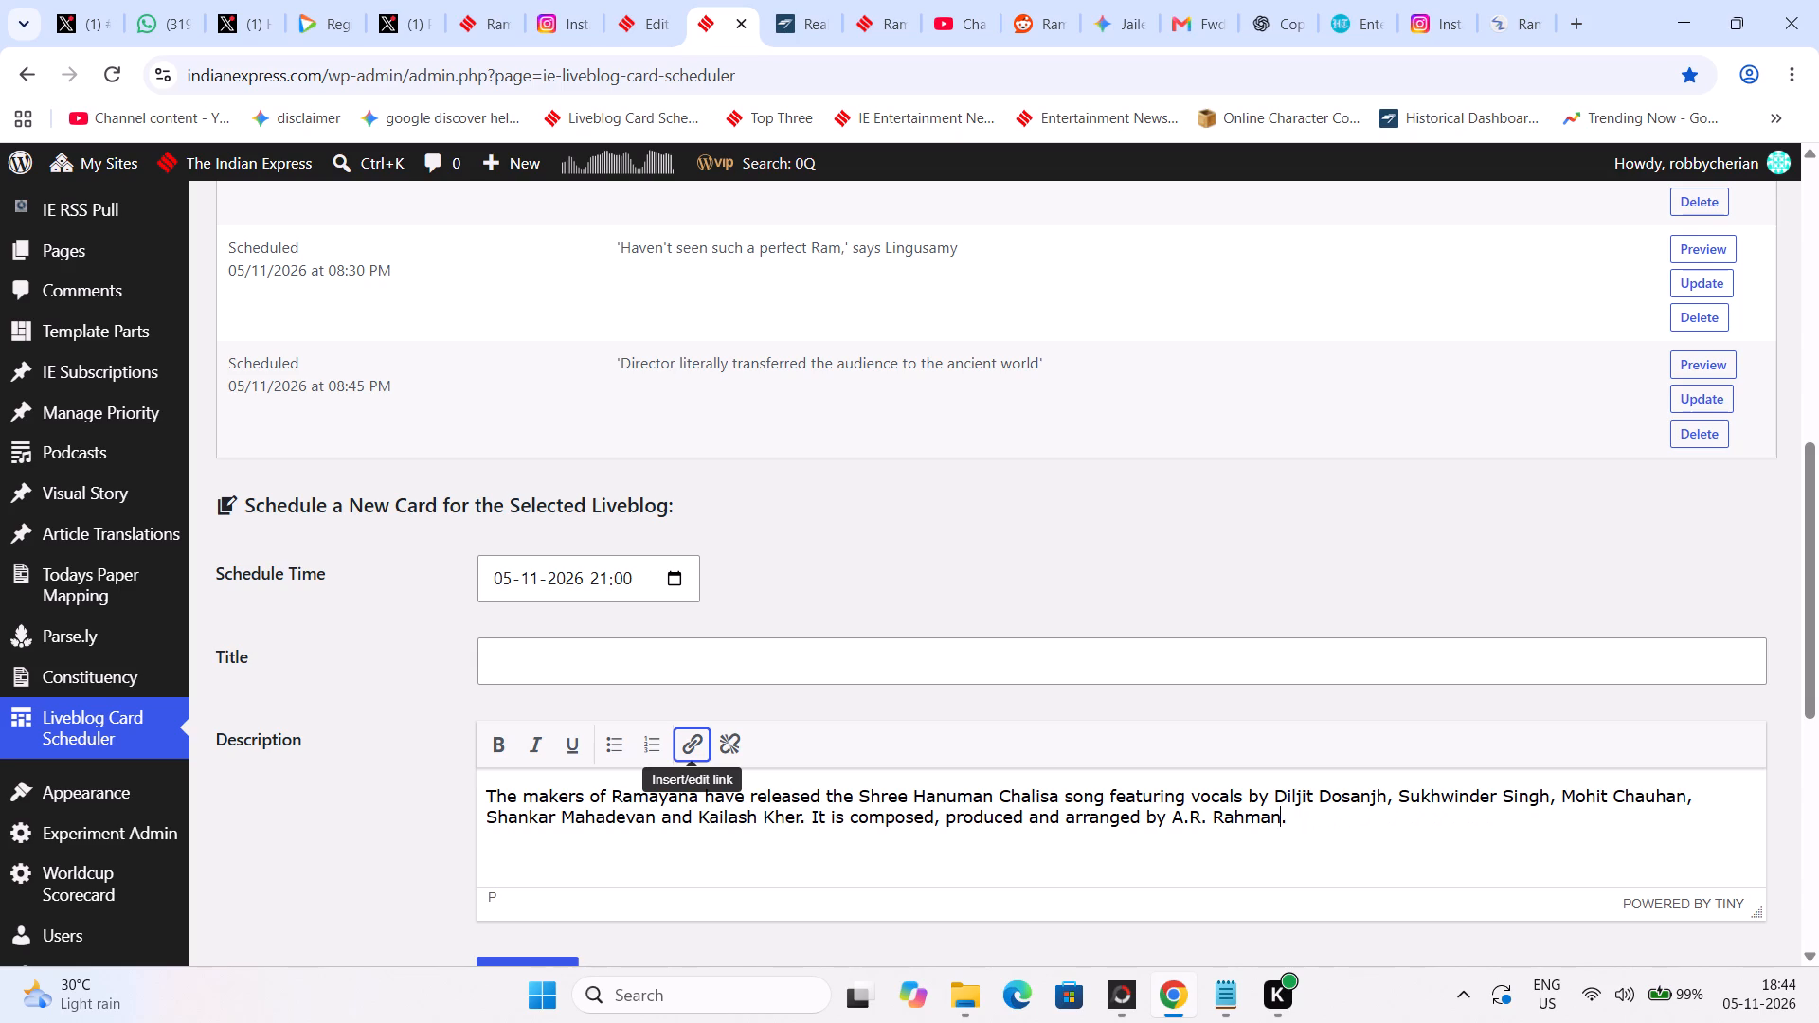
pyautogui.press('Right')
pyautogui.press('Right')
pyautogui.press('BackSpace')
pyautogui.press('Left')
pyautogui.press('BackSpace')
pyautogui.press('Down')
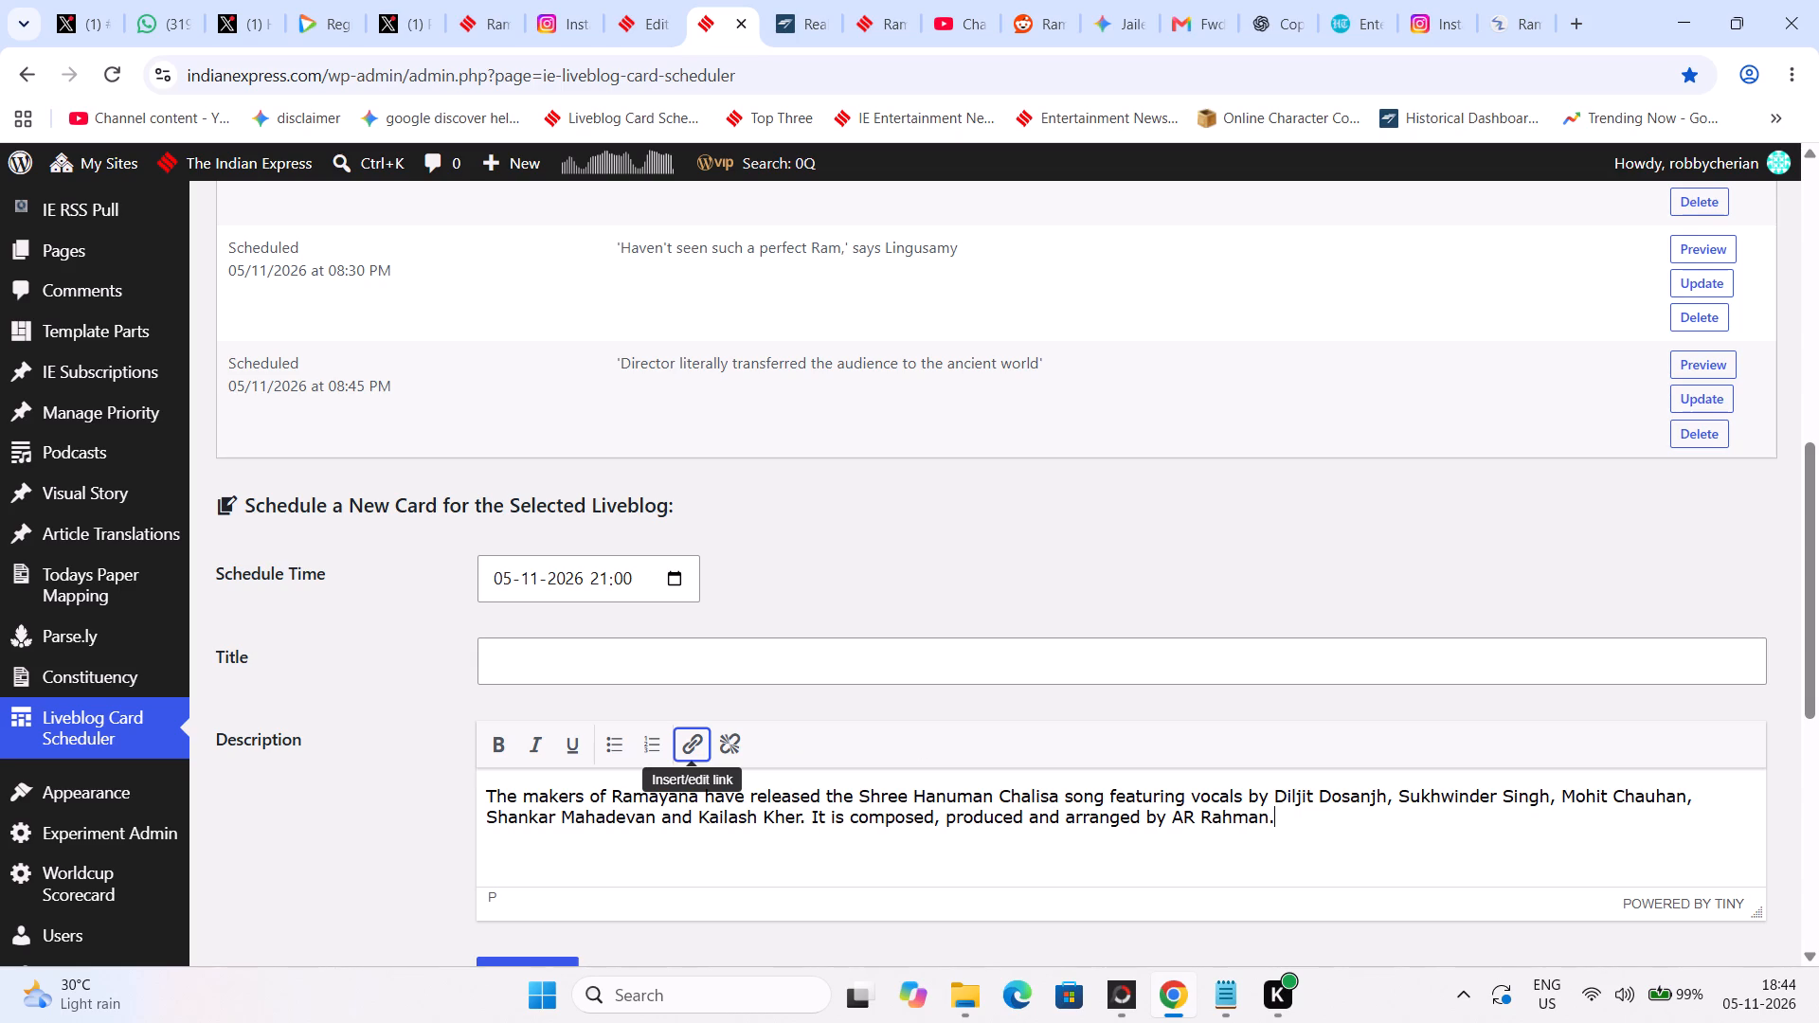
# Set the new card's schedule time to 18:50 on 05-11-2026.
pyautogui.scroll(13, 984, 726)
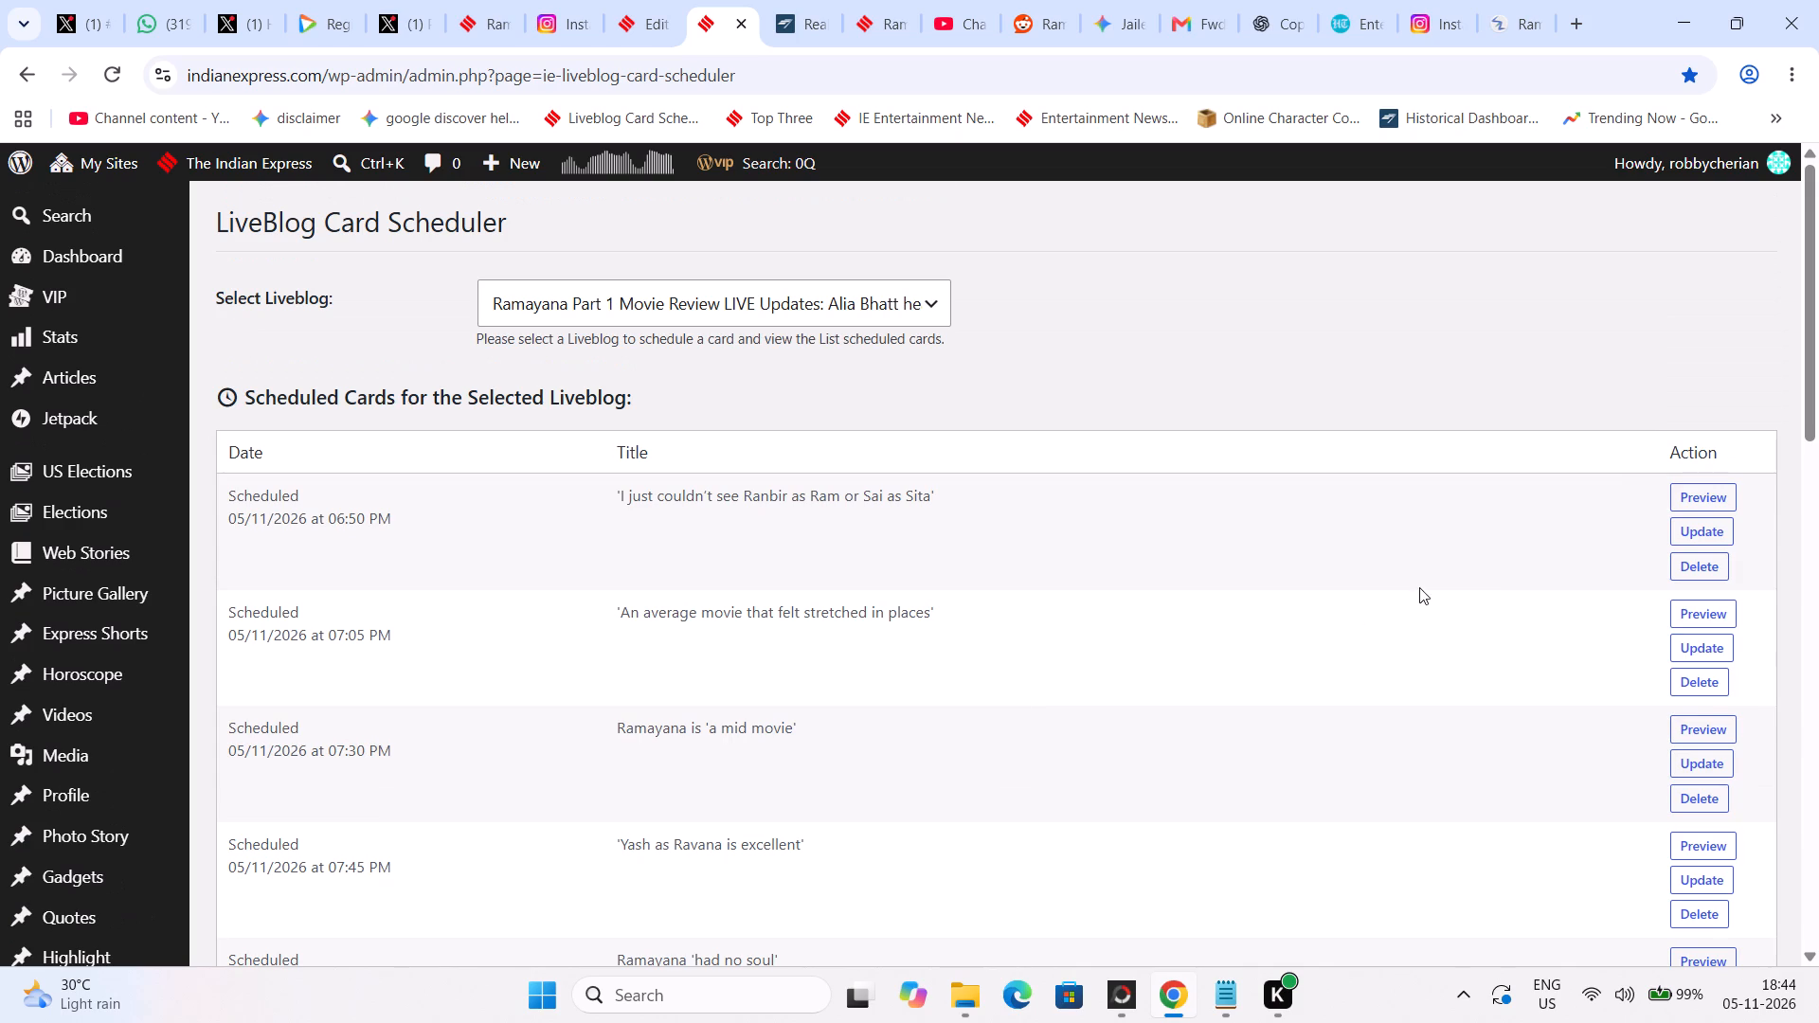
pyautogui.scroll(-7, 1398, 585)
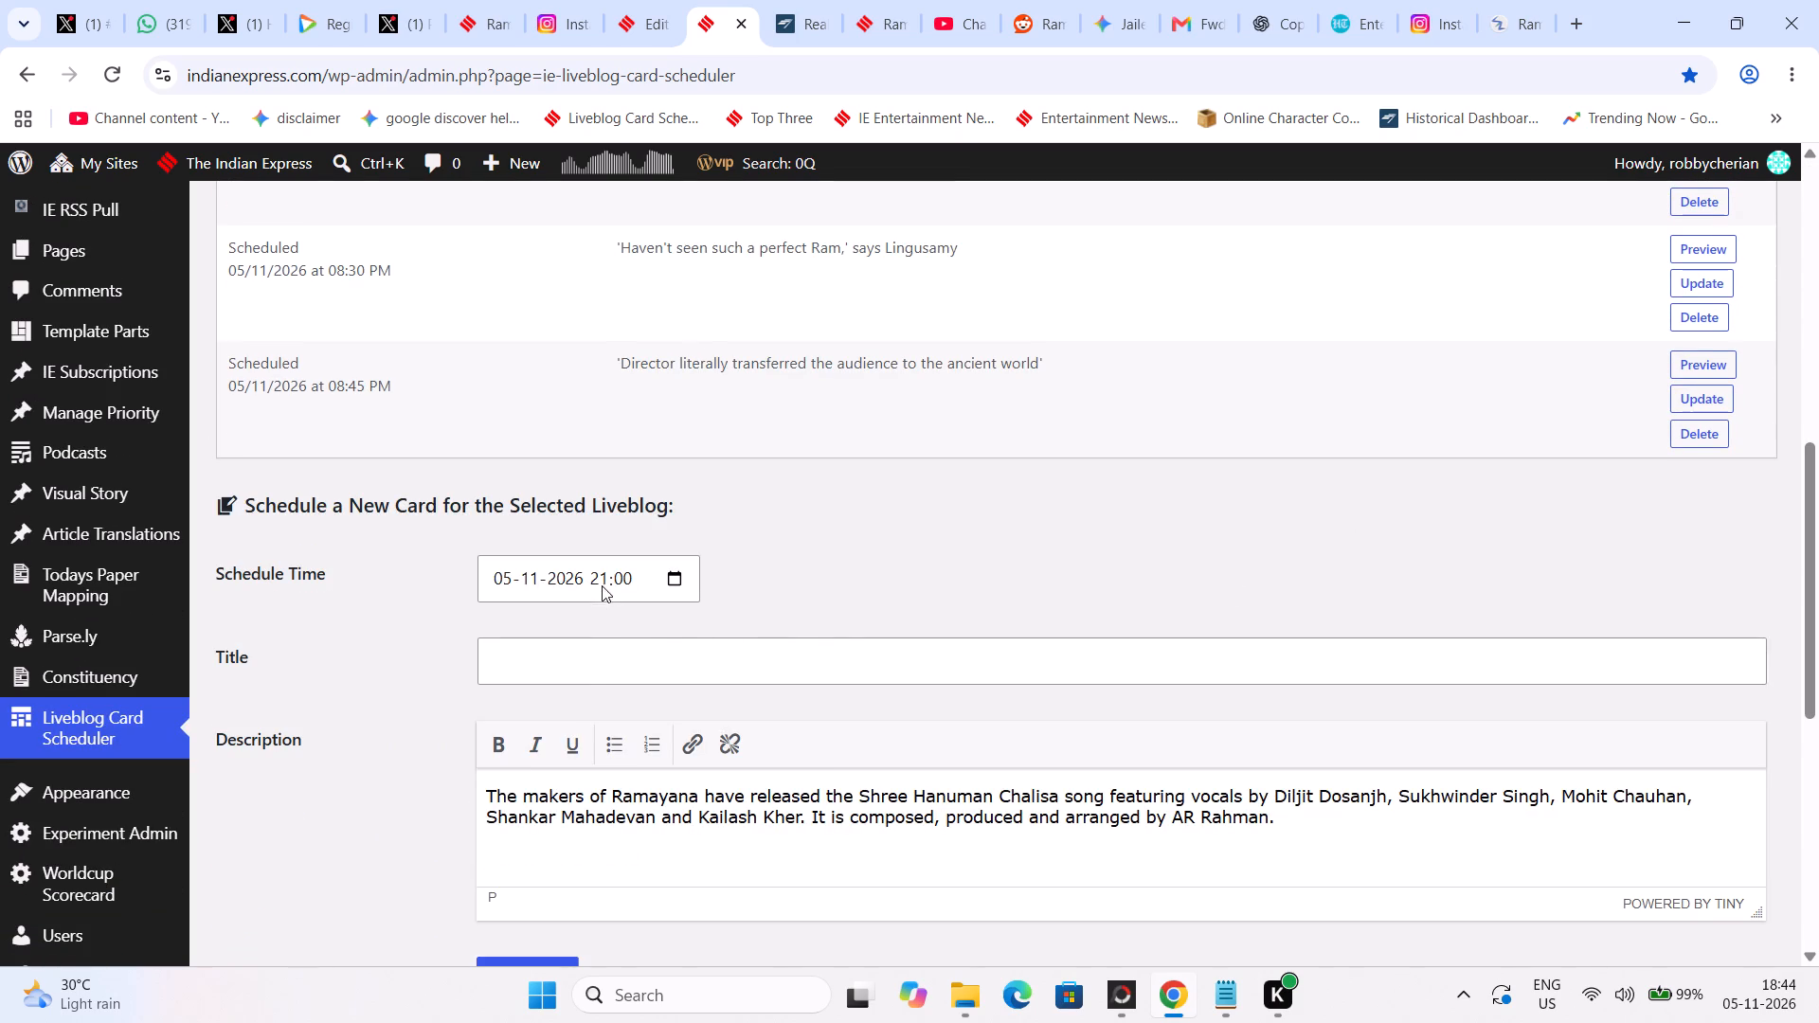
pyautogui.click(599, 579)
pyautogui.press('1')
pyautogui.press('8')
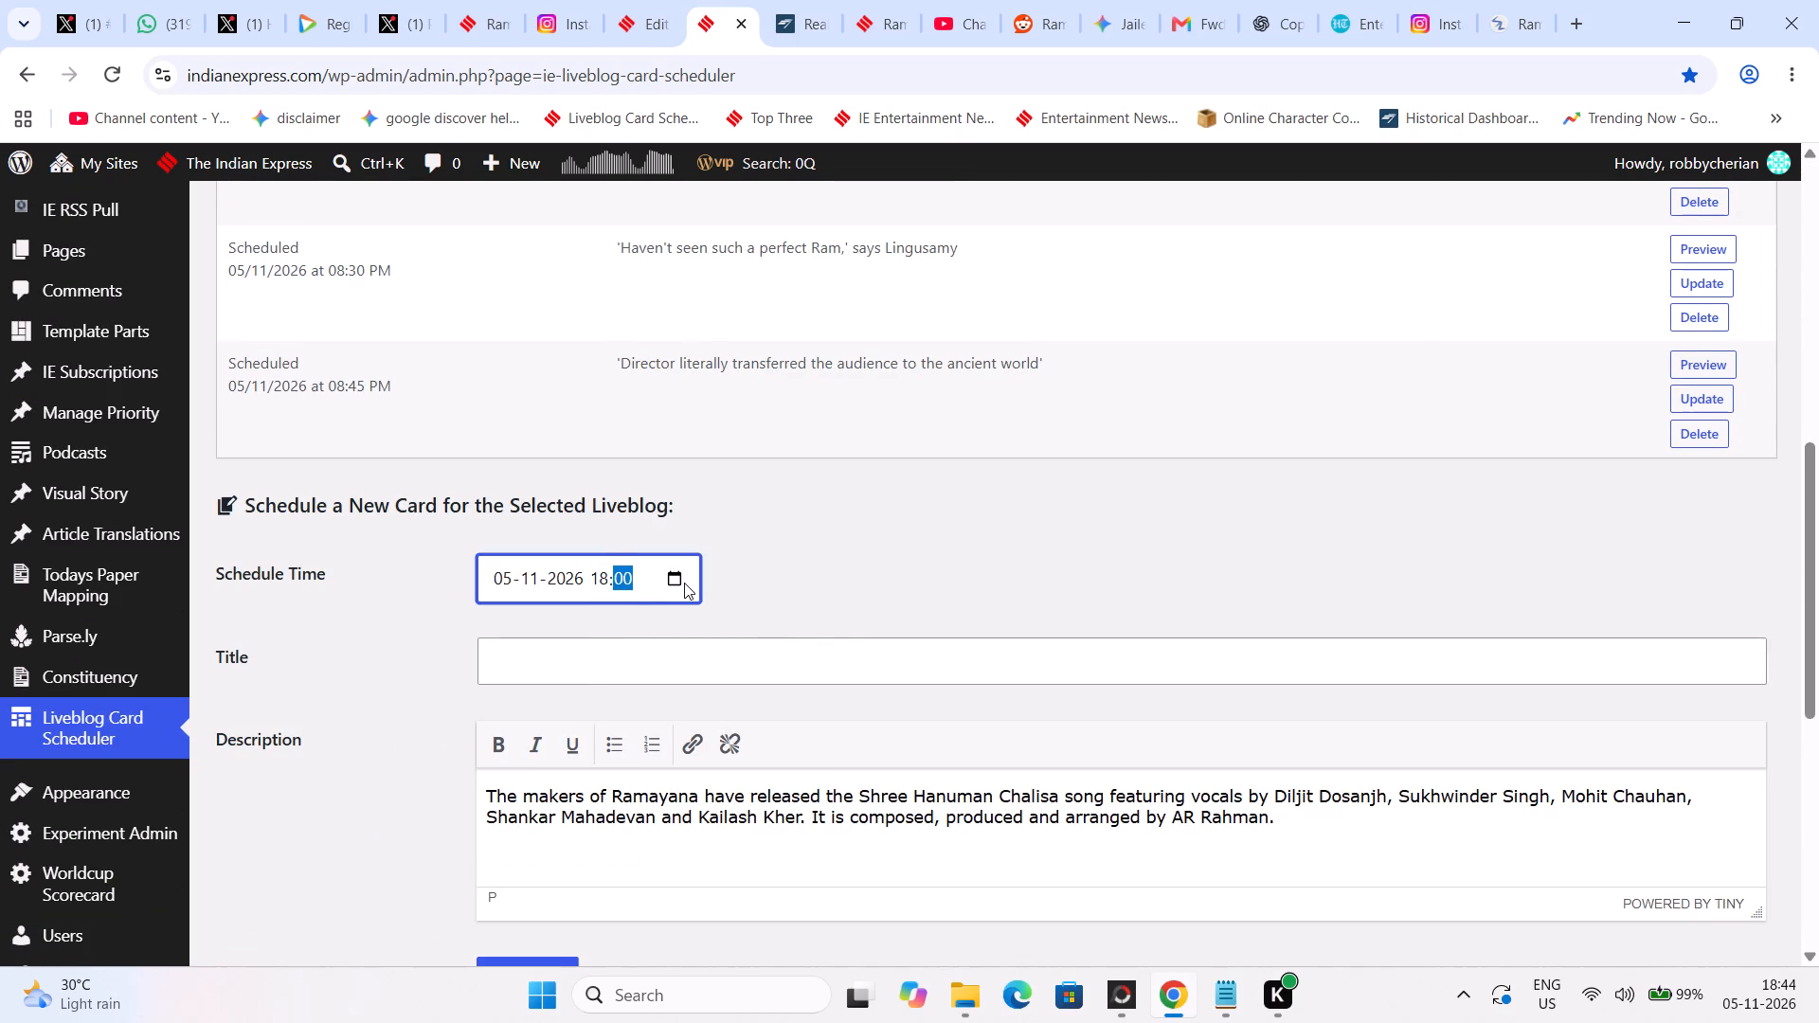
pyautogui.write('50')
# Copy "Ramayana have released the Shree Hanuman Chalisa song" from the description into the card's title.
pyautogui.moveTo(1109, 799); pyautogui.dragTo(719, 788)
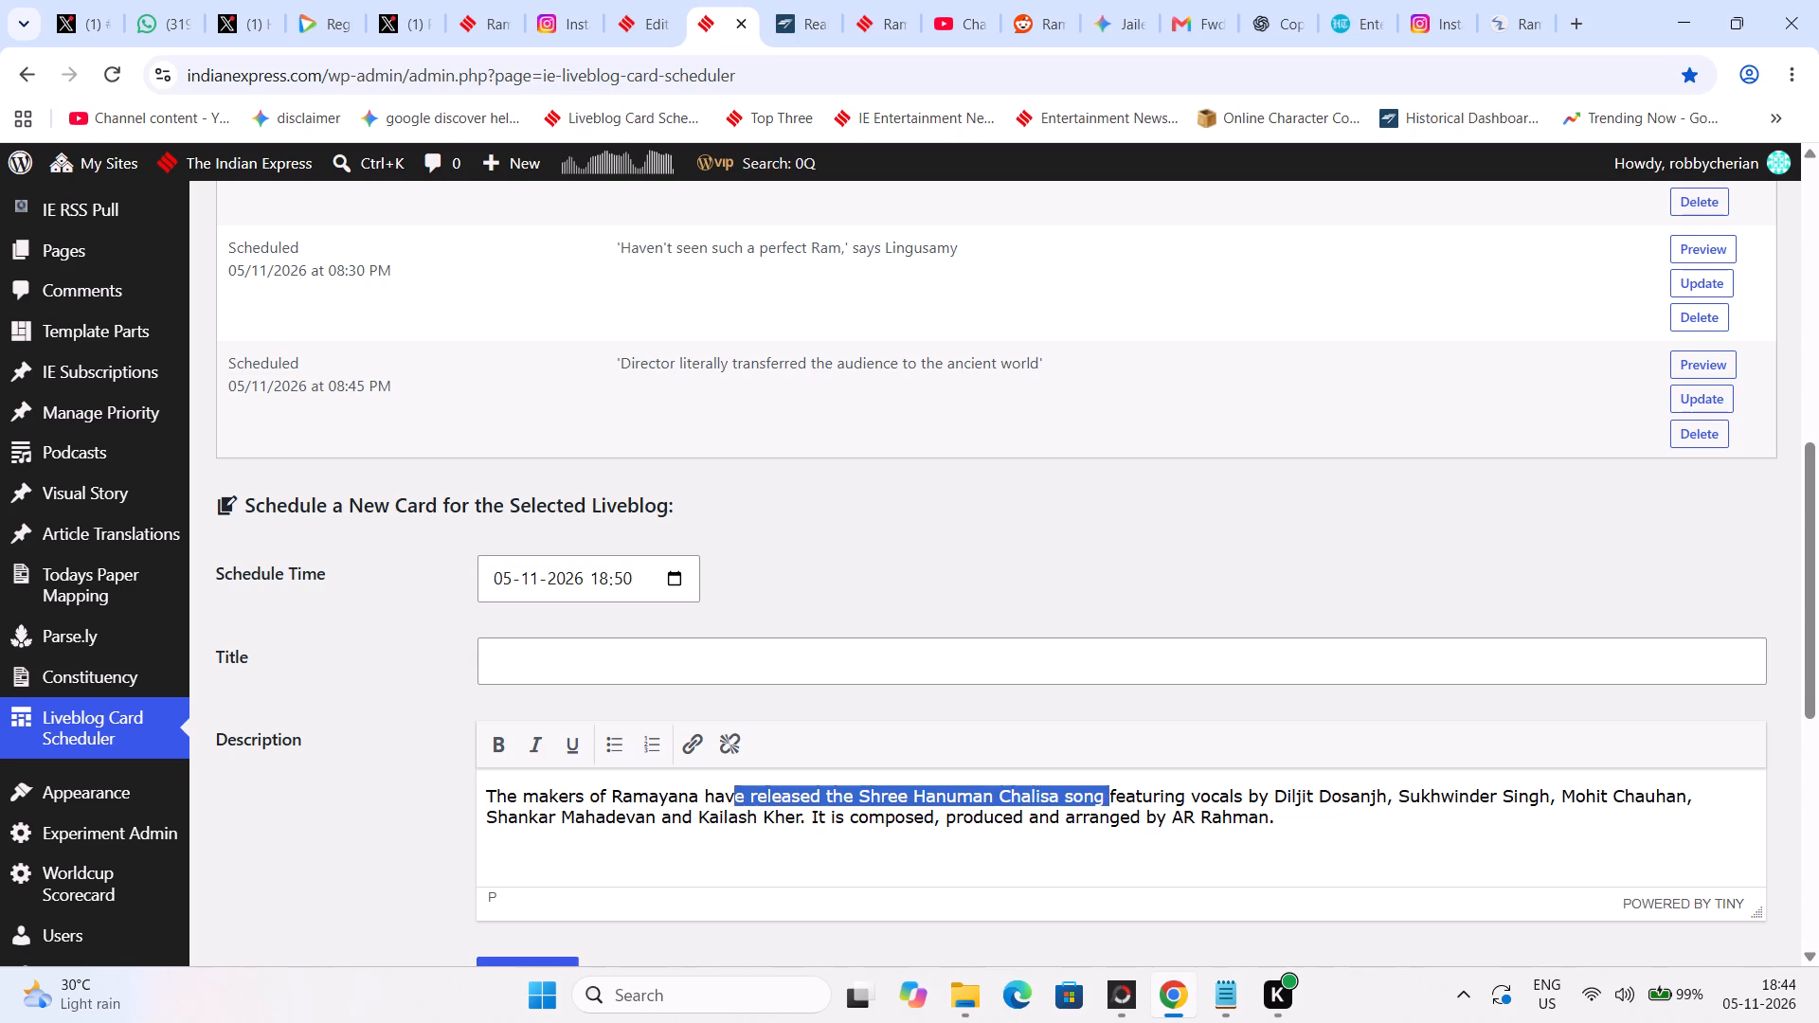
pyautogui.moveTo(719, 788); pyautogui.dragTo(614, 793)
pyautogui.hotkey('ctrl', 'c')
pyautogui.click(605, 677)
pyautogui.hotkey('ctrl', 'v')
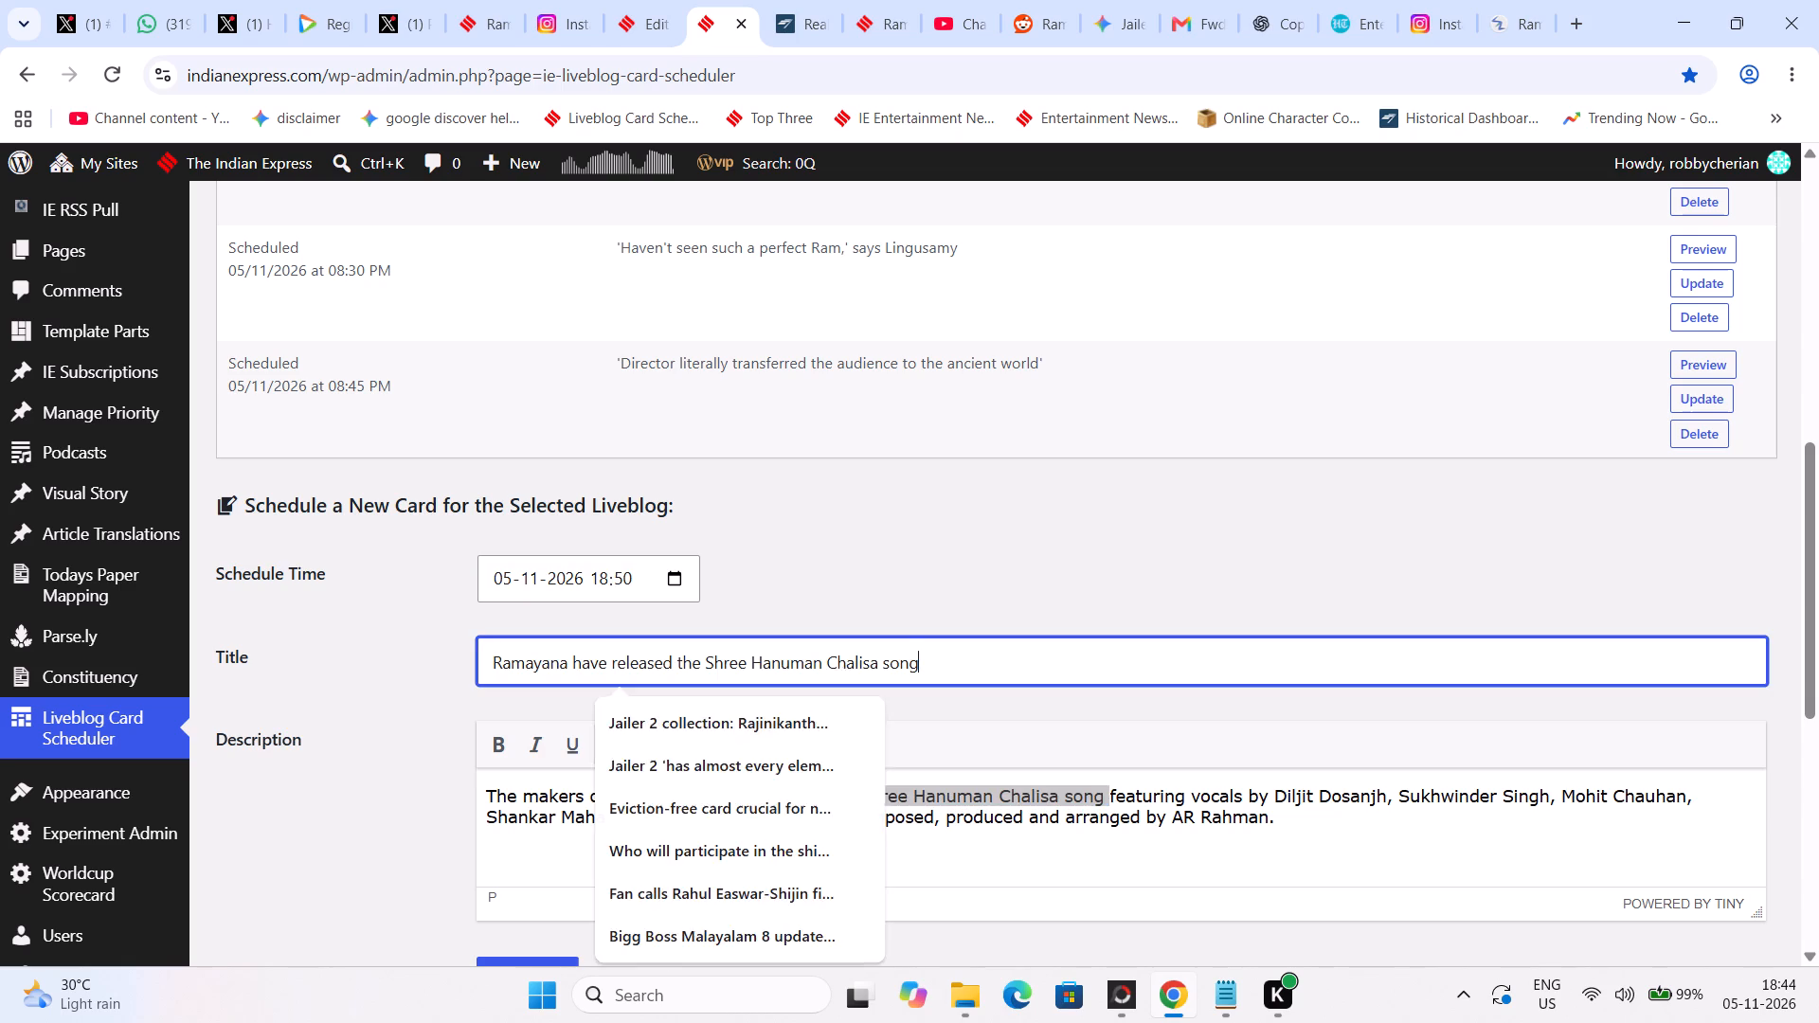
# Reword the title as "Ramayana makers release Shree Hanuman Chalisa song" and schedule the card.
pyautogui.moveTo(572, 656); pyautogui.dragTo(618, 664)
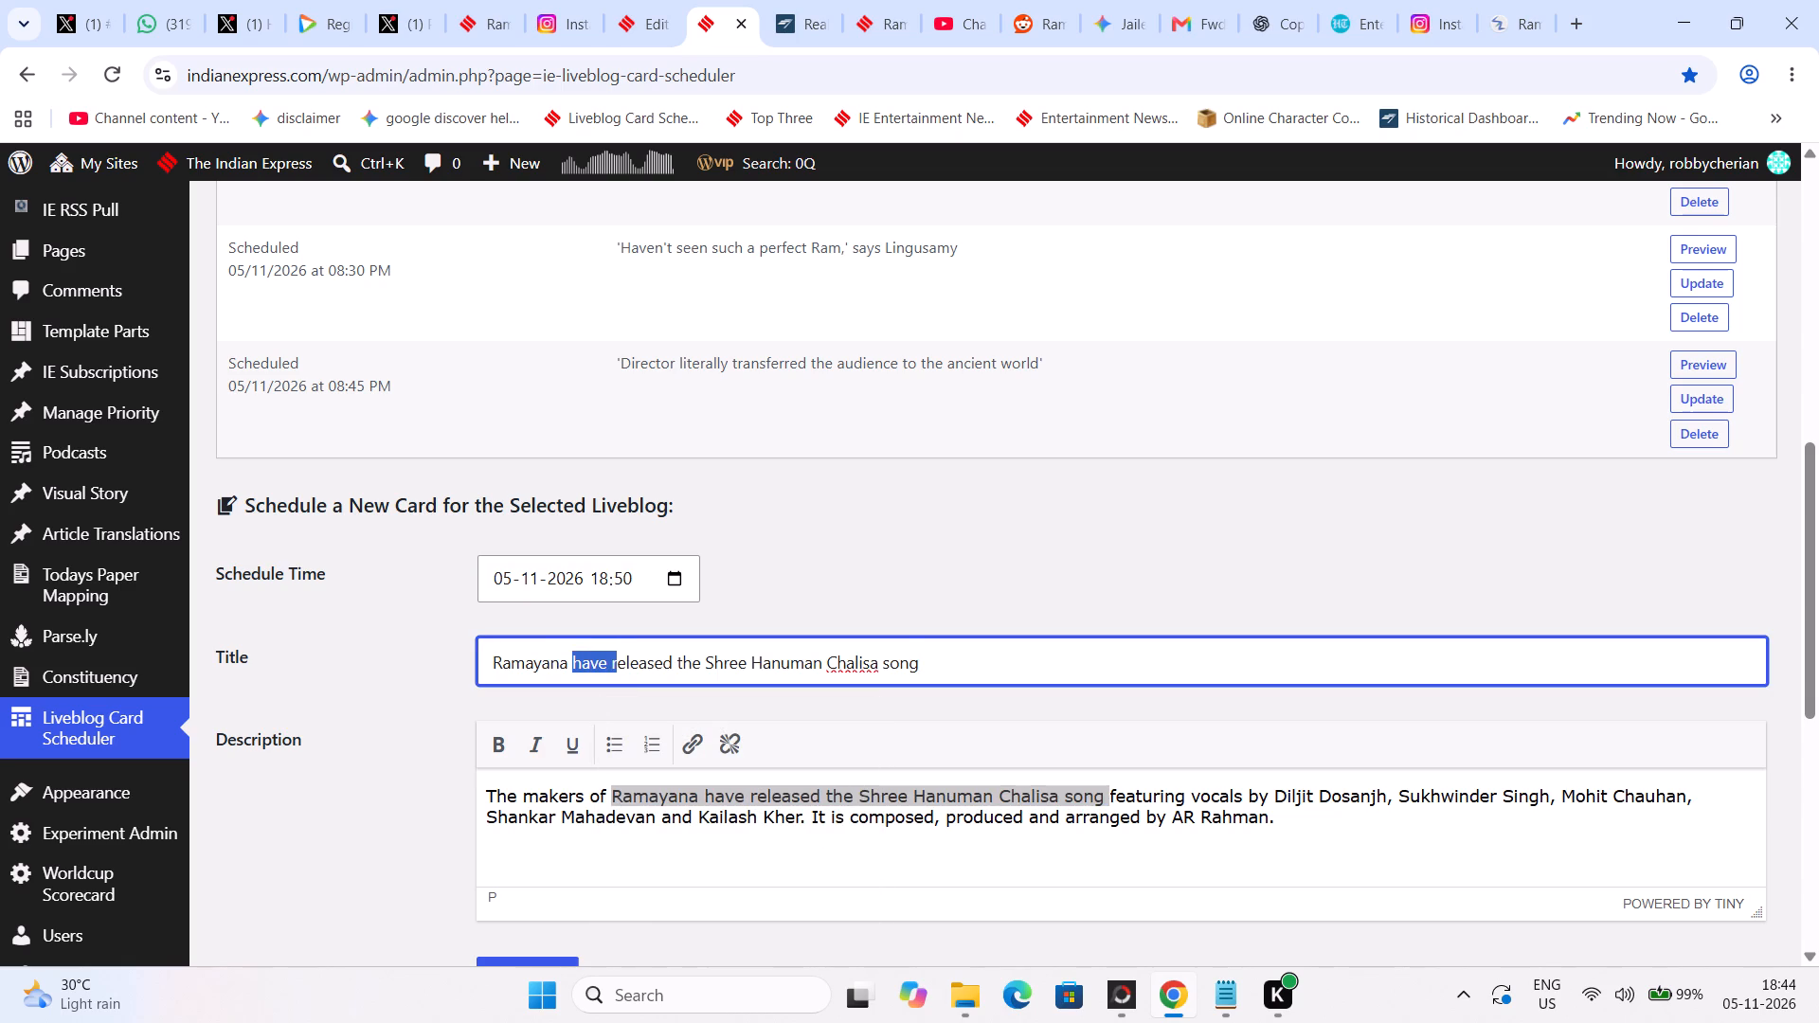
pyautogui.write('ma')
pyautogui.write('kers r')
pyautogui.press('Right')
pyautogui.press('Right')
pyautogui.press('Right')
pyautogui.press('Right')
pyautogui.press('Right')
pyautogui.press('Right')
pyautogui.press('Right')
pyautogui.press('BackSpace')
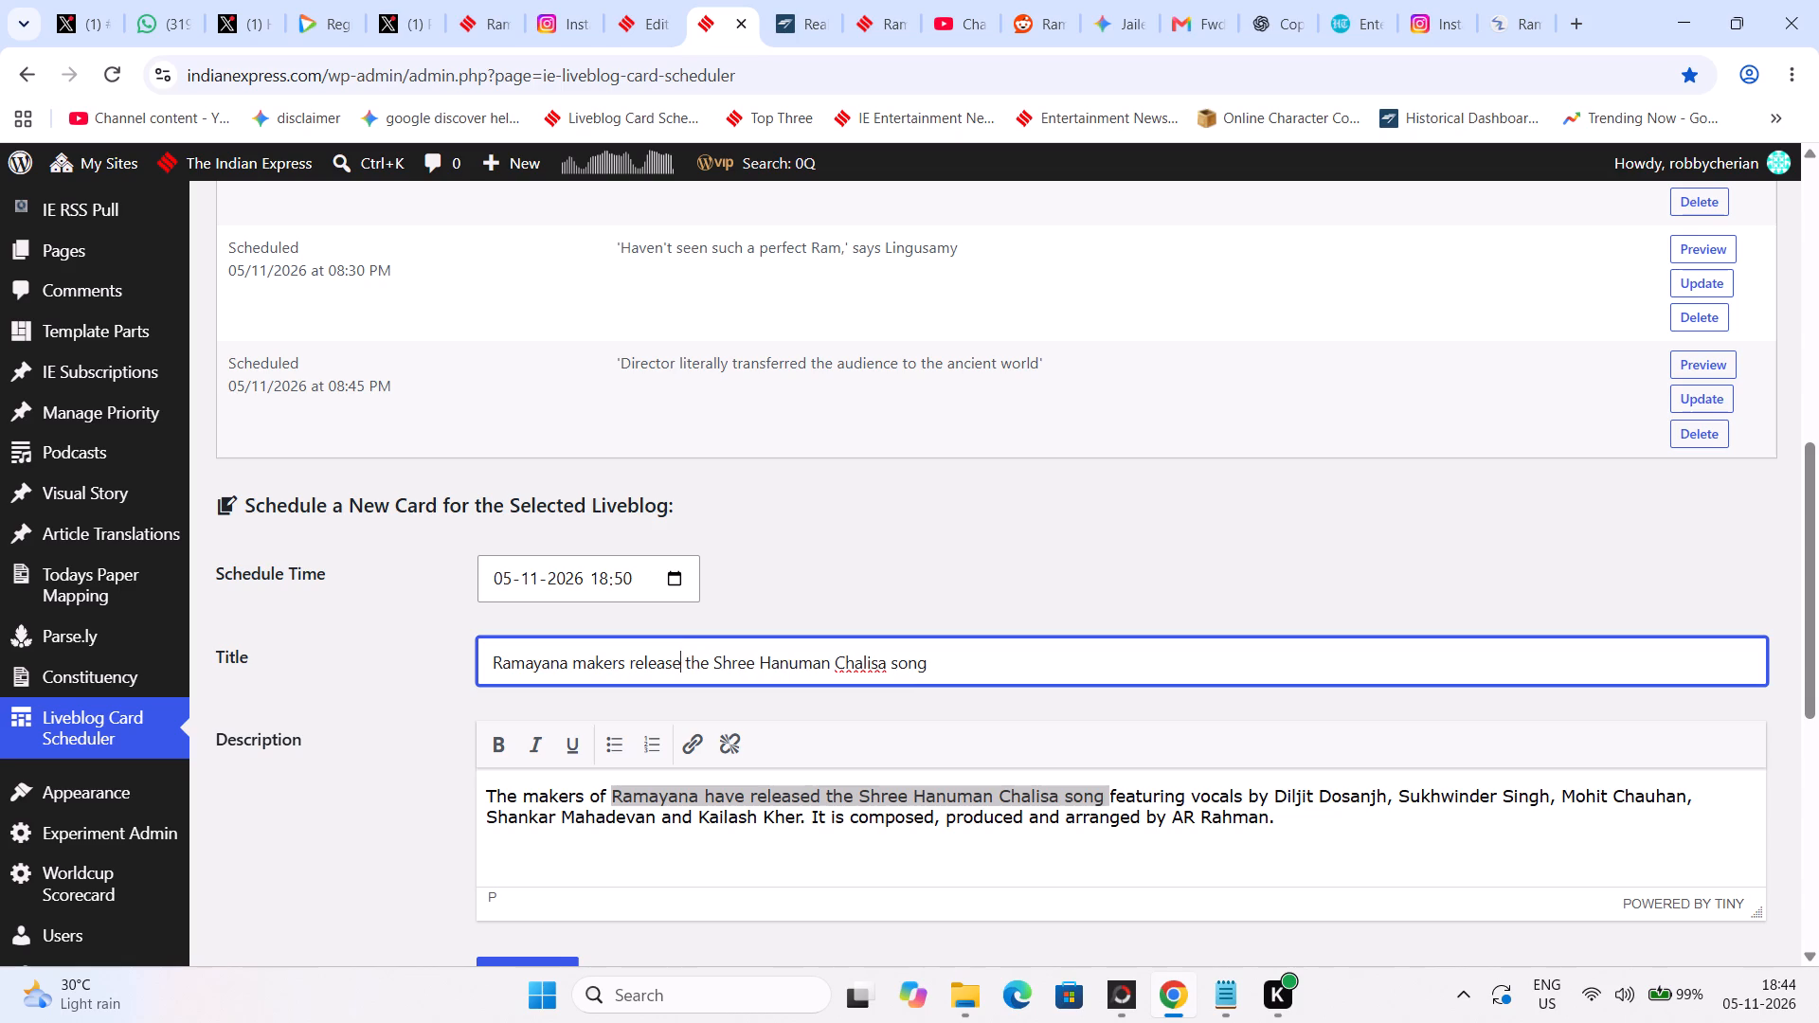
pyautogui.press('Delete')
pyautogui.press('Delete')
pyautogui.press('Delete')
pyautogui.press('Delete')
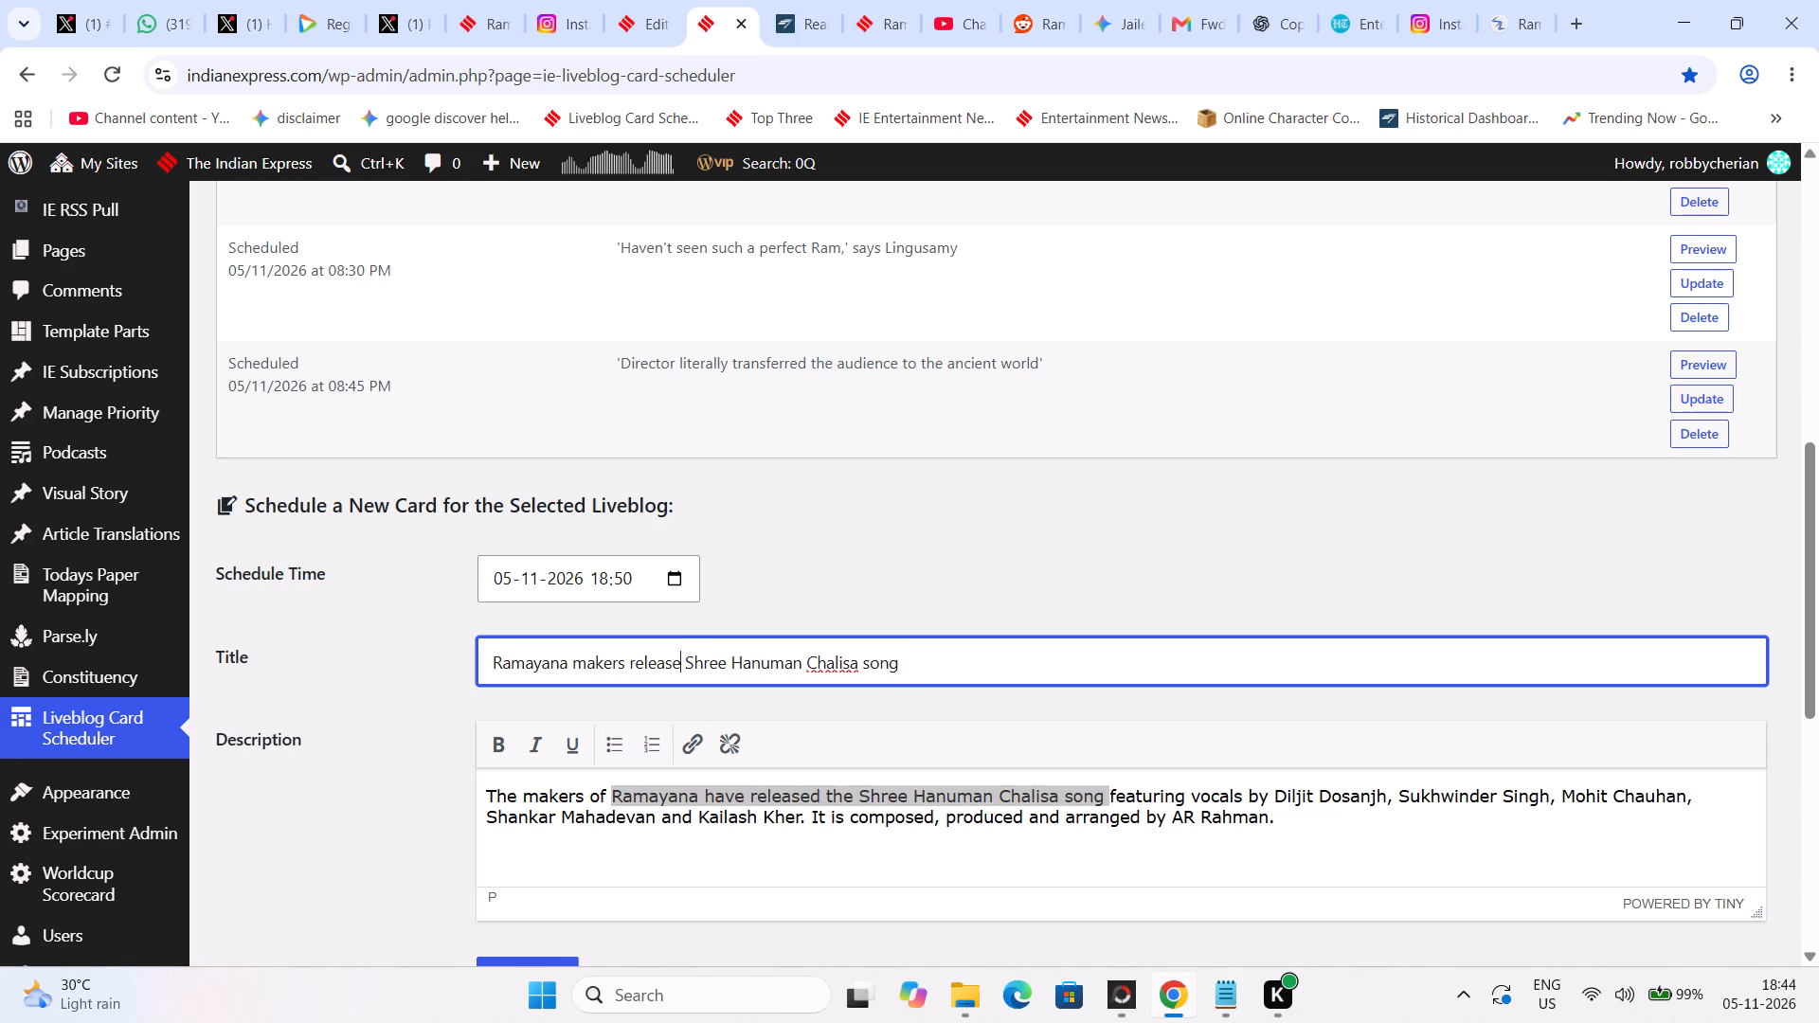
pyautogui.scroll(-1, 671, 689)
pyautogui.click(541, 851)
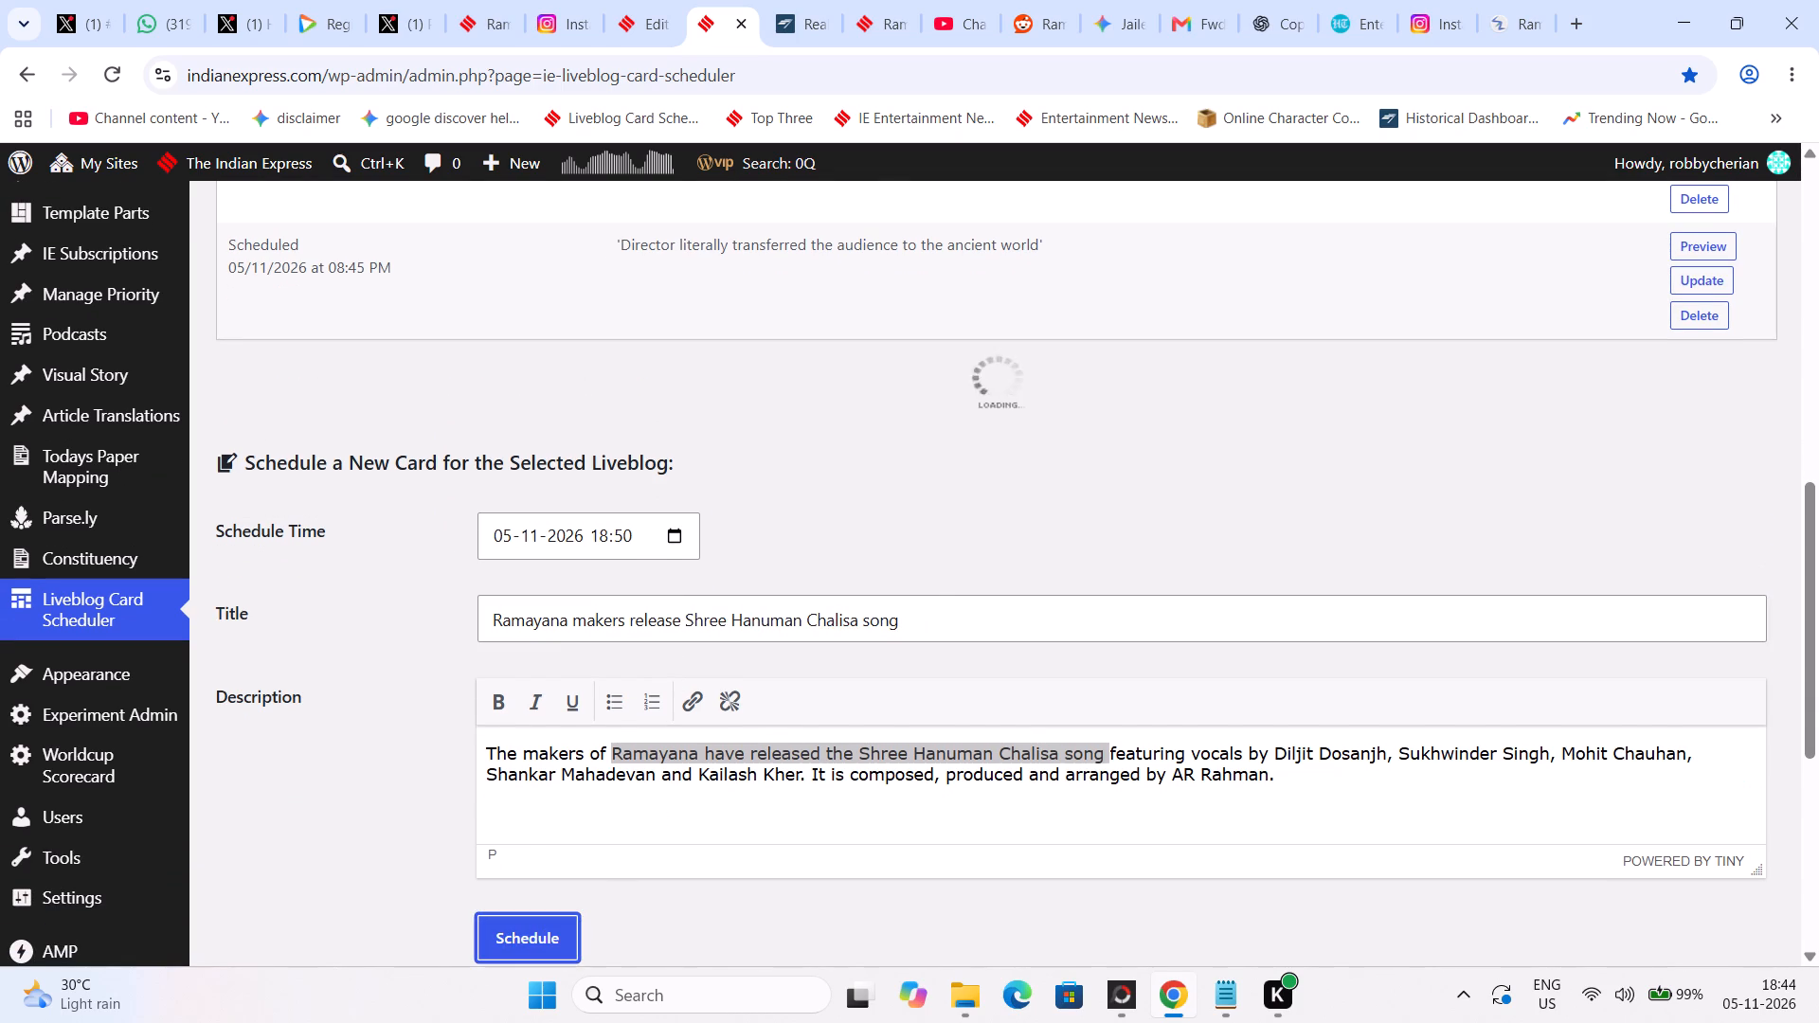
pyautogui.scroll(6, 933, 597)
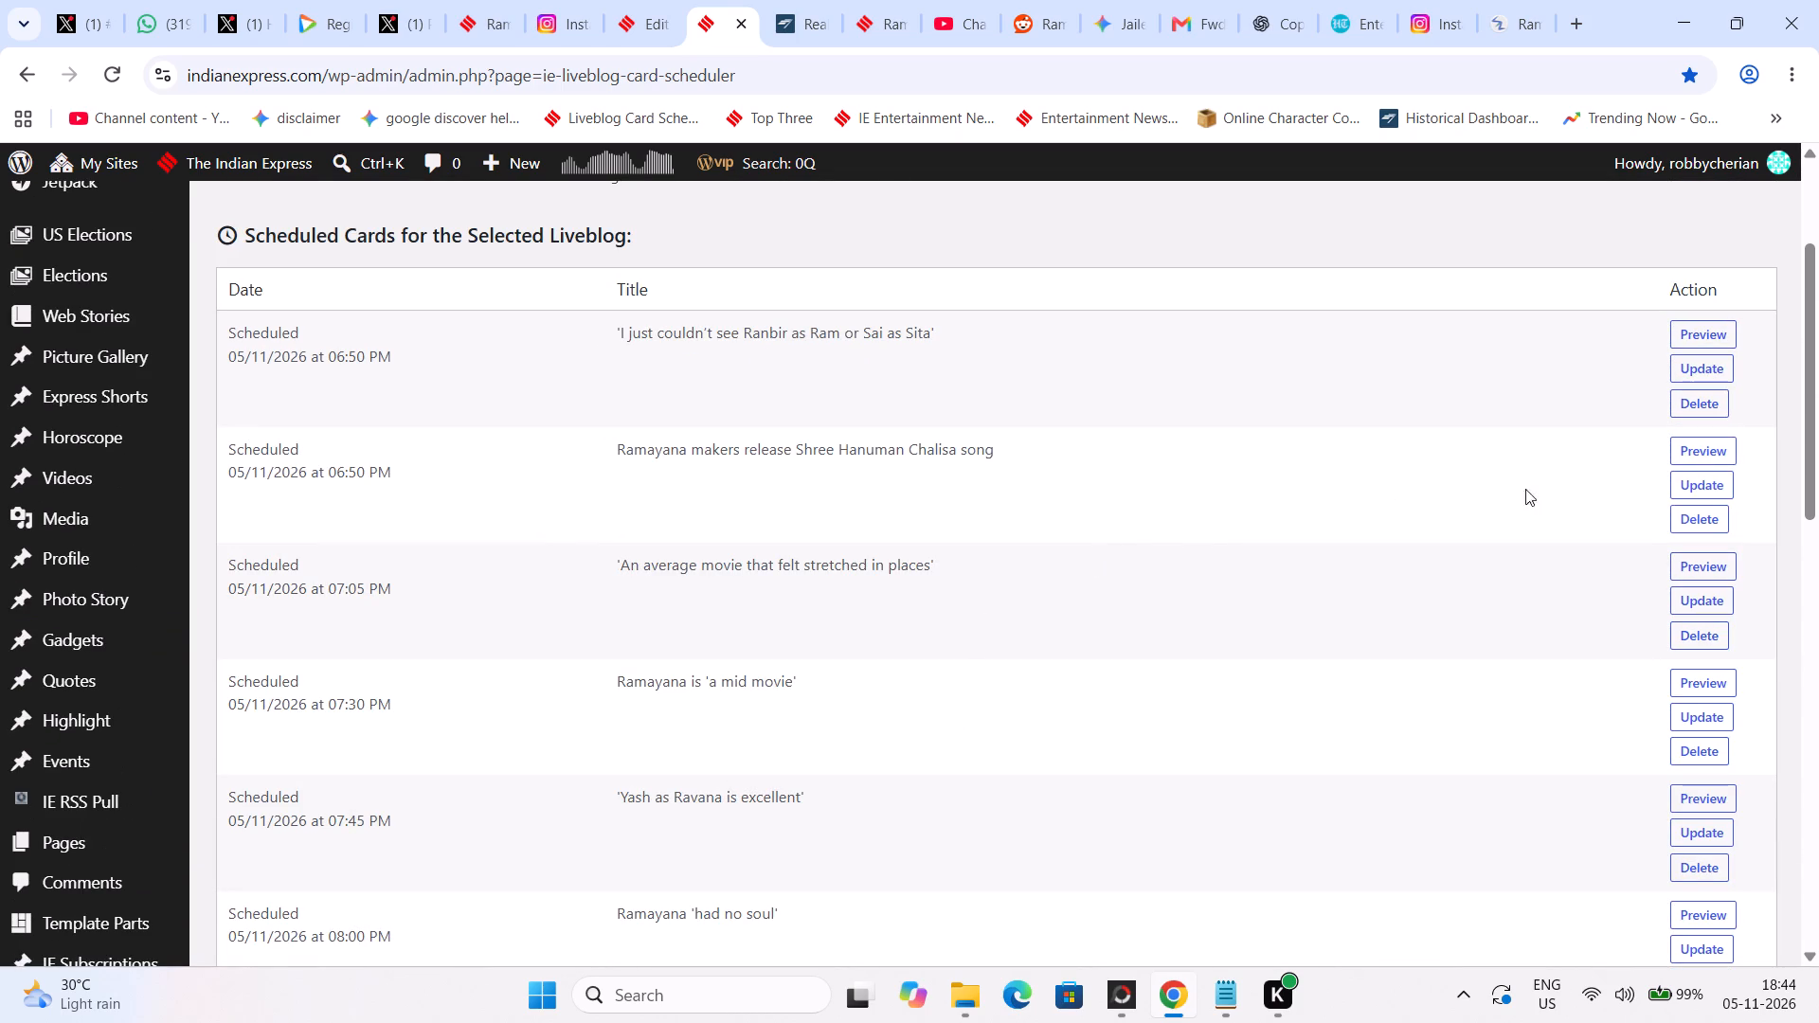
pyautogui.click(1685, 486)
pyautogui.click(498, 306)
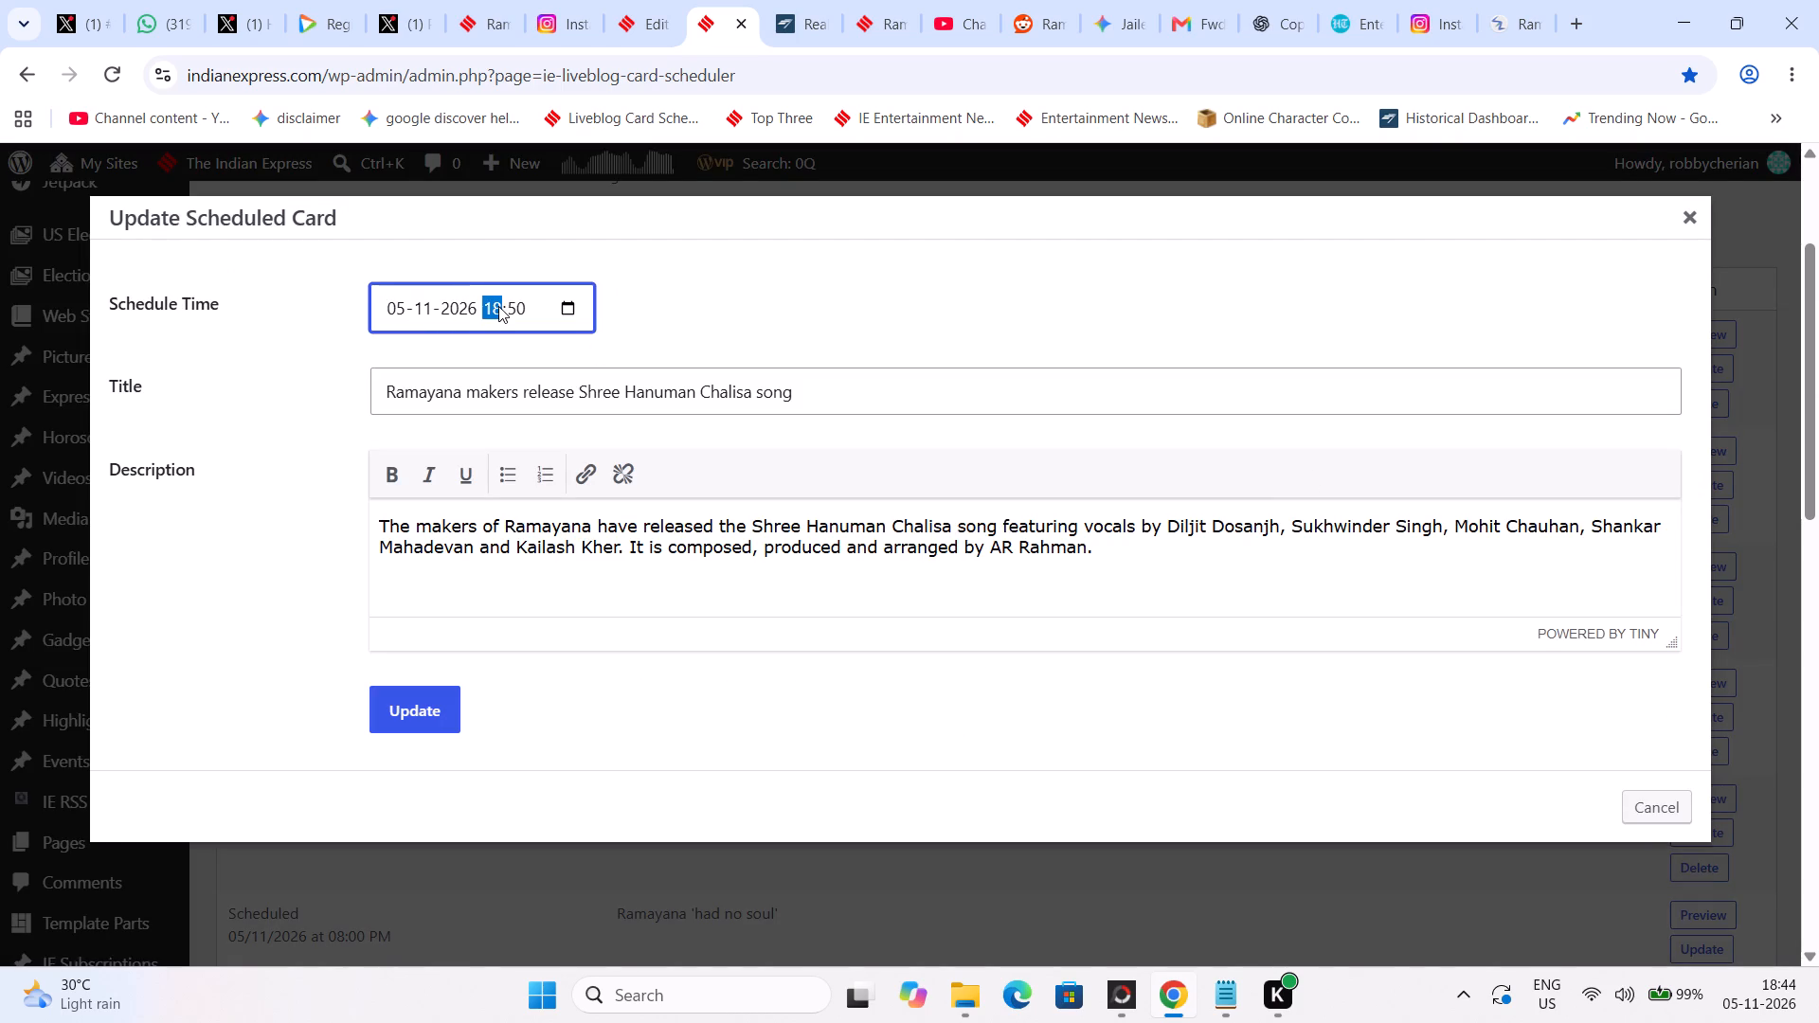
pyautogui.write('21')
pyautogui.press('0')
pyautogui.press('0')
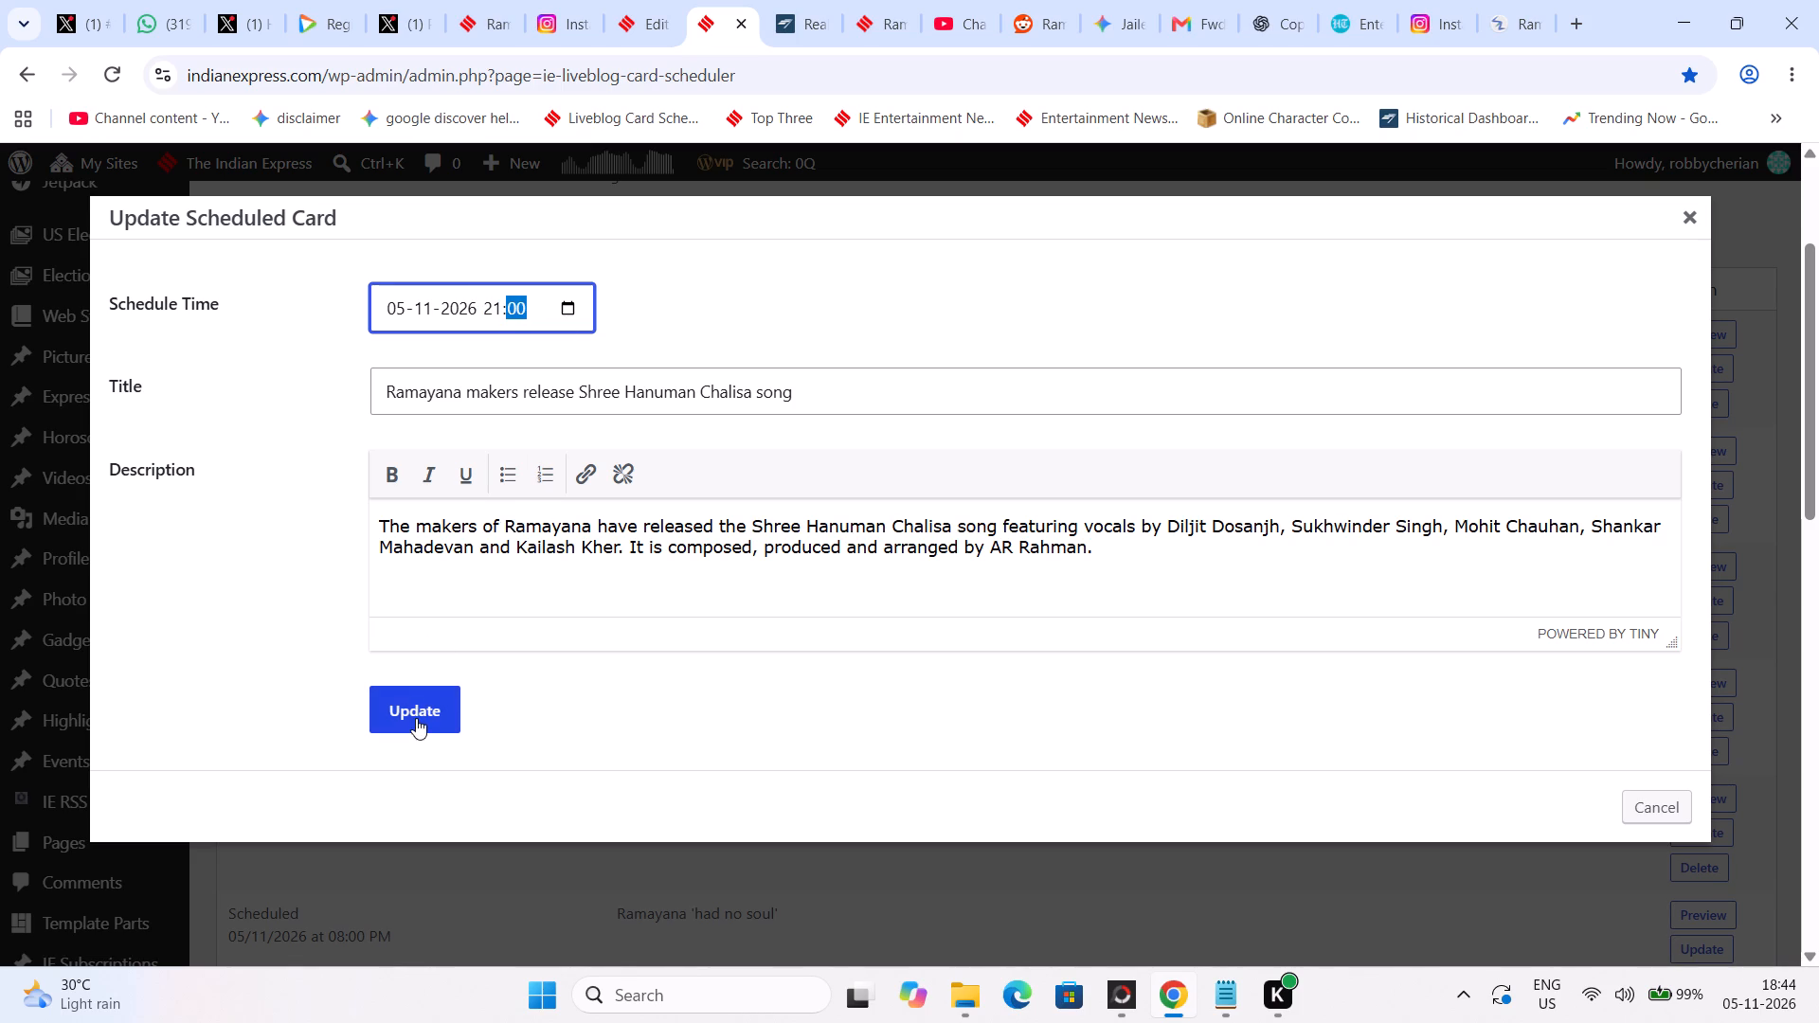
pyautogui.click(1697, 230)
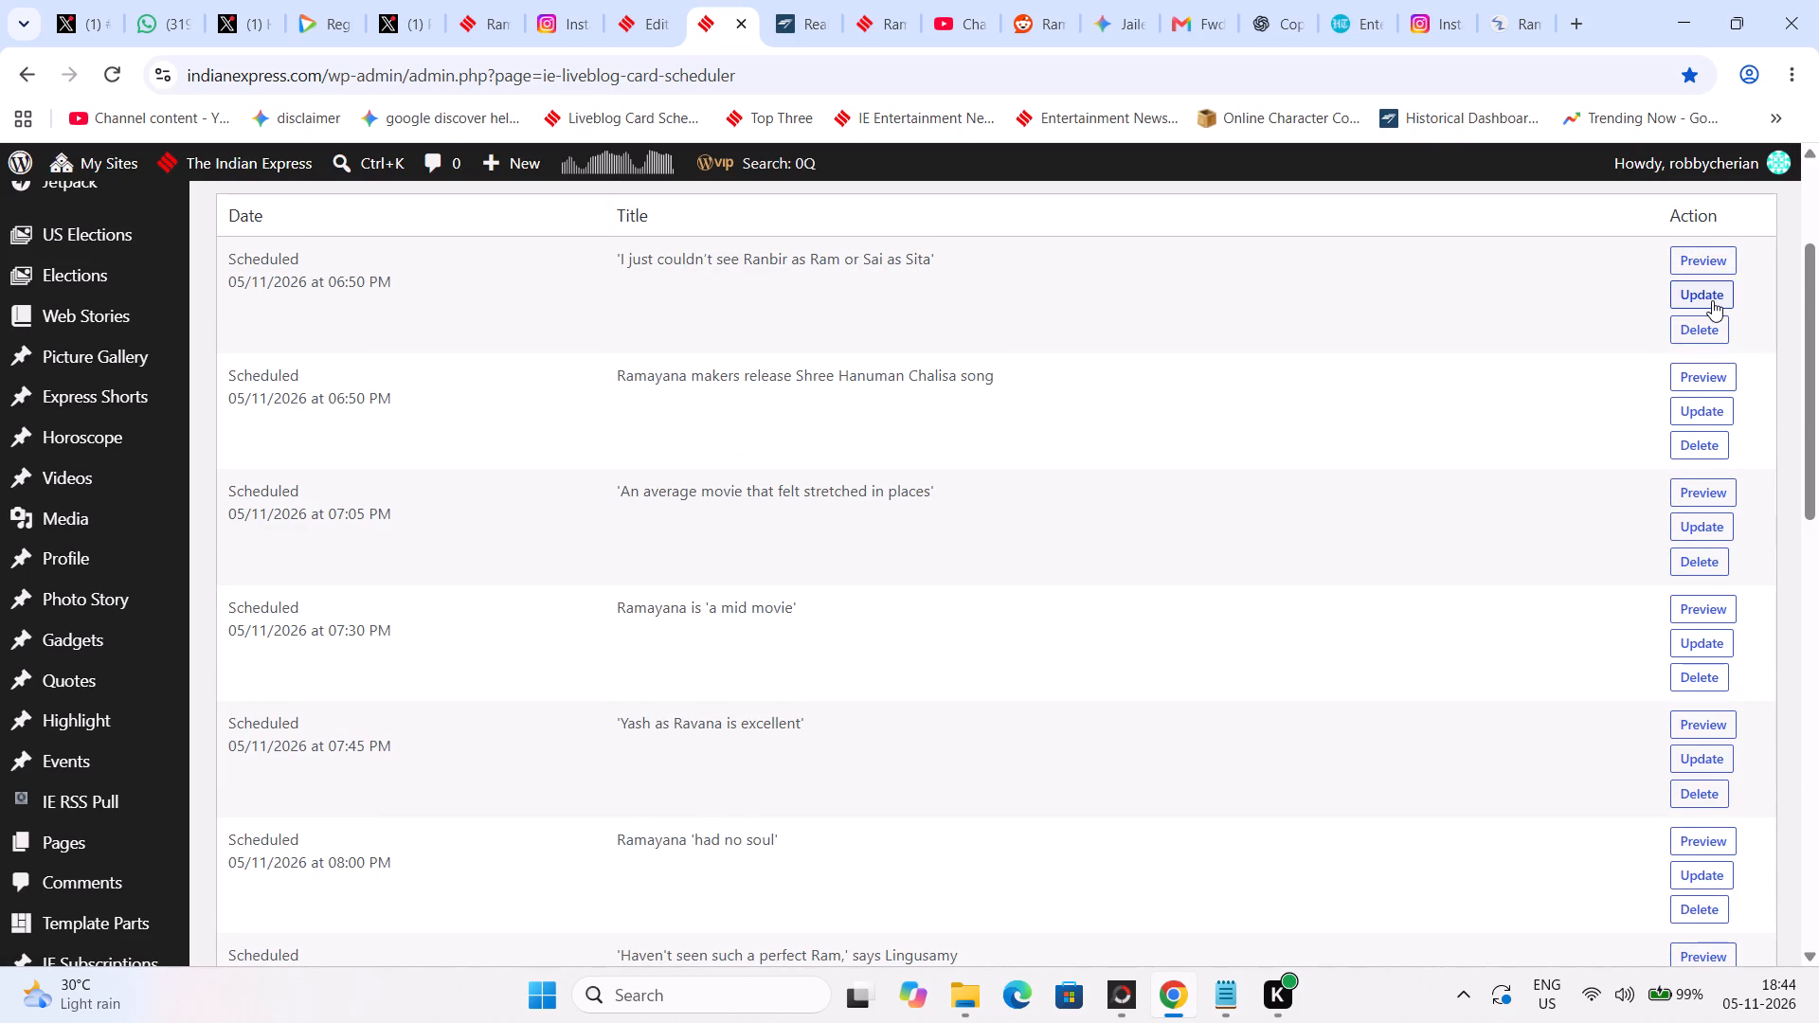
# Reschedule the card titled 'I just couldn't see Ranbir as Ram or Sai as Sita' to 21:00 on 05-11-2026.
pyautogui.click(1712, 300)
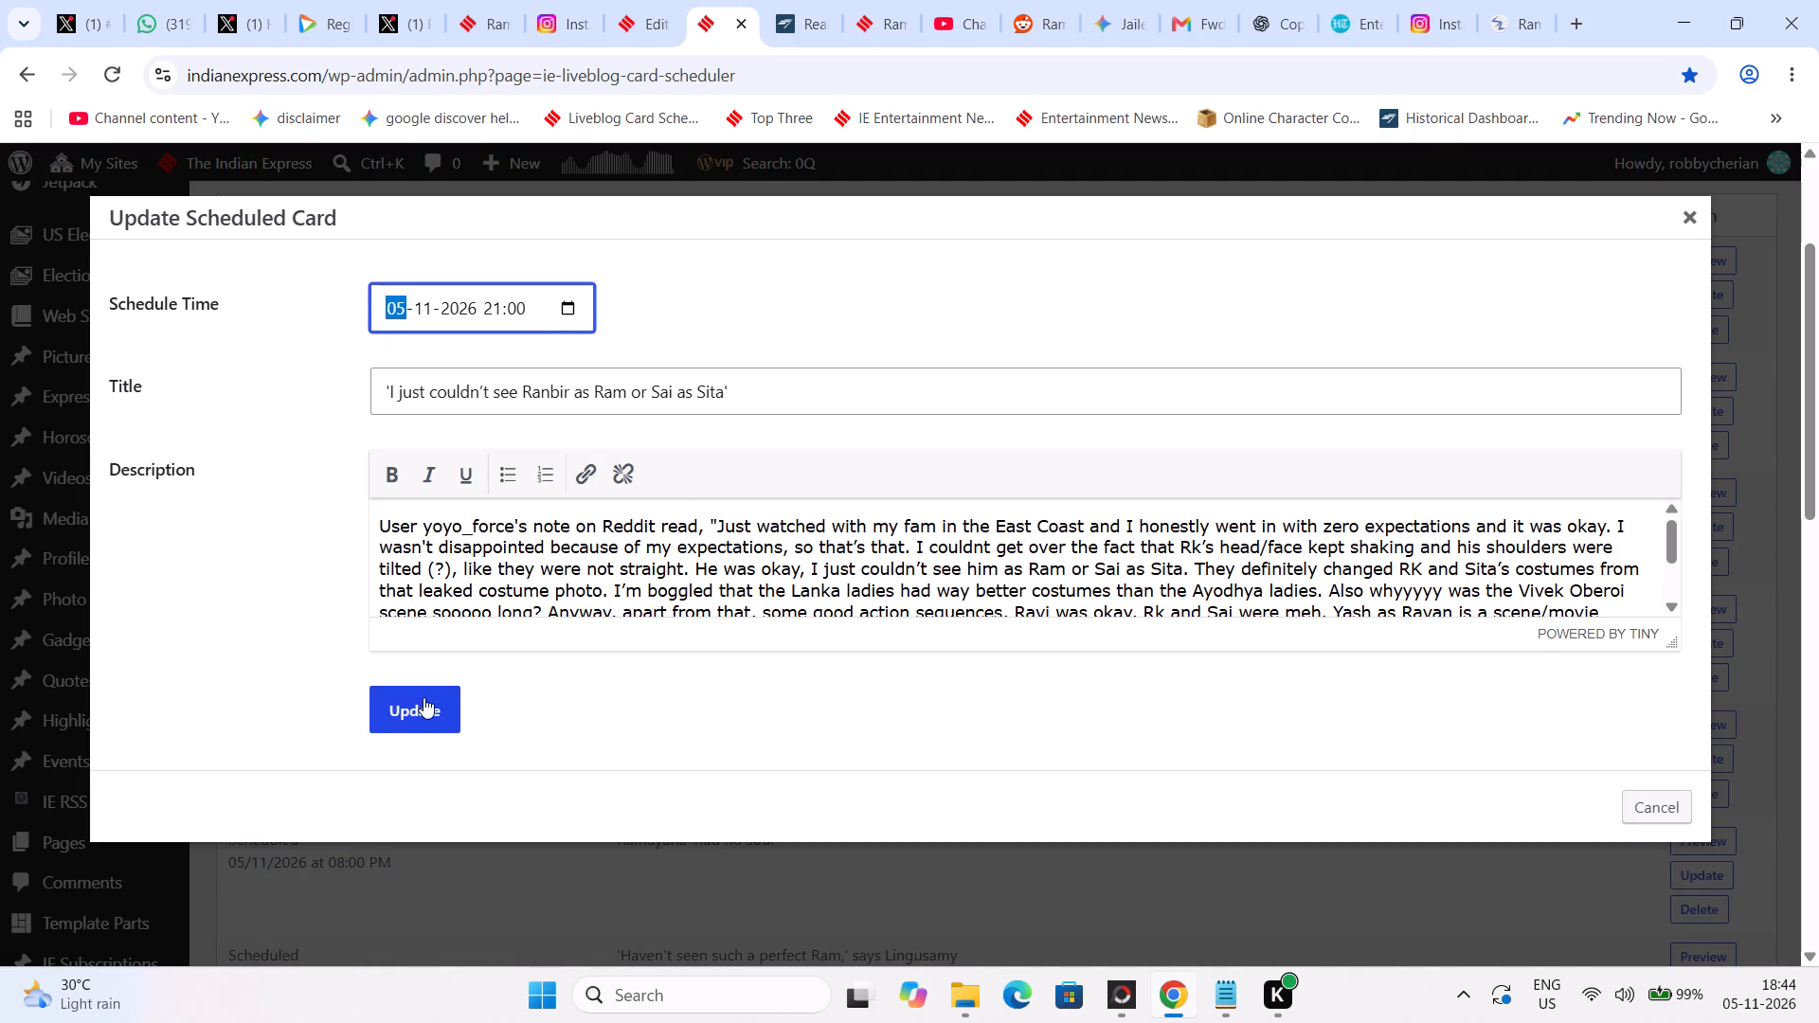
pyautogui.click(425, 700)
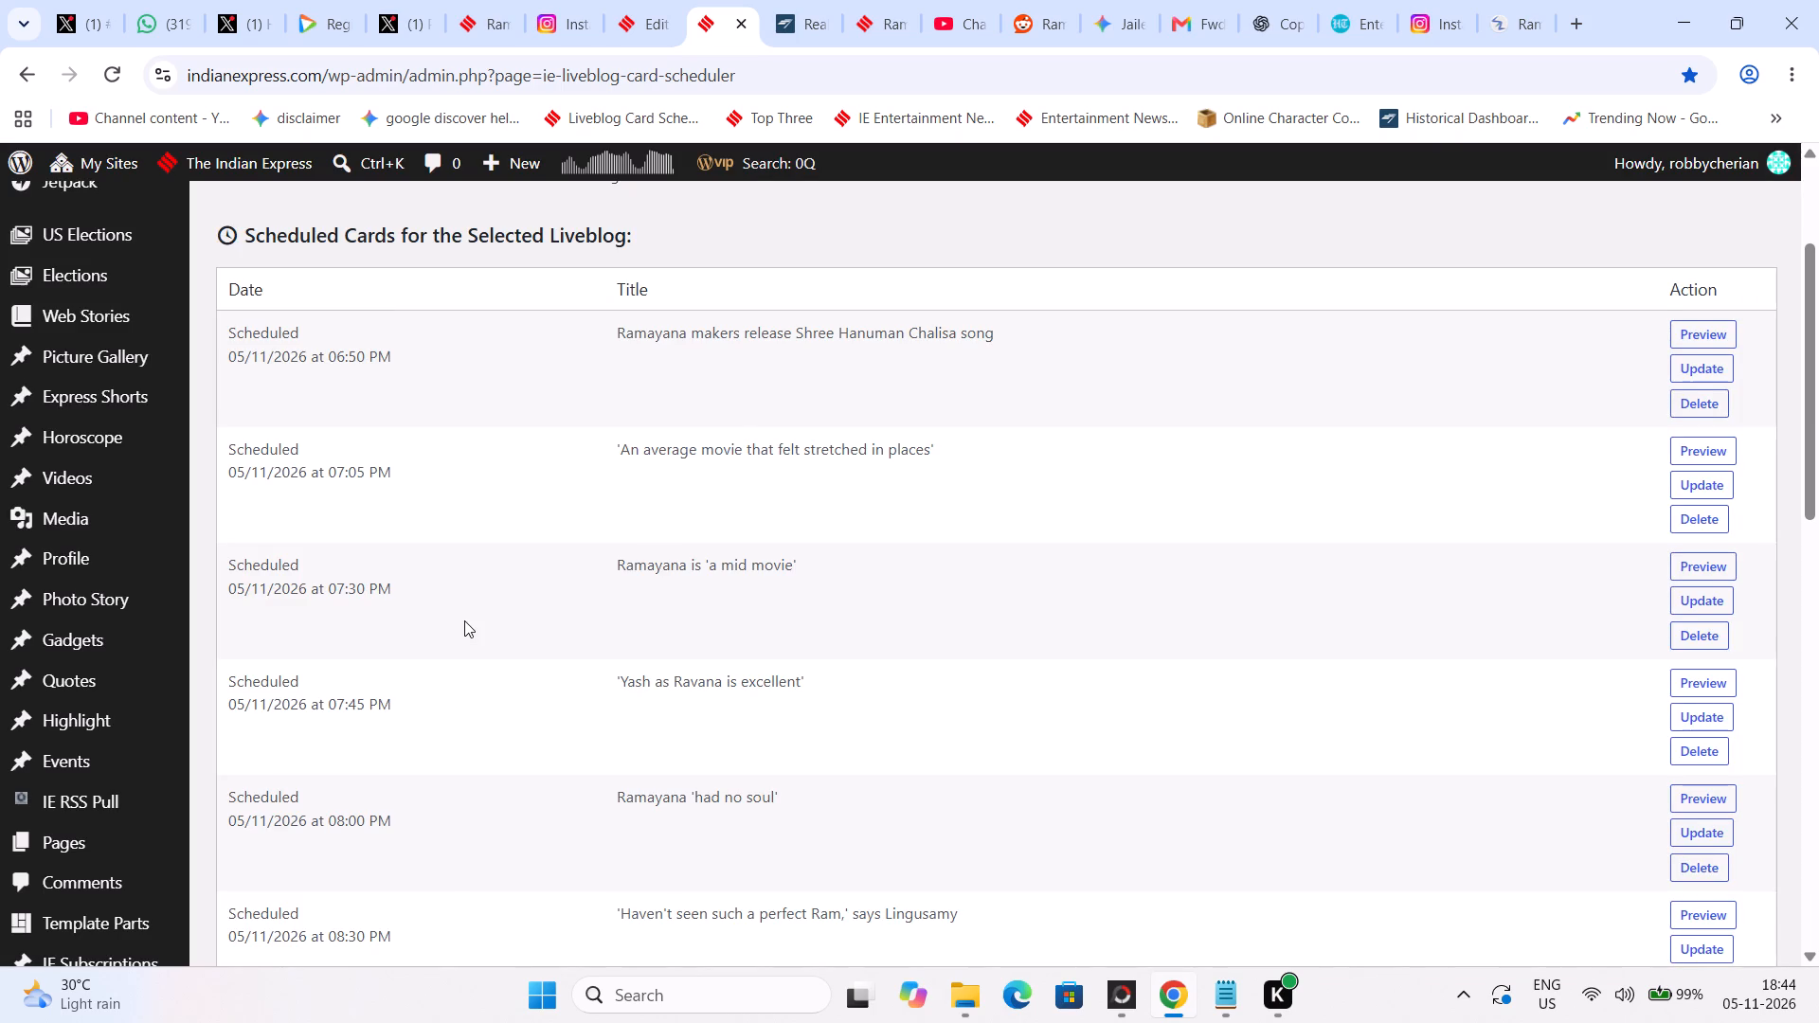
pyautogui.scroll(-5, 464, 620)
pyautogui.scroll(6, 468, 619)
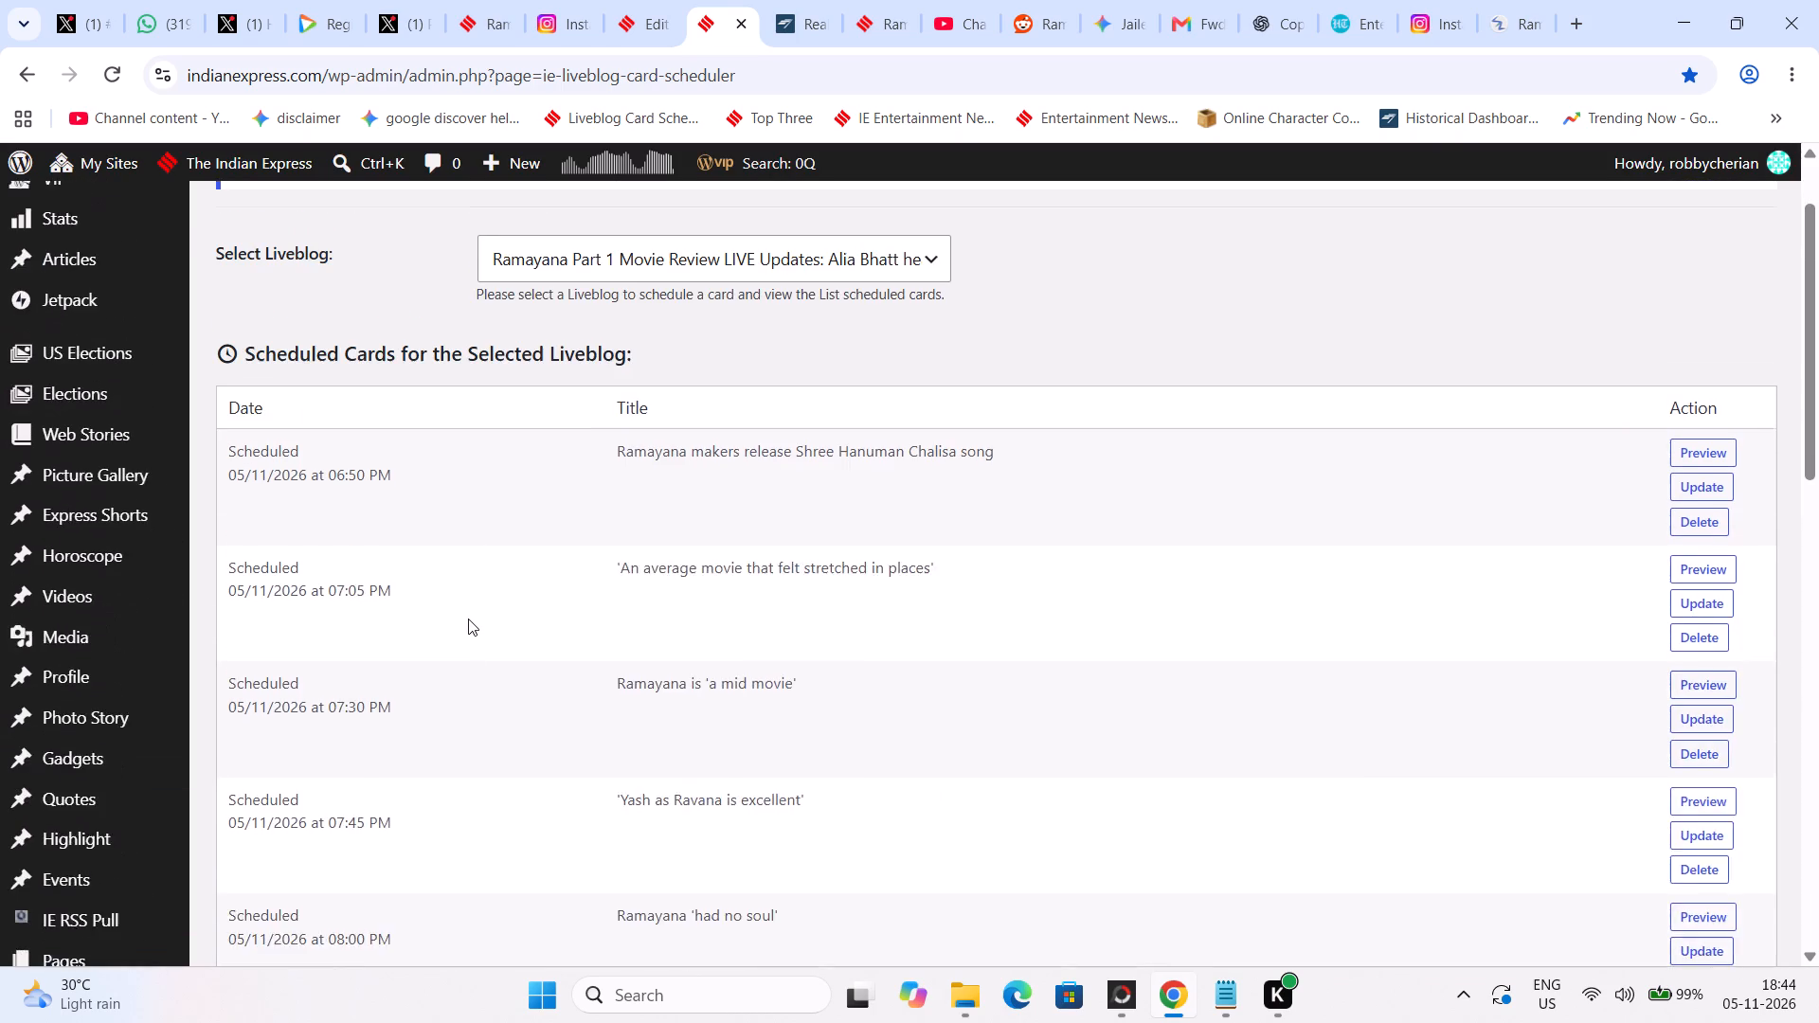
pyautogui.scroll(4, 468, 619)
# Return to the opened X post about missing Nitesh Tiwari's directorial touch in Ramayana and copy its author and text.
pyautogui.click(76, 0)
pyautogui.click(235, 0)
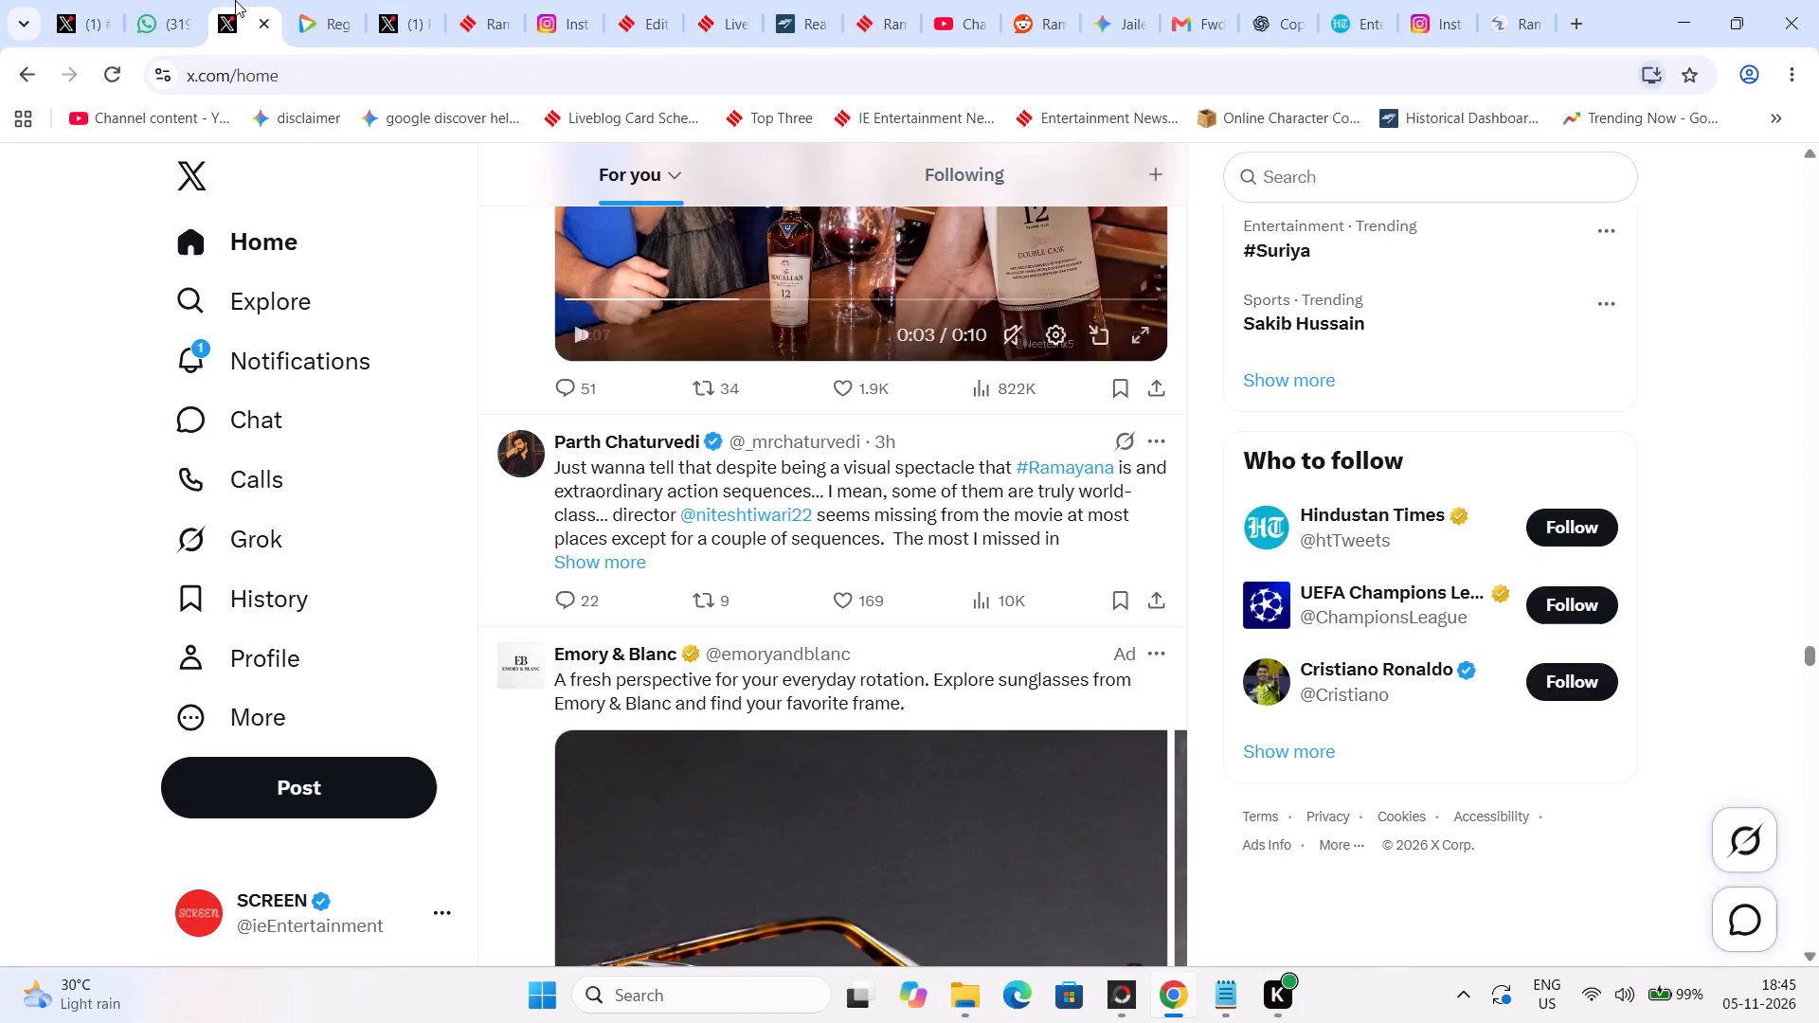
pyautogui.click(190, 181)
pyautogui.click(369, 0)
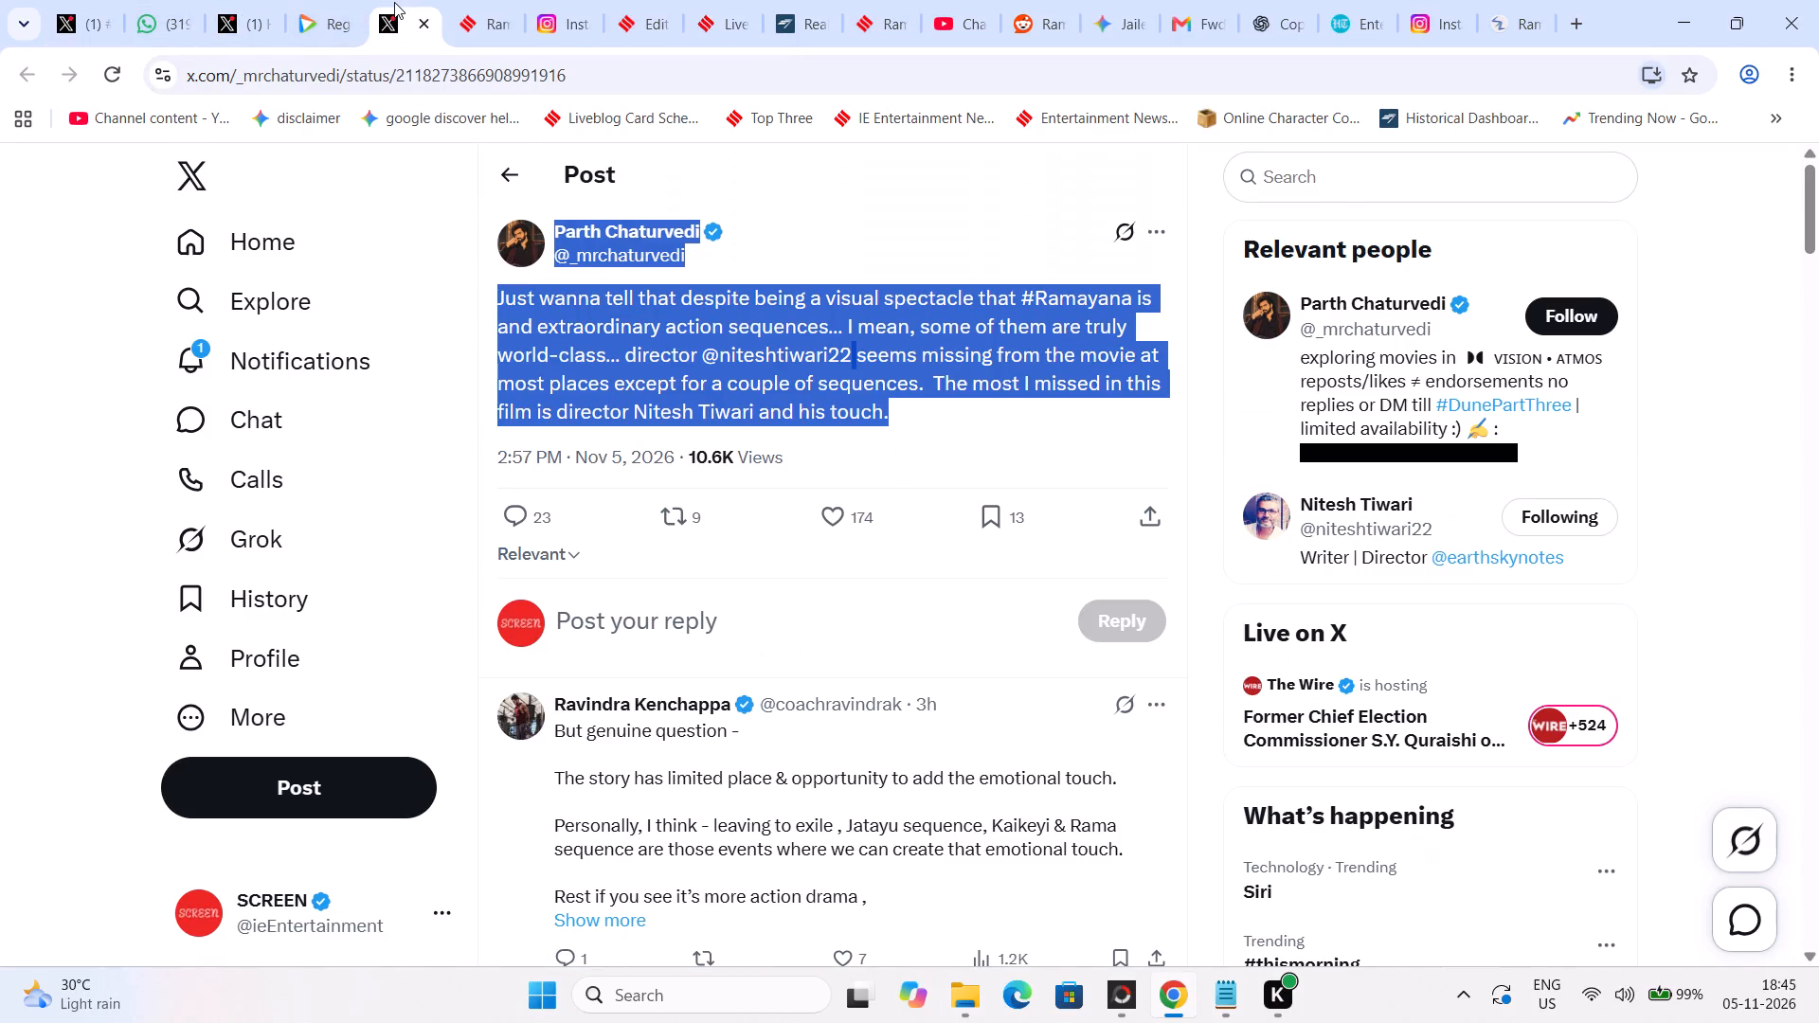
pyautogui.rightClick(849, 305)
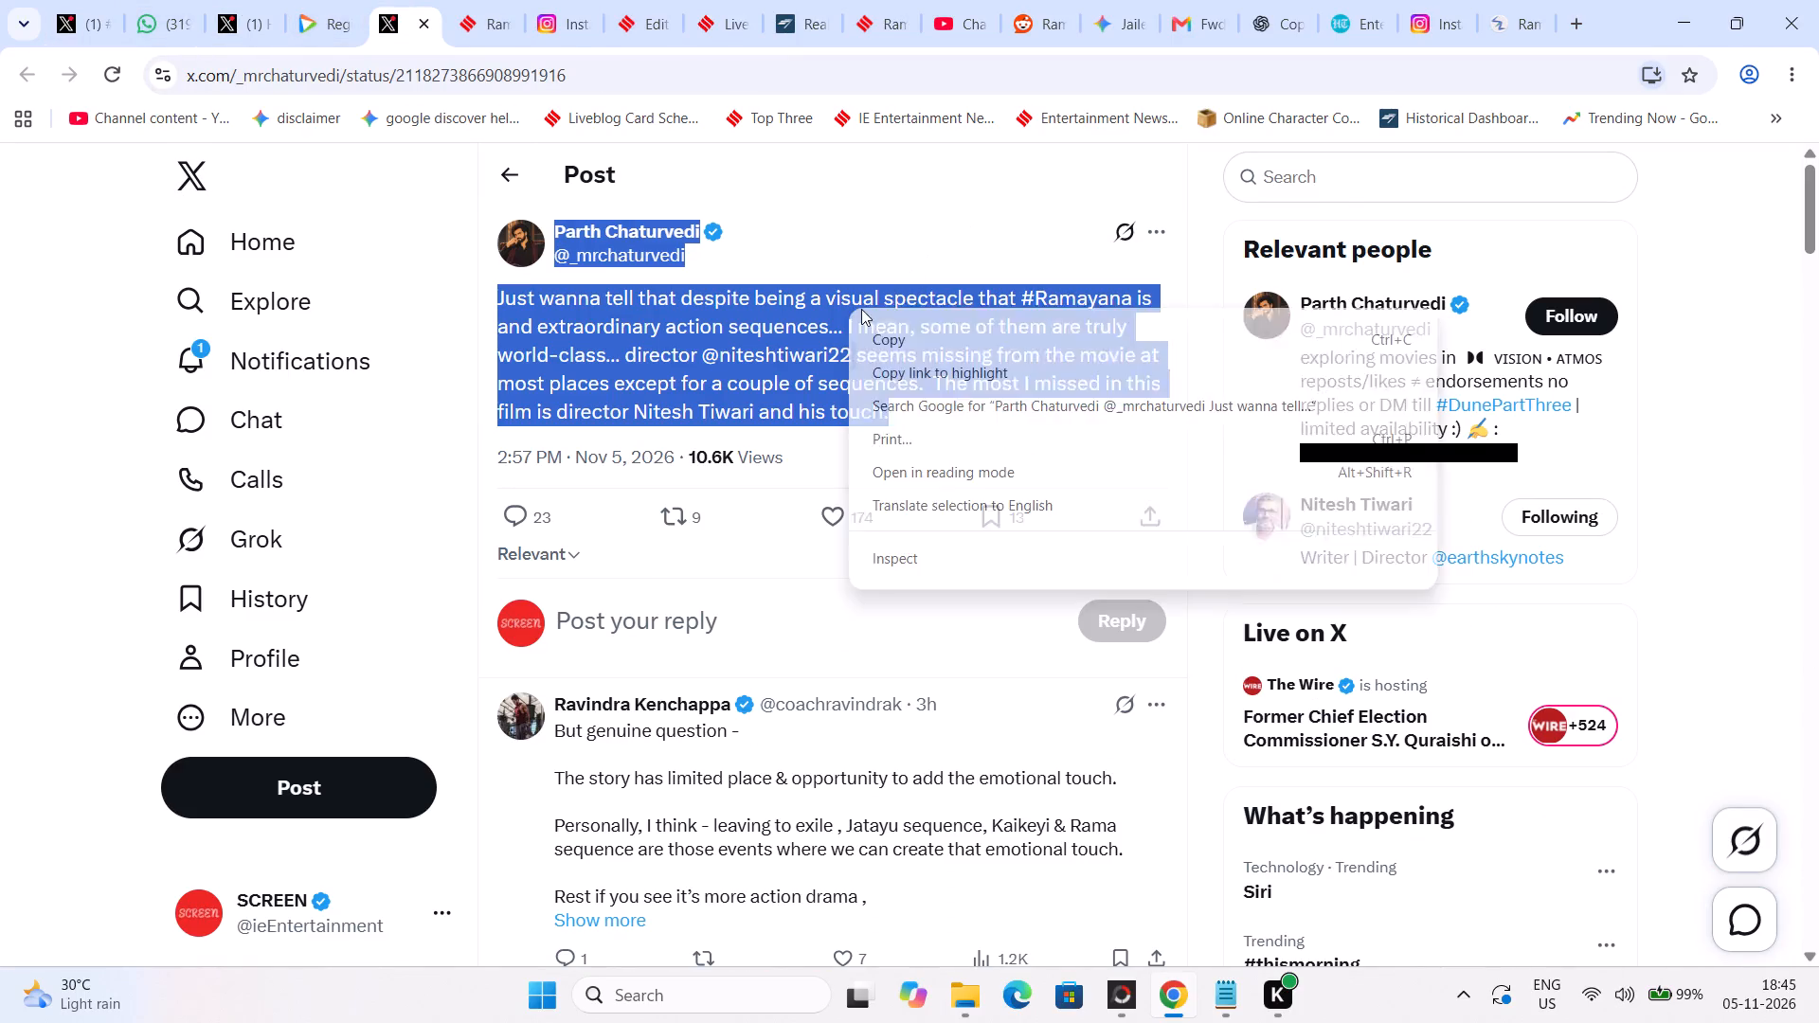
pyautogui.click(907, 335)
pyautogui.click(620, 0)
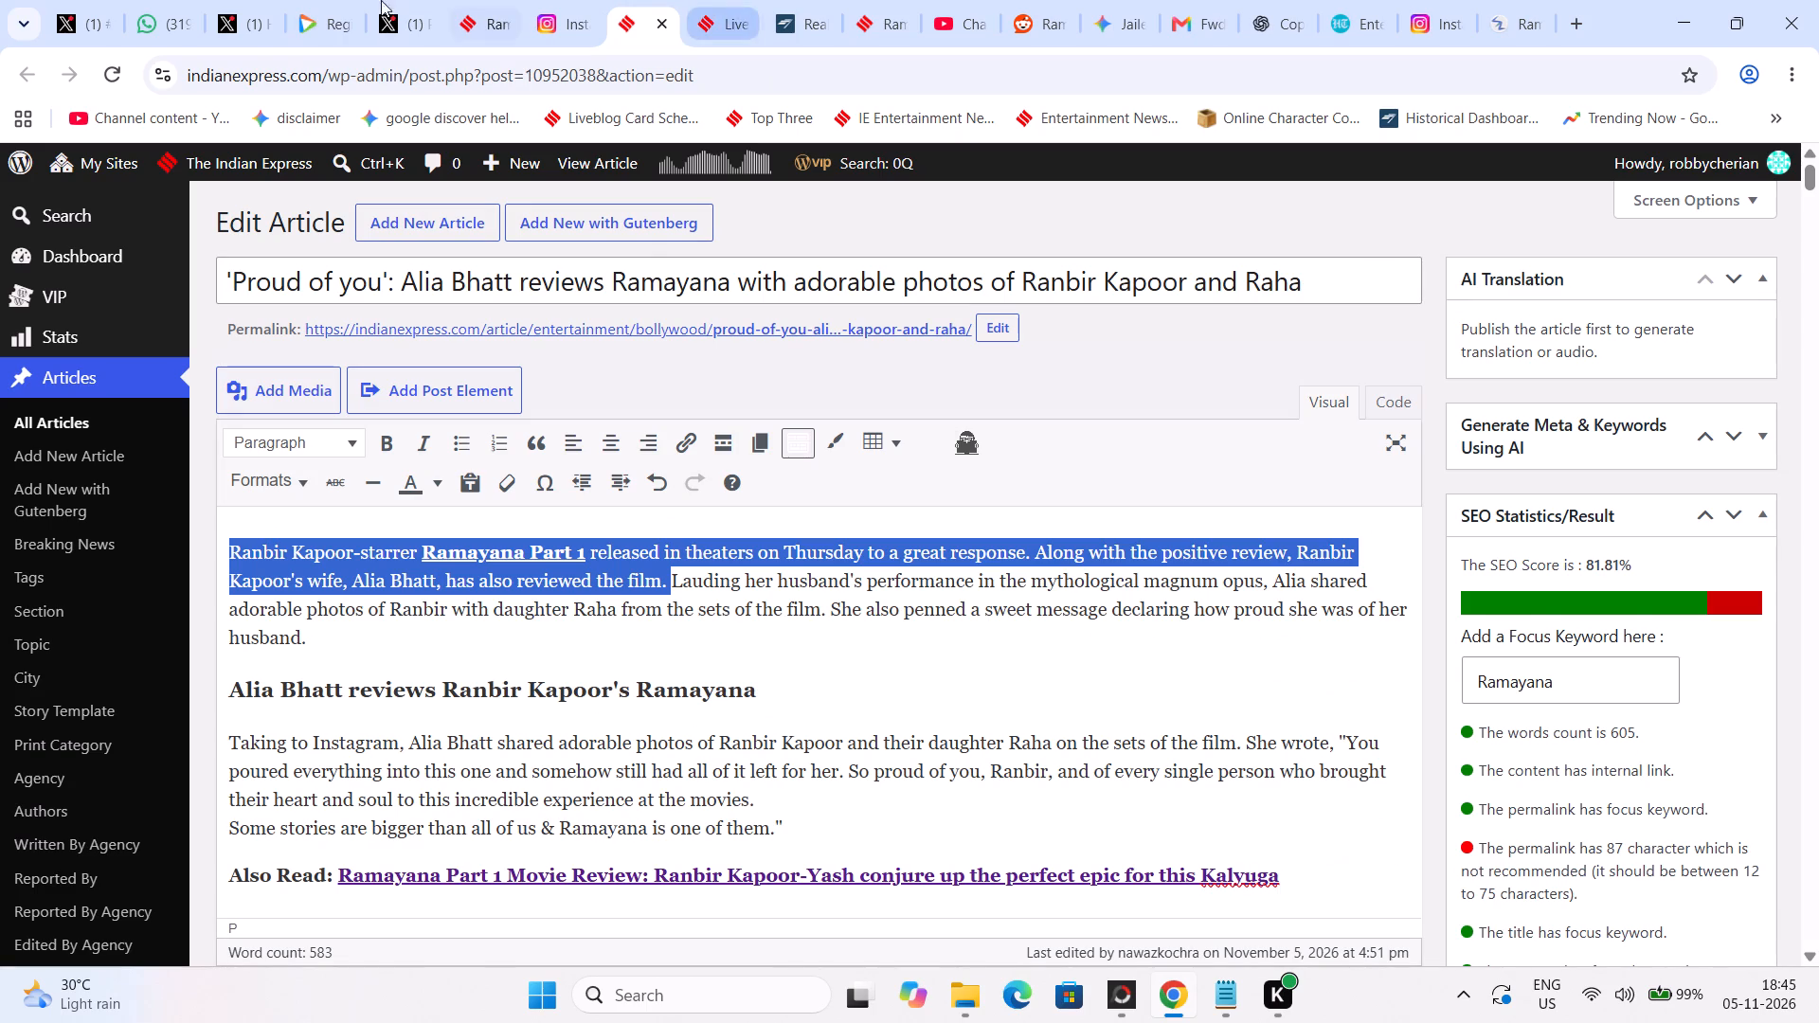
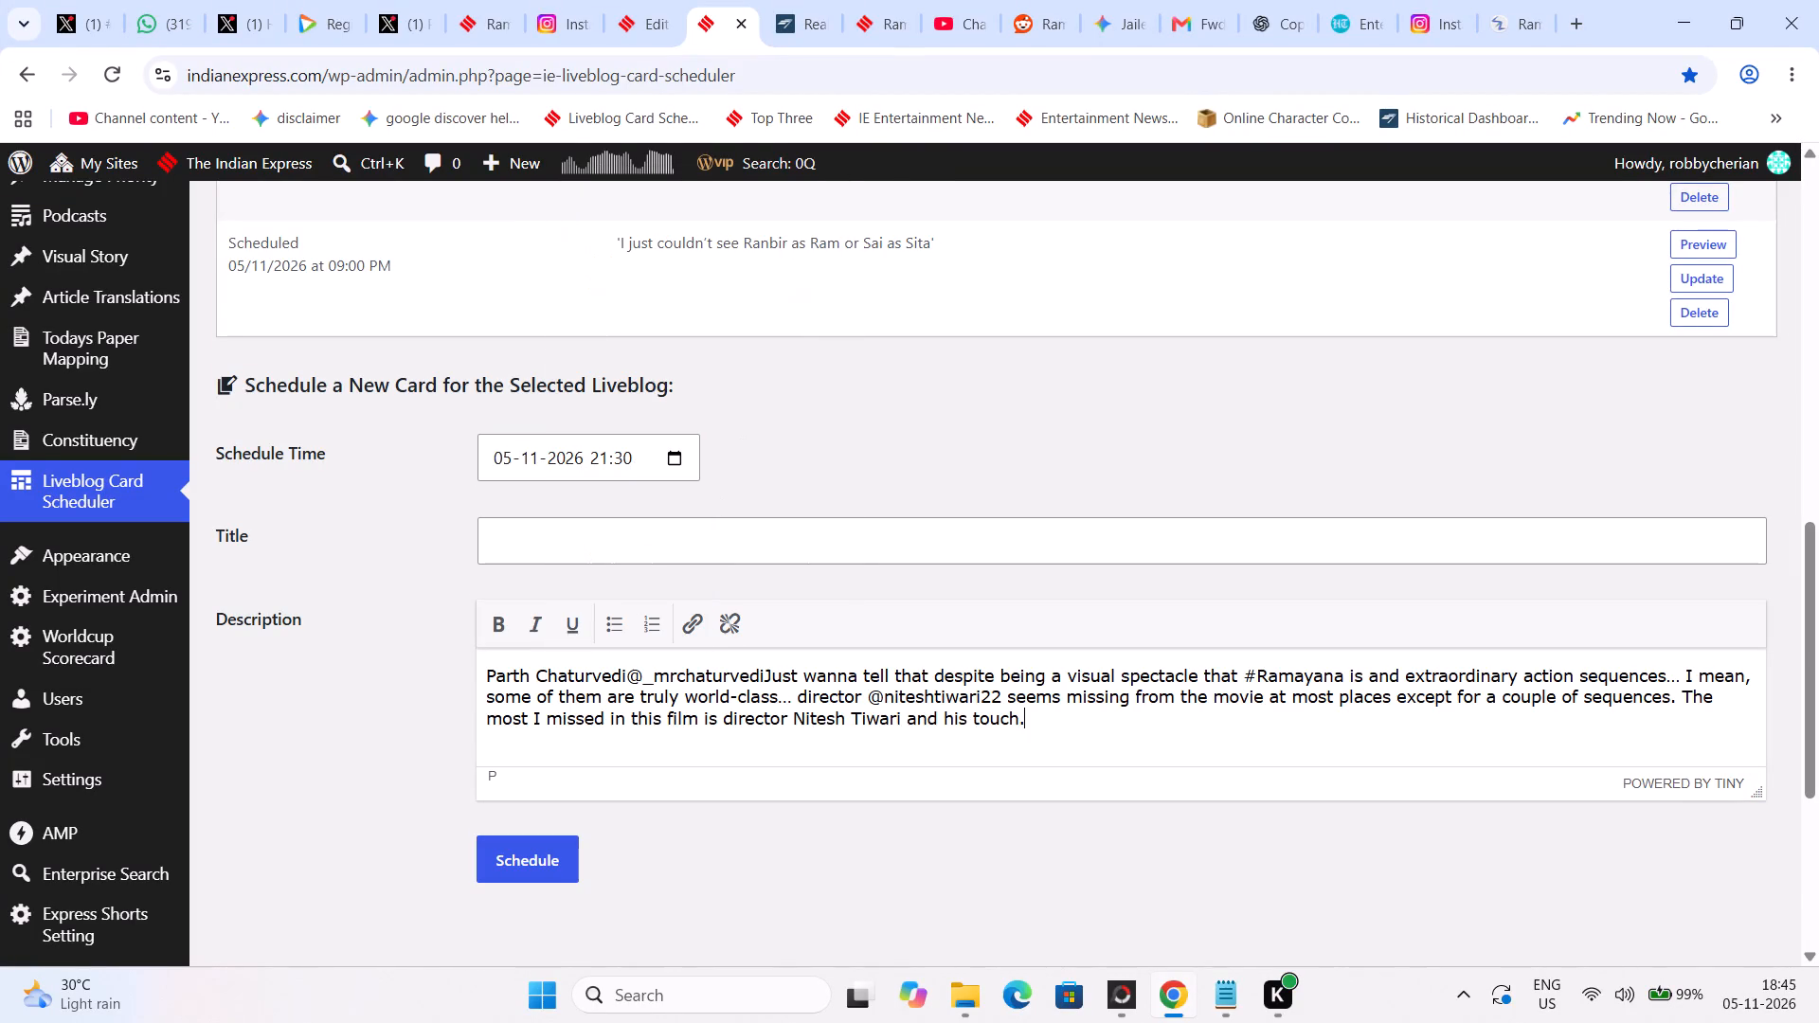
# In the description, replace the author's display name with "User" before the handle and add "posted on X," after it.
pyautogui.moveTo(628, 675); pyautogui.dragTo(431, 665)
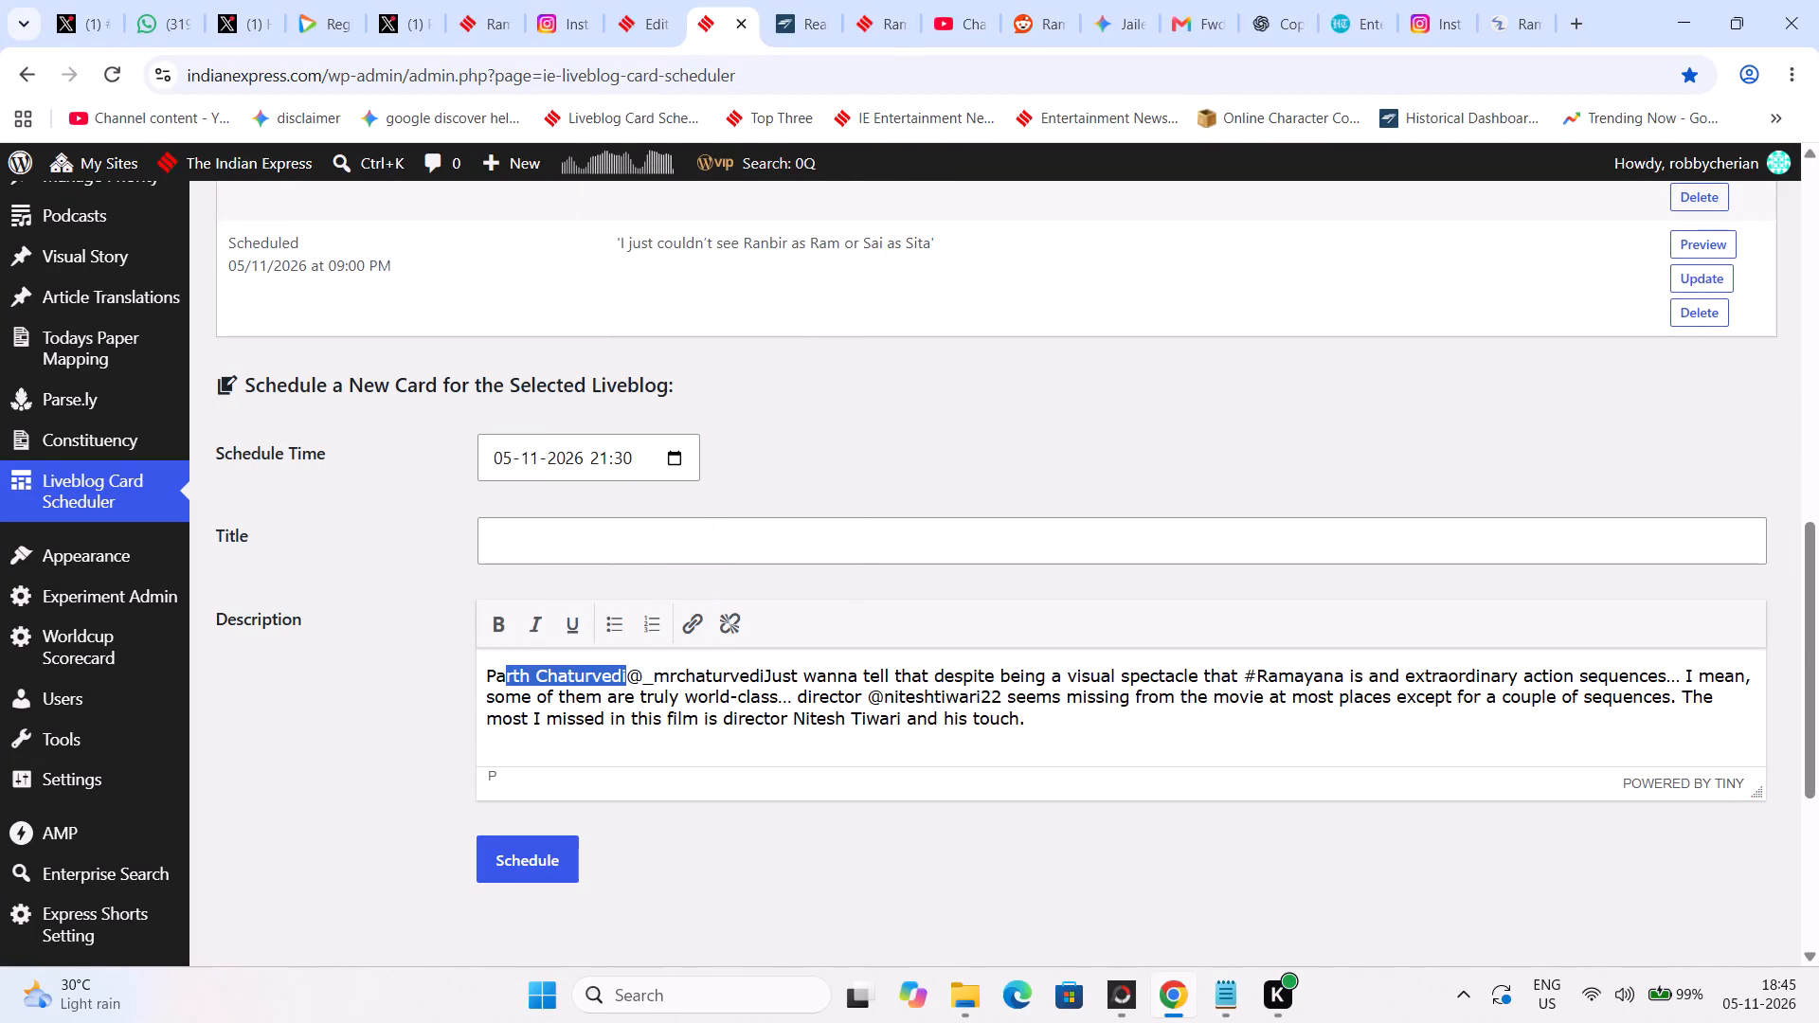
pyautogui.press('Right')
pyautogui.press('Right')
pyautogui.press('Right')
pyautogui.press('Right')
pyautogui.press('Right')
pyautogui.press('Right')
pyautogui.press('Right')
pyautogui.press('Right')
pyautogui.press('Right')
pyautogui.press('Right')
pyautogui.press('Right')
pyautogui.press('Right')
pyautogui.press('Right')
pyautogui.press('Right')
pyautogui.press('Right')
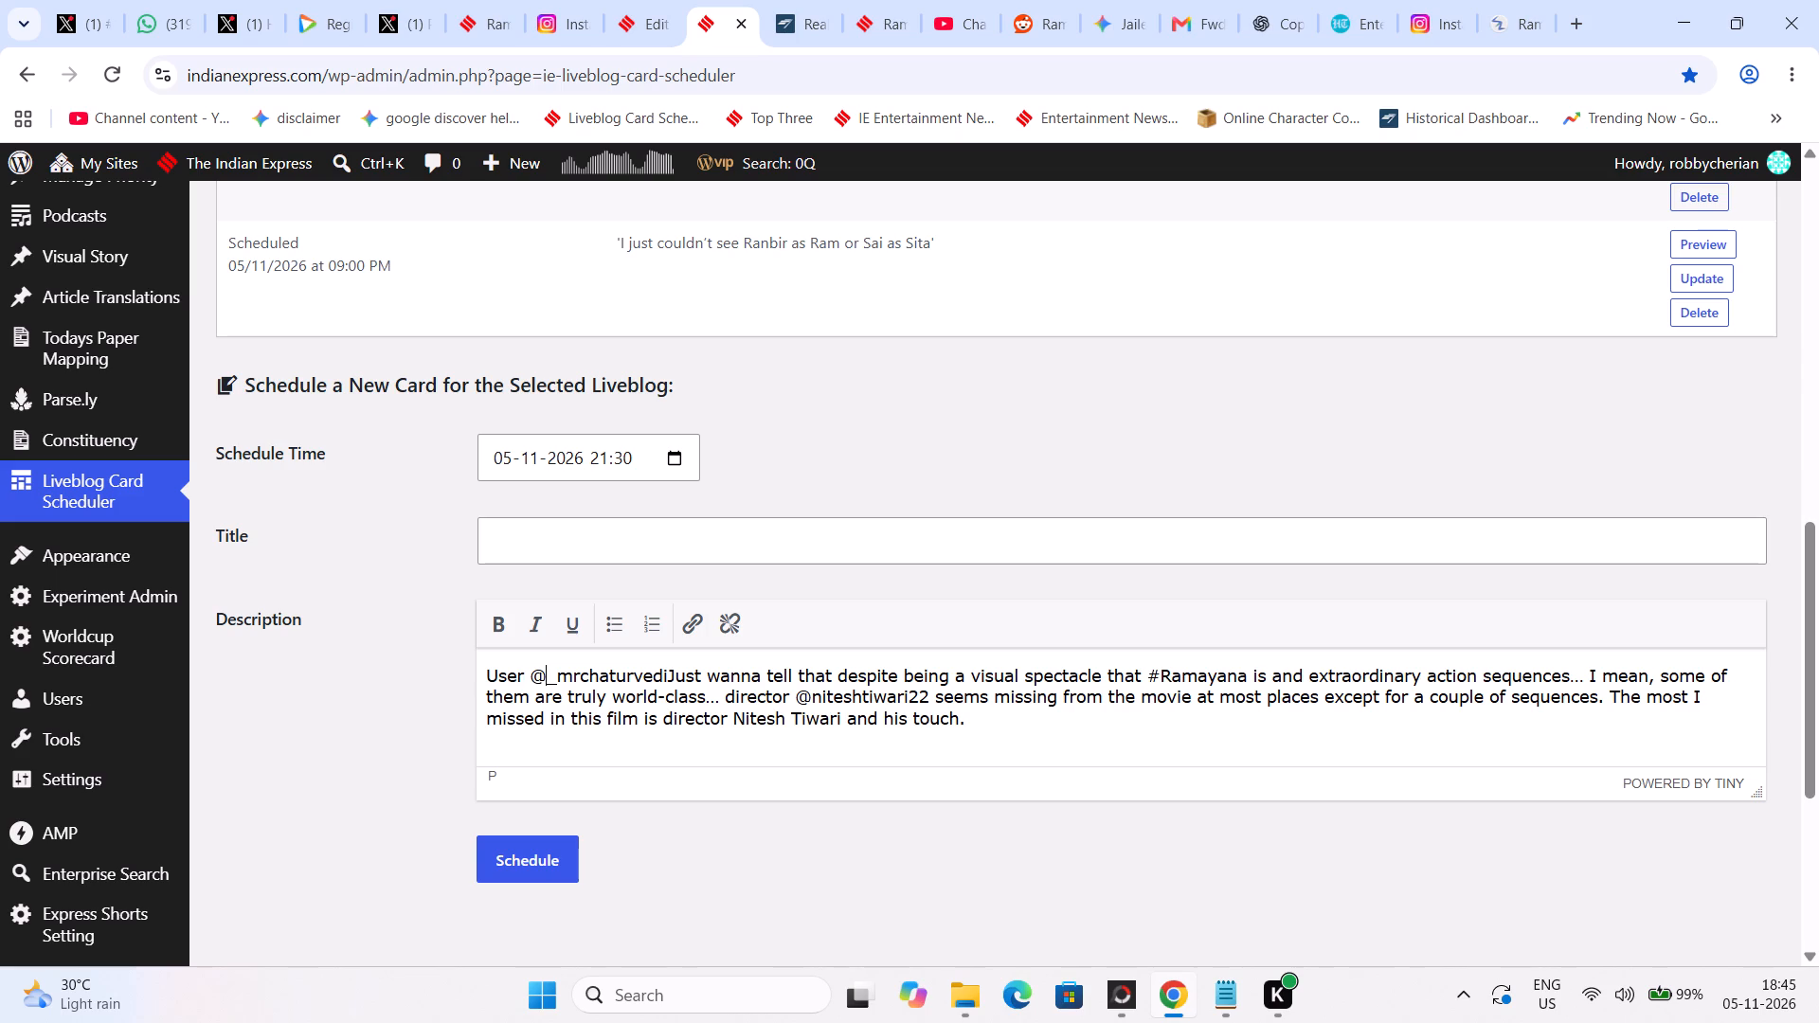
pyautogui.press('Left')
pyautogui.press('space')
pyautogui.write('w')
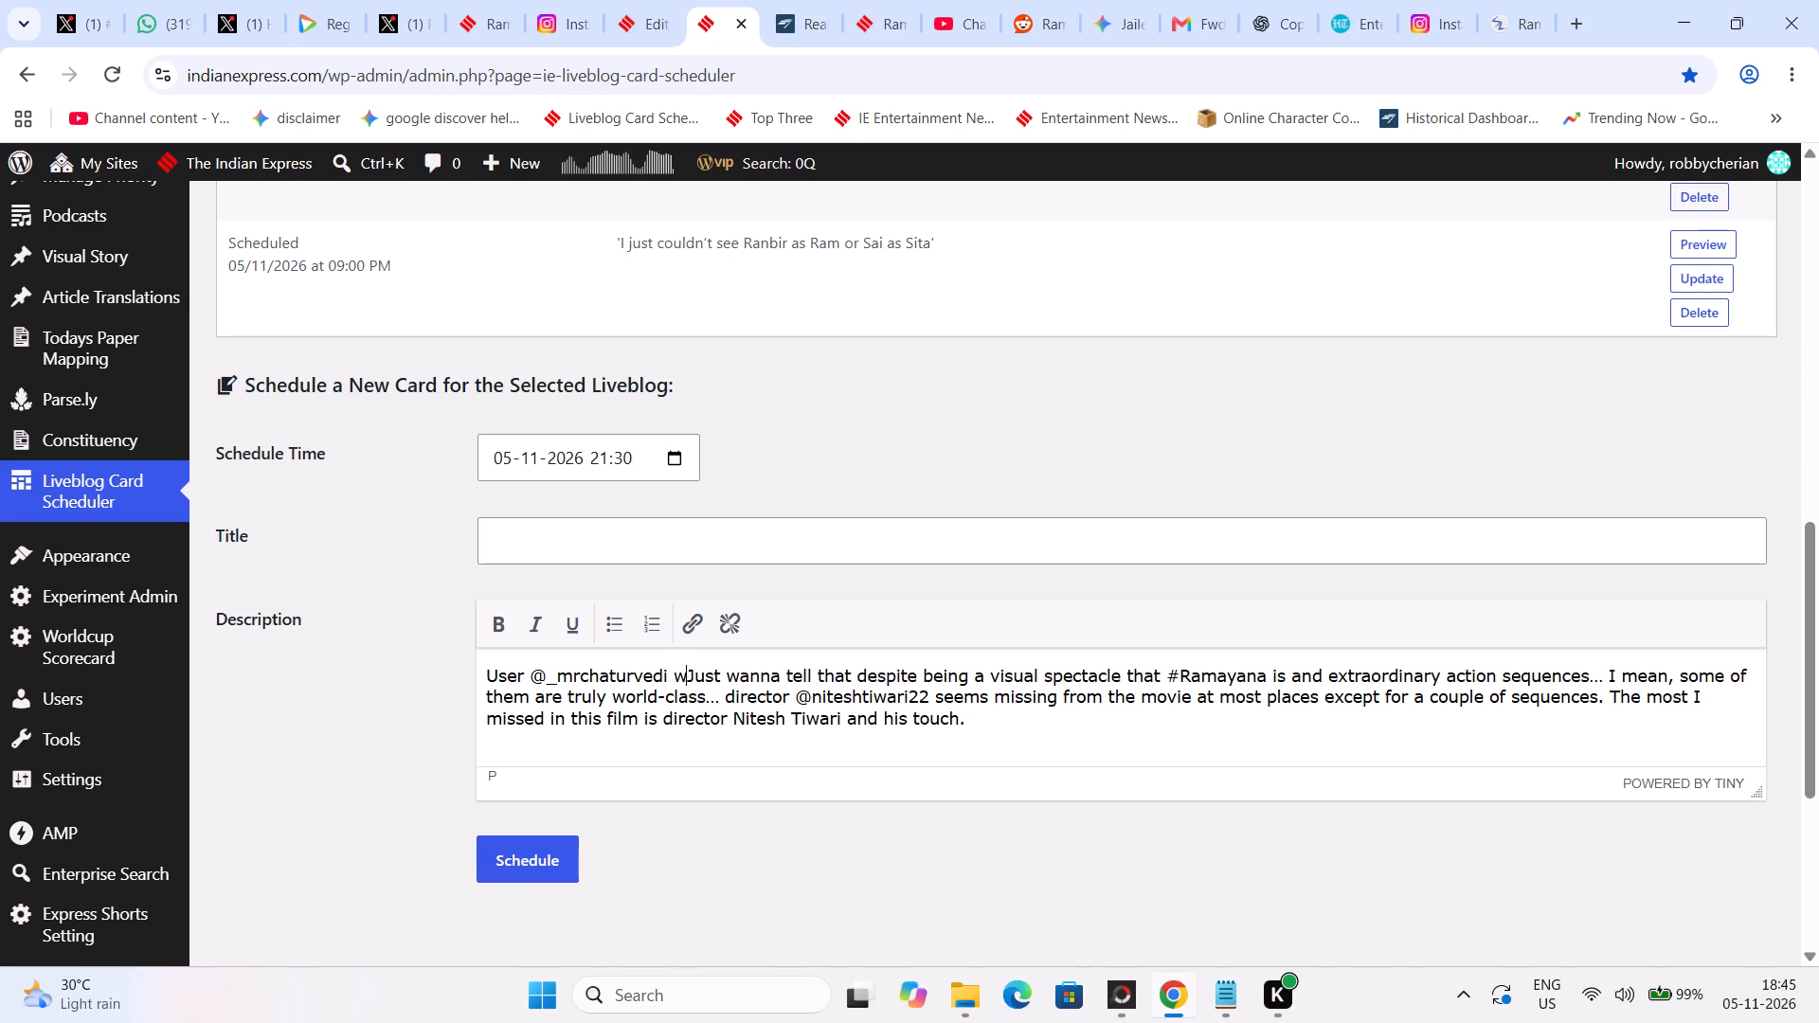
pyautogui.press('BackSpace')
pyautogui.write('posted on')
pyautogui.press('space')
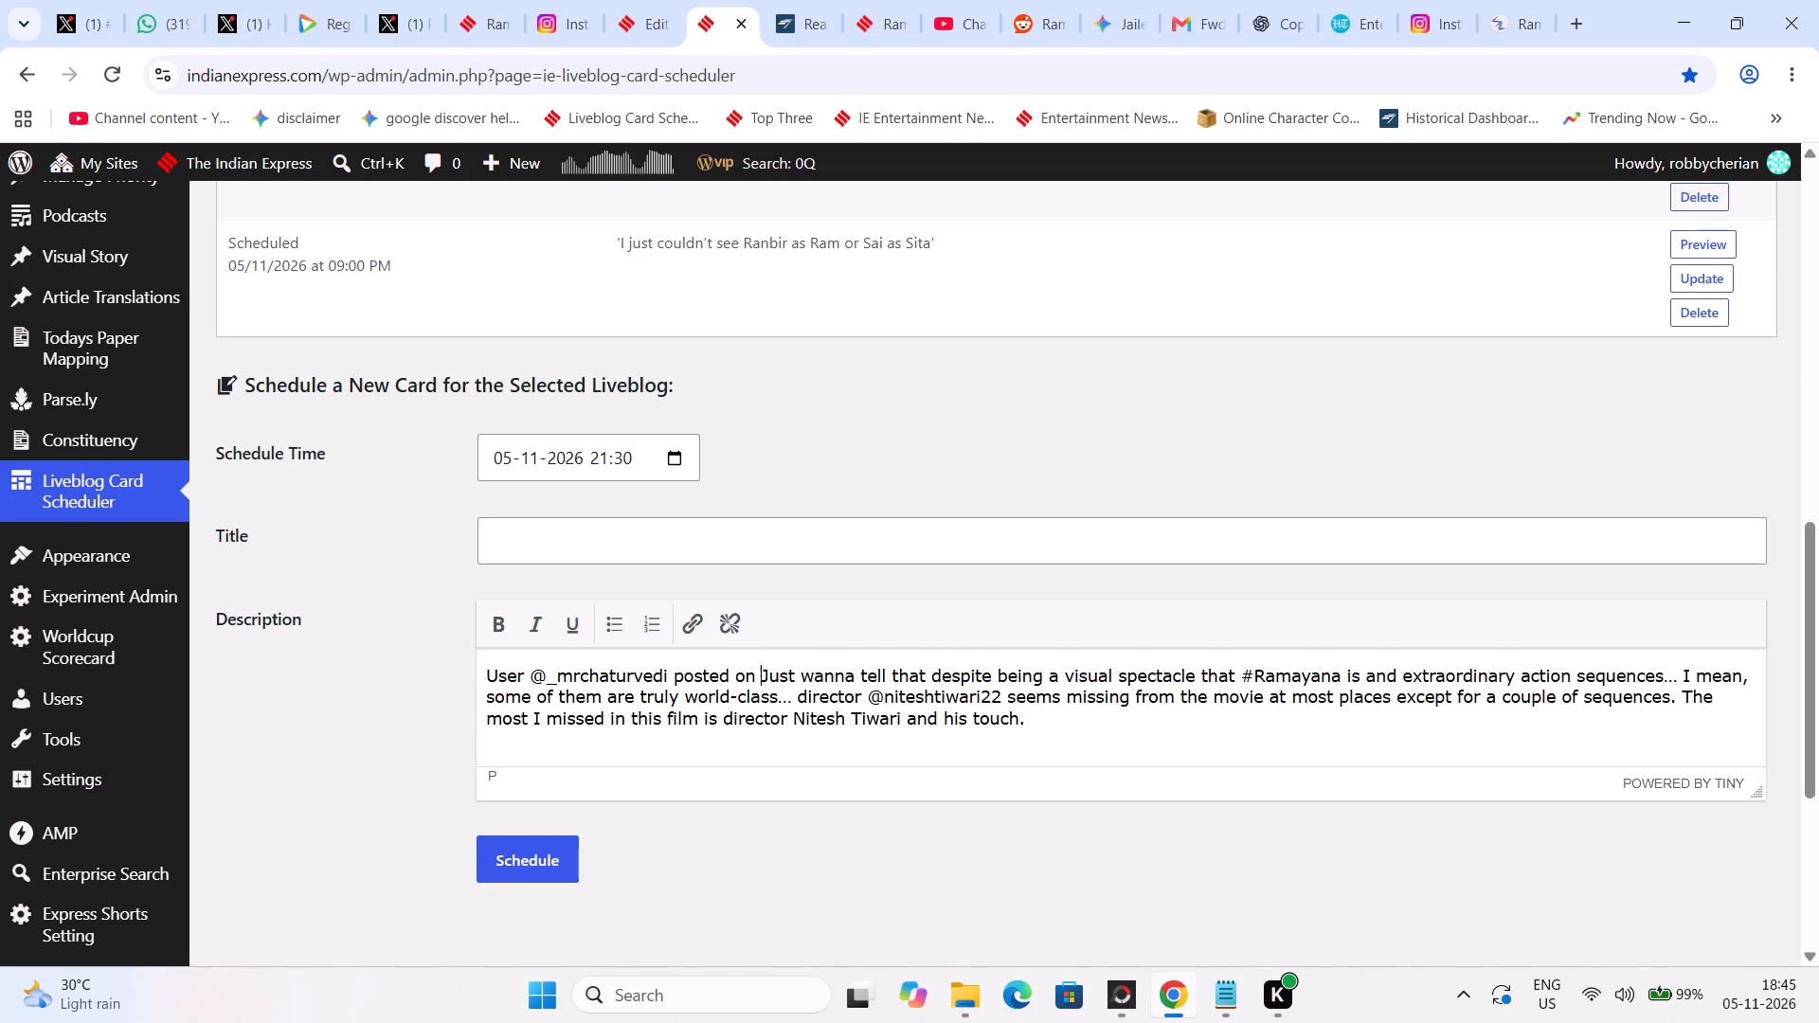
# Enclose the quoted post text in the description in double quotation marks, through "his touch.".
pyautogui.press('Right')
pyautogui.press('Right')
pyautogui.press('Right')
pyautogui.press('Right')
pyautogui.press('Right')
pyautogui.press('Right')
pyautogui.press('Right')
pyautogui.press('Right')
pyautogui.press('Right')
pyautogui.press('Right')
pyautogui.press('Right')
pyautogui.press('Right')
pyautogui.press('Right')
pyautogui.press('Right')
pyautogui.press('Right')
pyautogui.press('Right')
pyautogui.press('Right')
pyautogui.press('Right')
pyautogui.press('Right')
pyautogui.press('Right')
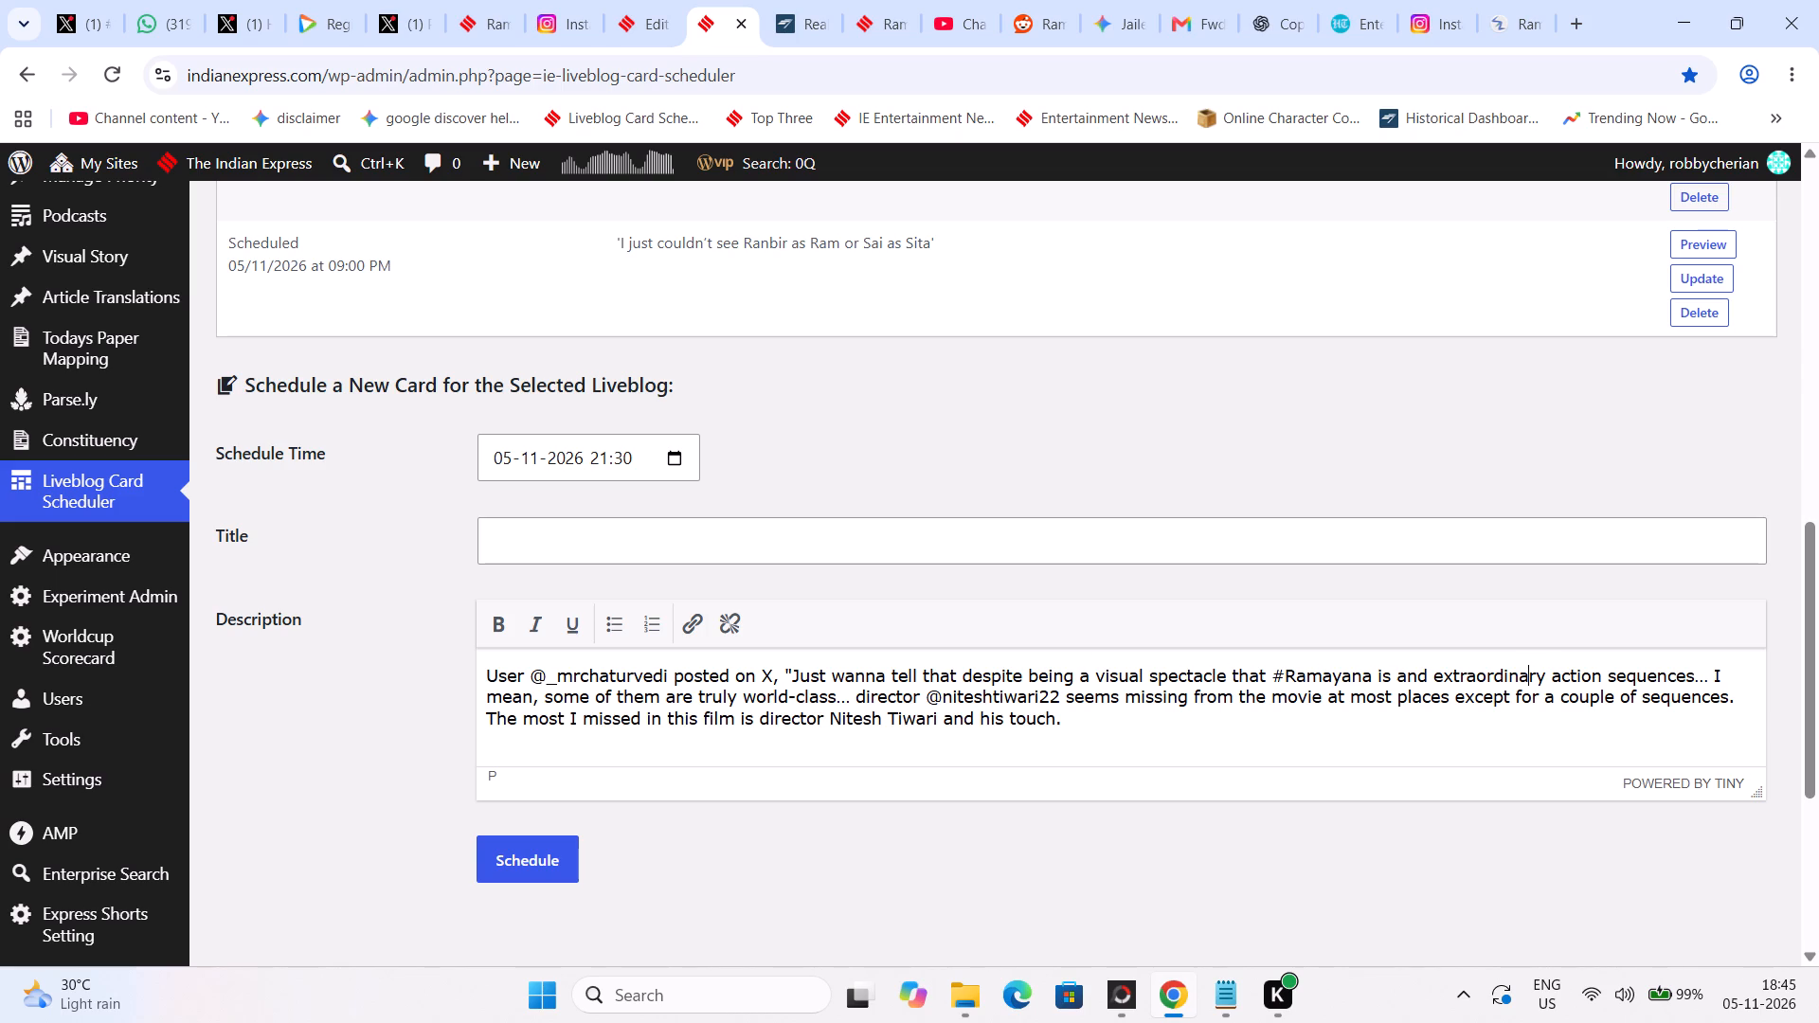
pyautogui.press('Down')
pyautogui.press('Down')
pyautogui.press('Down')
pyautogui.hotkey('shift', '"')
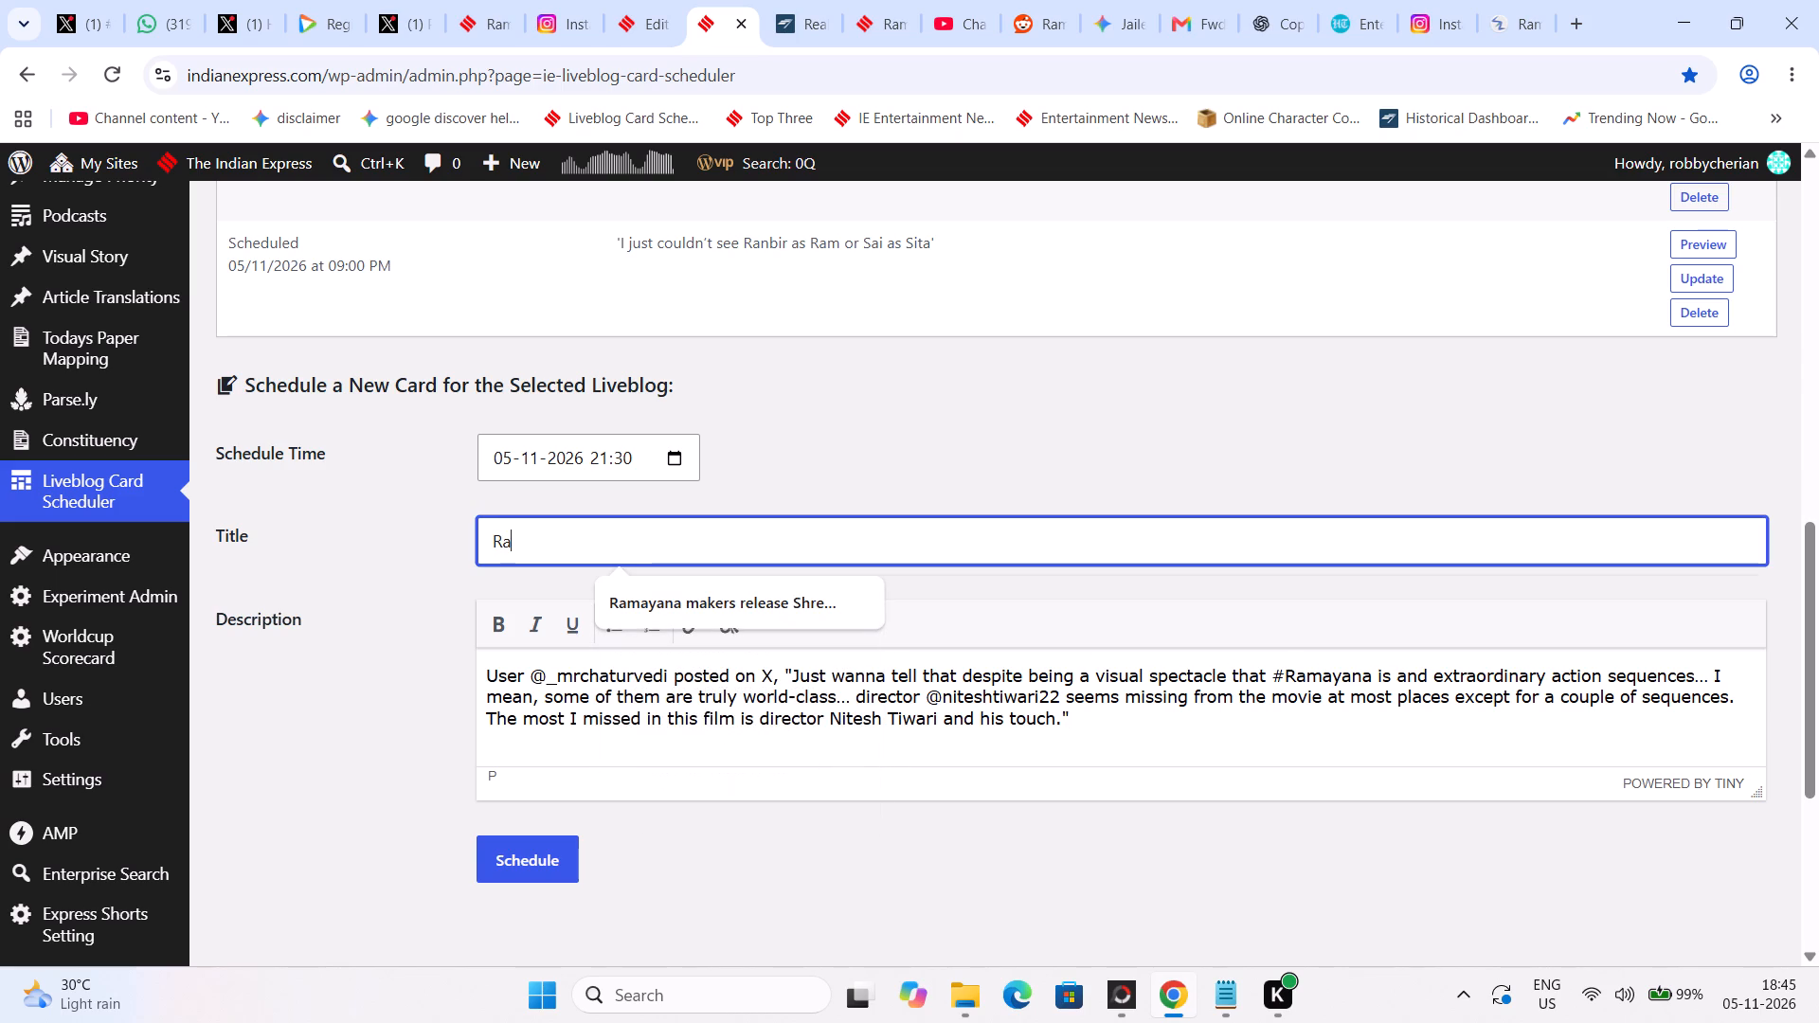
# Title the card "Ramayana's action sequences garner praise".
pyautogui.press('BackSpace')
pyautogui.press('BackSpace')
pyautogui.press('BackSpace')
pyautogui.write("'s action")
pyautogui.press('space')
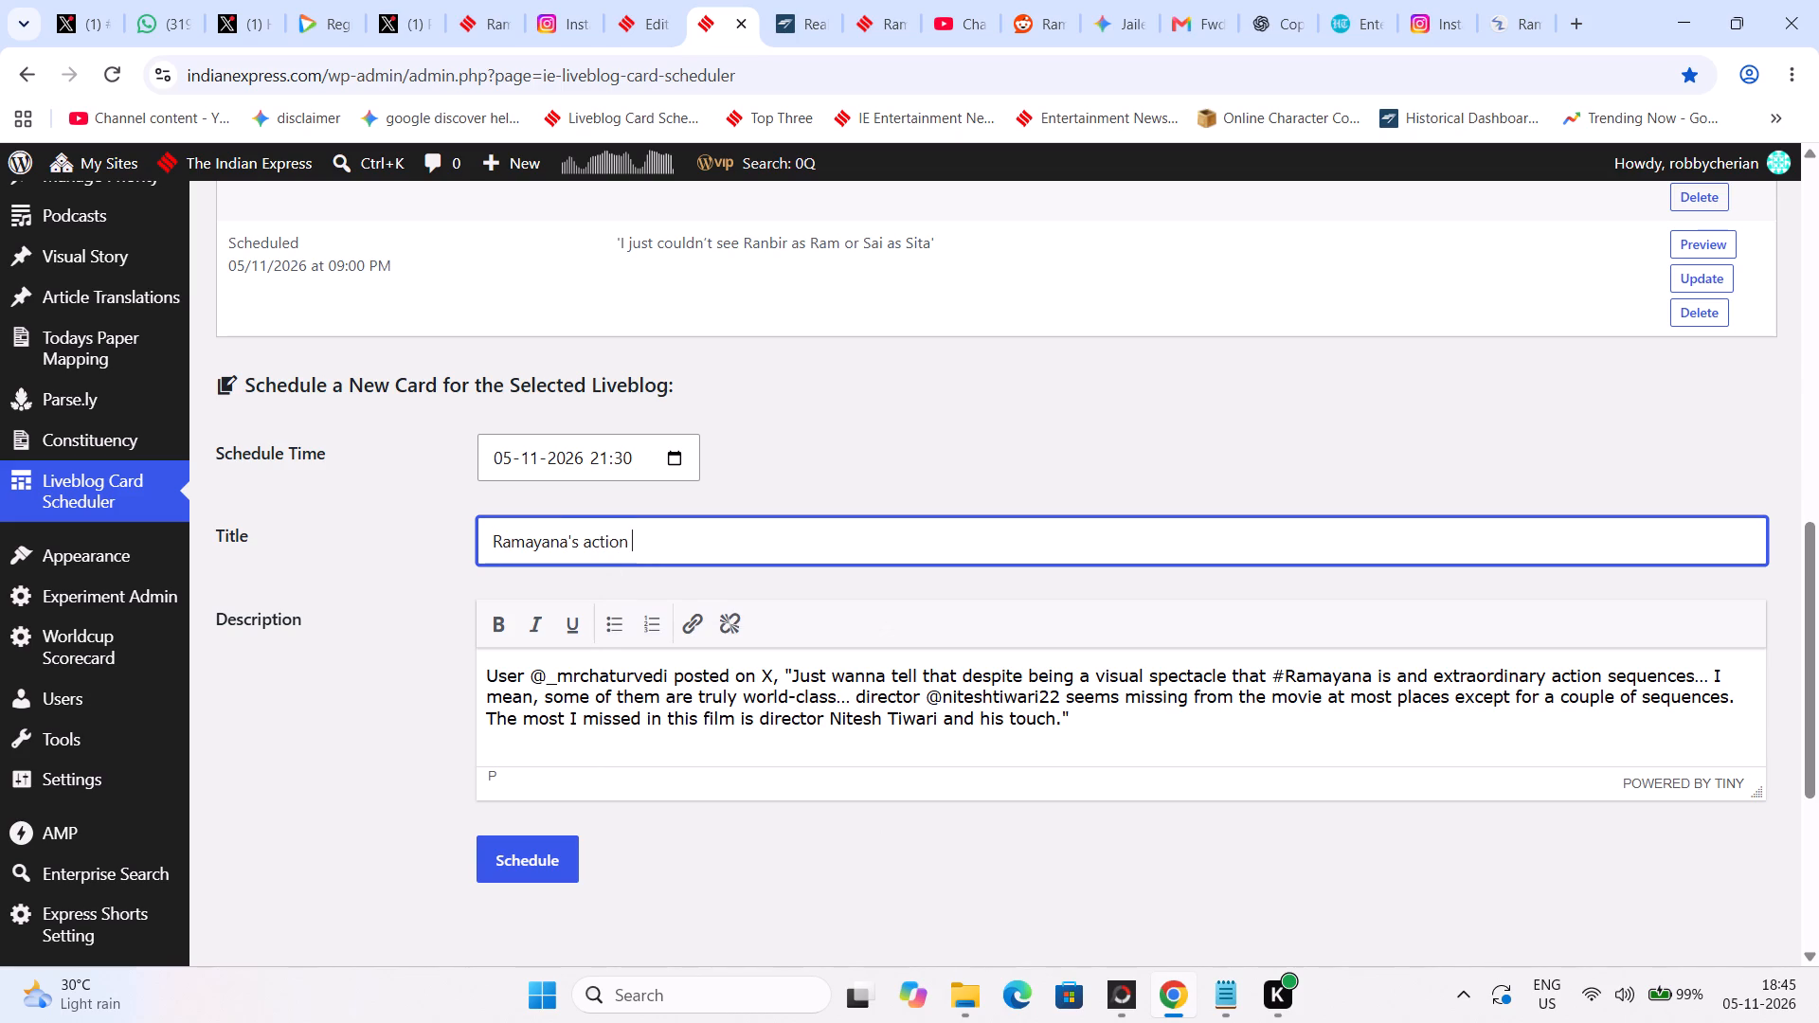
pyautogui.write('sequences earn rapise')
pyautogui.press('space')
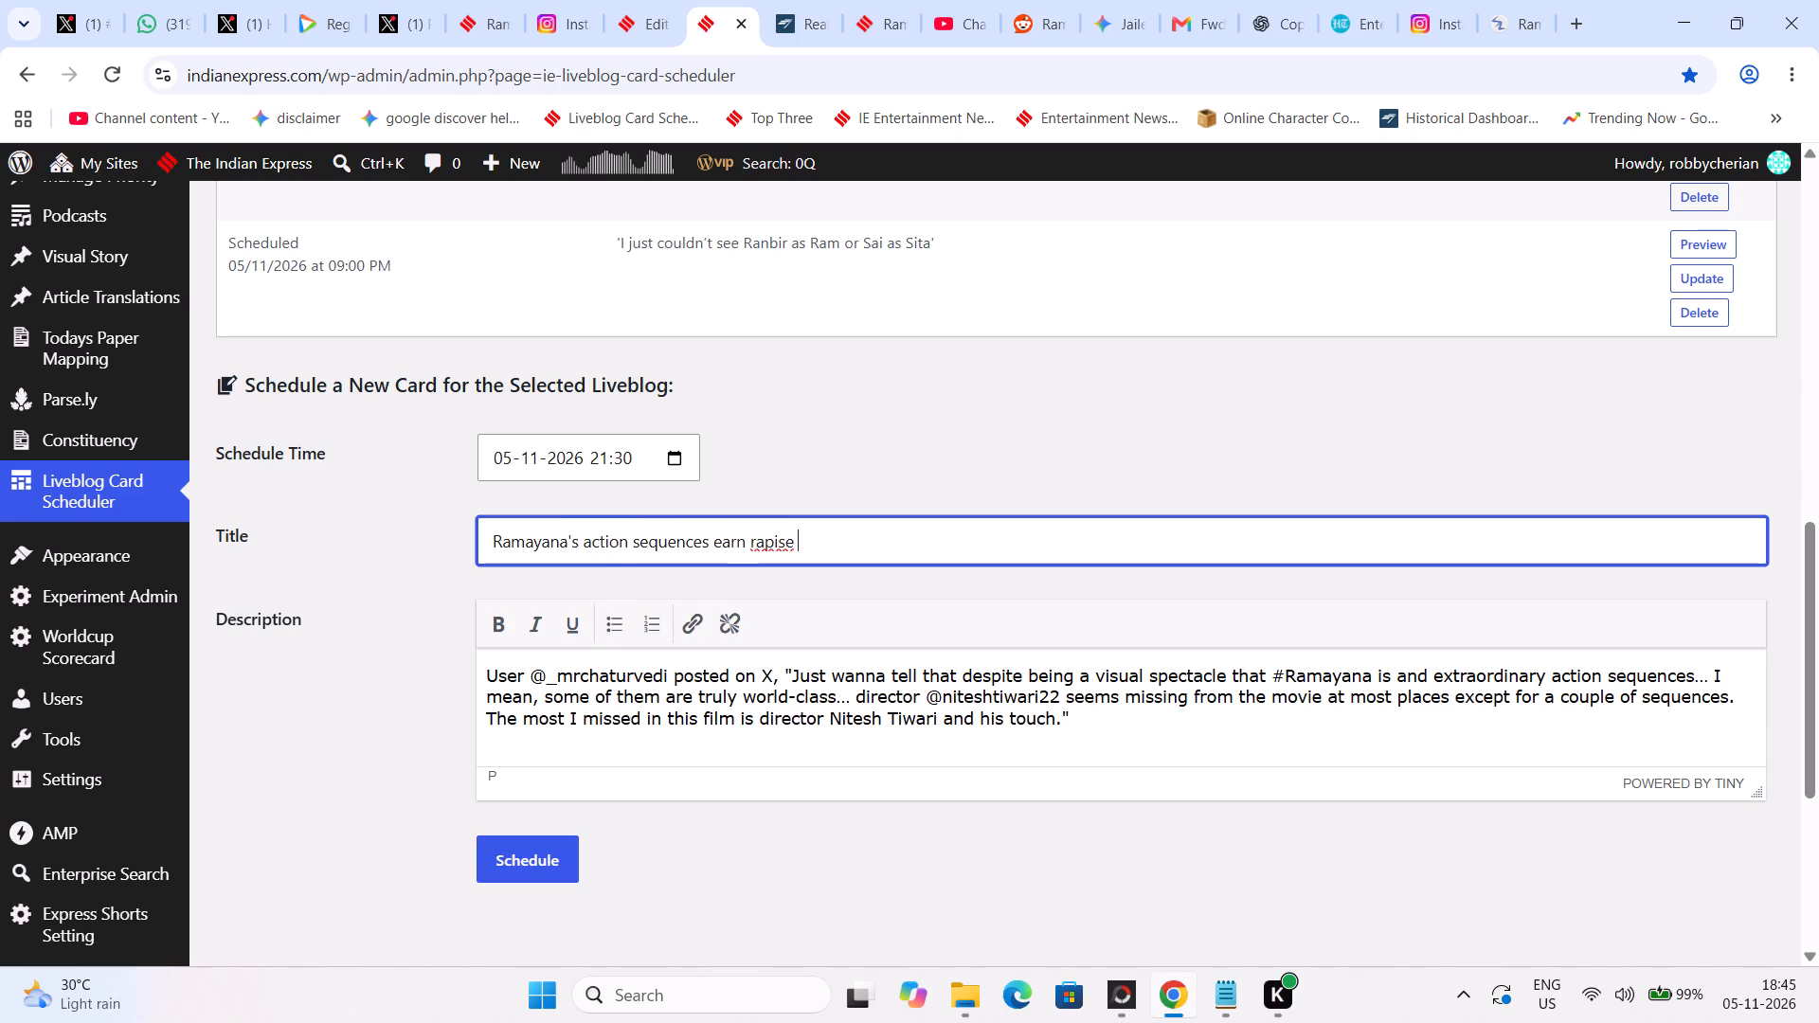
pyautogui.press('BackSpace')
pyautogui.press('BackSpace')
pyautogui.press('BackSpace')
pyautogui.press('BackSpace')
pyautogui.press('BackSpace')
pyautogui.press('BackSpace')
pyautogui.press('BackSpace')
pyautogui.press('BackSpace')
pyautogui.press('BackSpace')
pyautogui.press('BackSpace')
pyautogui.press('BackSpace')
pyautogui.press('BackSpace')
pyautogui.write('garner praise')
# Replace the title with the description's phrase "action sequences… I mean, some of them are truly world-class", capitalising its first word.
pyautogui.moveTo(1554, 678); pyautogui.dragTo(992, 690)
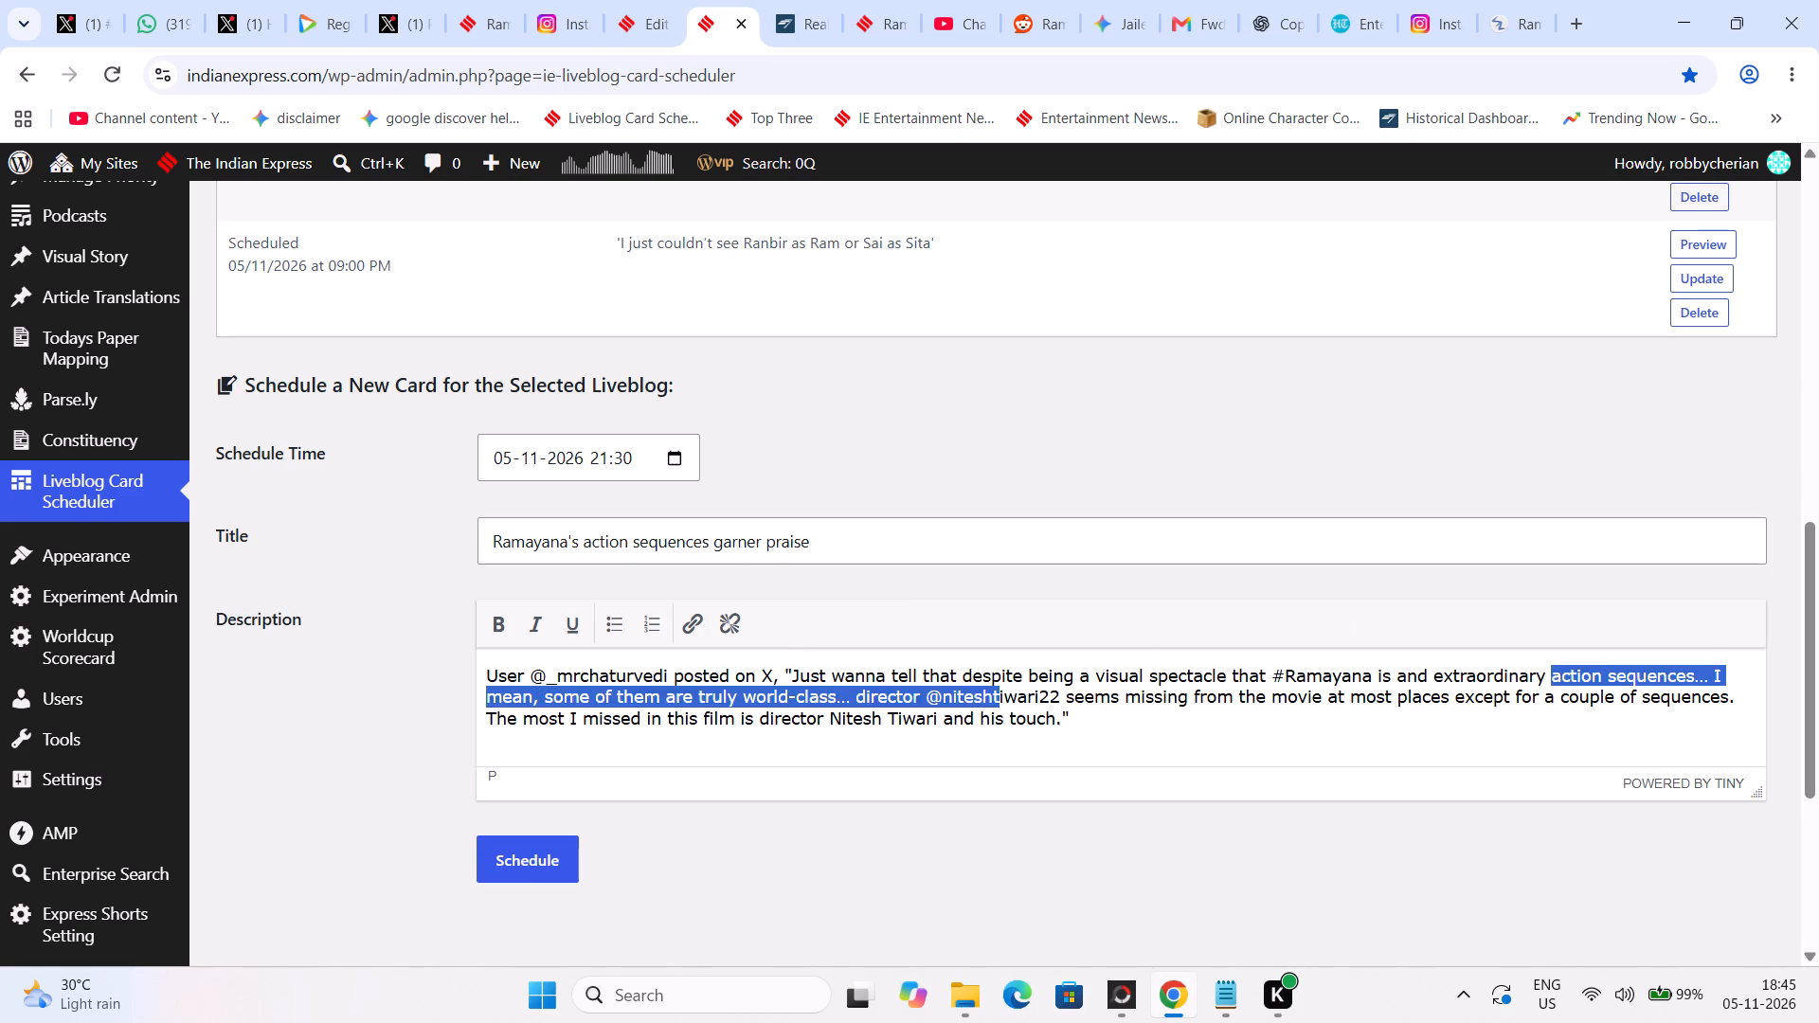
pyautogui.moveTo(992, 690); pyautogui.dragTo(836, 697)
pyautogui.hotkey('ctrl', 'c')
pyautogui.moveTo(851, 554); pyautogui.dragTo(842, 554)
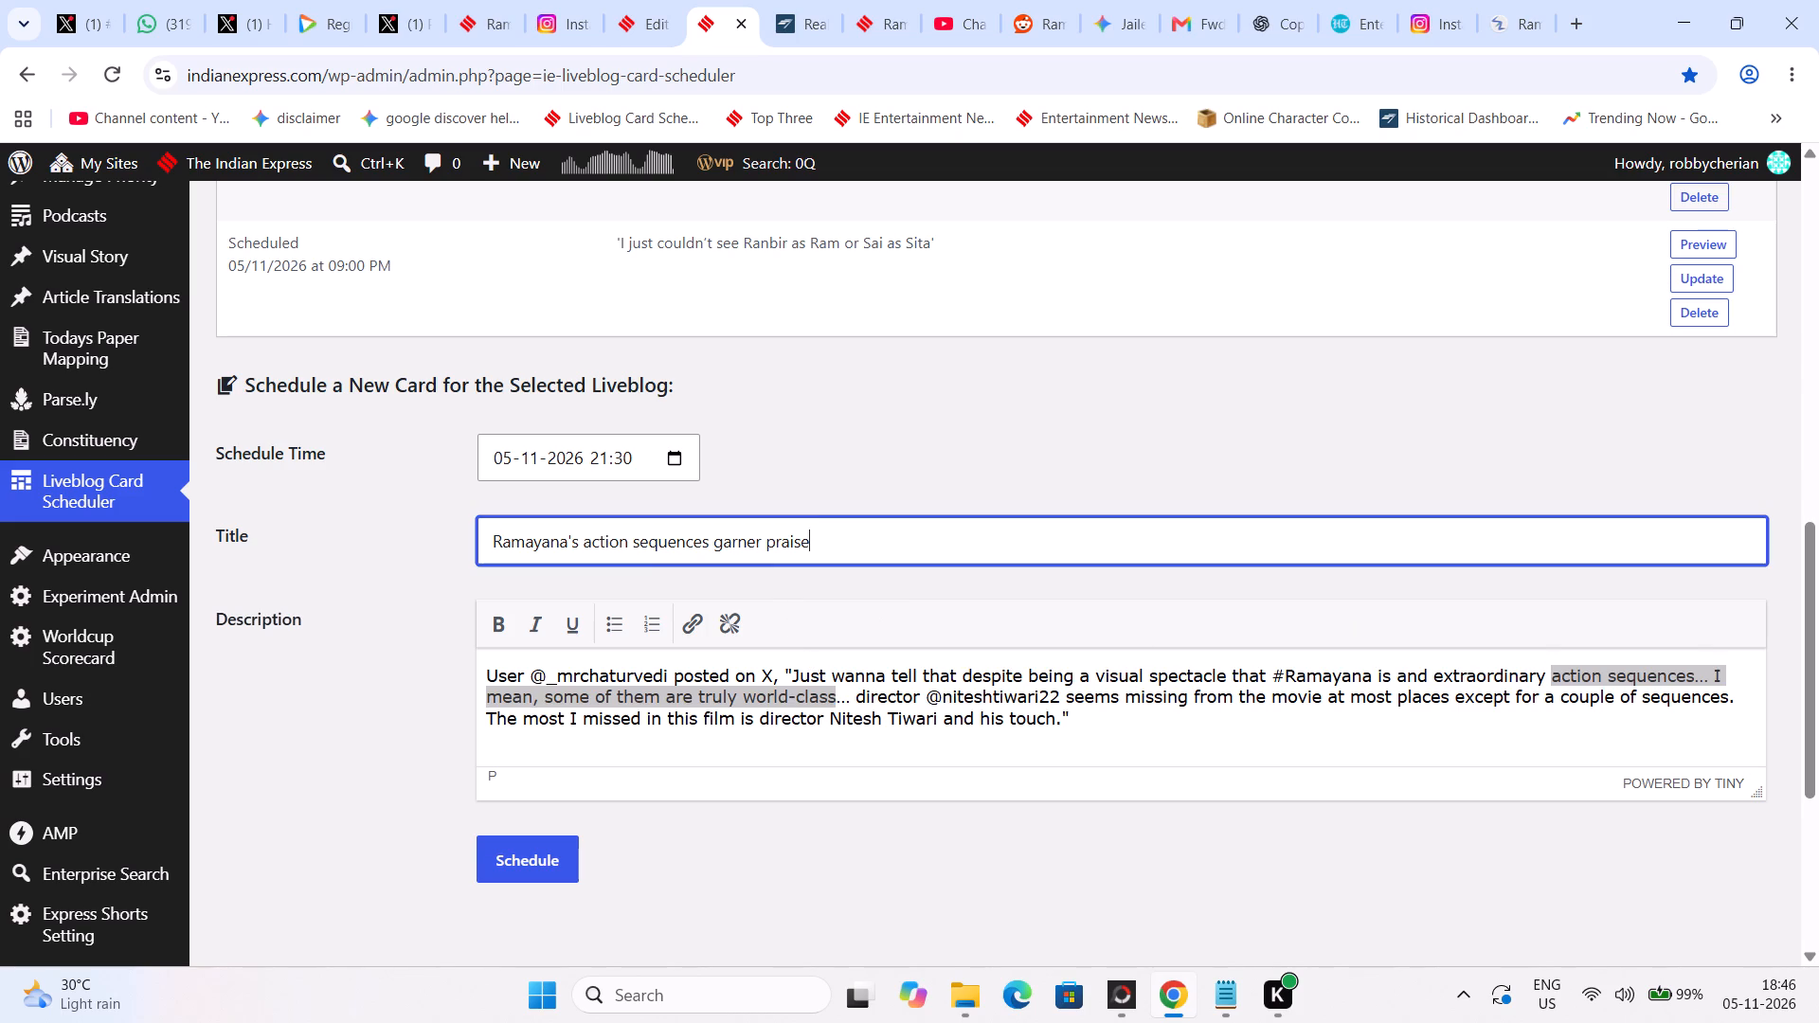
pyautogui.moveTo(842, 554); pyautogui.dragTo(480, 557)
pyautogui.hotkey('ctrl', 'v')
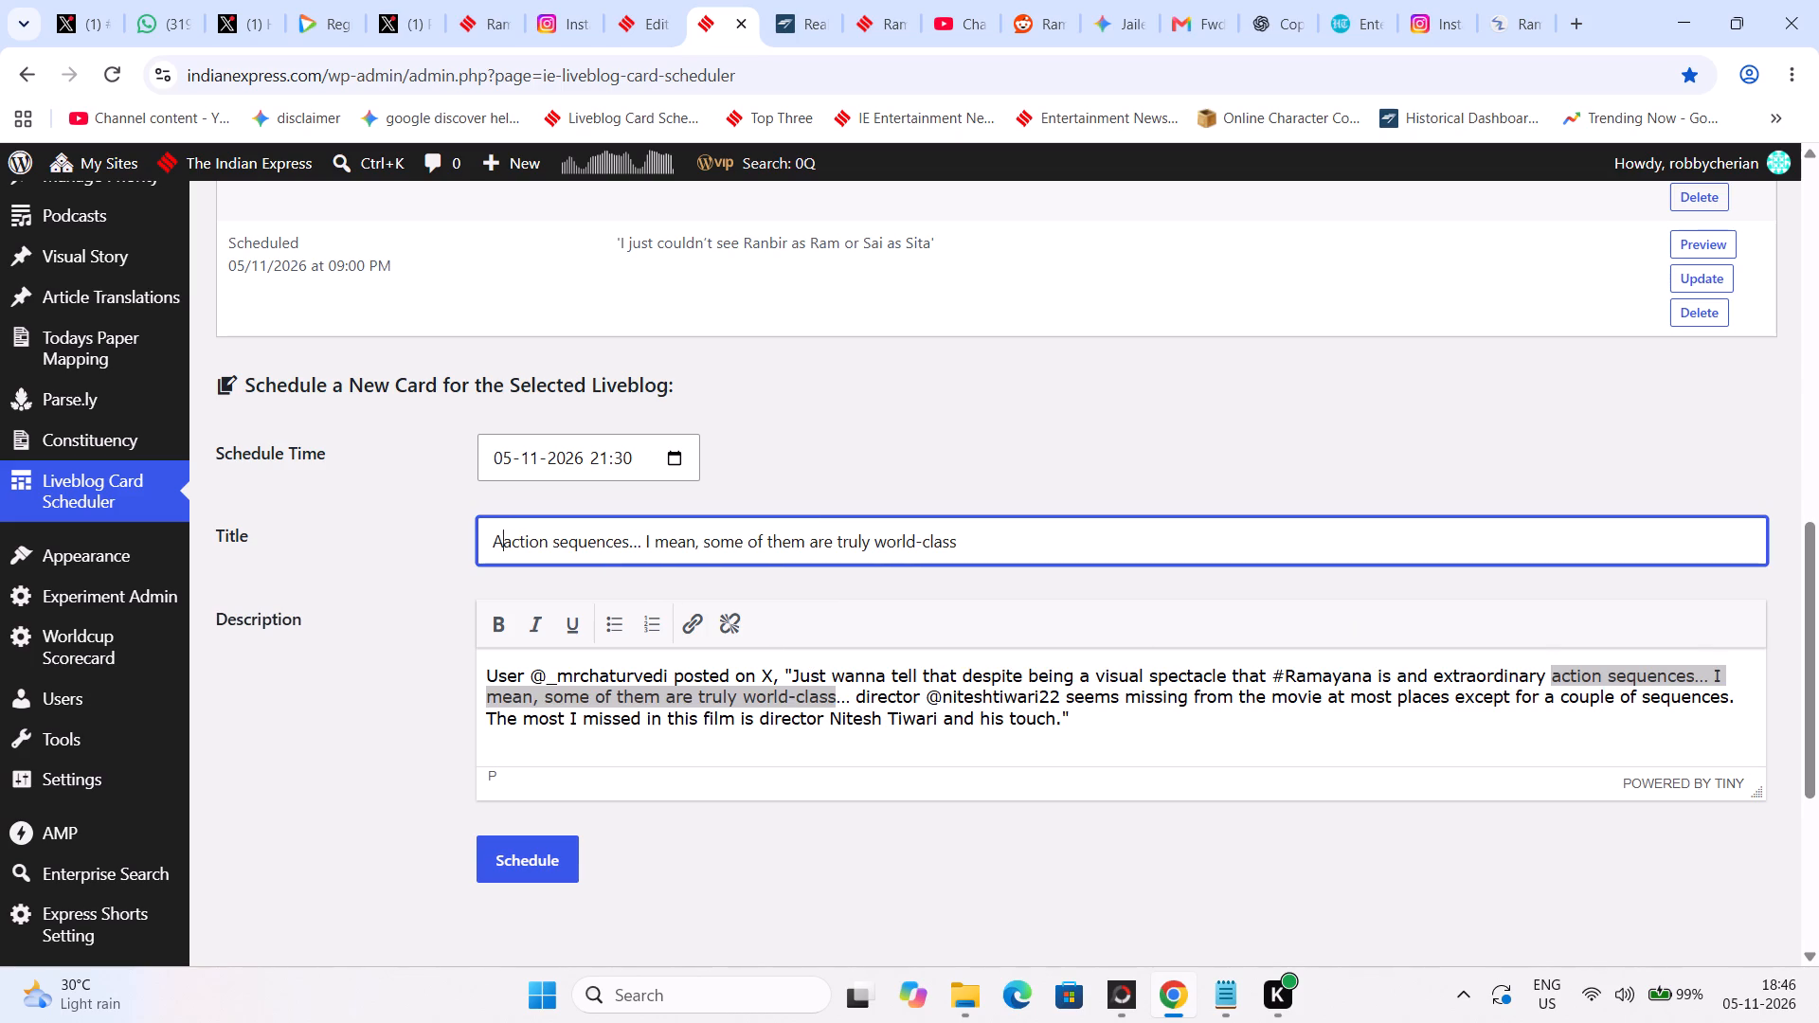
pyautogui.press('Delete')
pyautogui.press('Left')
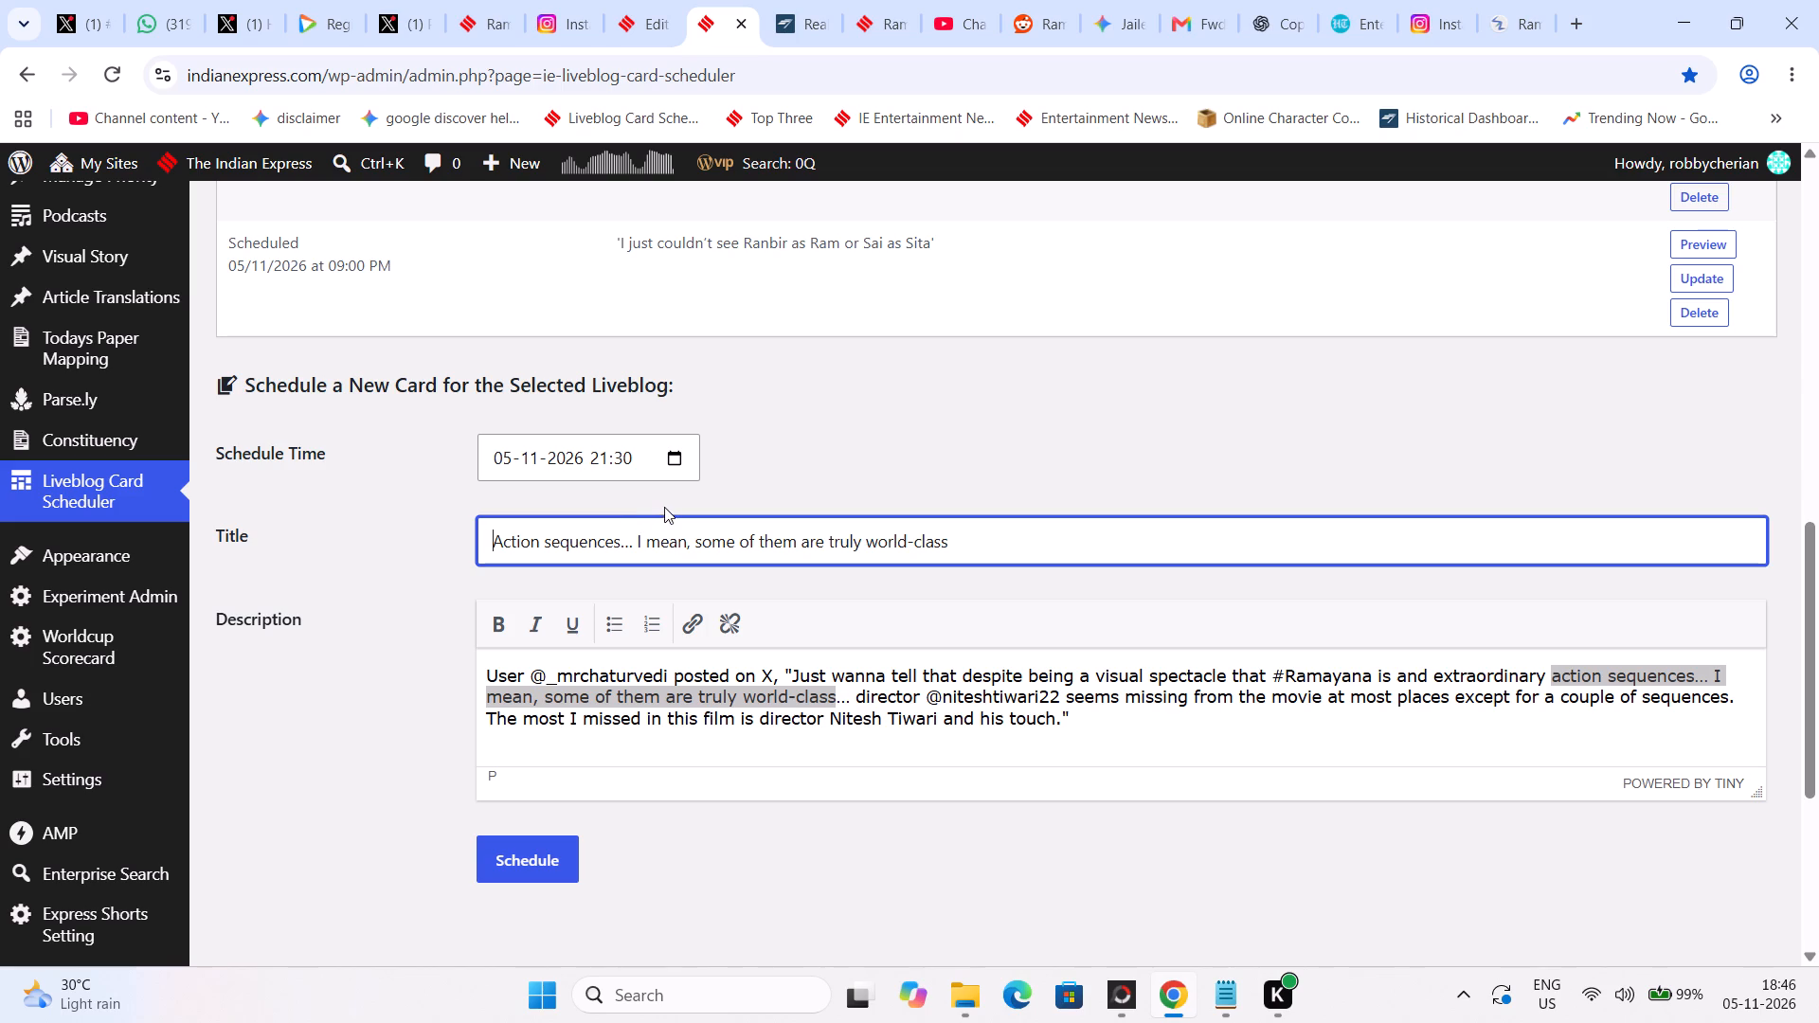
# Shorten the title to "Action sequences are truly world-class" and add a closing single quotation mark.
pyautogui.press('Down')
pyautogui.press("'")
pyautogui.press('Left')
pyautogui.press('Left')
pyautogui.press('Left')
pyautogui.press('Left')
pyautogui.press('Left')
pyautogui.press('Left')
pyautogui.press('Left')
pyautogui.press('Left')
pyautogui.press('Left')
pyautogui.press('Left')
pyautogui.press('Left')
pyautogui.press('Left')
pyautogui.press('Left')
pyautogui.press('Left')
pyautogui.press('Left')
pyautogui.press('Left')
pyautogui.press('Left')
pyautogui.press('Left')
pyautogui.press('Left')
pyautogui.press('Left')
pyautogui.press('BackSpace')
pyautogui.press('BackSpace')
pyautogui.press('BackSpace')
pyautogui.press('BackSpace')
pyautogui.press('BackSpace')
pyautogui.press('BackSpace')
pyautogui.press('BackSpace')
pyautogui.press('BackSpace')
pyautogui.press('BackSpace')
pyautogui.press('BackSpace')
pyautogui.press('BackSpace')
pyautogui.press('BackSpace')
pyautogui.press('BackSpace')
pyautogui.press('BackSpace')
pyautogui.press('BackSpace')
pyautogui.press('BackSpace')
pyautogui.press('BackSpace')
pyautogui.press('BackSpace')
pyautogui.press('BackSpace')
pyautogui.press('BackSpace')
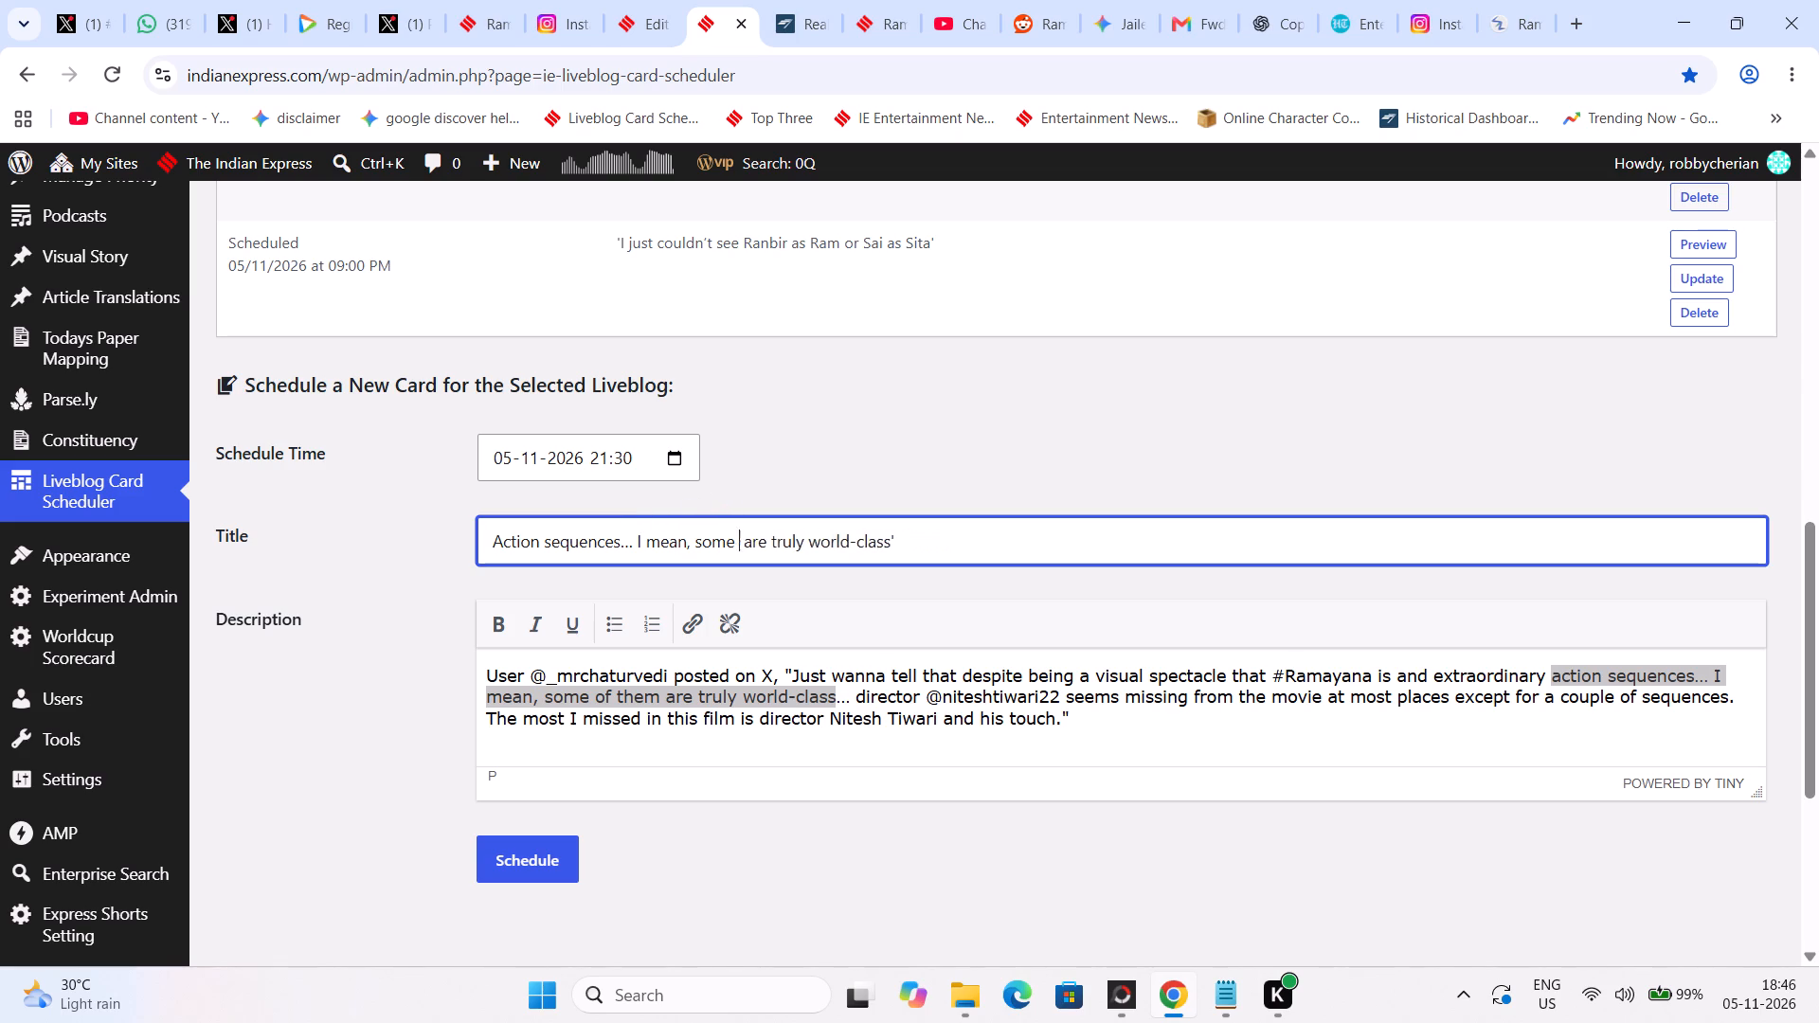
pyautogui.press('s')
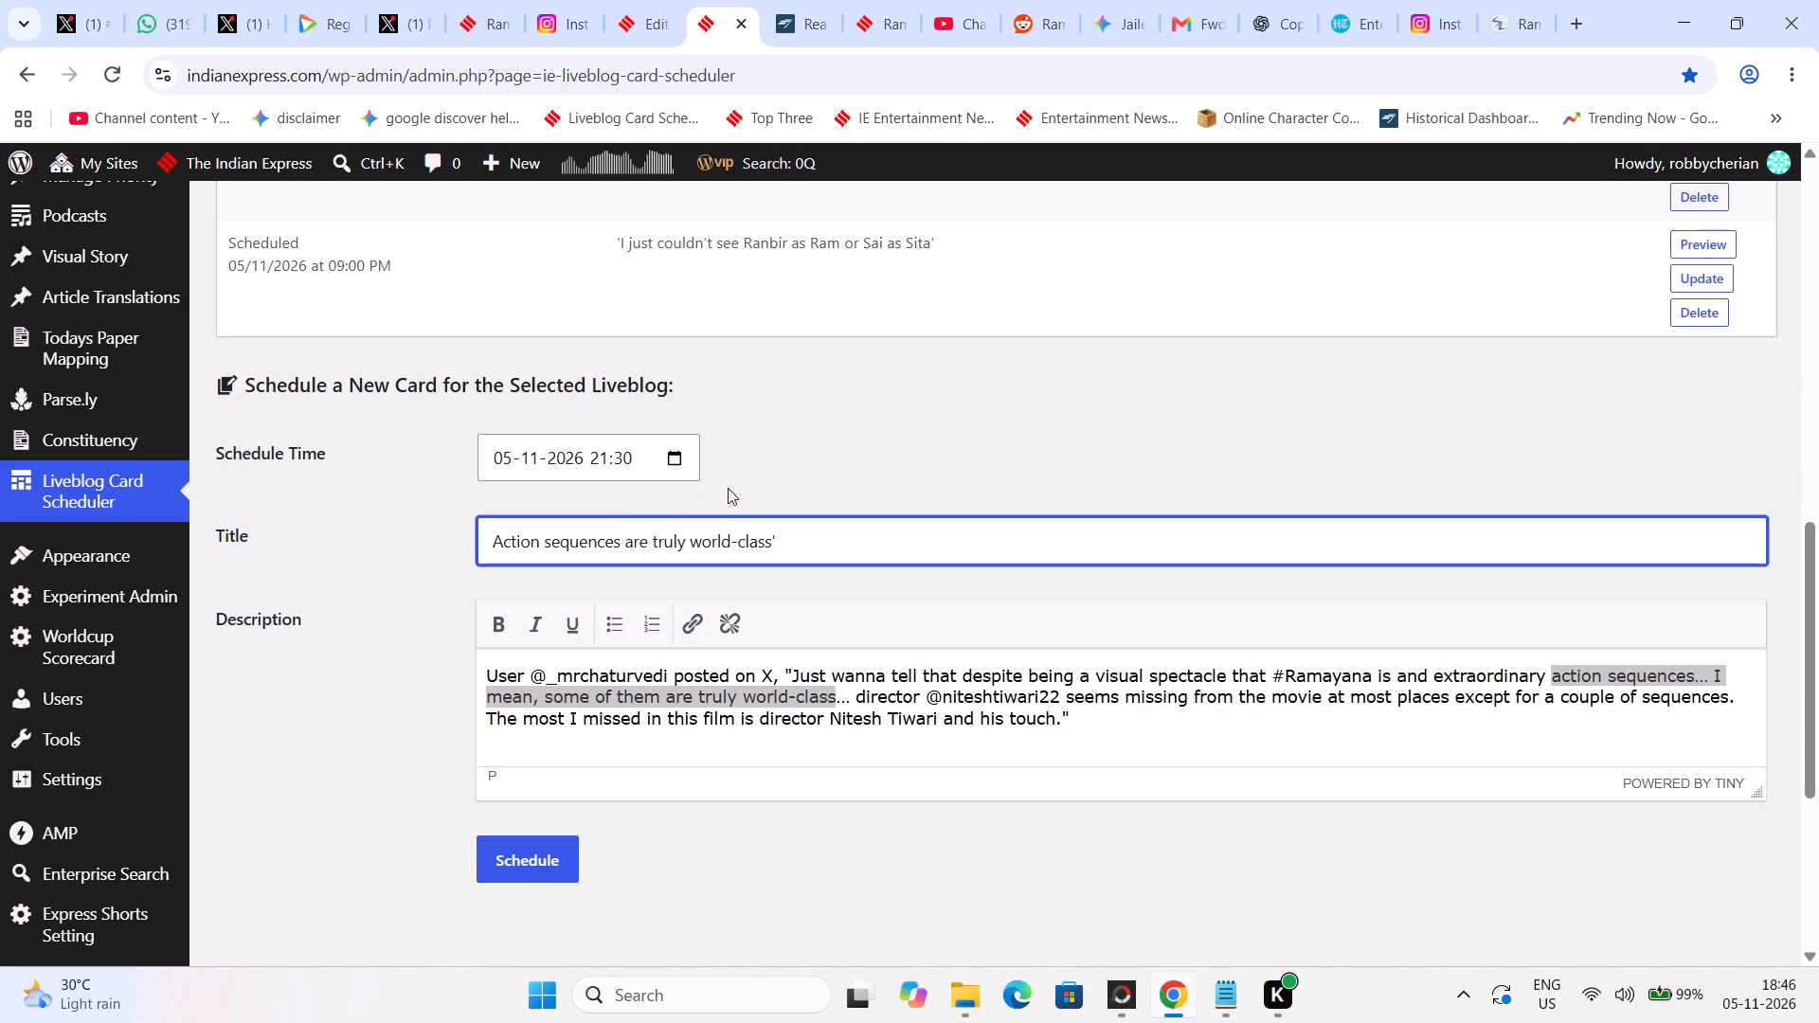
# Add the opening single quotation mark to the title and schedule the card for 21:30 on 05-11-2026.
pyautogui.click(1403, 738)
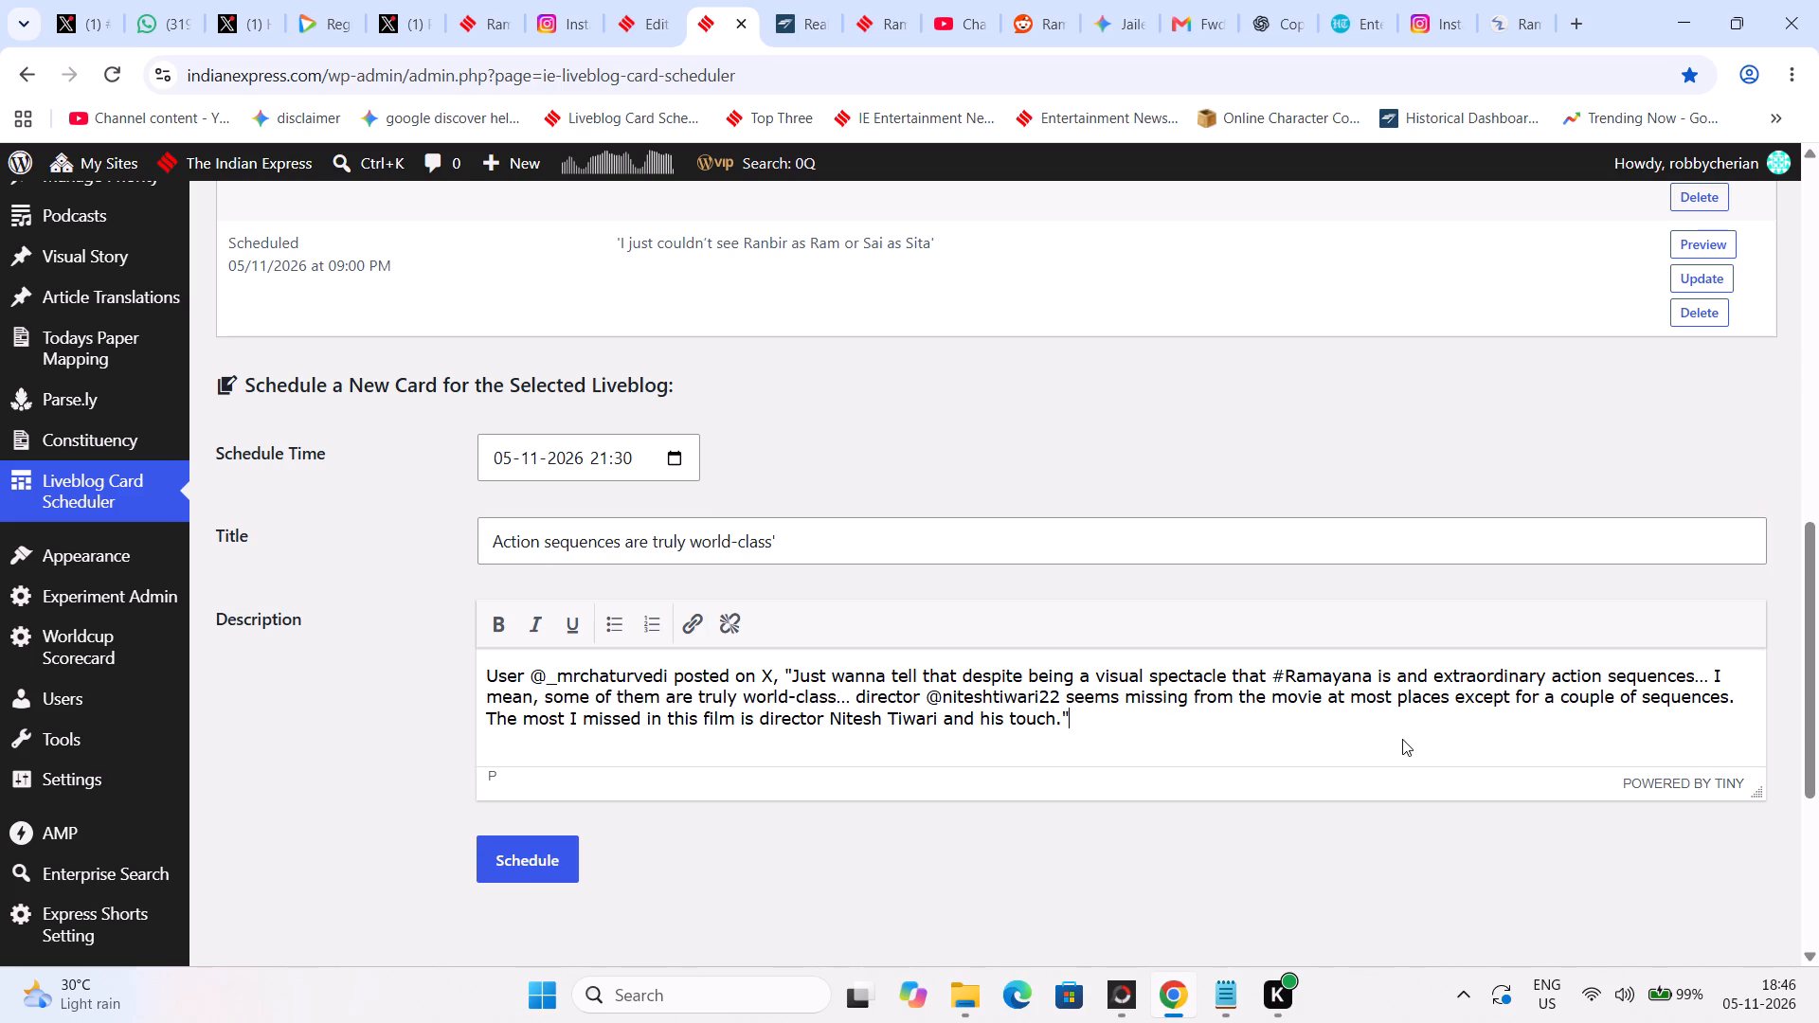
pyautogui.click(468, 531)
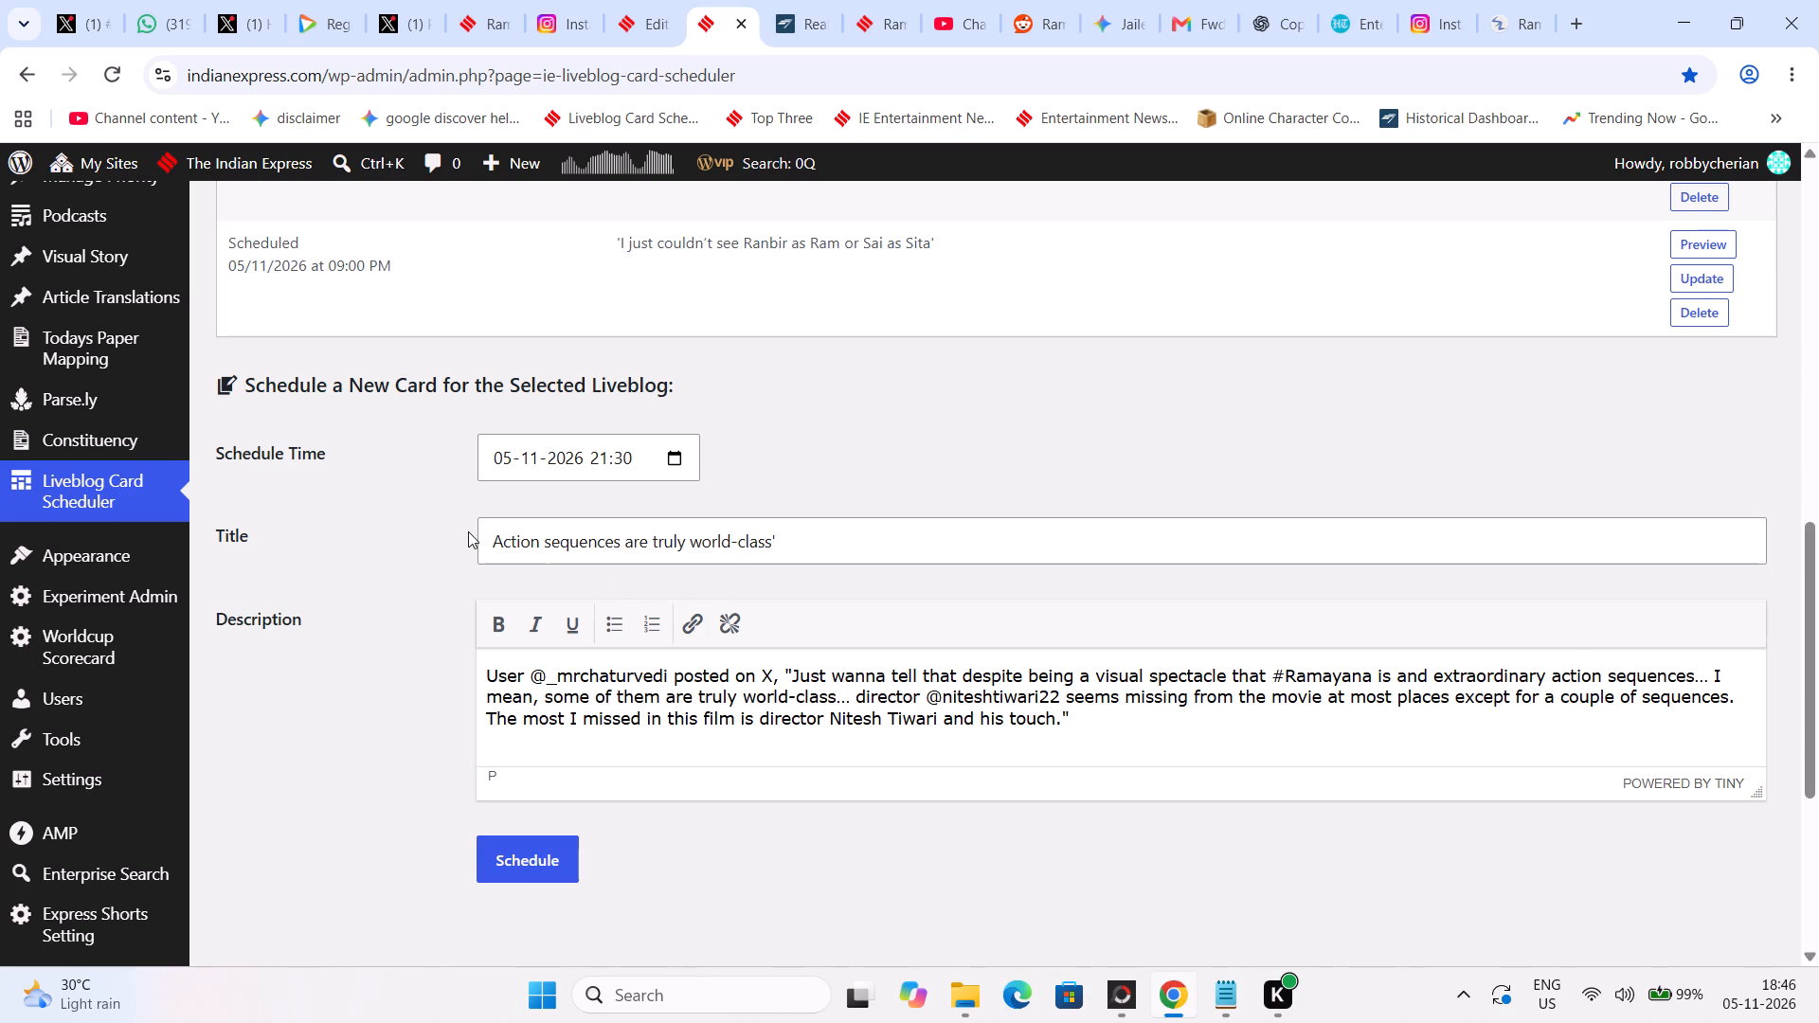
pyautogui.click(489, 538)
pyautogui.press("'")
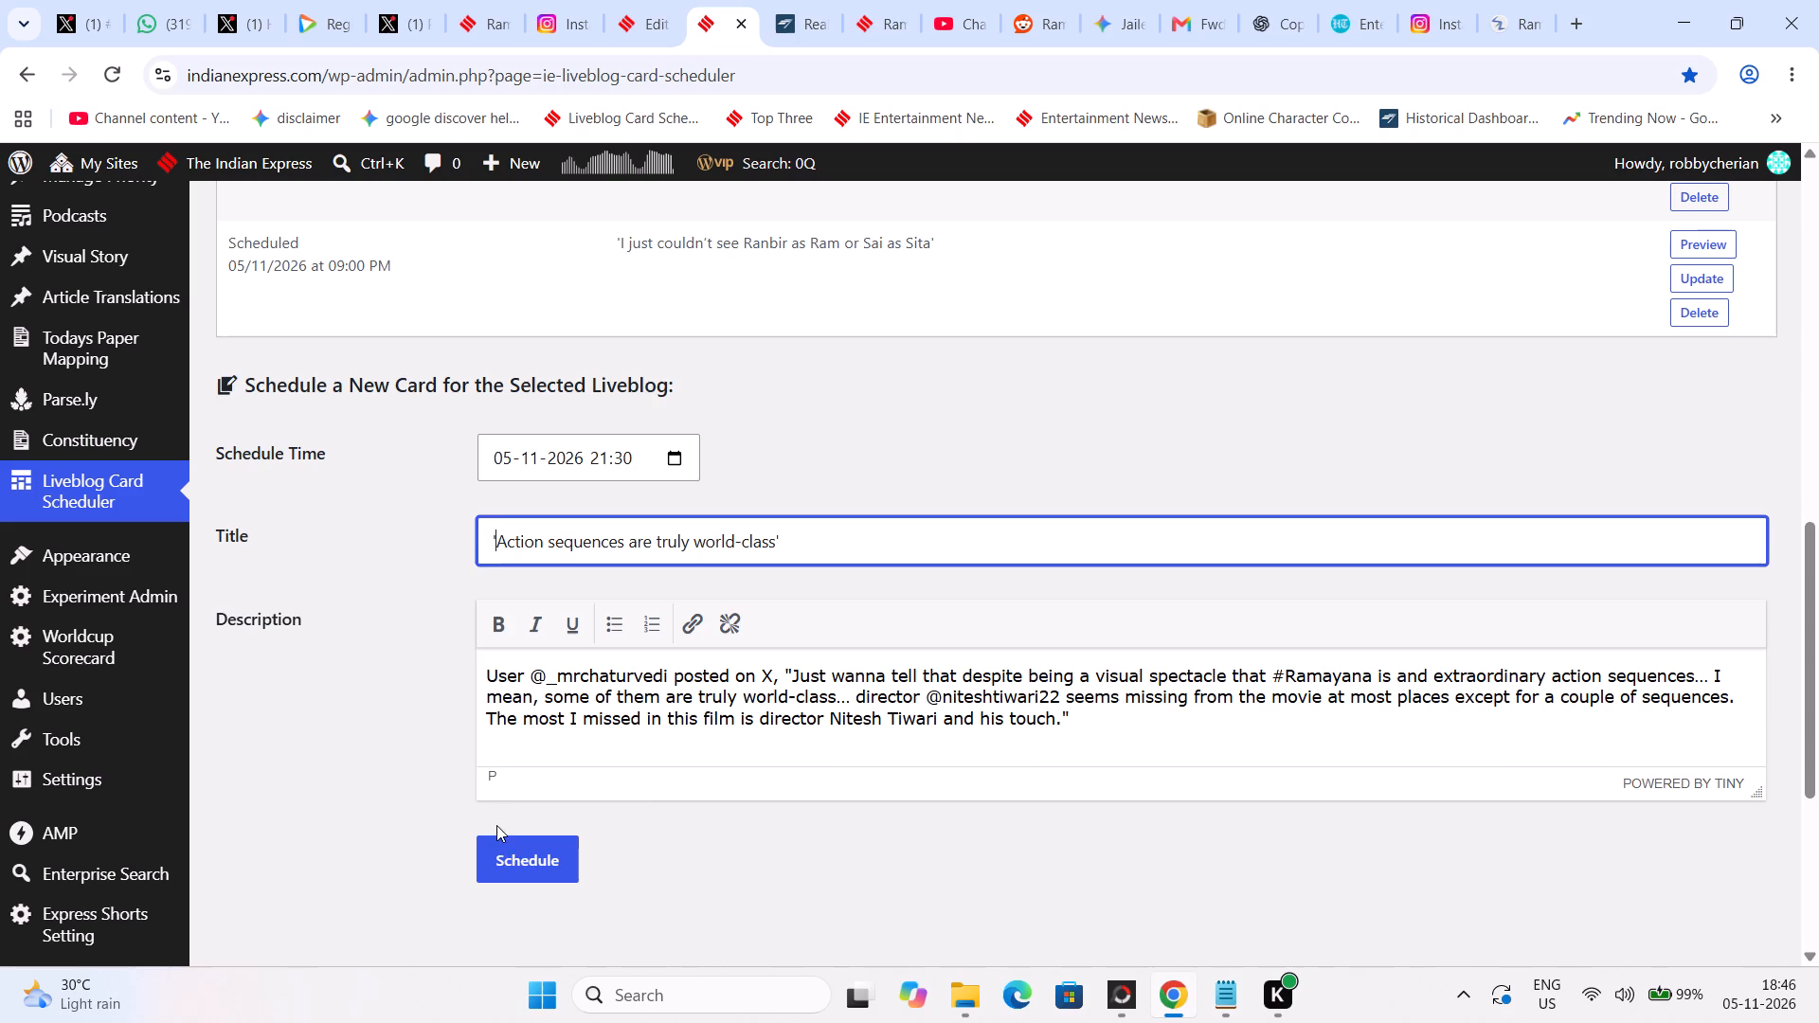
pyautogui.click(515, 859)
pyautogui.scroll(4, 484, 632)
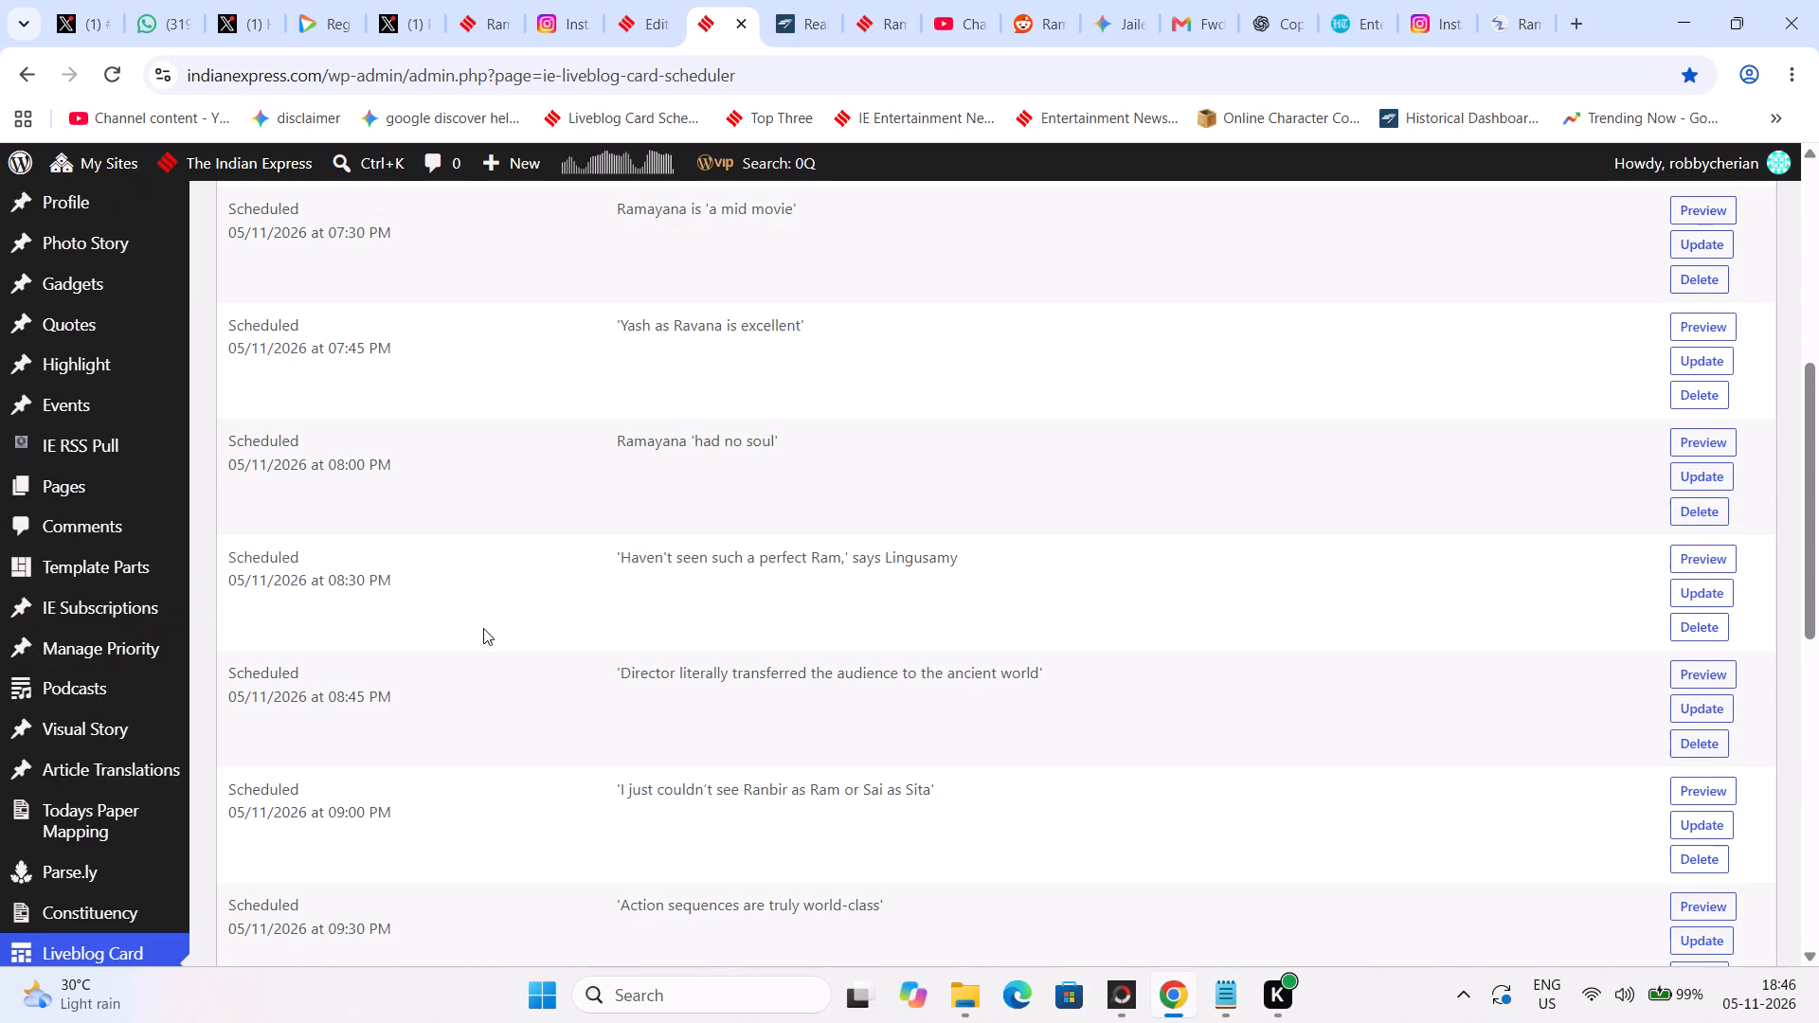
pyautogui.scroll(-2, 483, 628)
pyautogui.click(1715, 751)
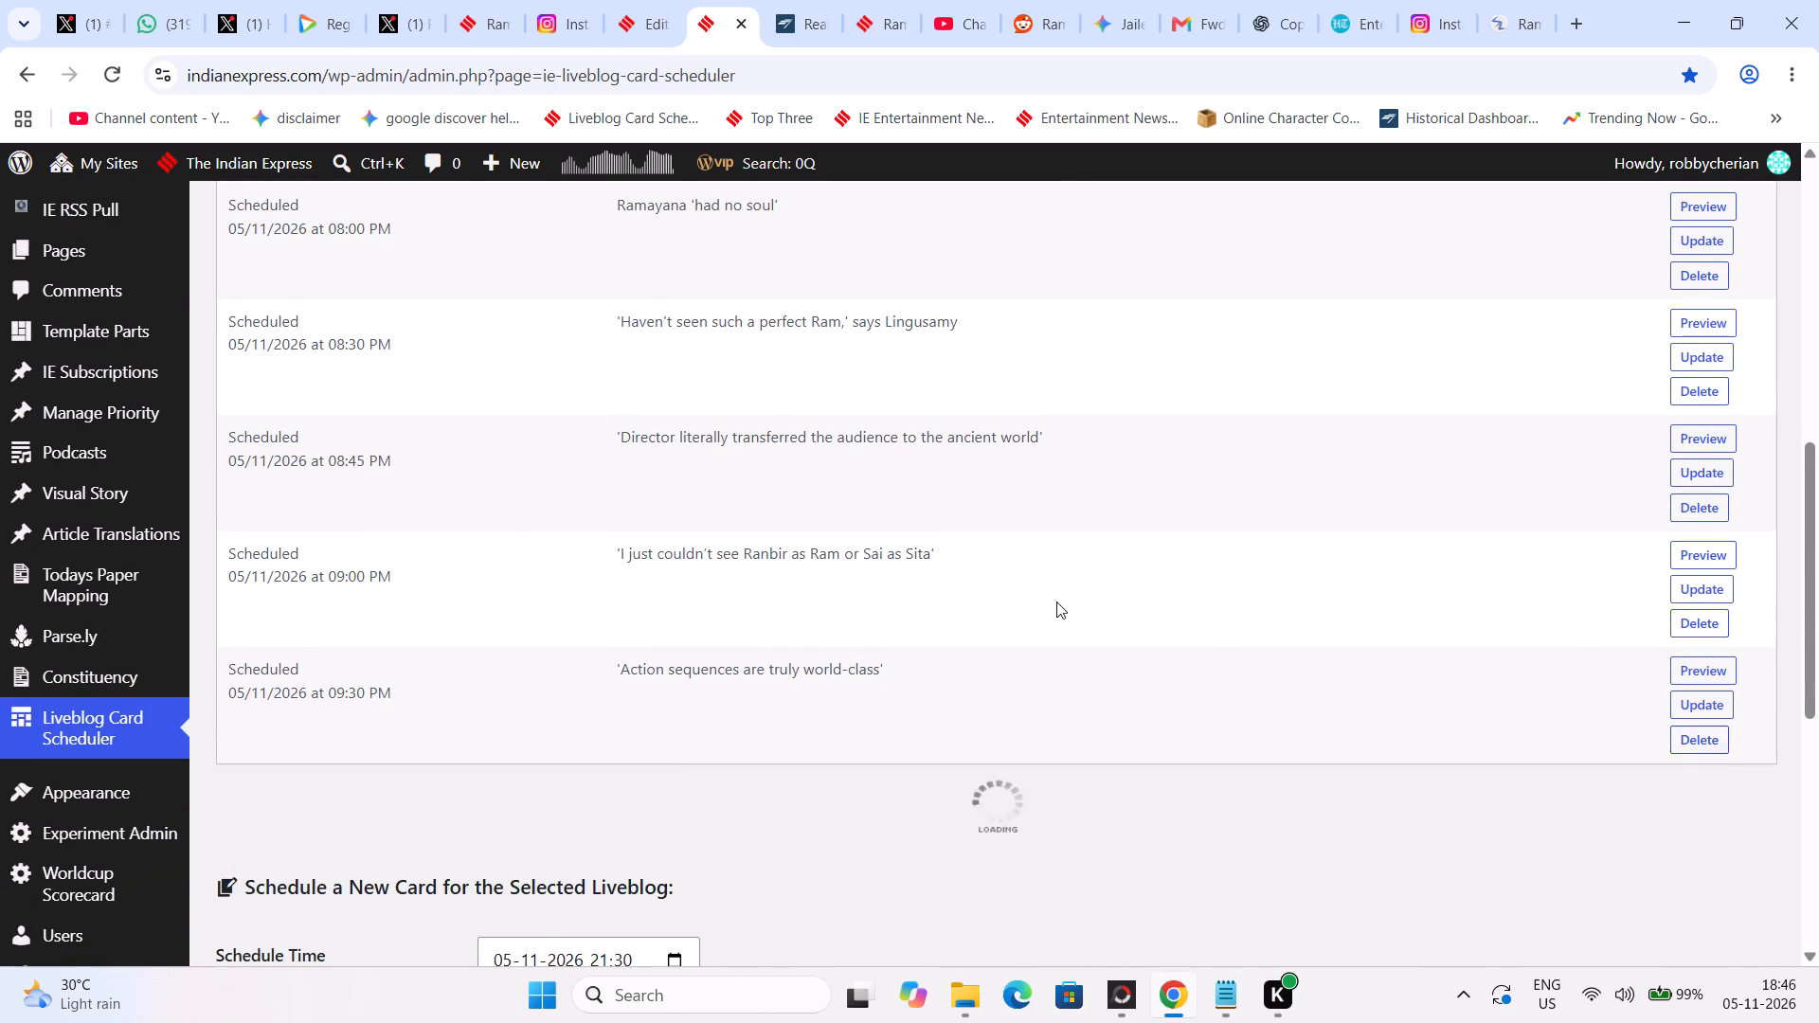
# Return to the opened X post that supplied the card's quote.
pyautogui.click(412, 0)
pyautogui.click(424, 24)
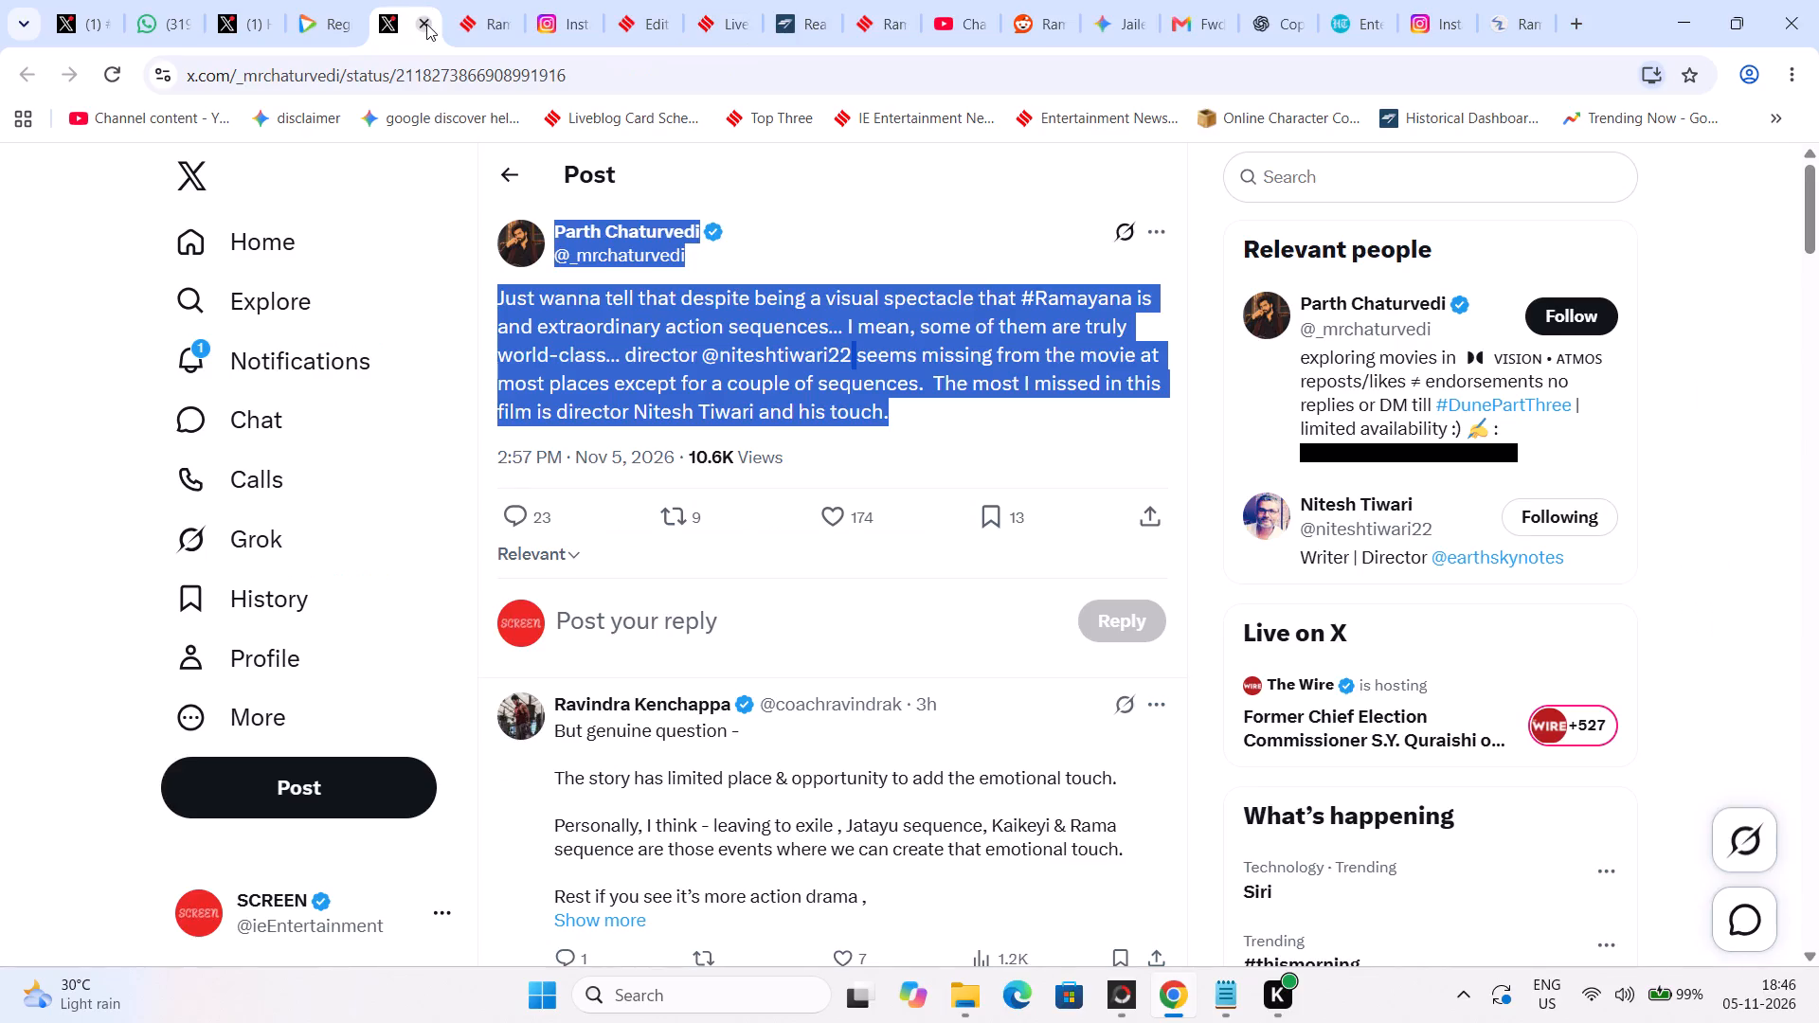
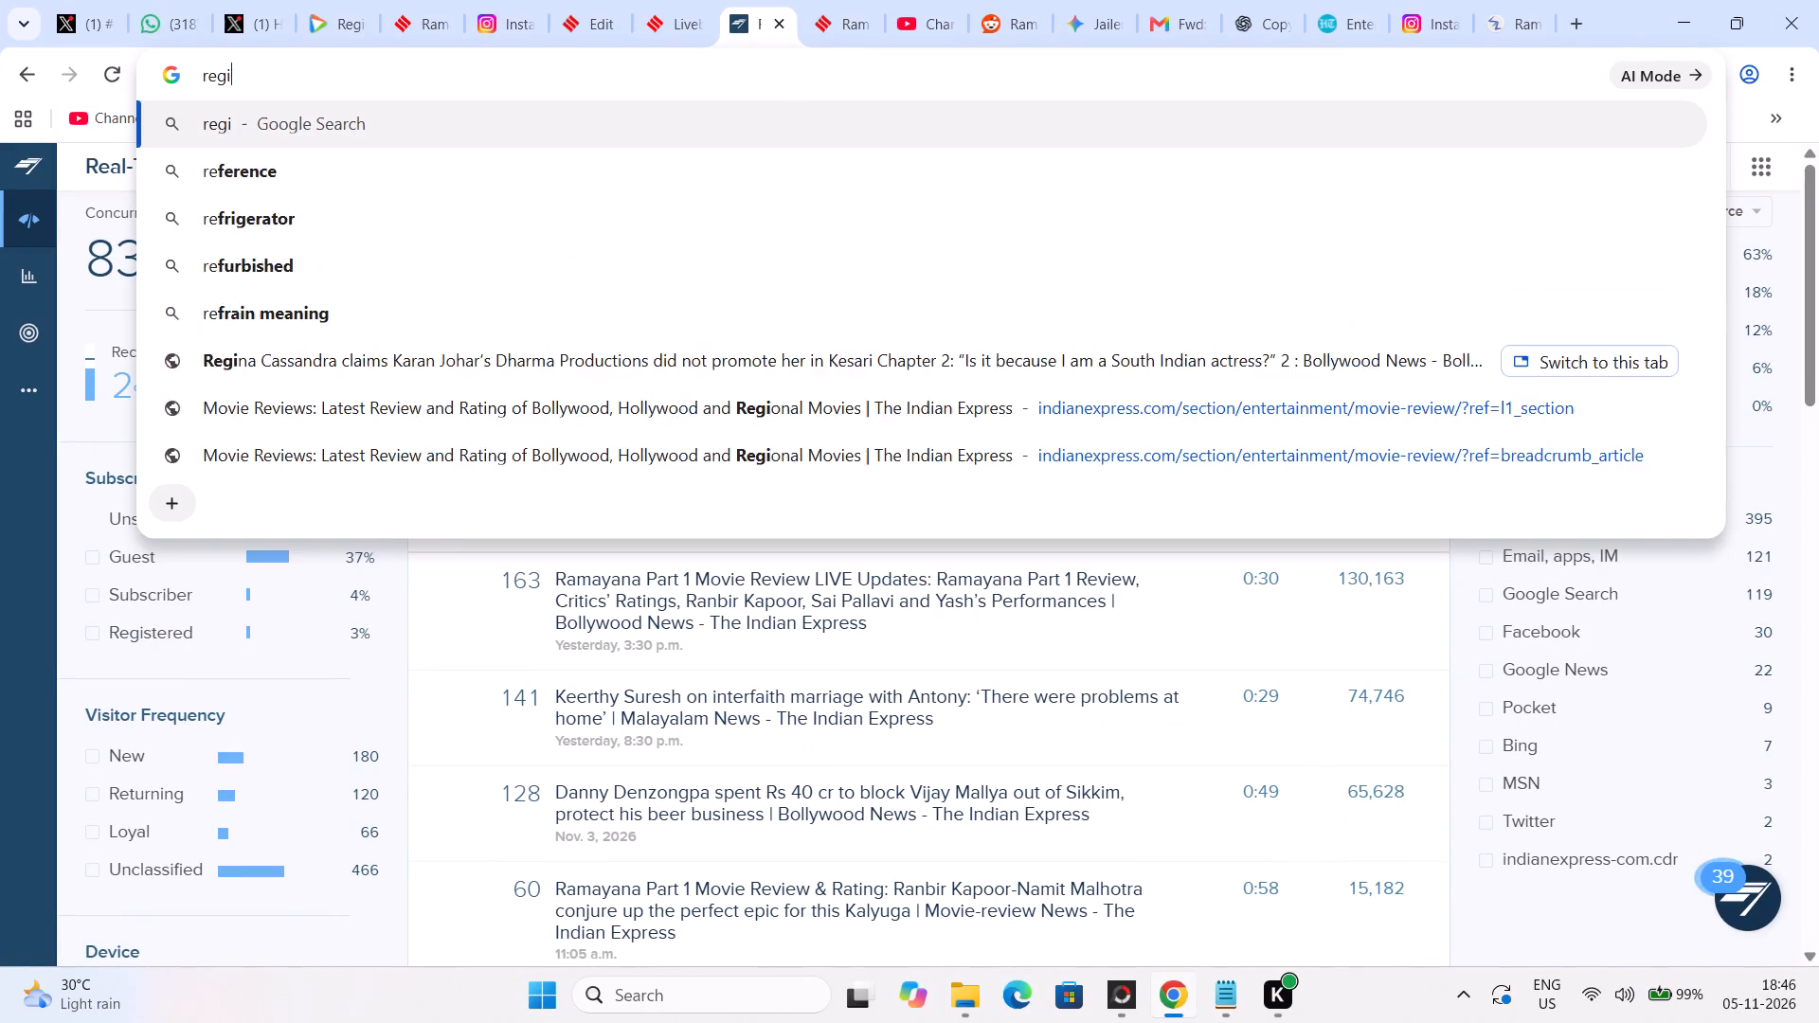
# Search Google for Regina Cassandra and look through the results for recent news about the actress.
pyautogui.write('ne casa')
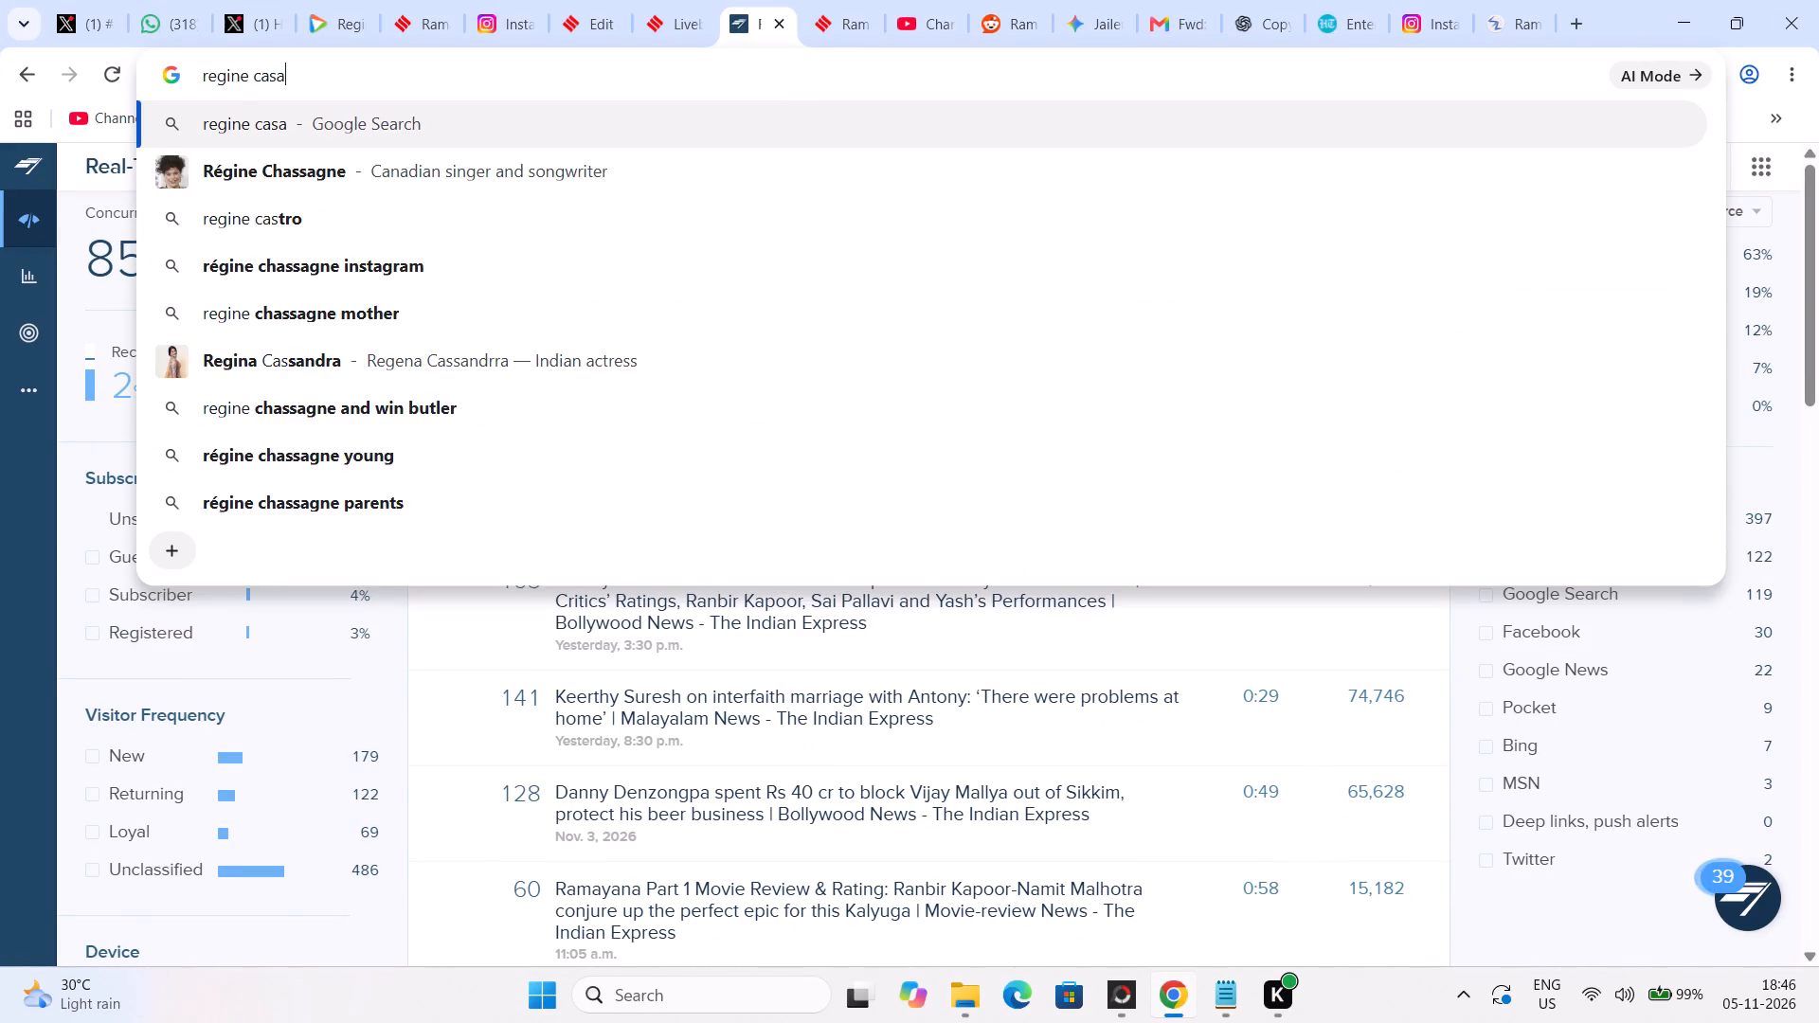
pyautogui.write('nd')
pyautogui.press('Down')
pyautogui.press('Down')
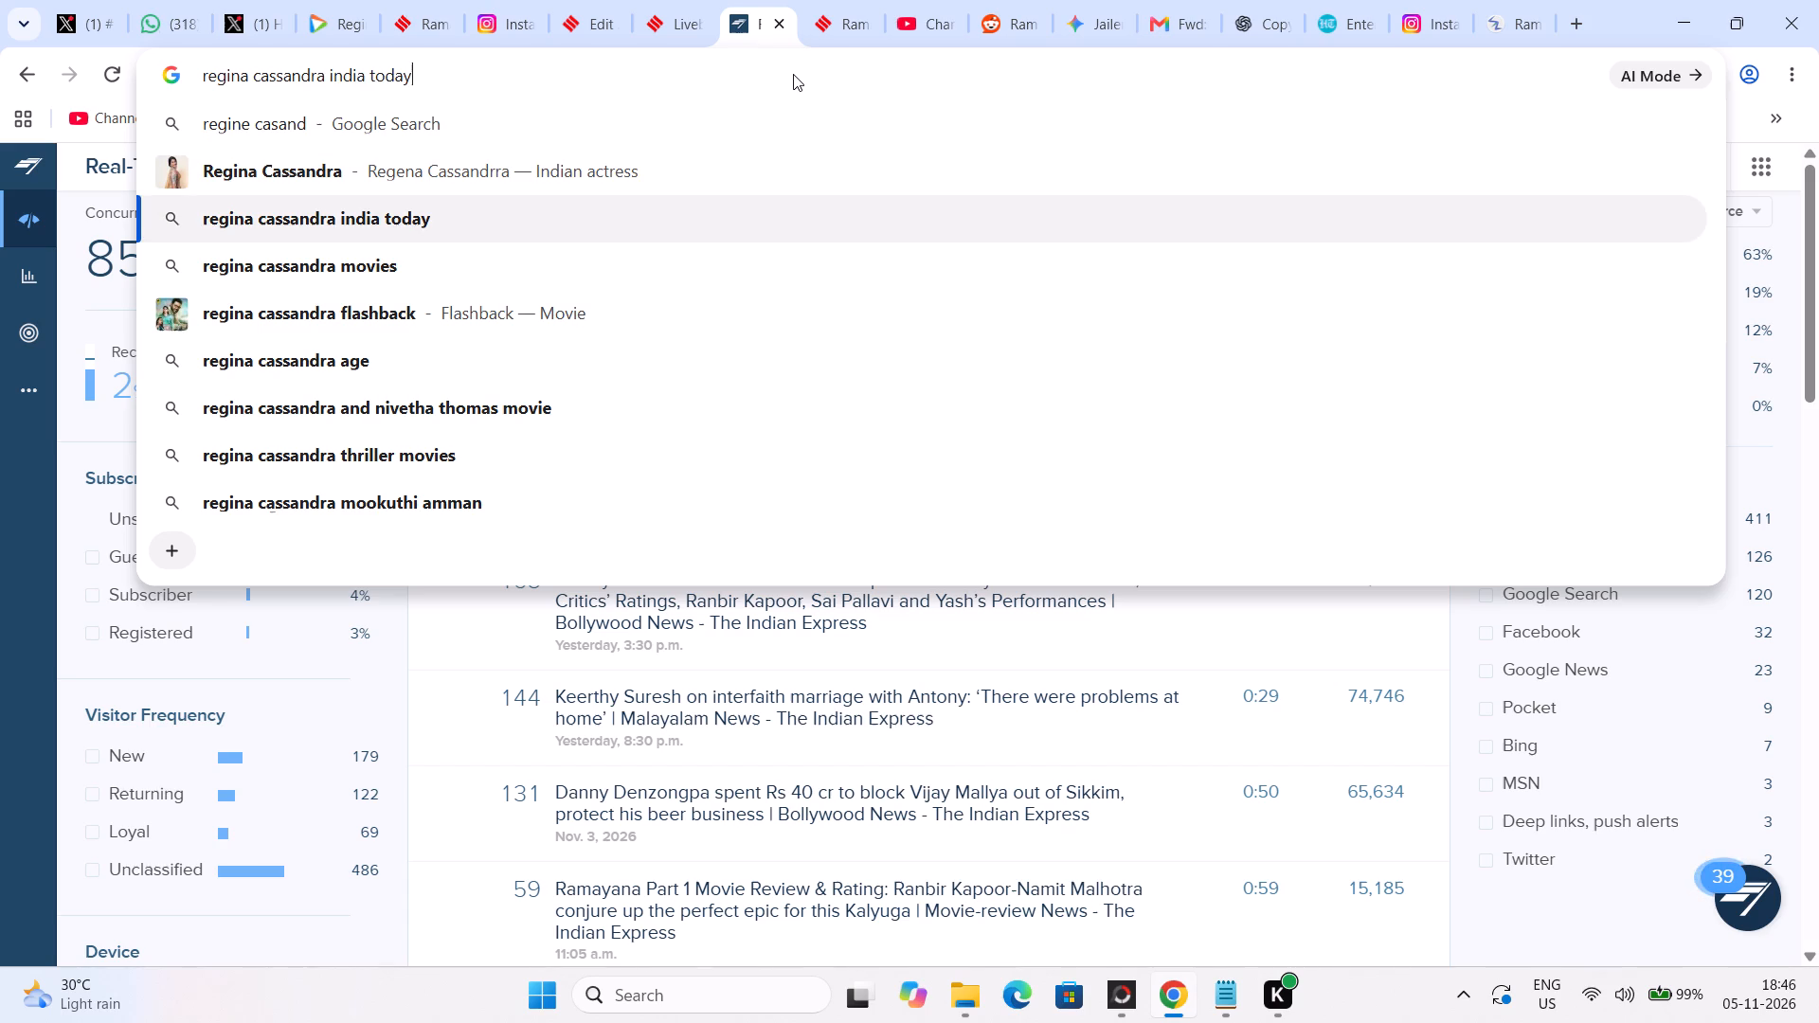
pyautogui.press('Up')
pyautogui.press('Return')
pyautogui.scroll(-4, 696, 156)
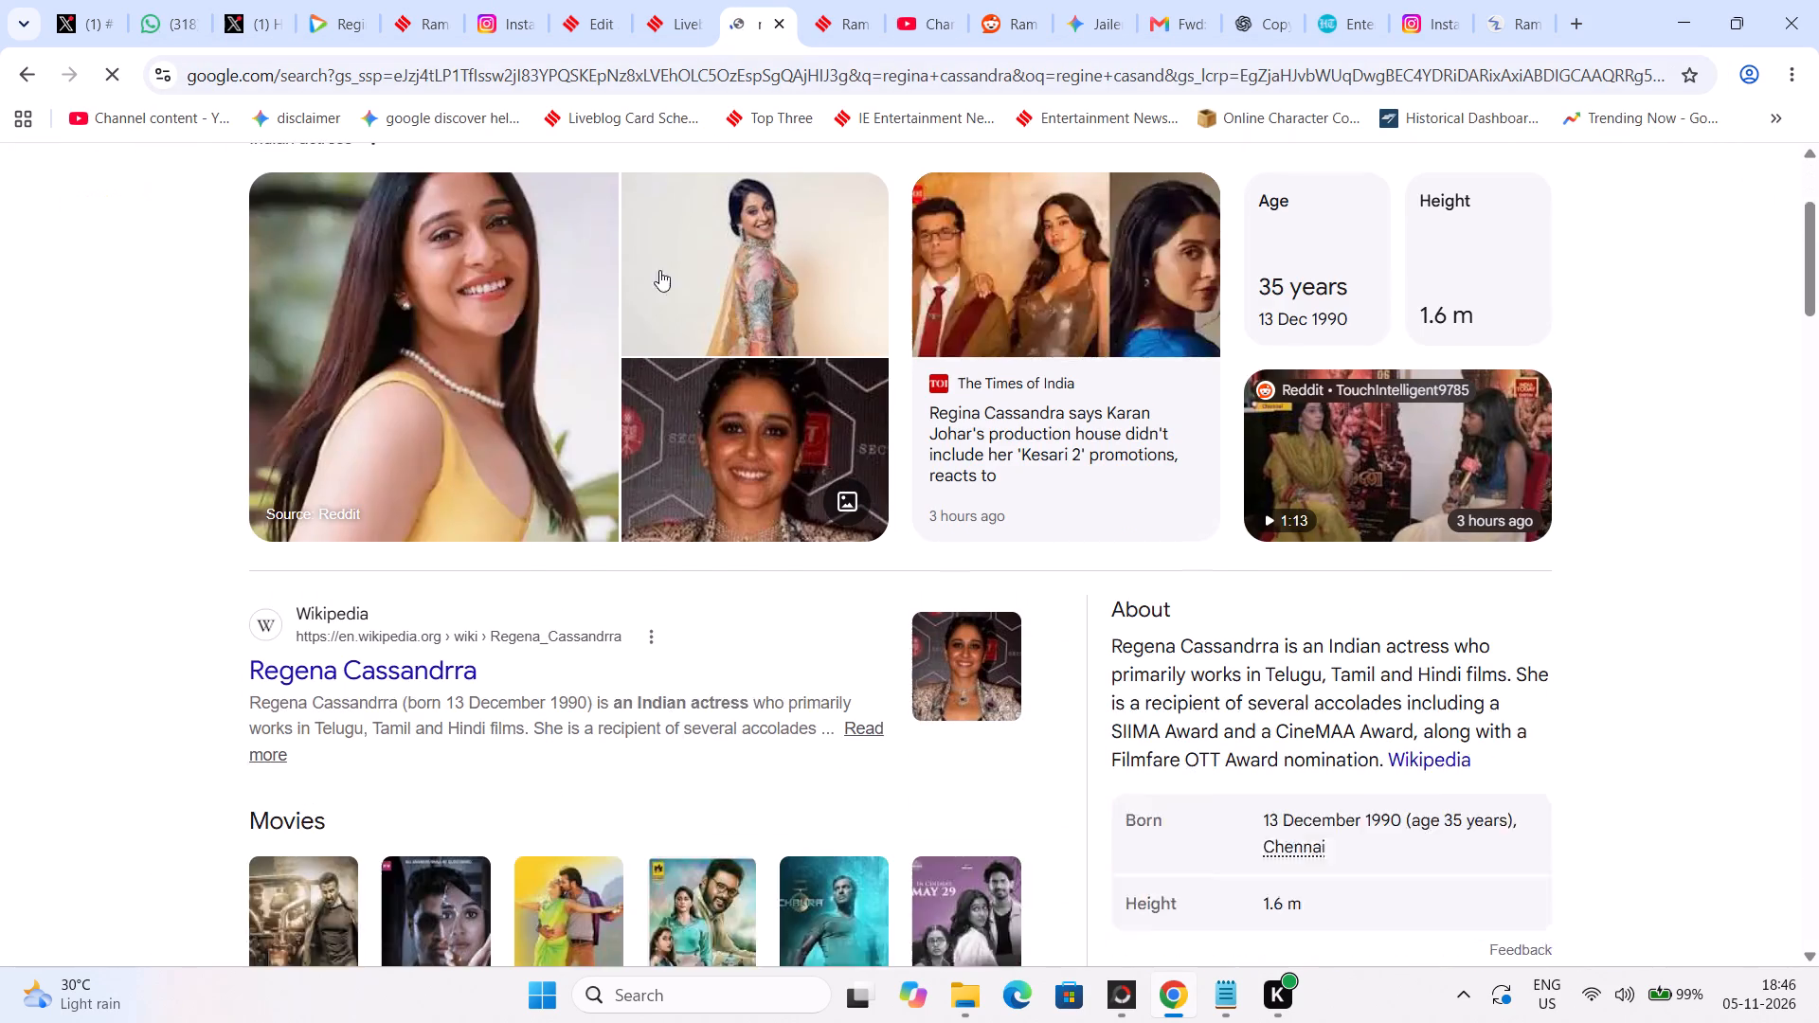
pyautogui.scroll(-7, 659, 270)
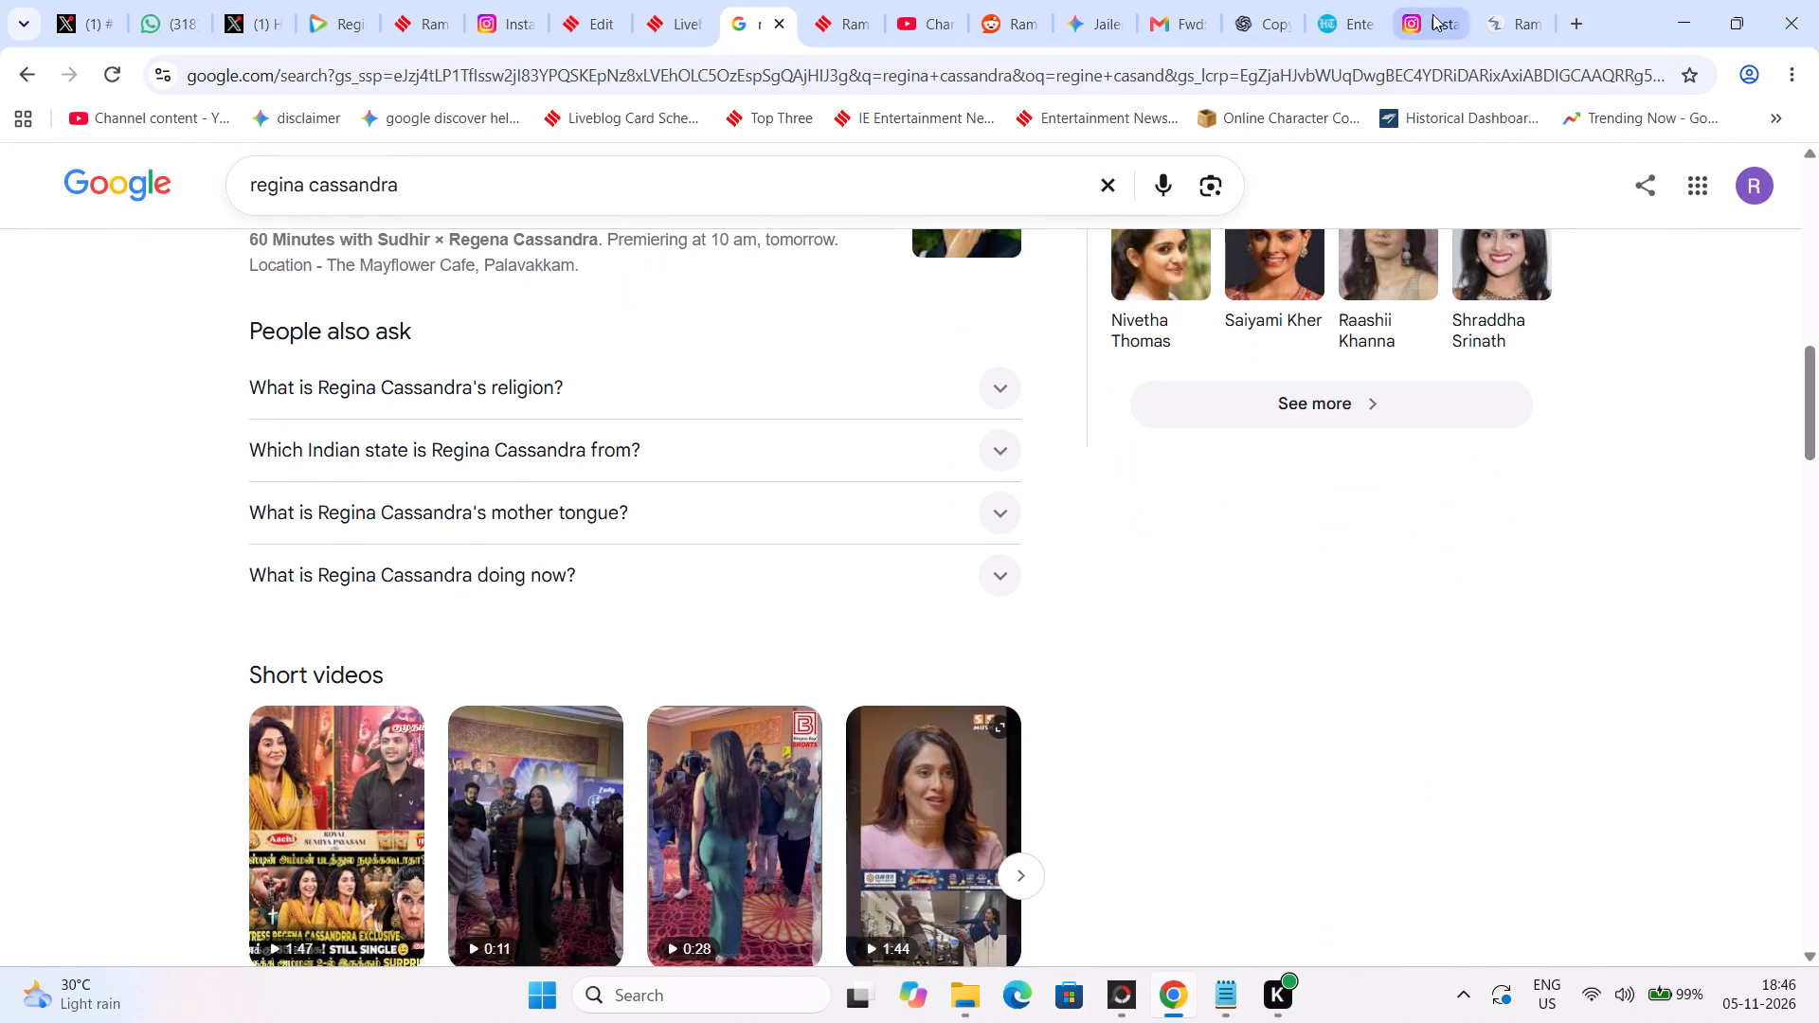
# Search Google for "scene advance booking", open Sacnilk's Scene First Day Advance Booking Report and examine its Day 1 advance booking figures.
pyautogui.click(1541, 0)
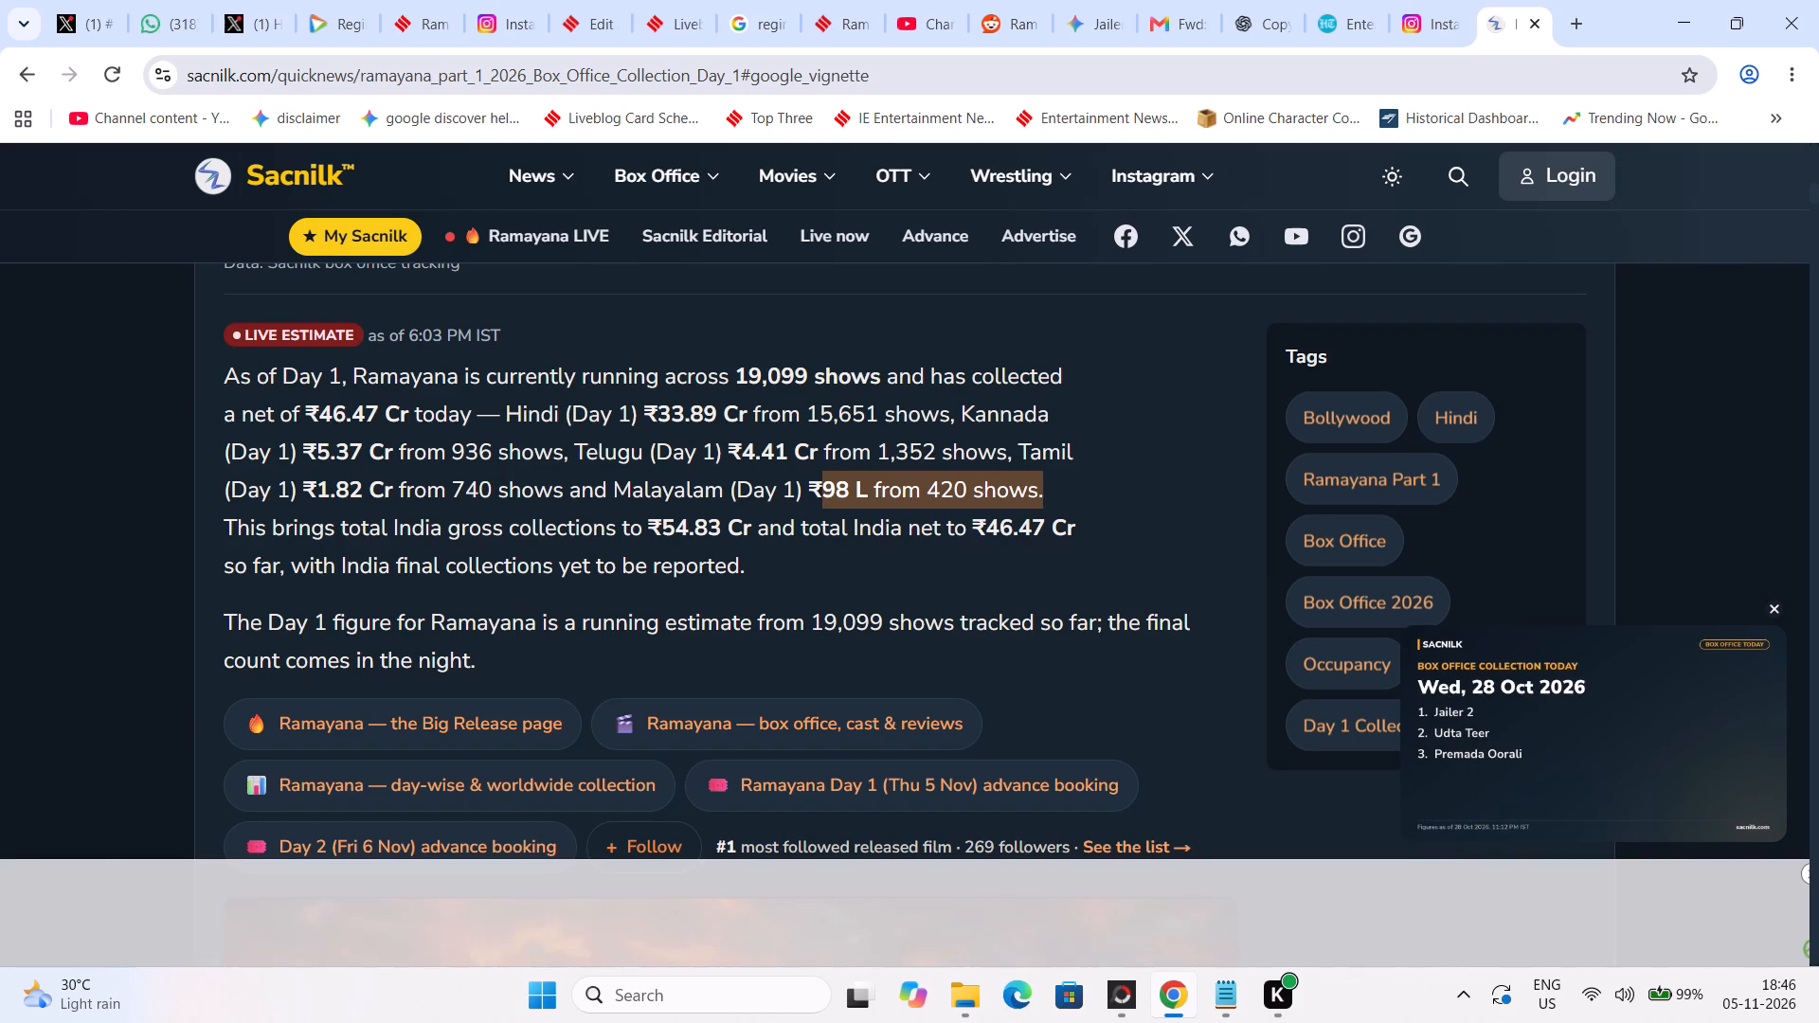
pyautogui.click(1520, 63)
pyautogui.write('scene advan')
pyautogui.press('Return')
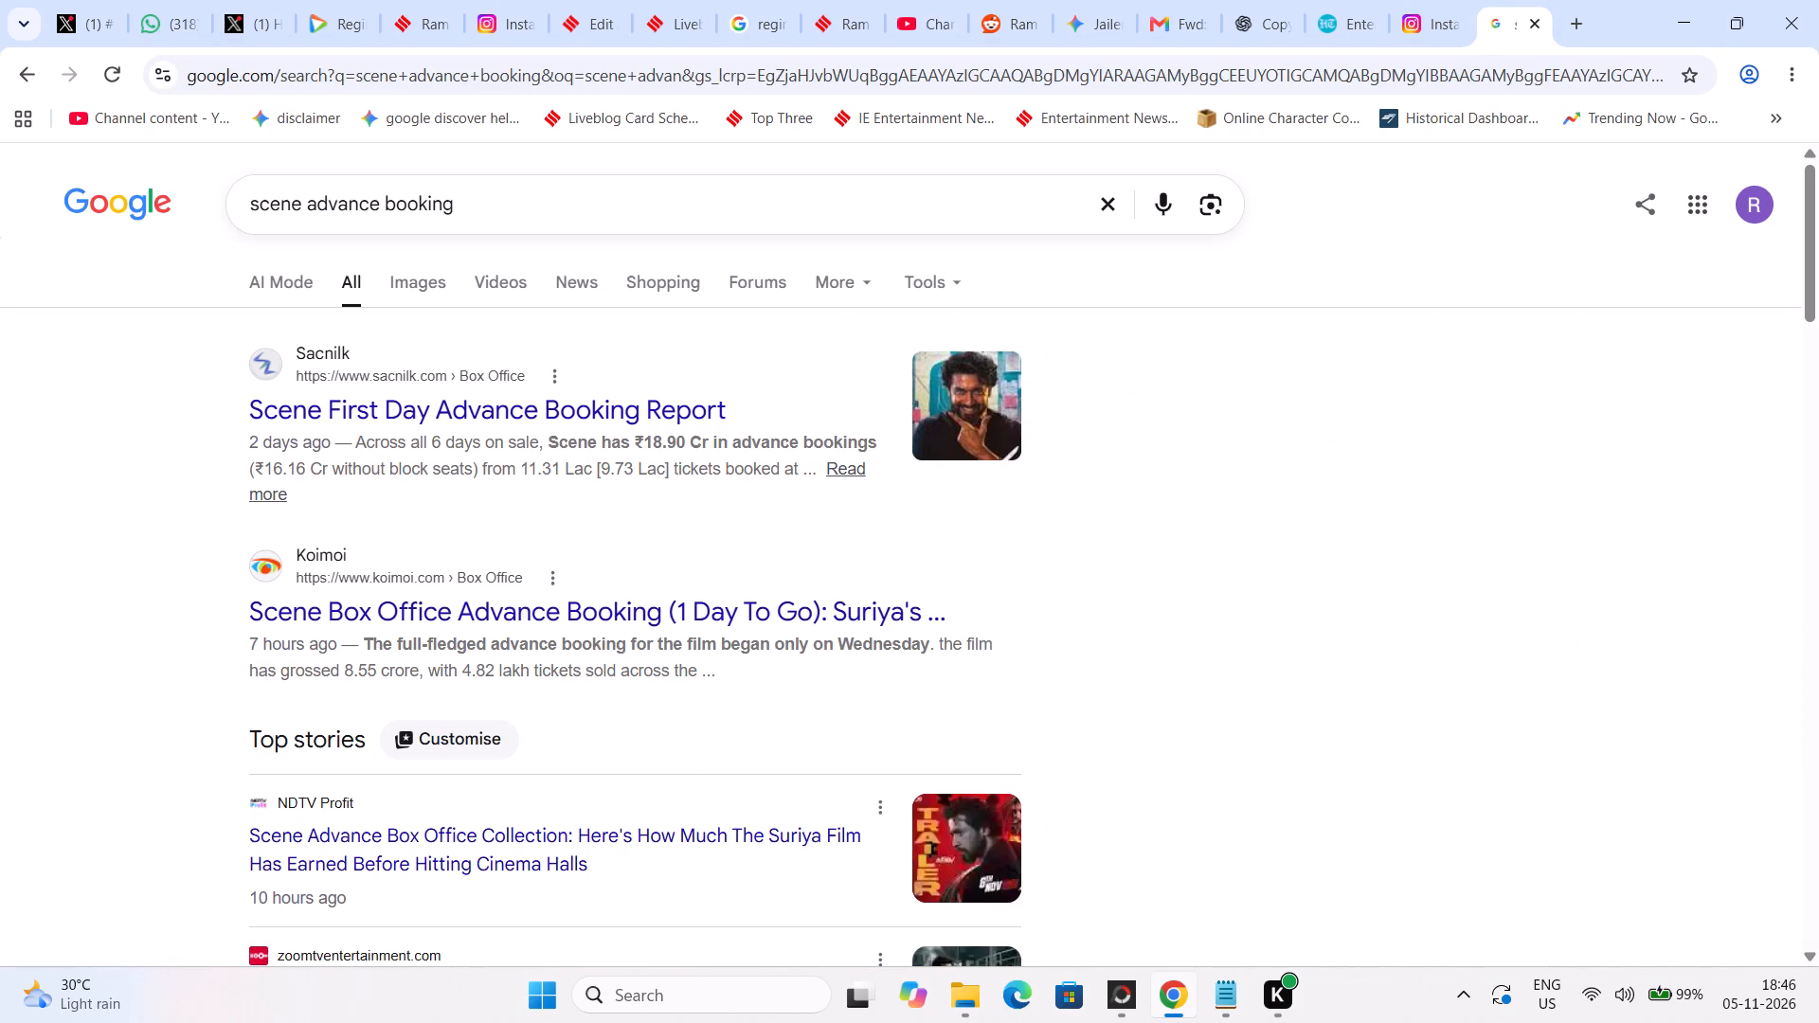
pyautogui.click(657, 404)
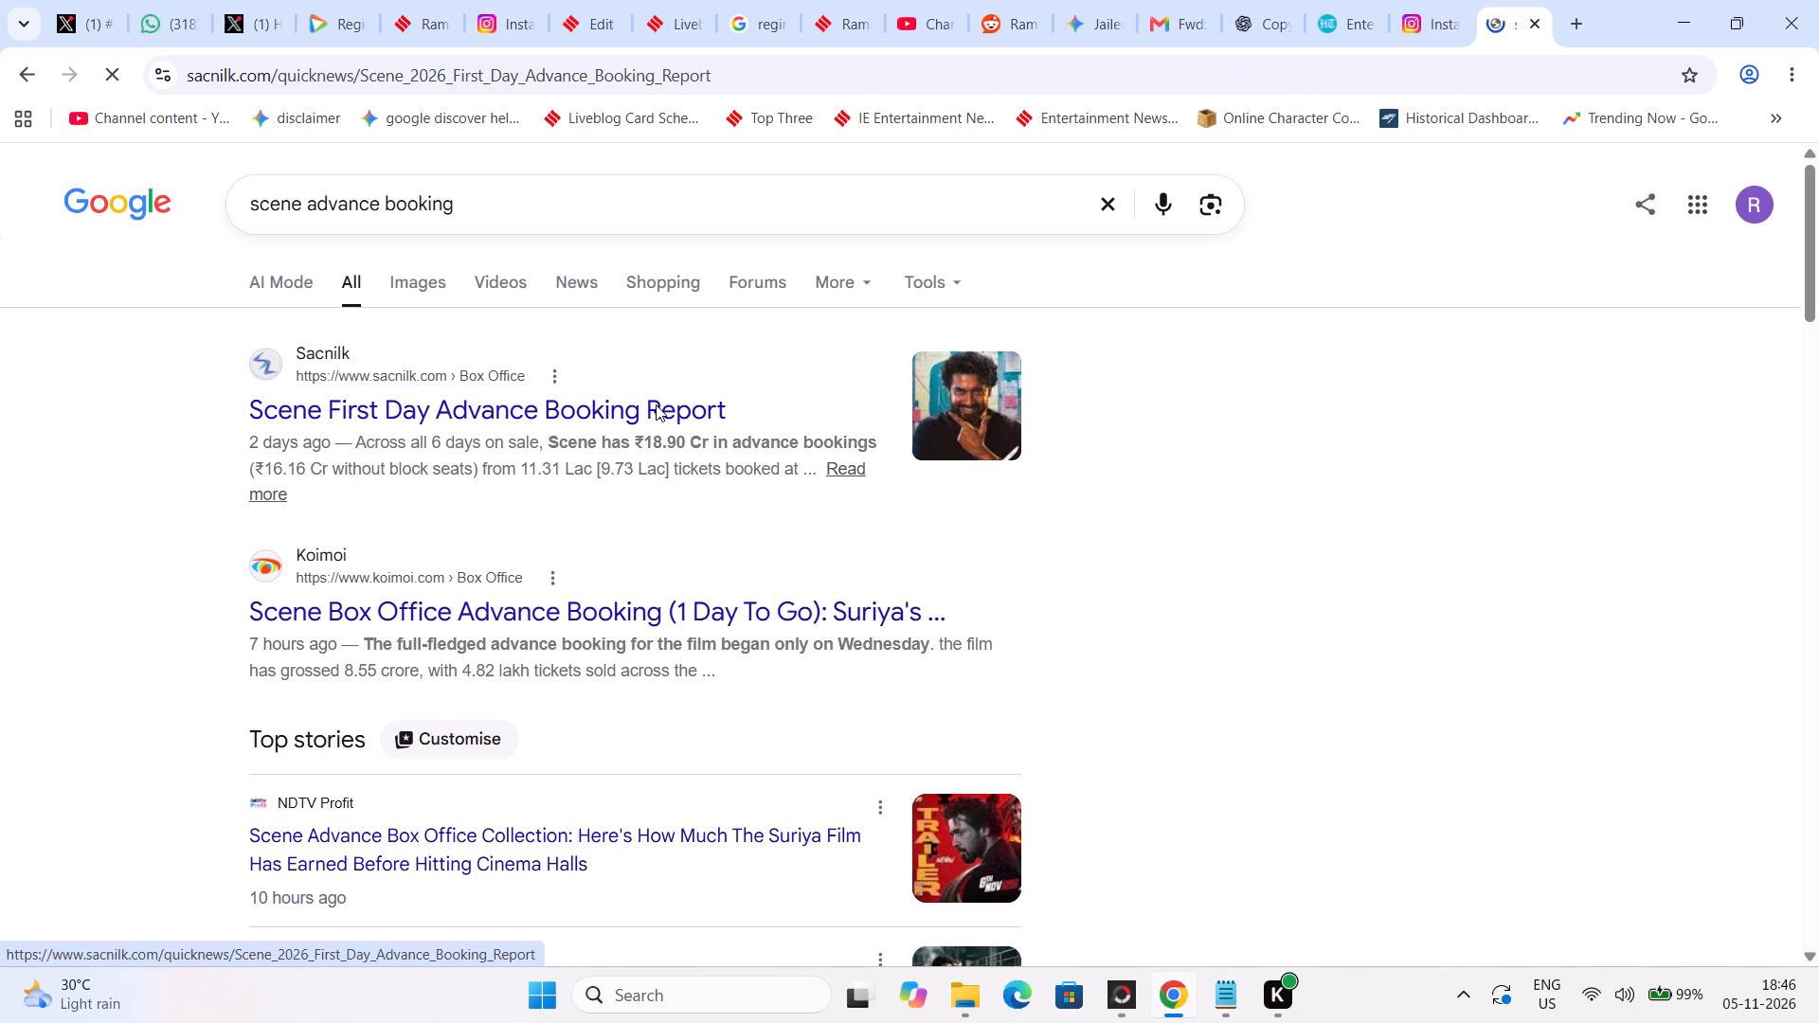
pyautogui.scroll(-3, 657, 404)
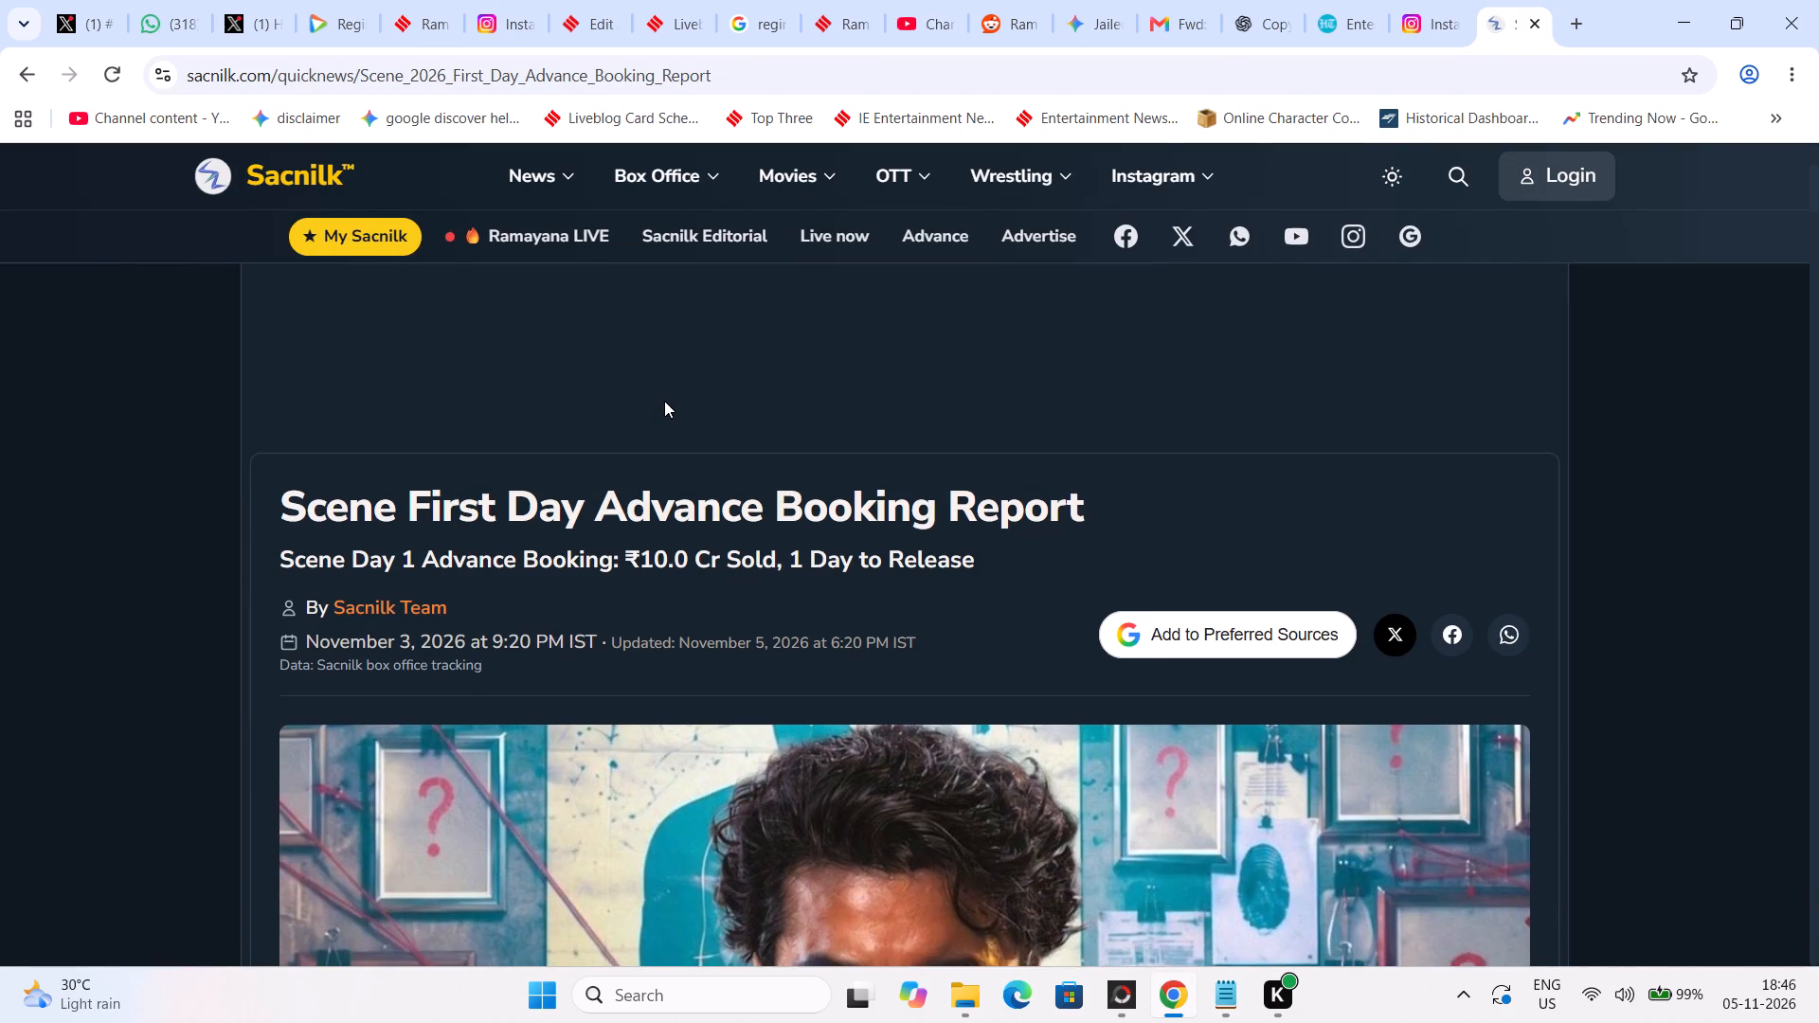
pyautogui.scroll(-3, 669, 400)
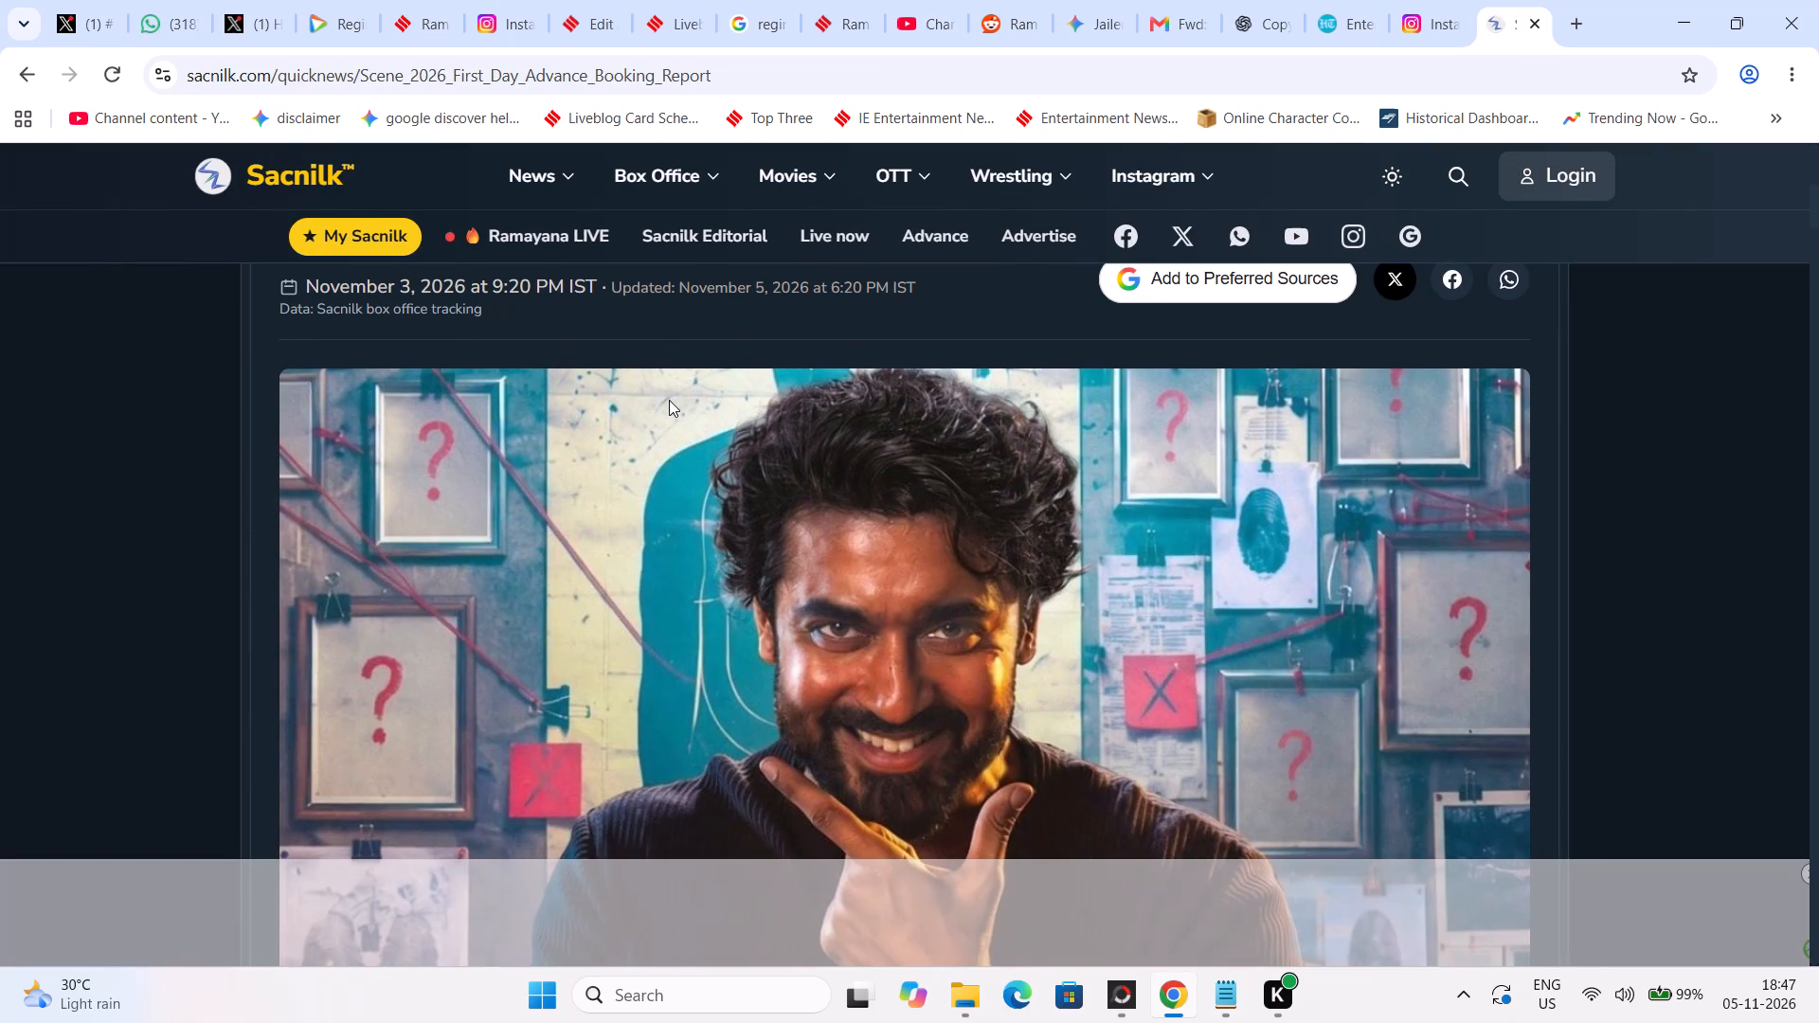
pyautogui.scroll(-6, 669, 400)
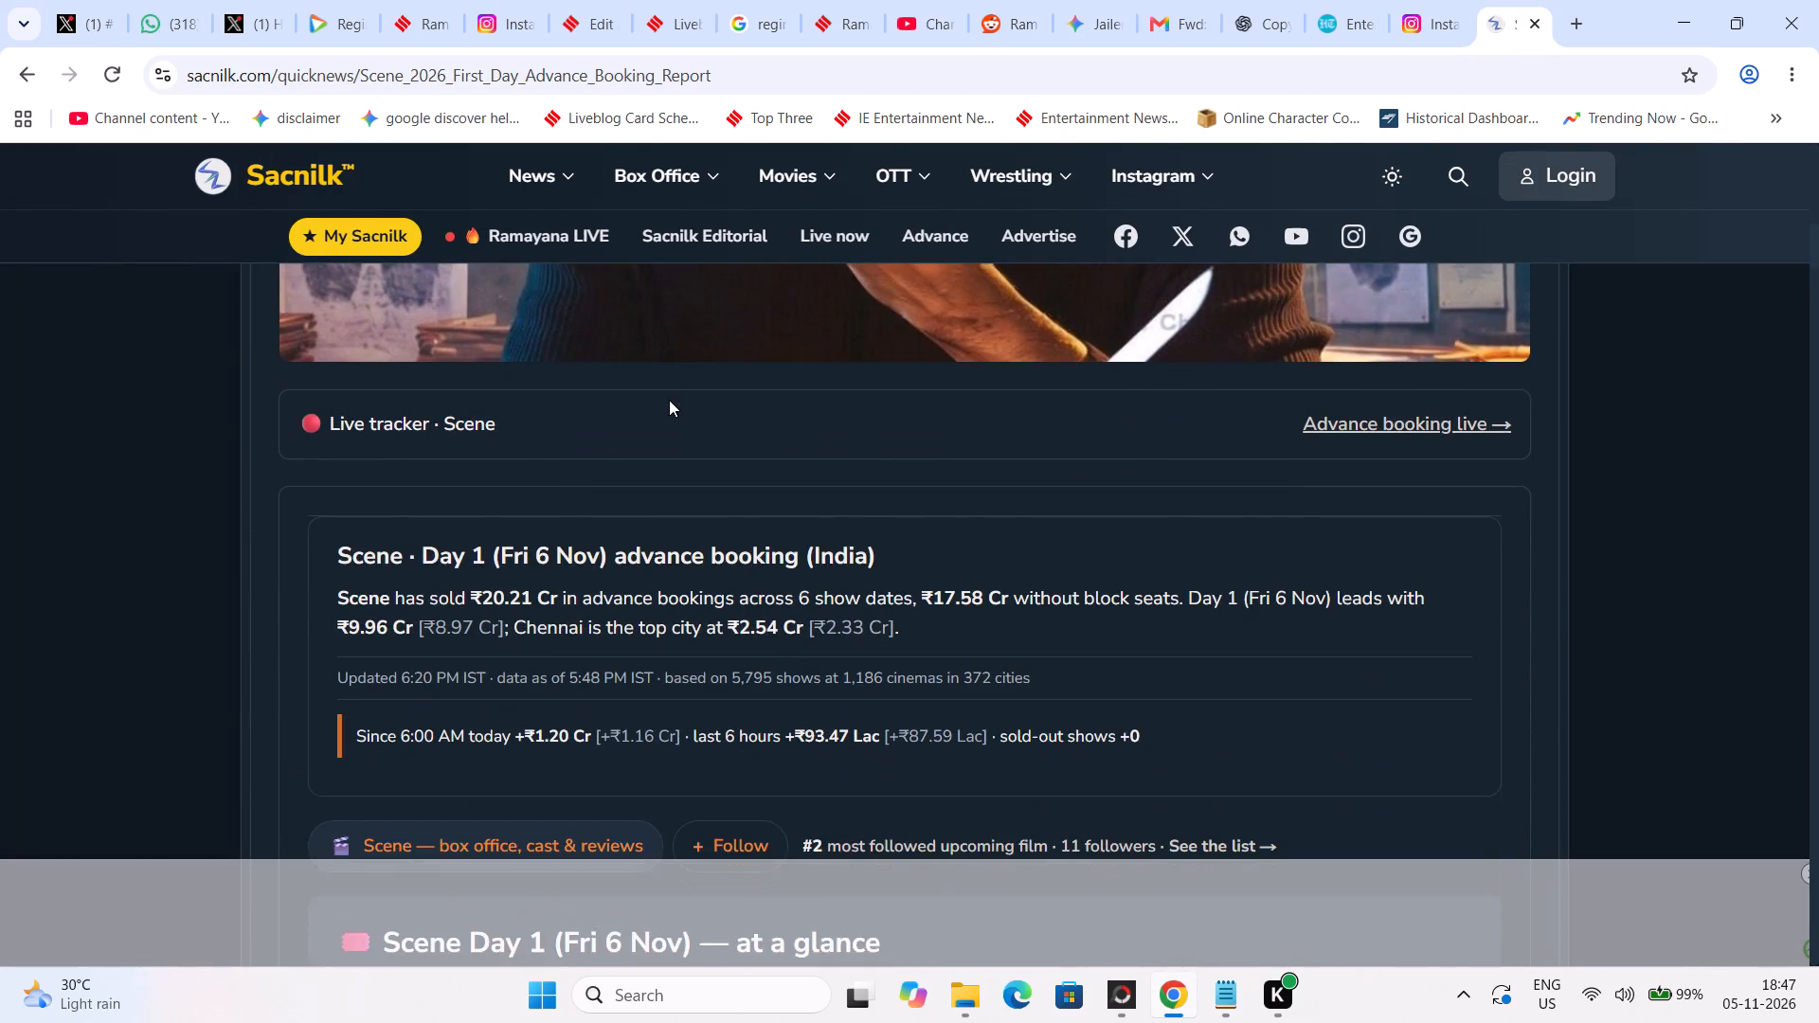
# Check Scene's Day 1 advance booking breakdown by language and format, and copy the Sacnilk report's web address.
pyautogui.scroll(-1, 669, 400)
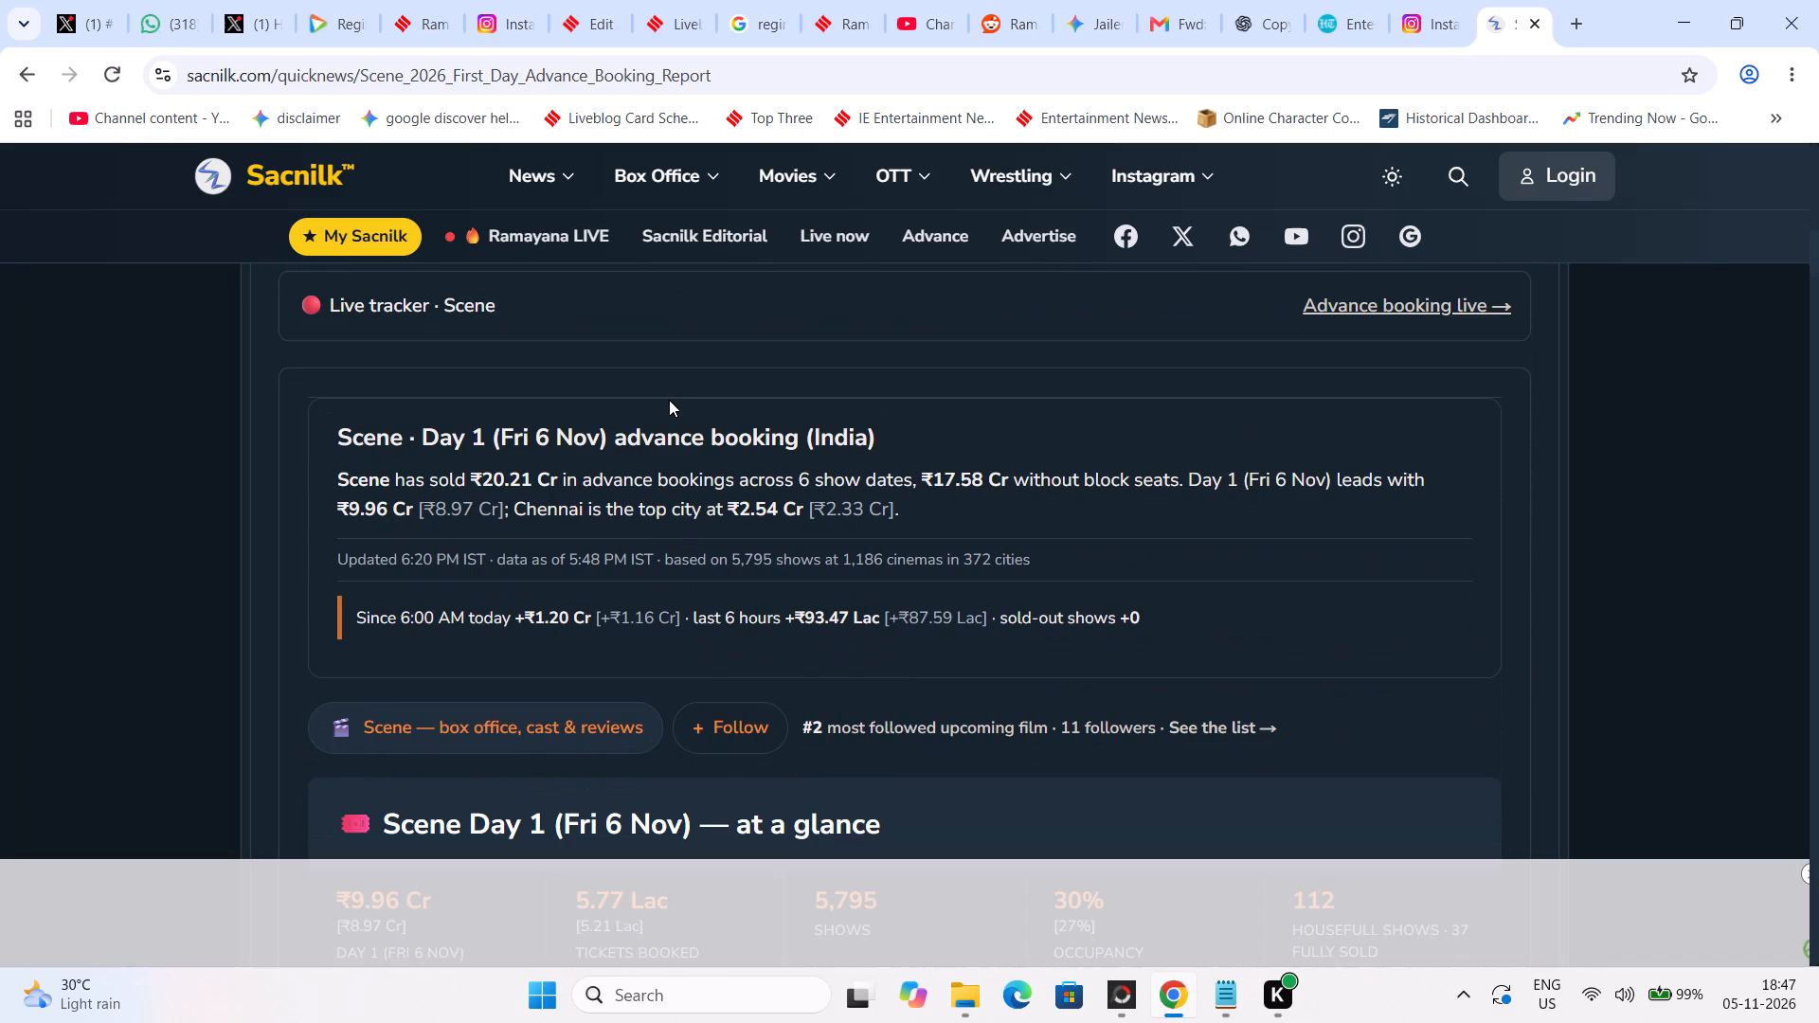
pyautogui.scroll(-1, 669, 400)
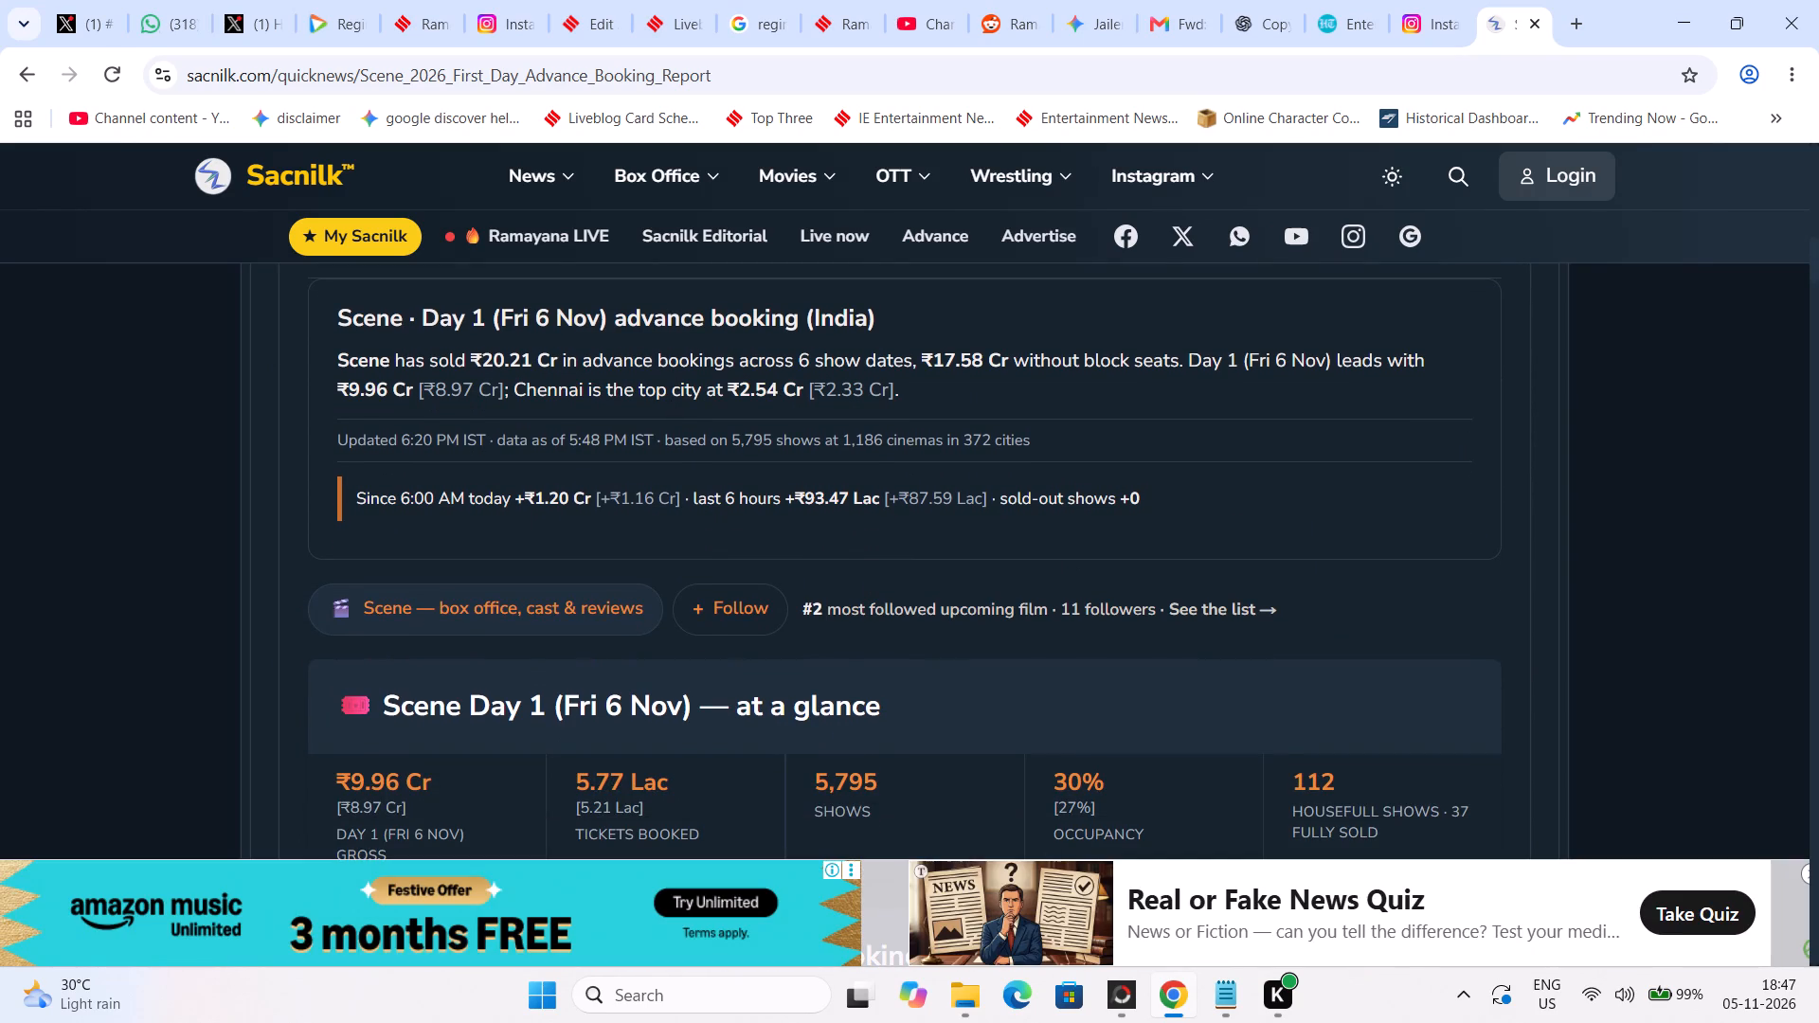
pyautogui.scroll(-2, 672, 398)
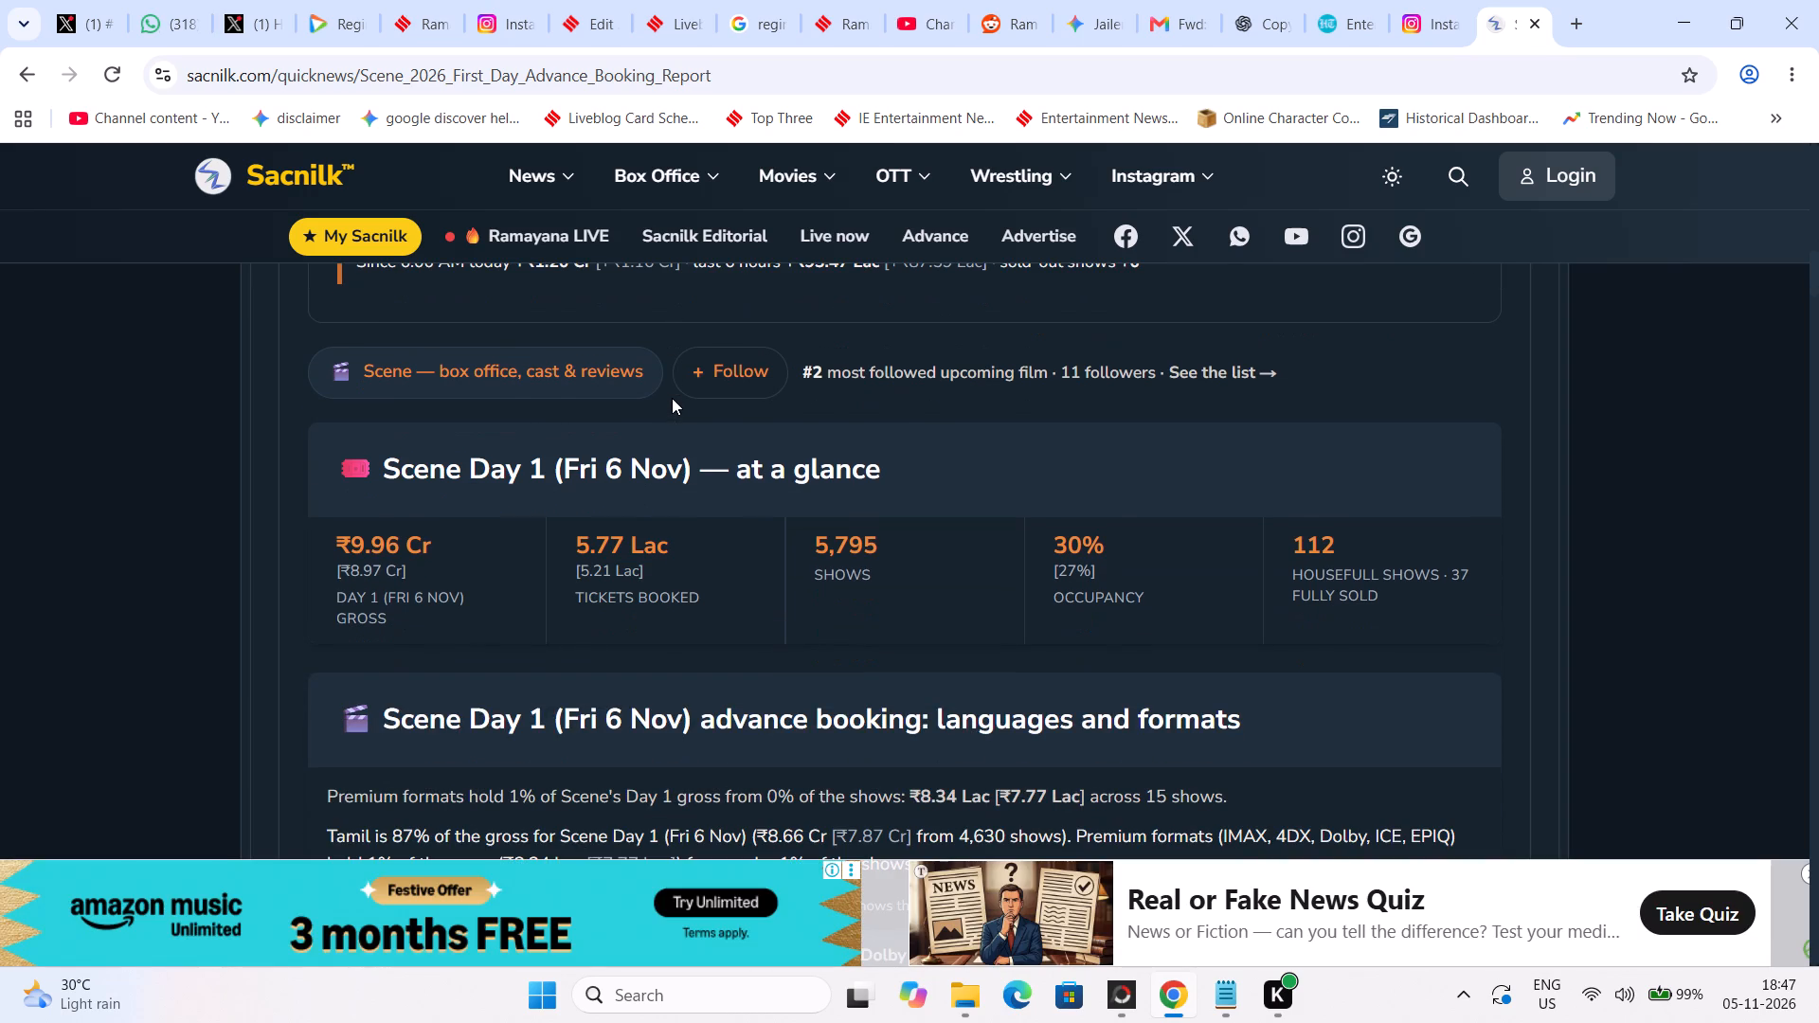
pyautogui.scroll(-7, 672, 398)
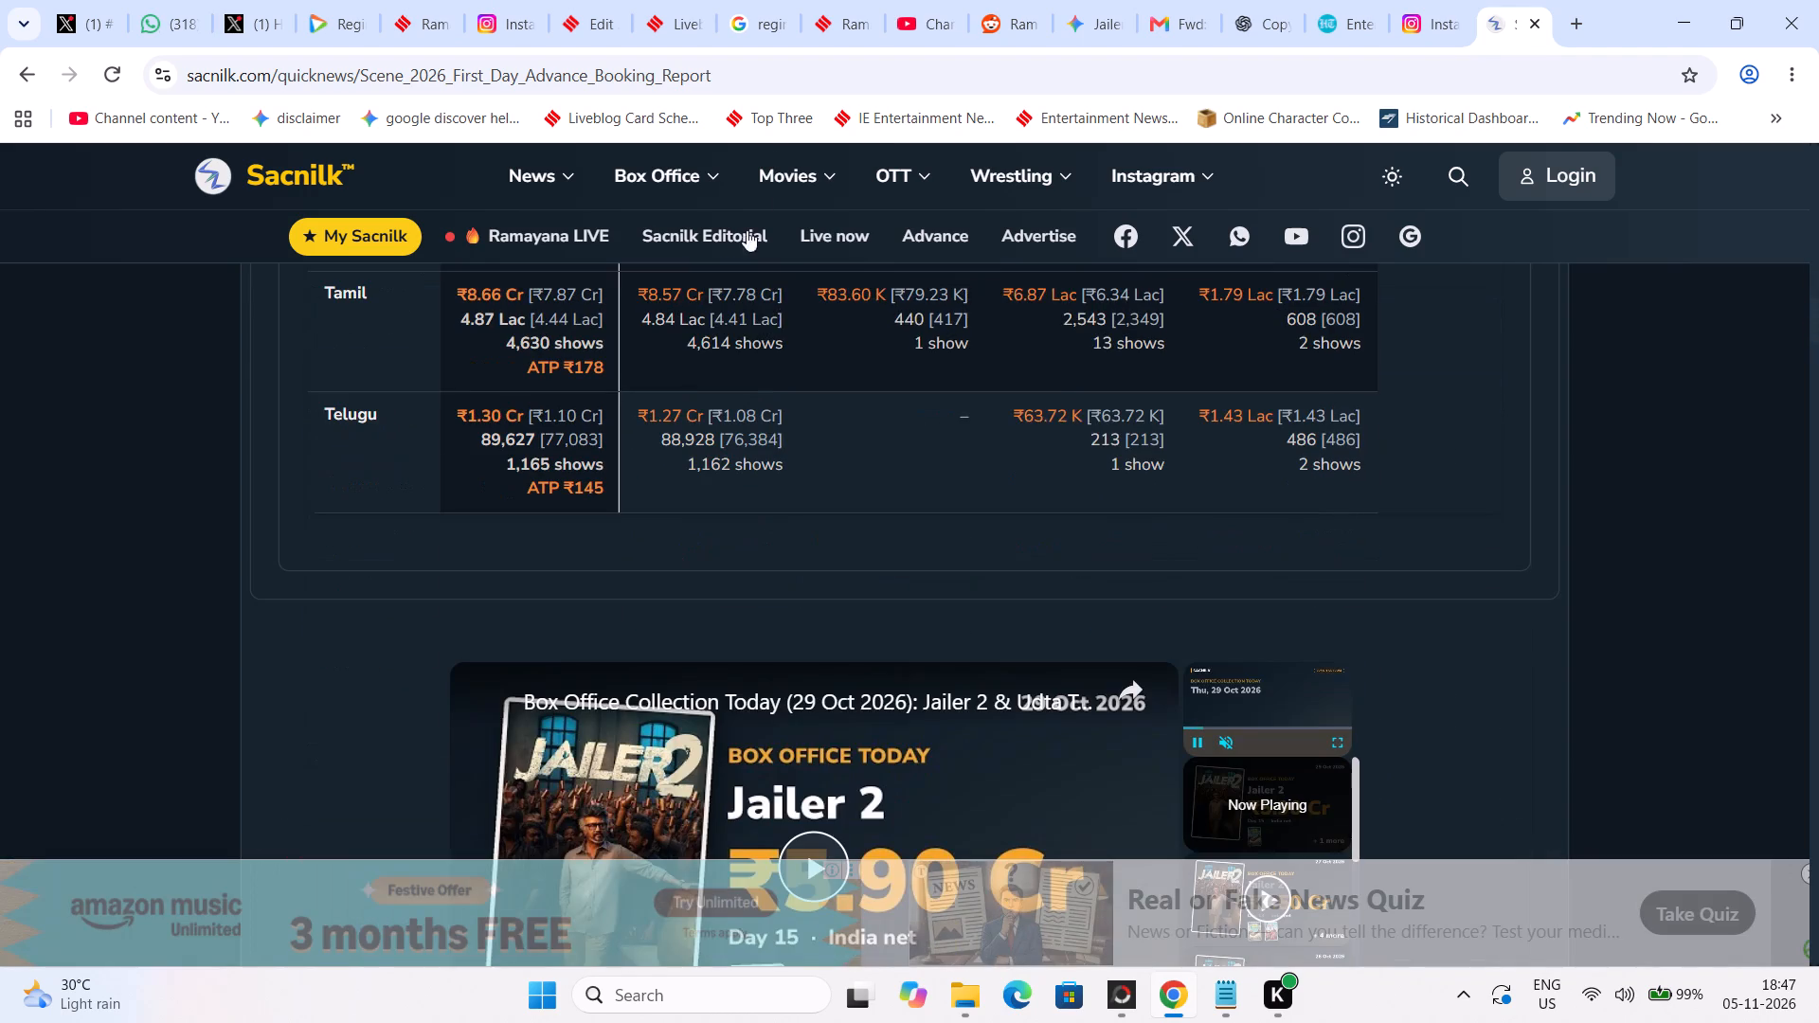
pyautogui.click(798, 56)
pyautogui.hotkey('ctrl', 'c')
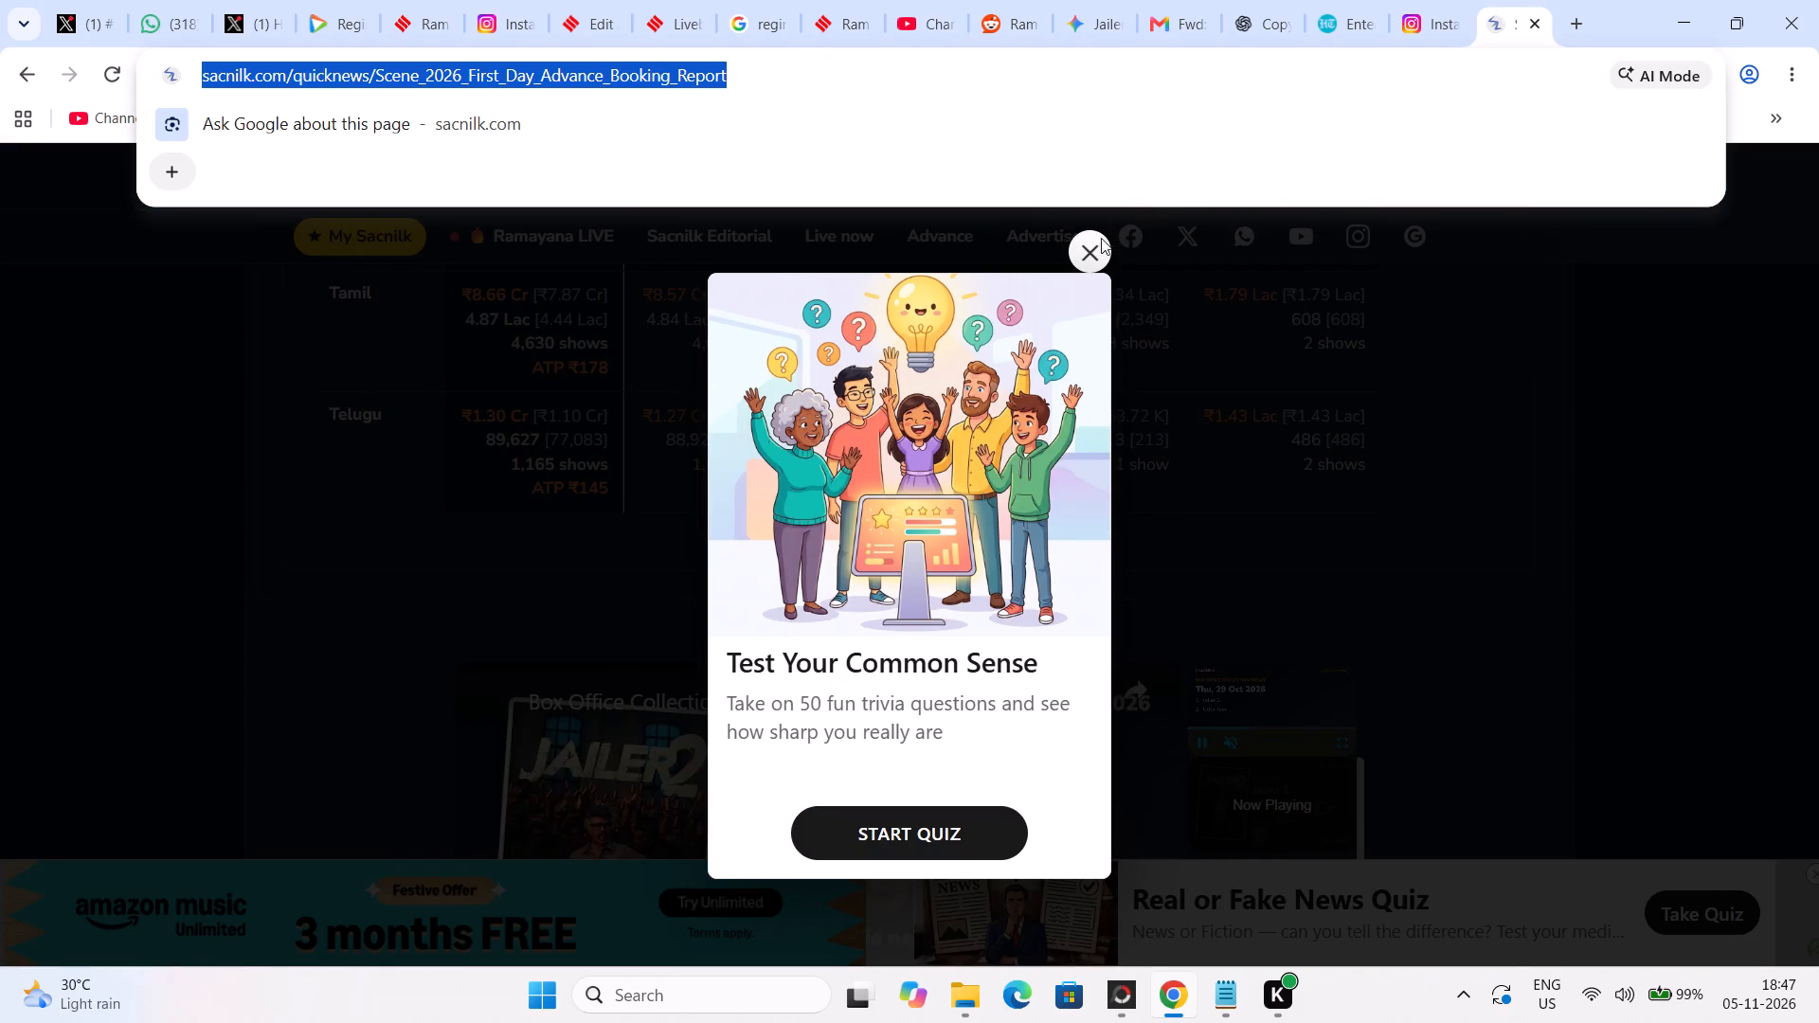
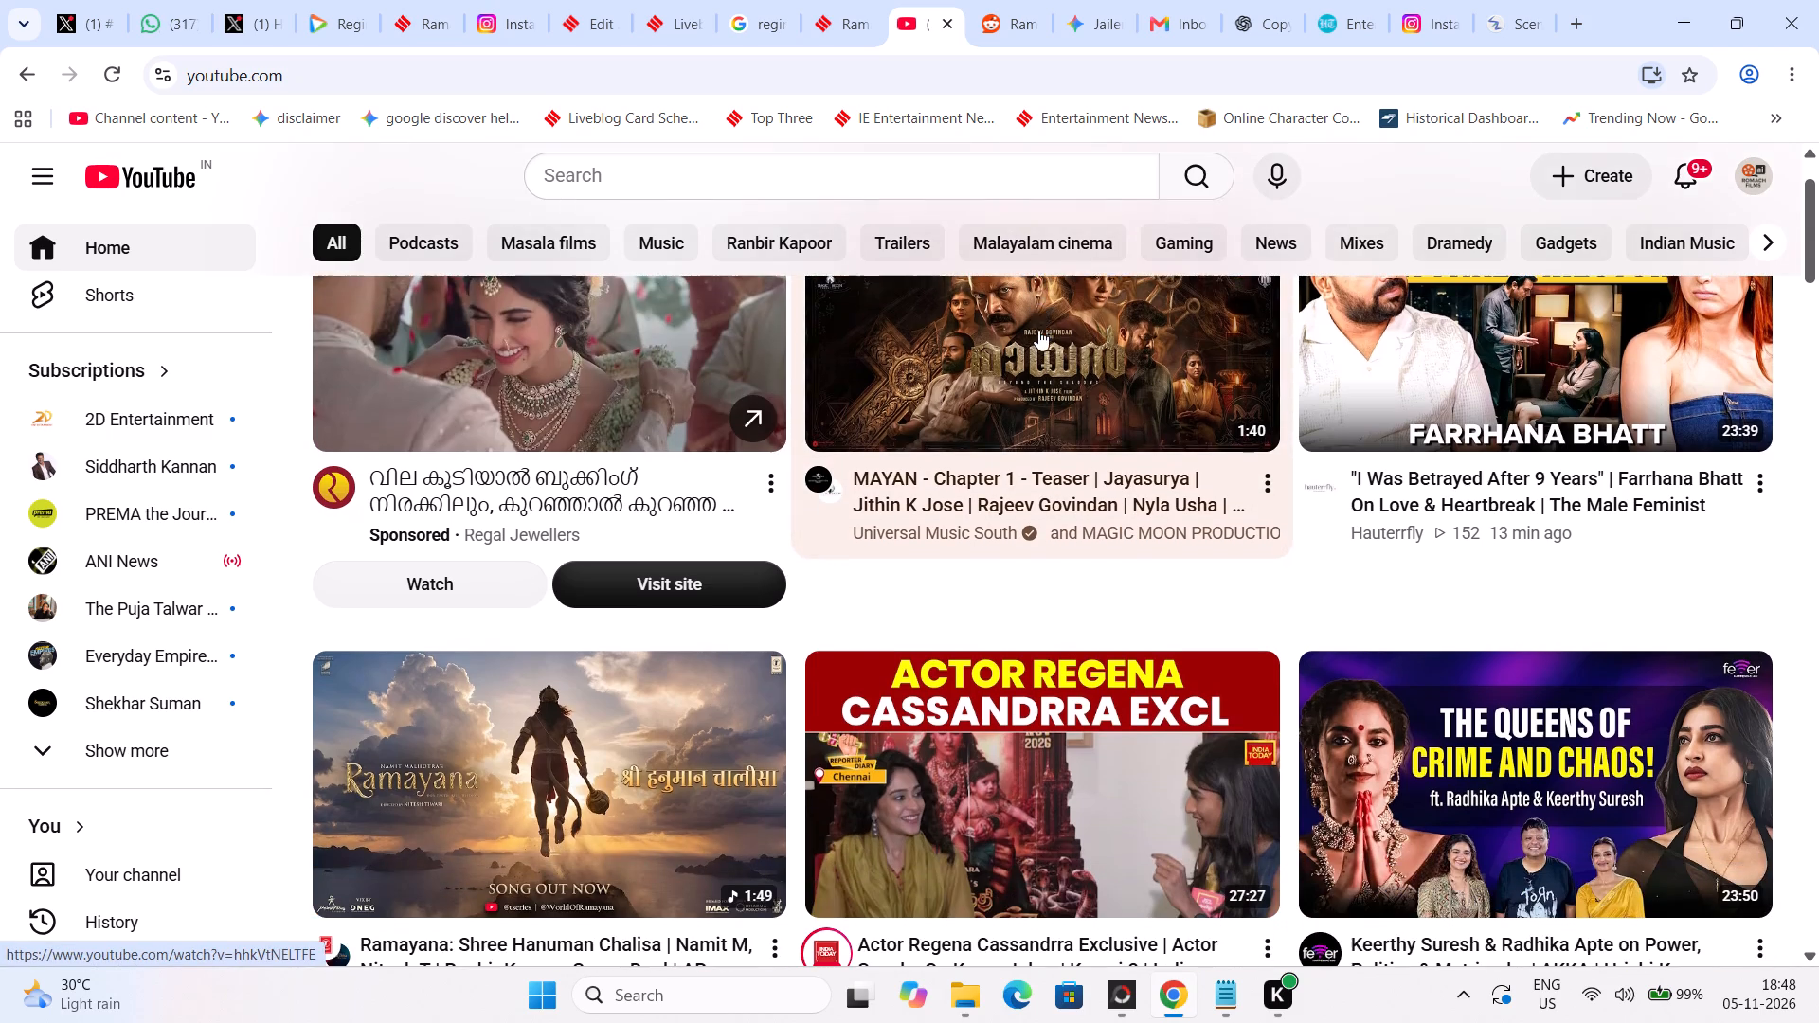
# Look through the YouTube home feed for recent entertainment videos, such as Ramayana songs and actor interviews.
pyautogui.scroll(-2, 1380, 314)
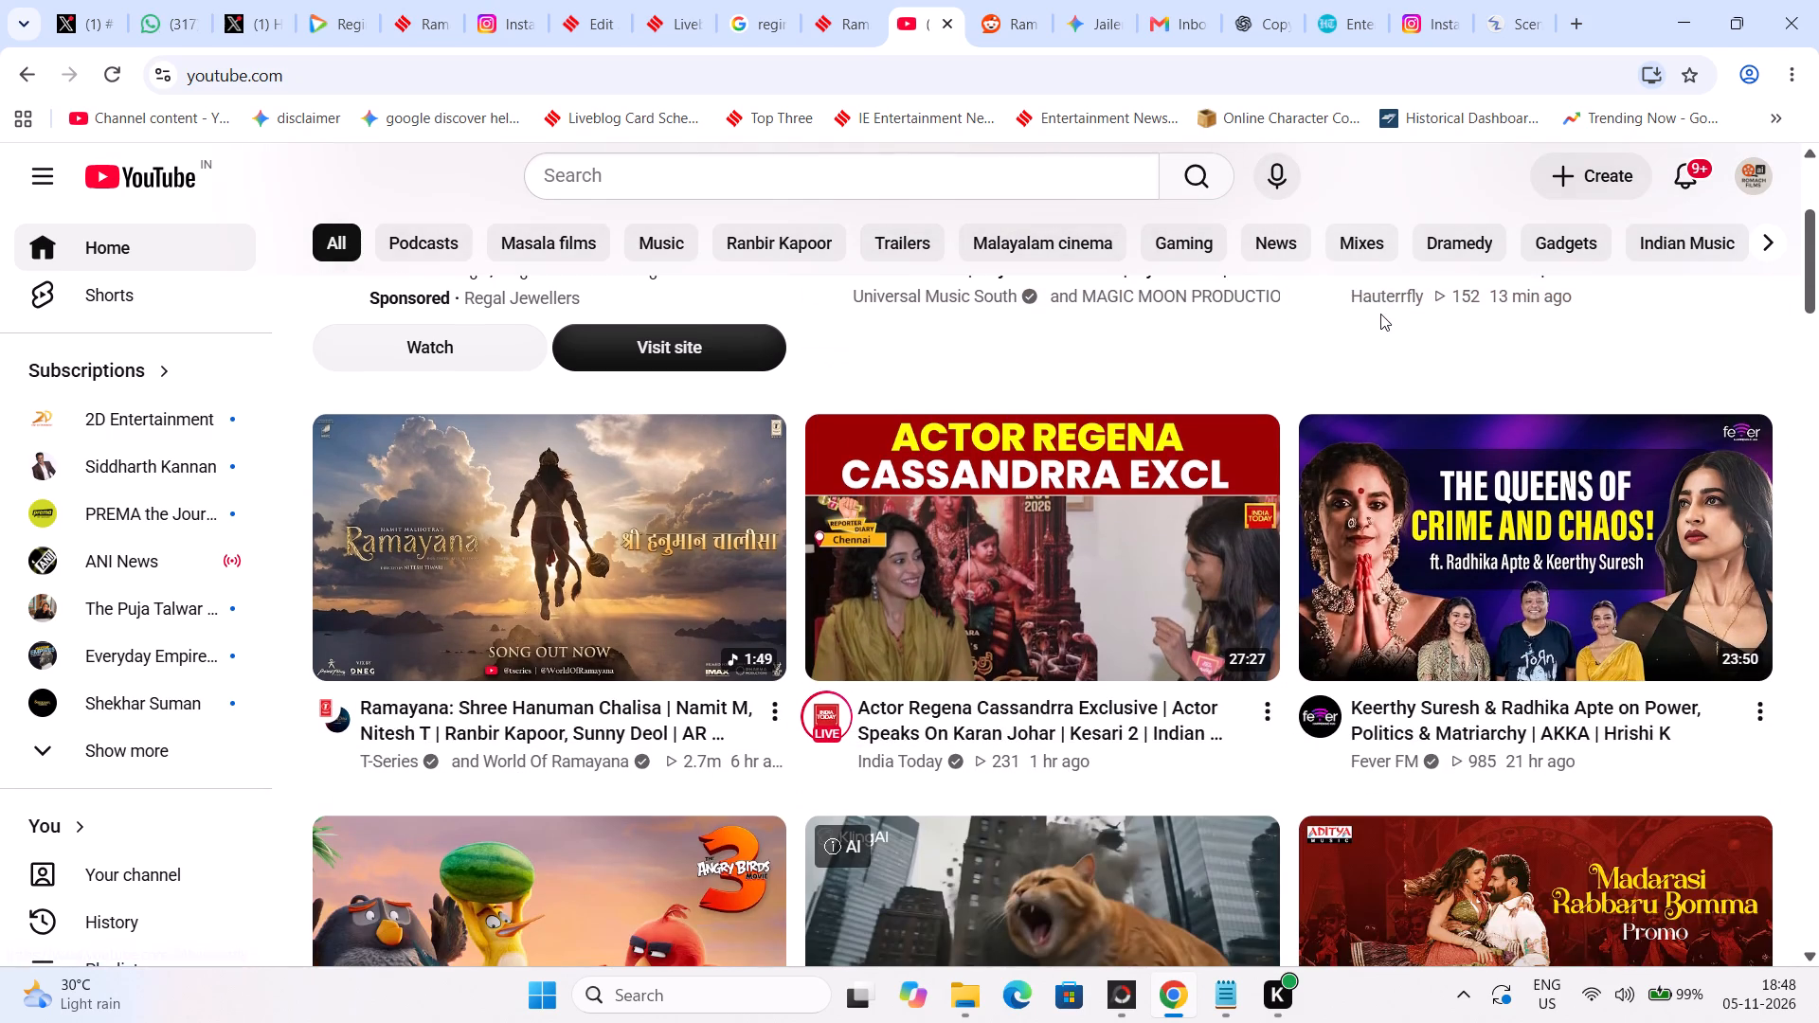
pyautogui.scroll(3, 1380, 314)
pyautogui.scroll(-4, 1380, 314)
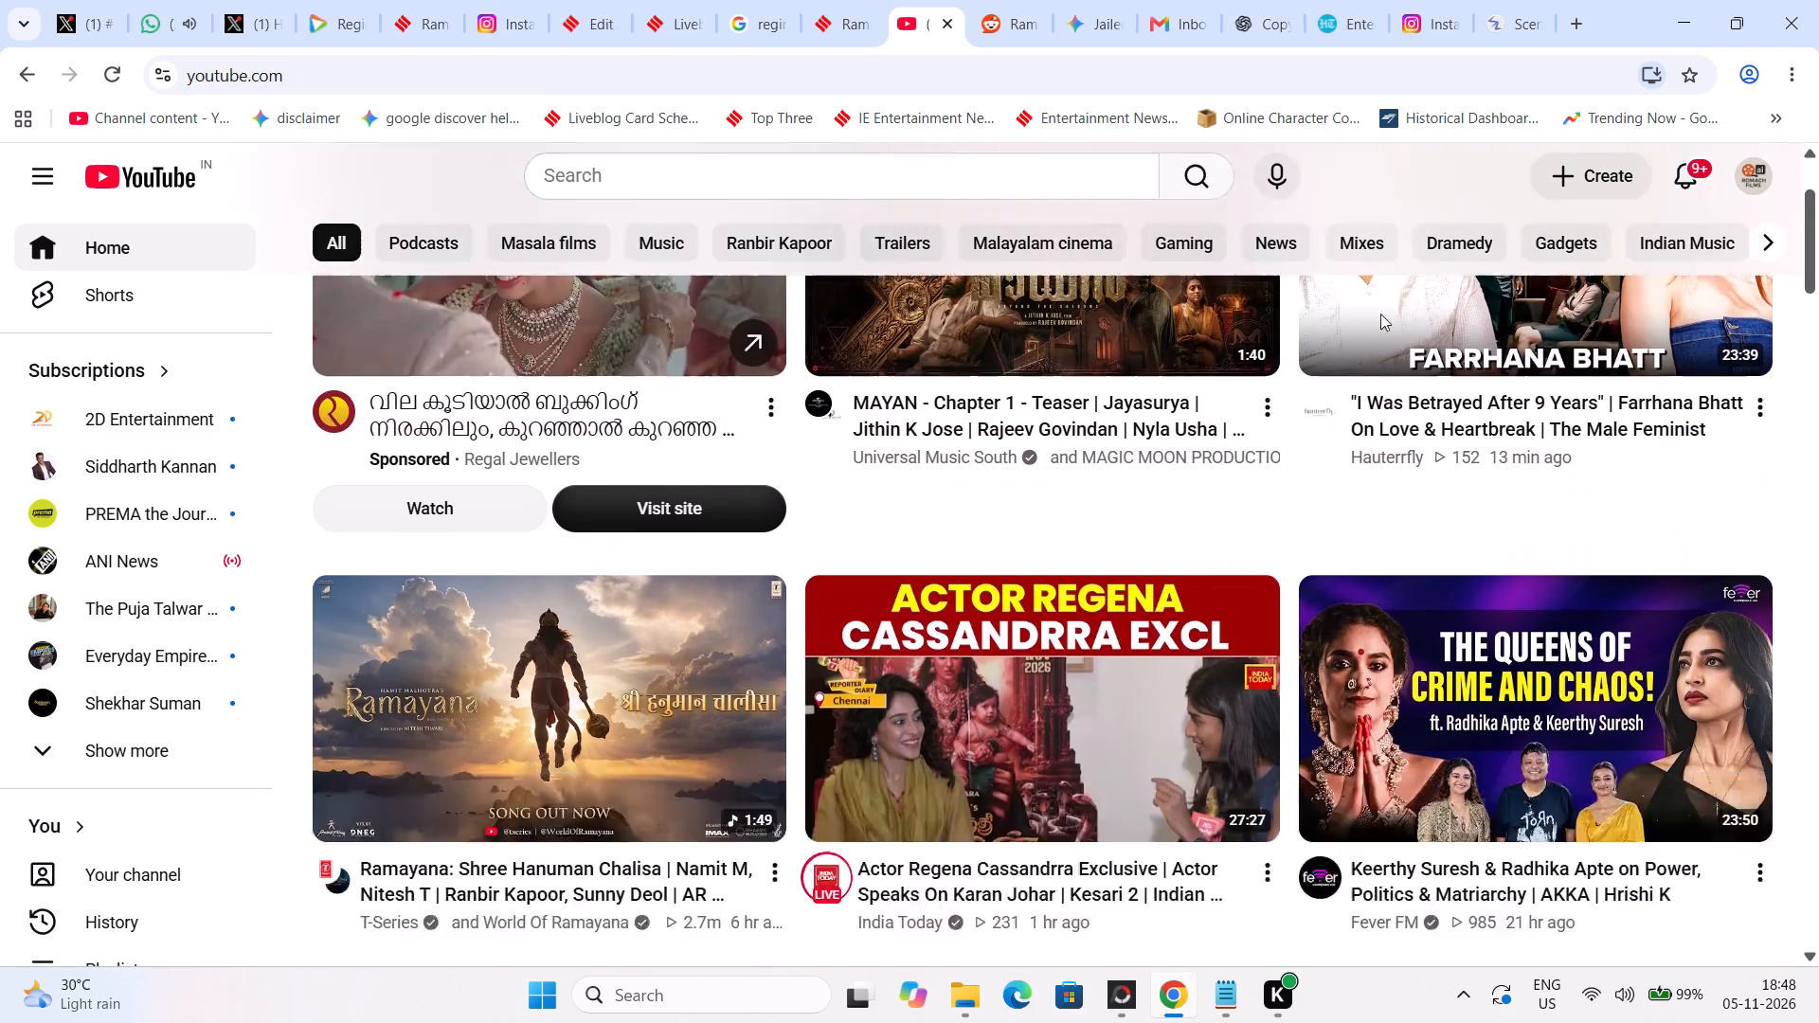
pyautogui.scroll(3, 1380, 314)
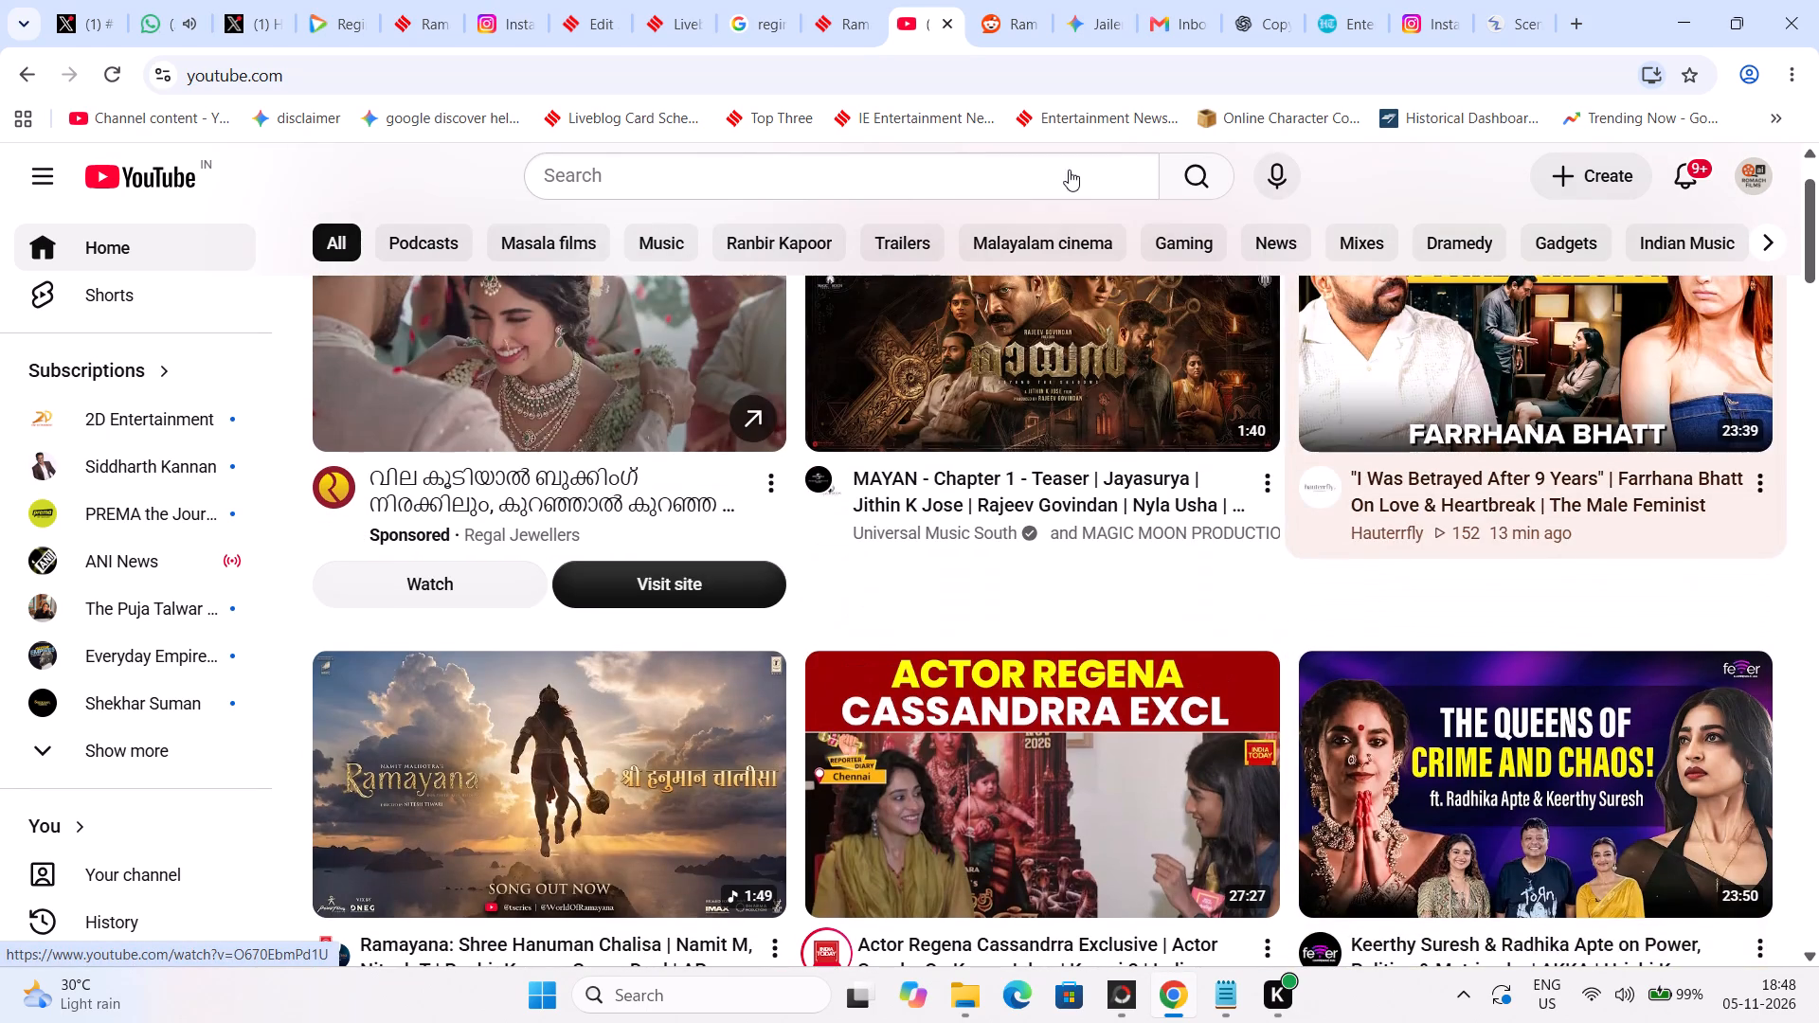
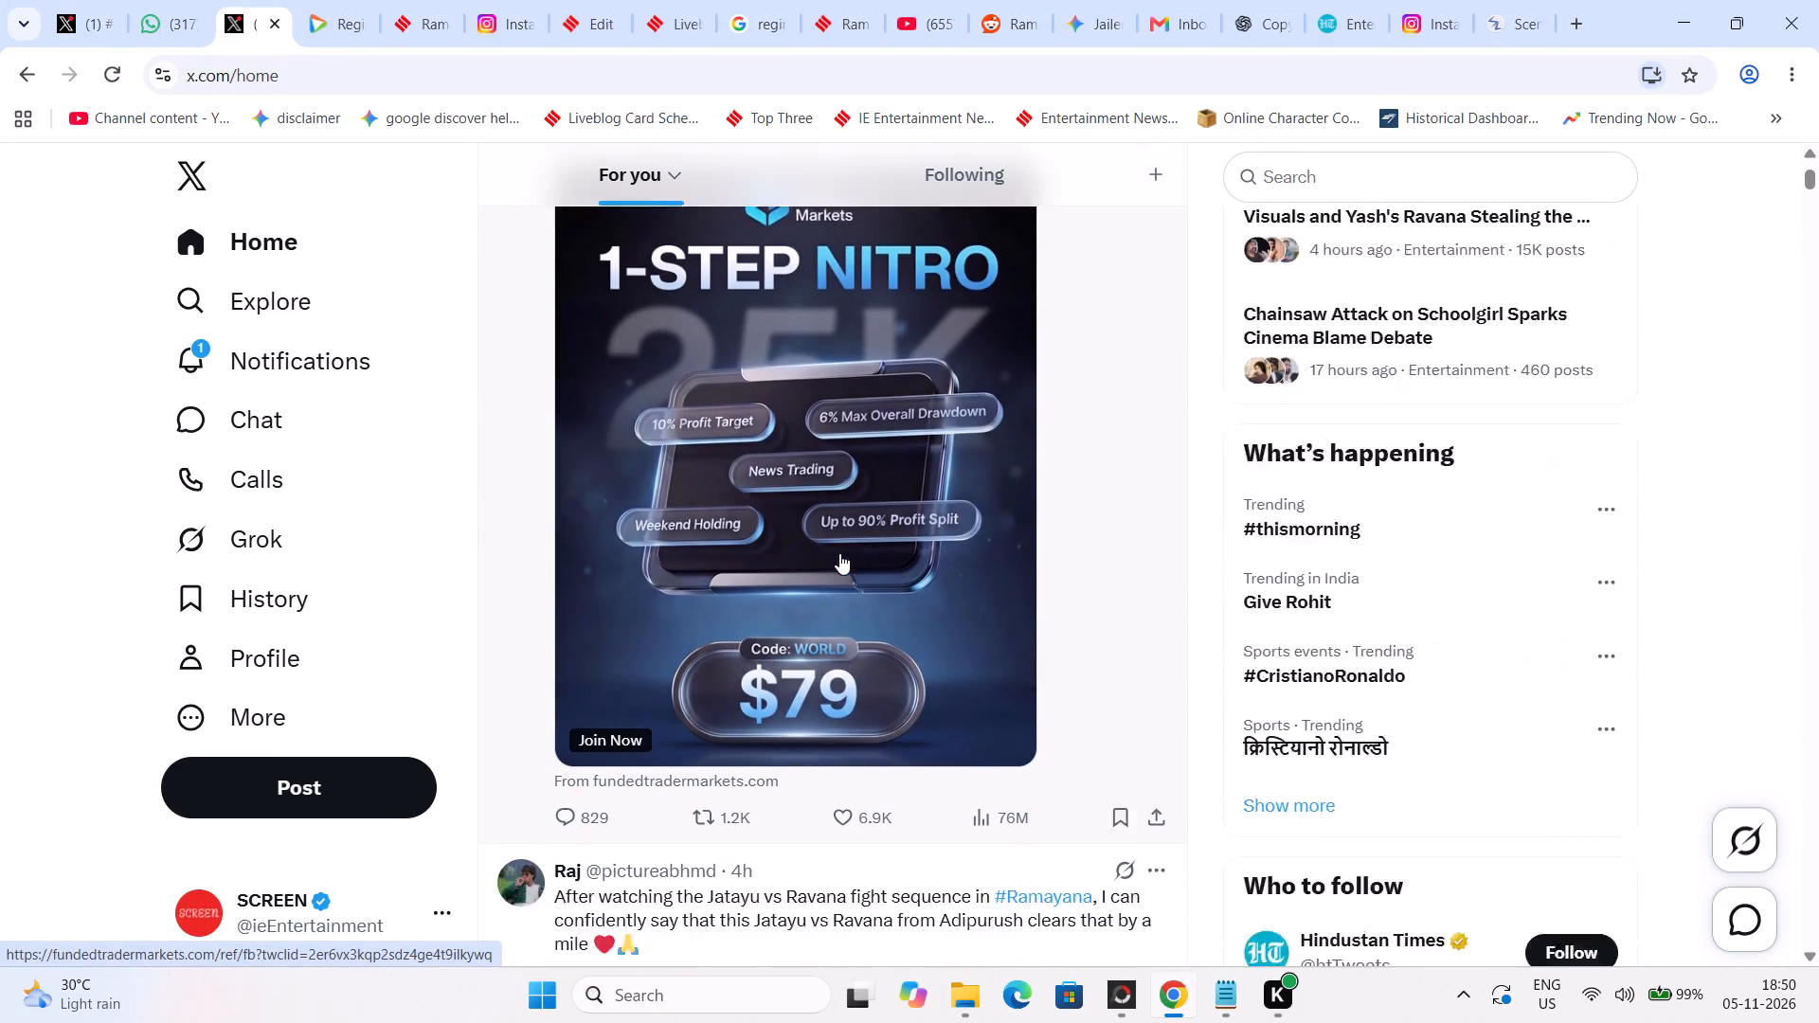
pyautogui.scroll(-1, 839, 553)
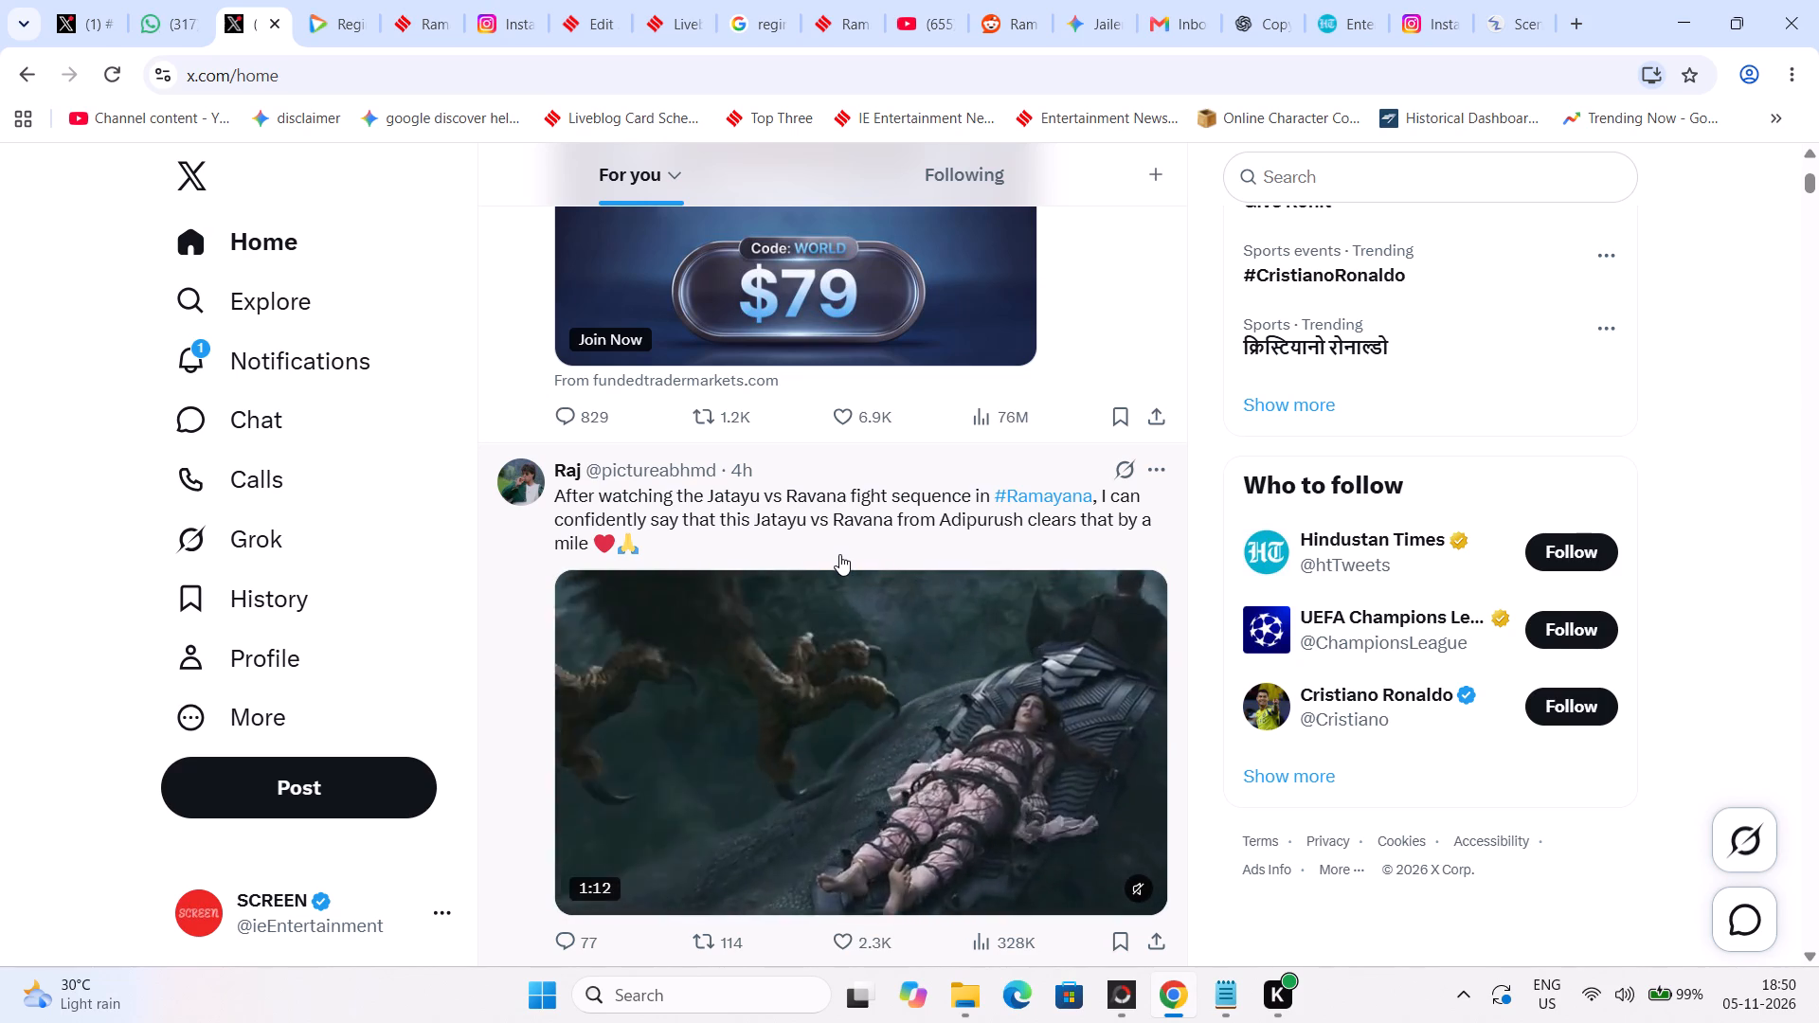
pyautogui.scroll(-4, 826, 541)
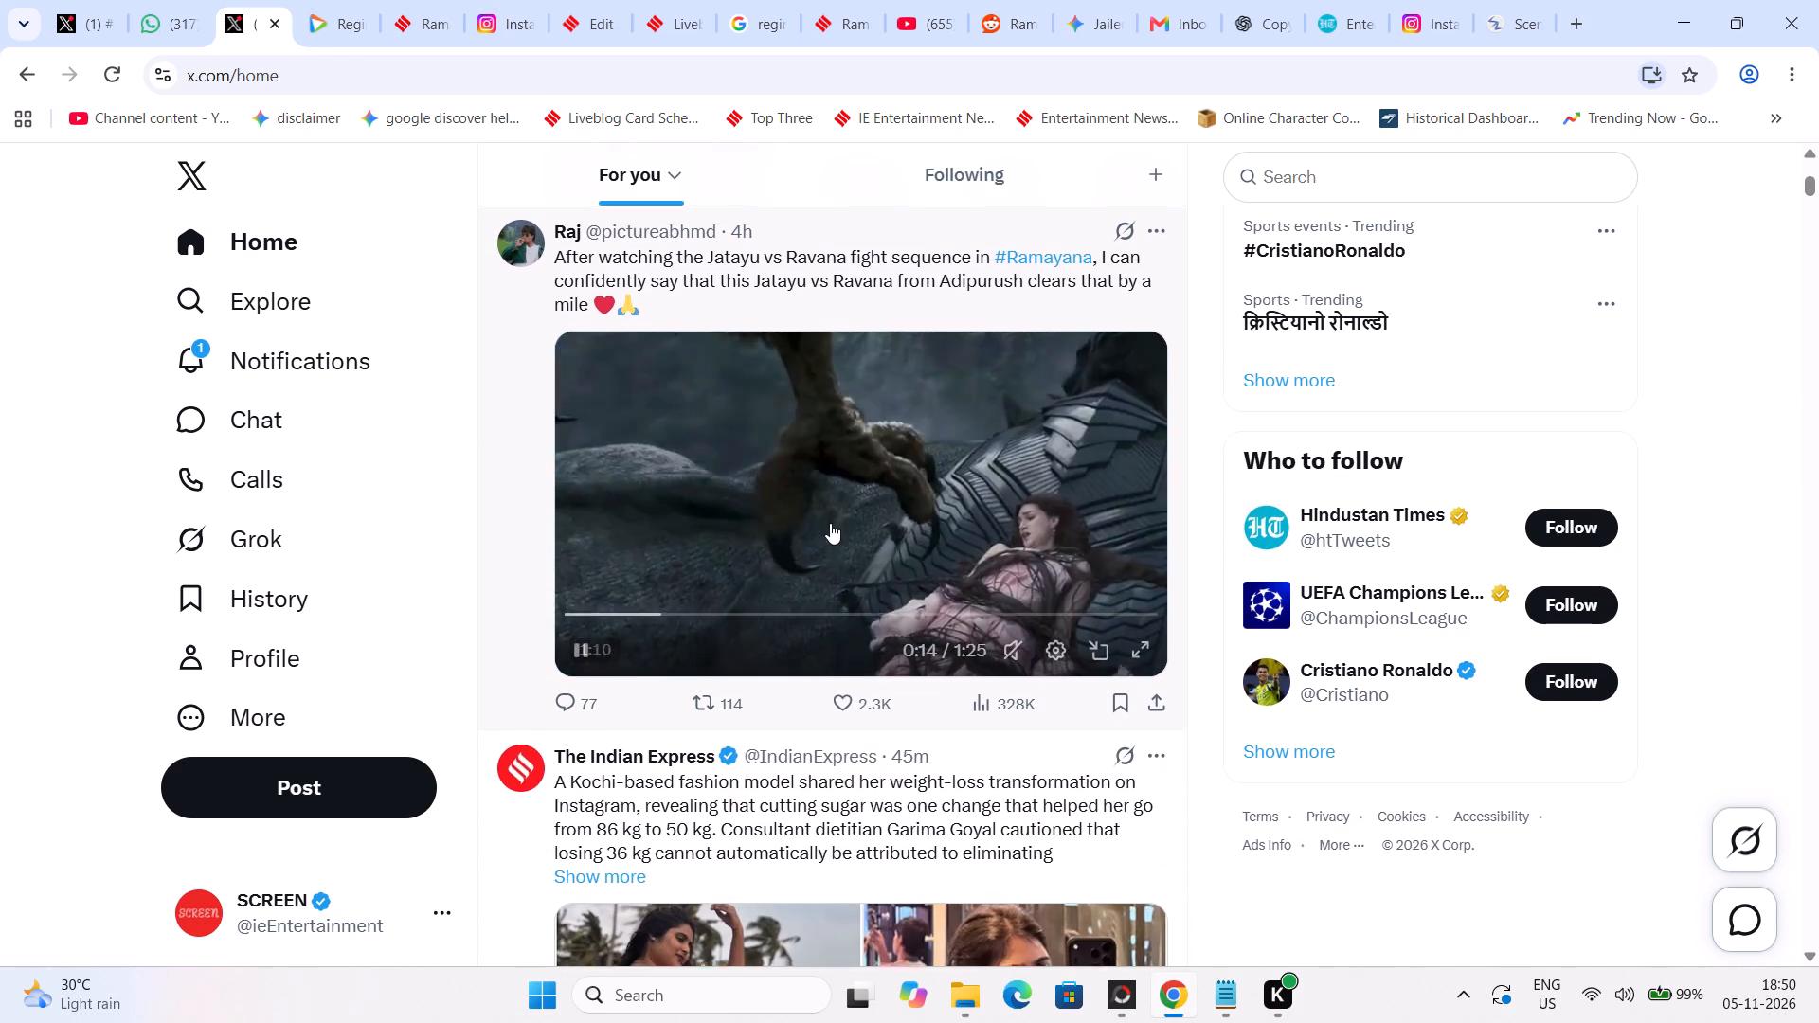
pyautogui.scroll(-3, 831, 523)
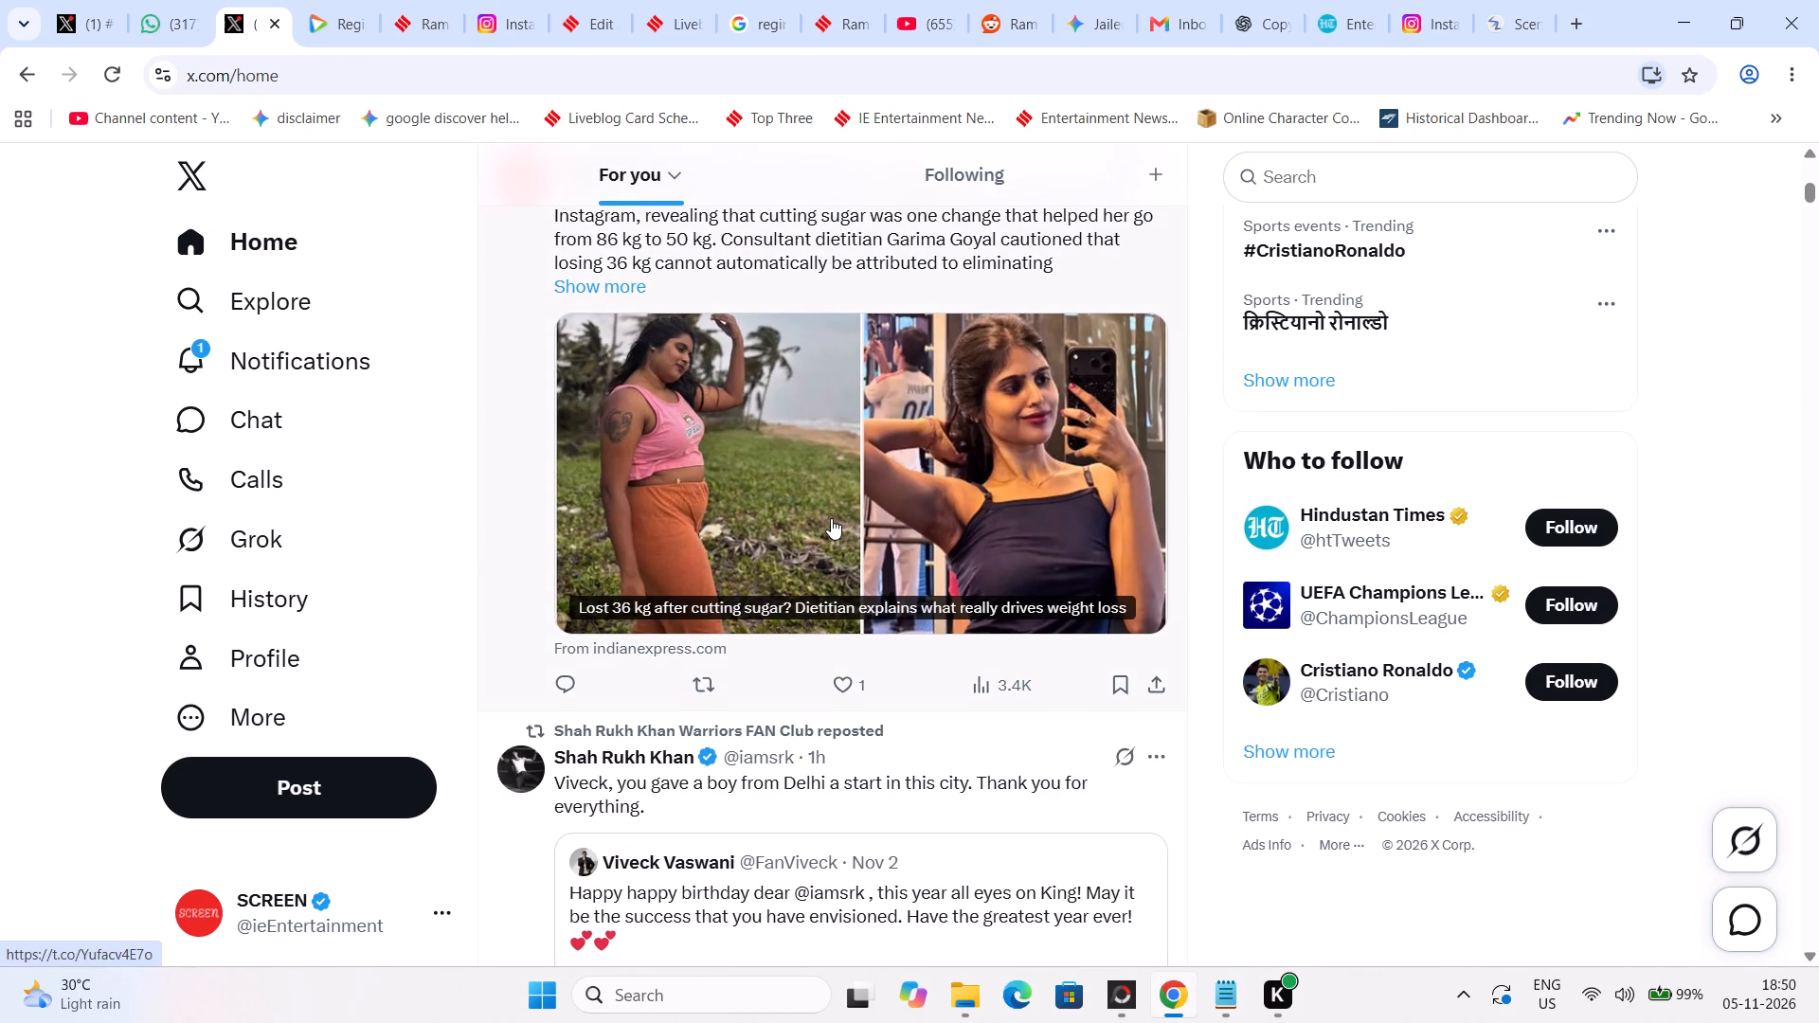
pyautogui.scroll(-4, 831, 513)
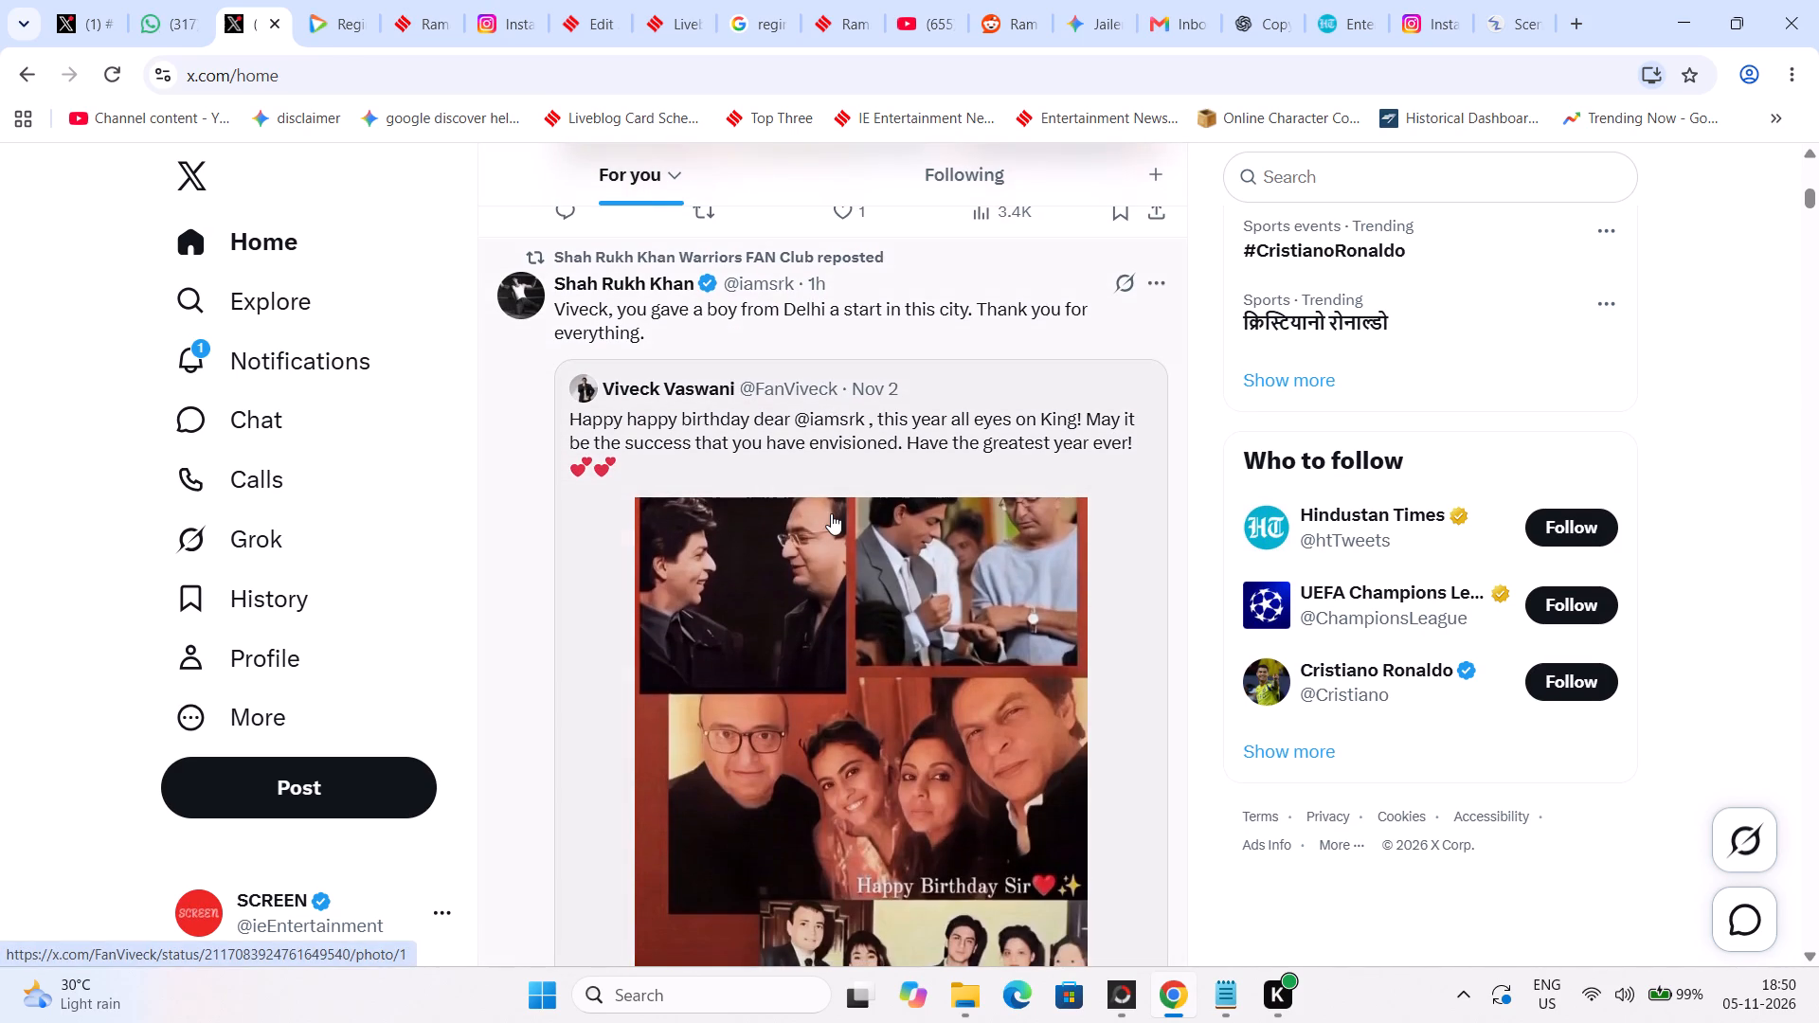
pyautogui.scroll(-6, 831, 513)
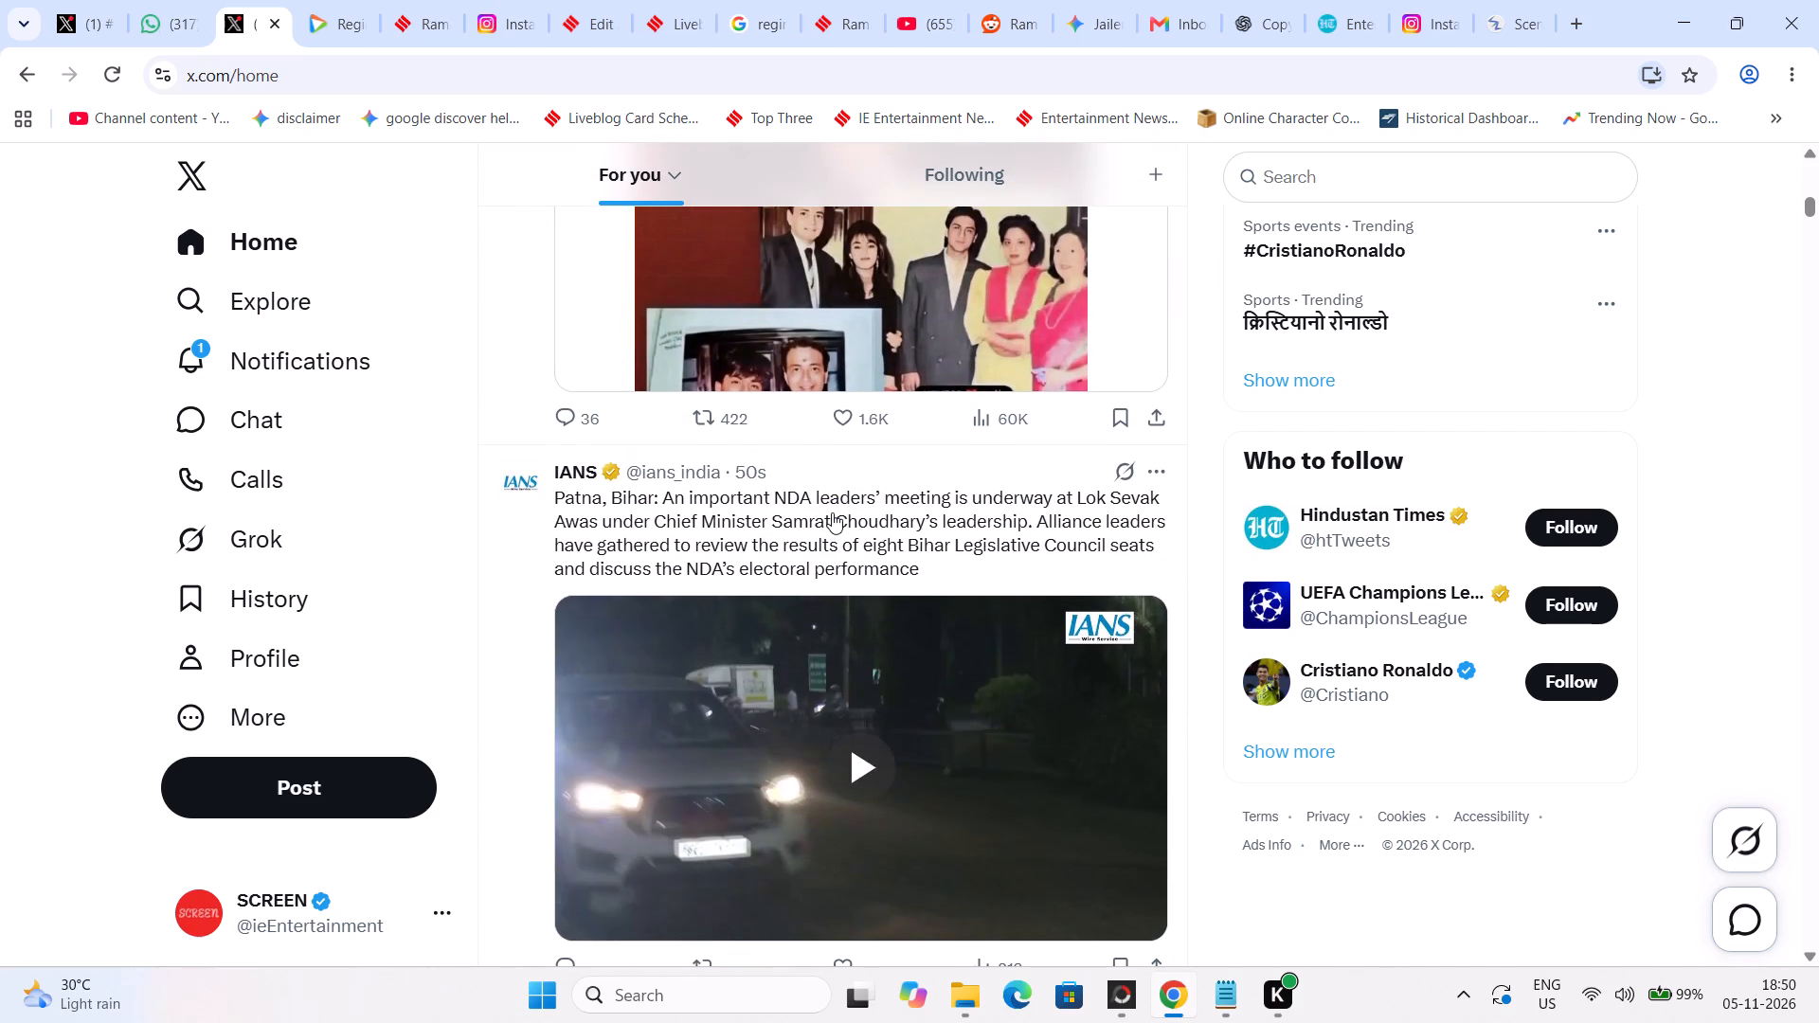
pyautogui.scroll(-6, 832, 512)
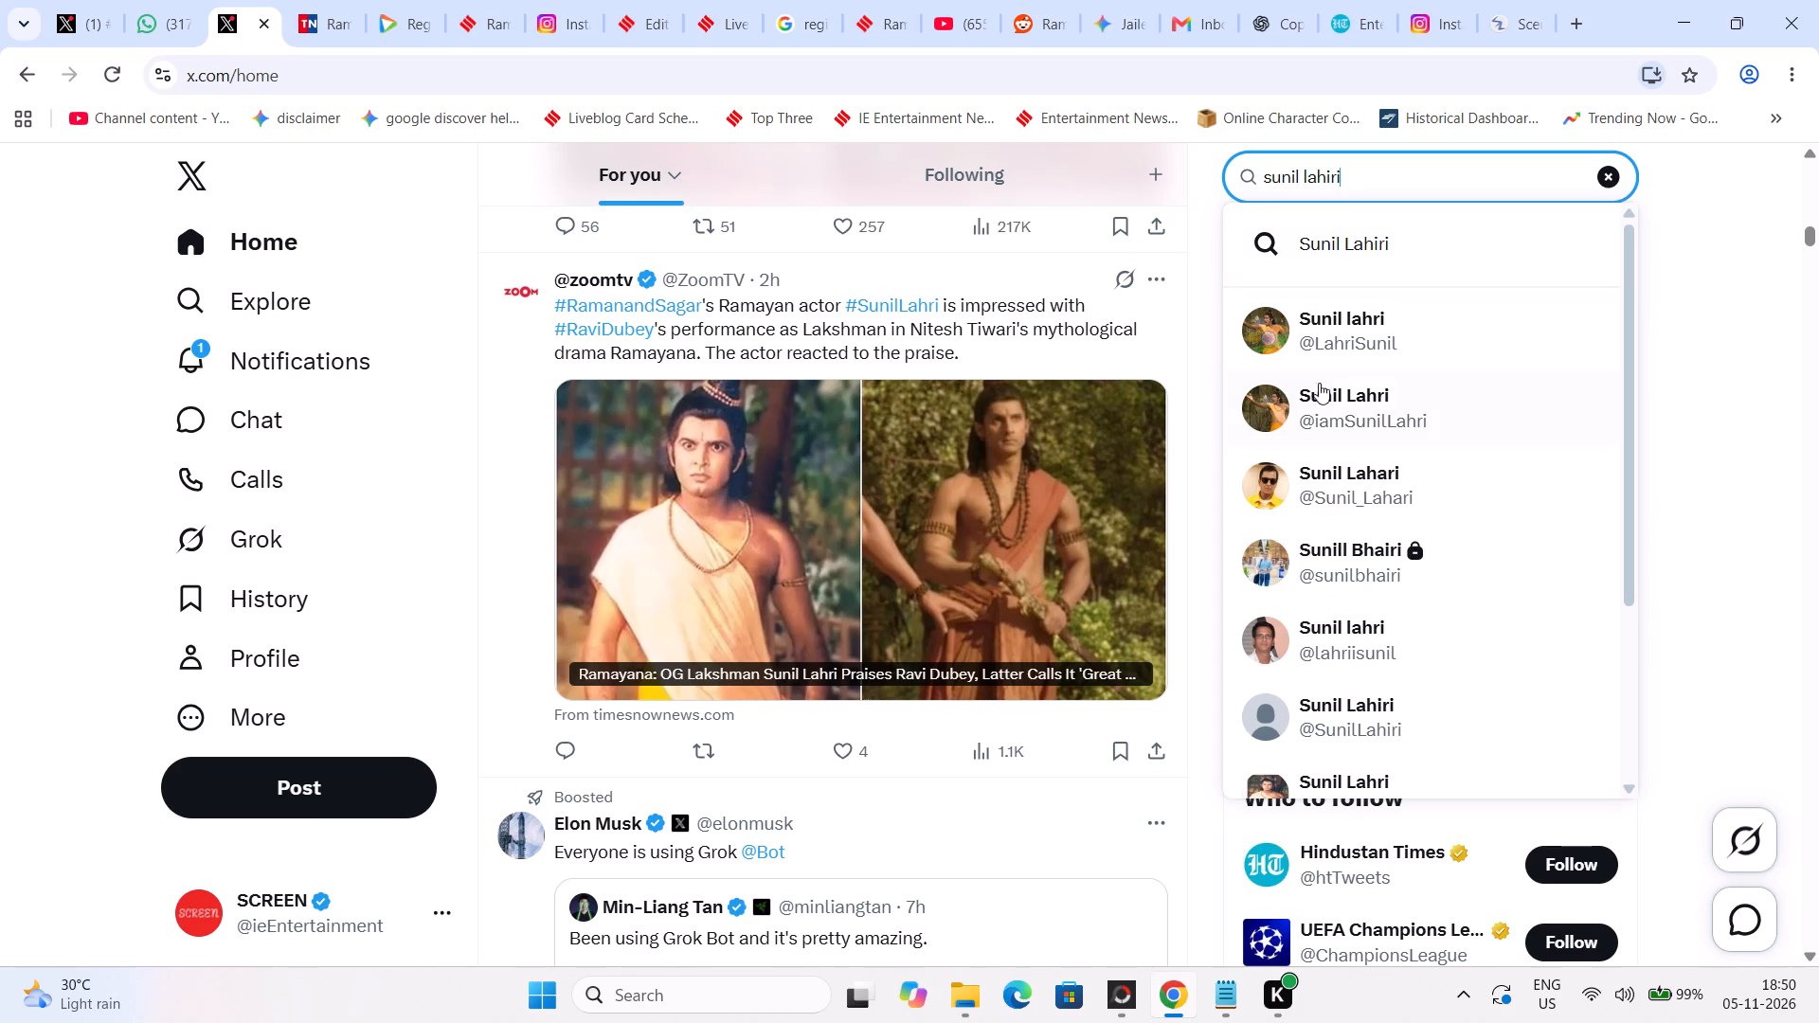
pyautogui.click(1387, 351)
pyautogui.scroll(-1, 894, 471)
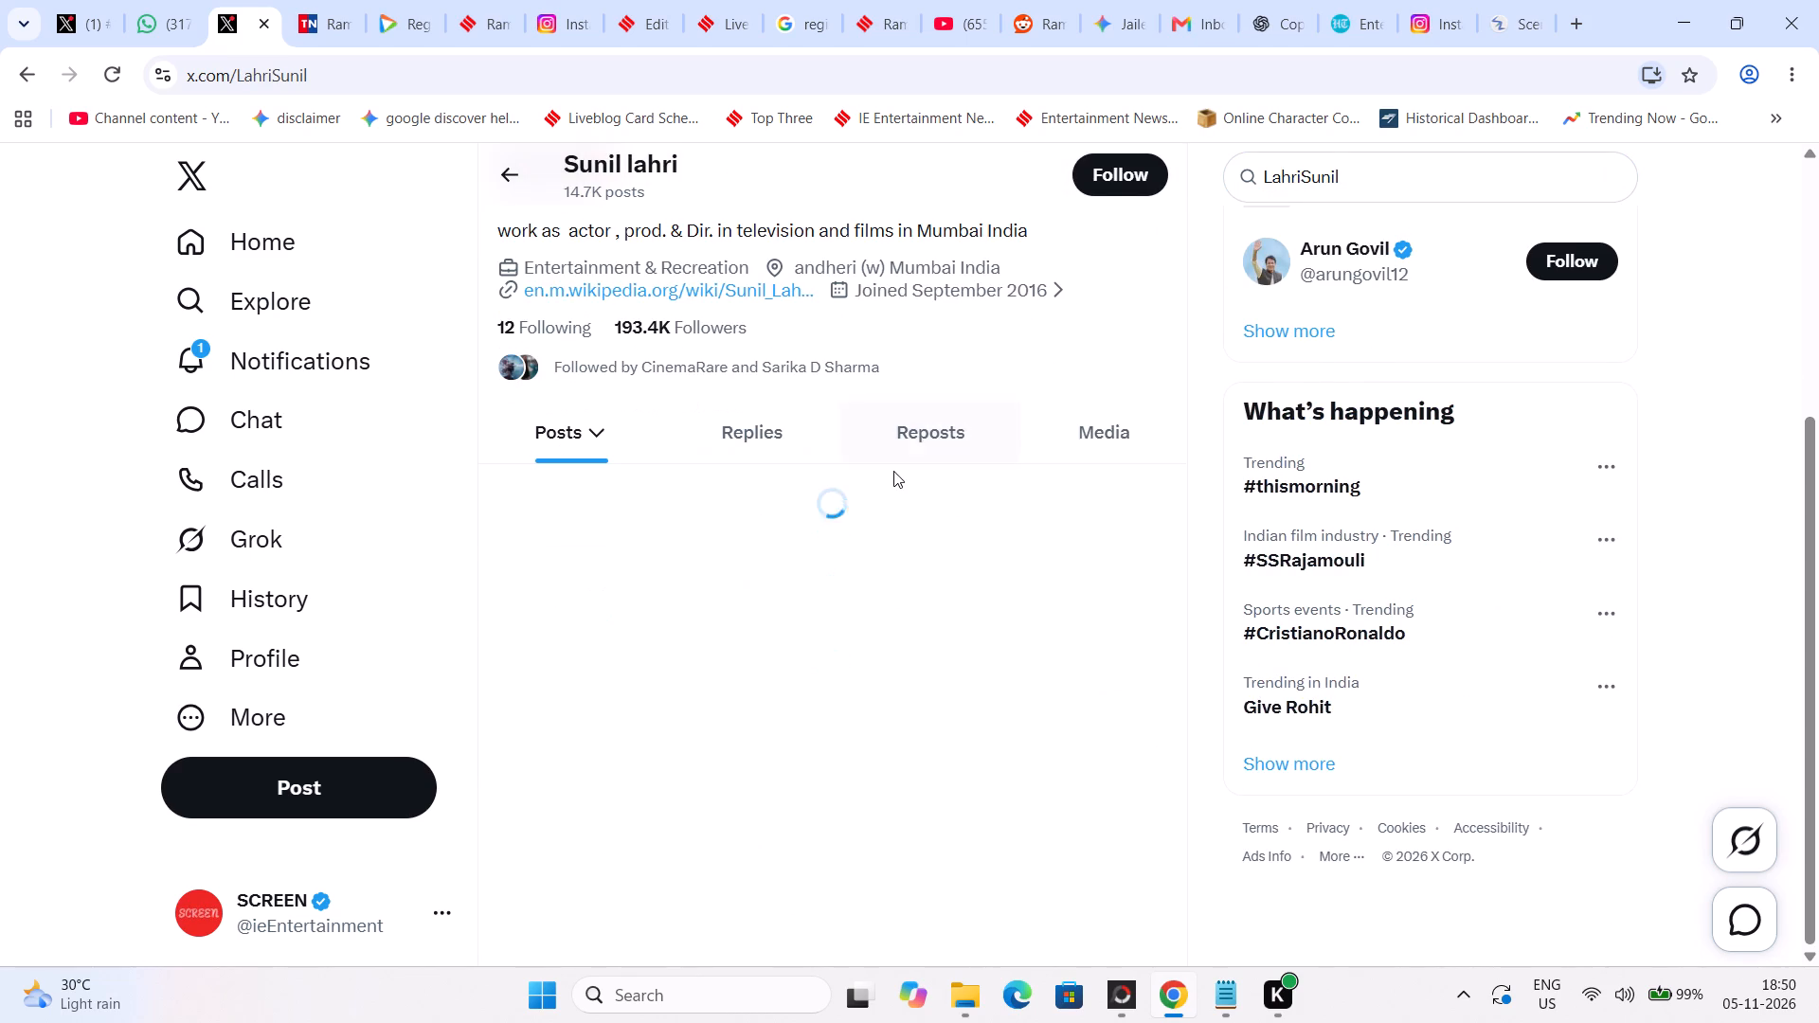
pyautogui.scroll(-3, 893, 471)
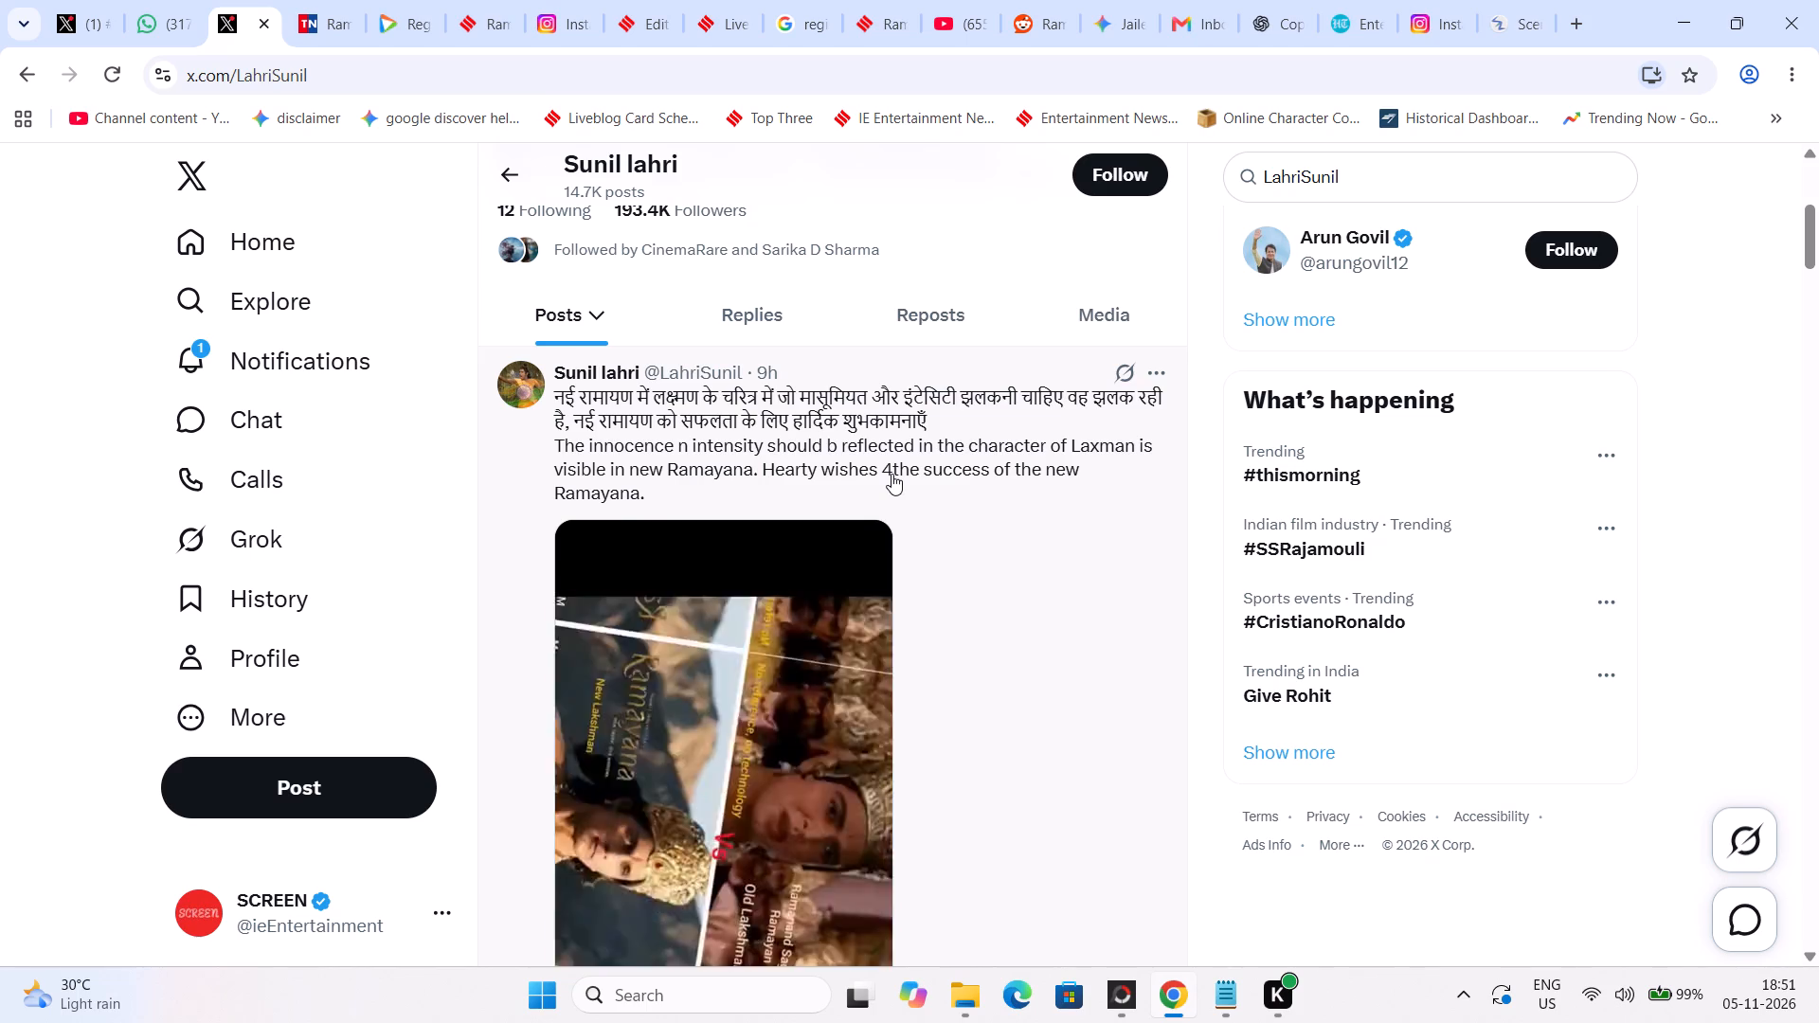
pyautogui.scroll(-3, 891, 474)
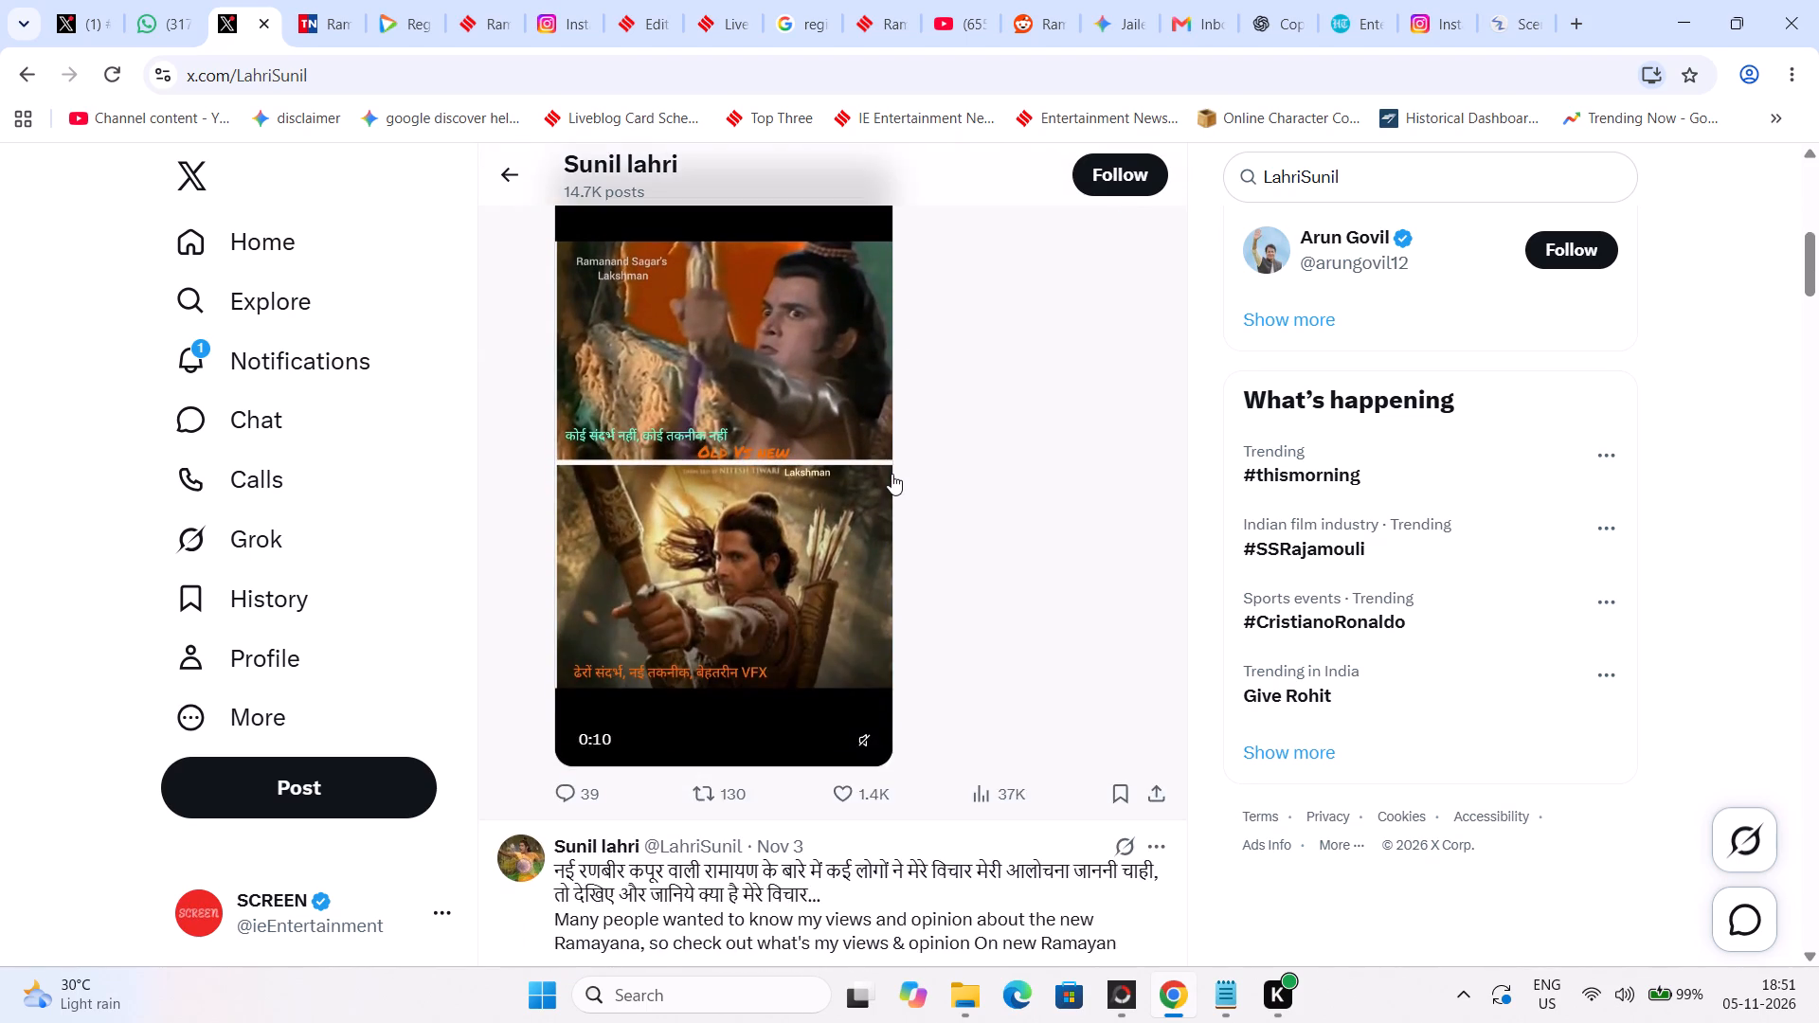
pyautogui.scroll(-5, 891, 474)
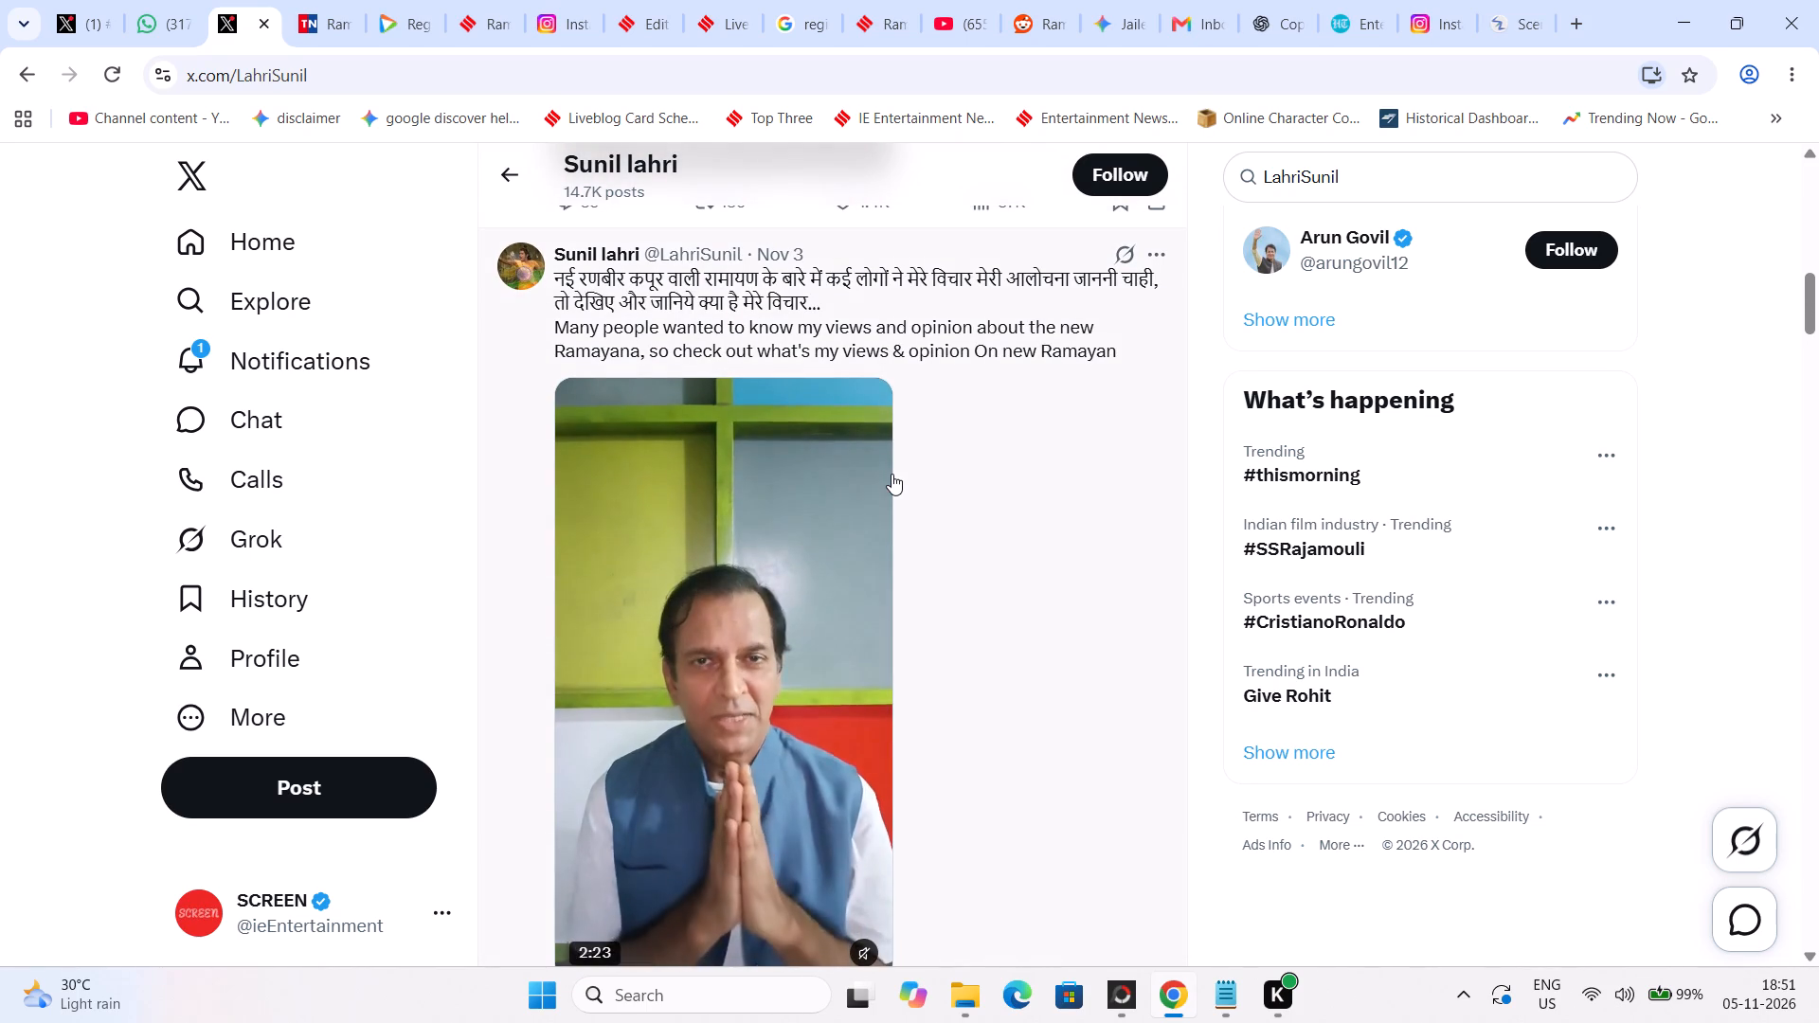
# Return to the X home feed, load the newest posts and look through them for Ramayana reviews and reactions.
pyautogui.click(194, 175)
pyautogui.click(194, 175)
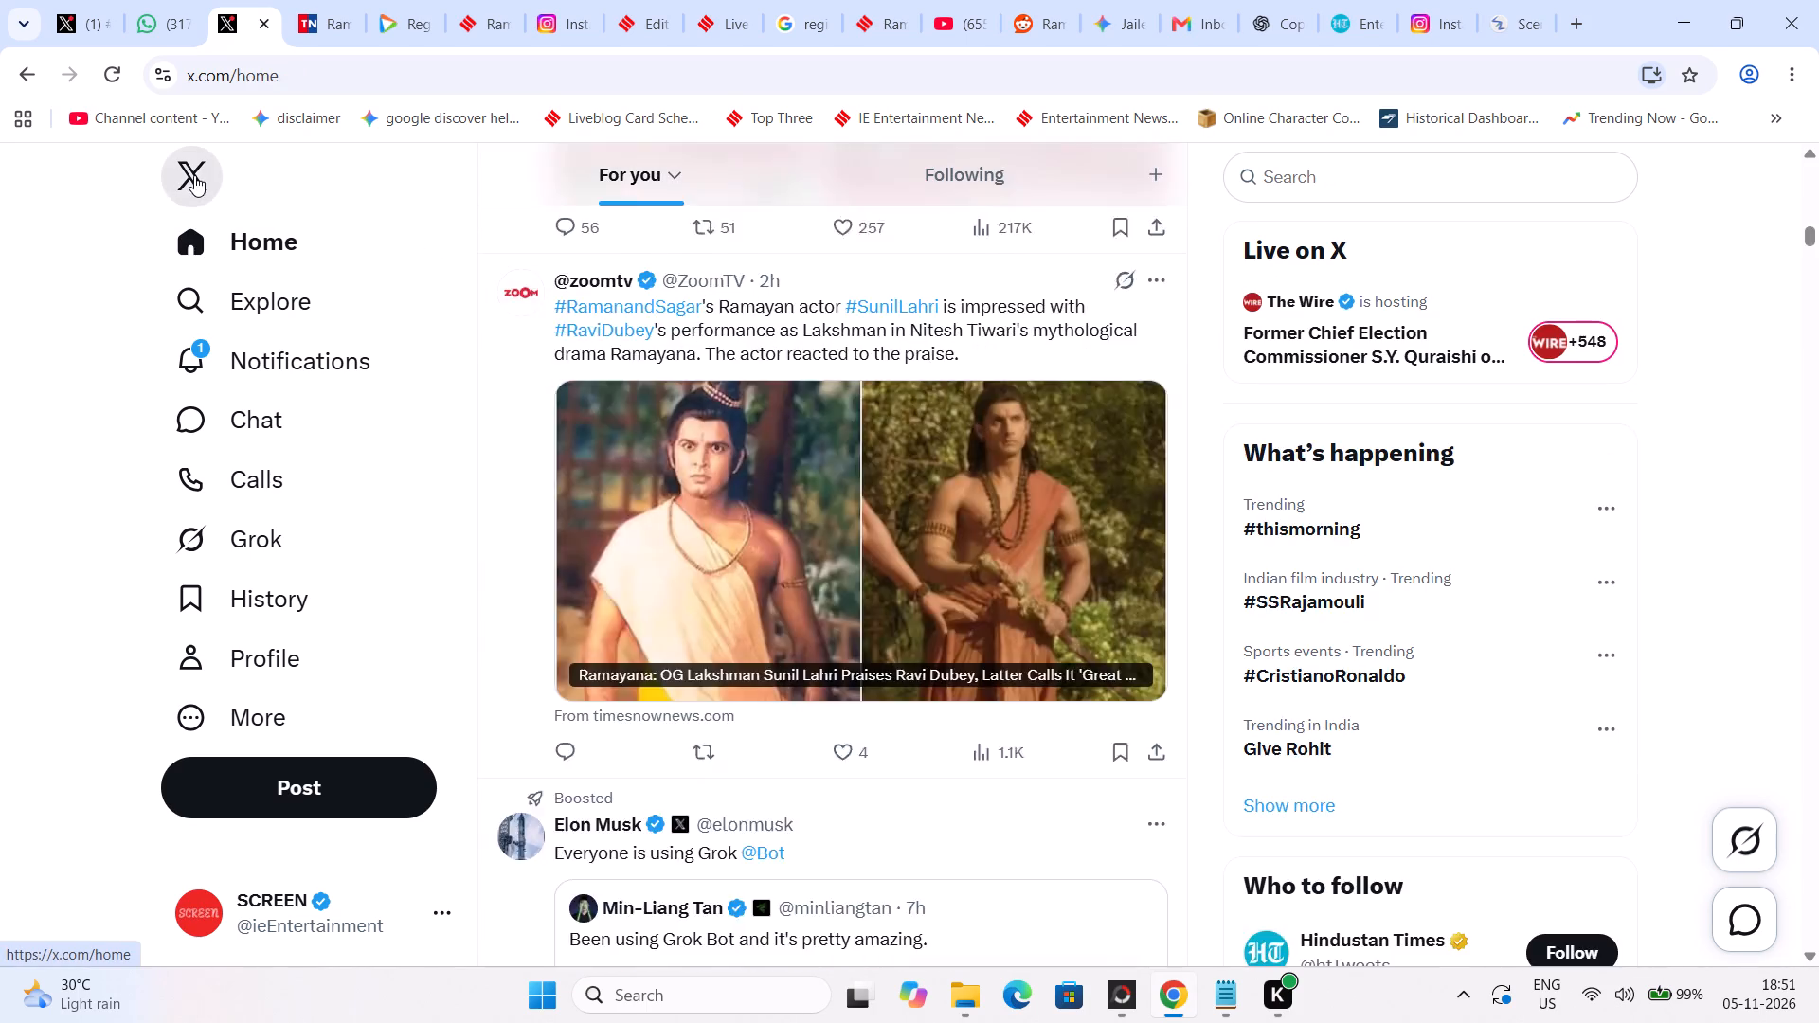
pyautogui.click(883, 383)
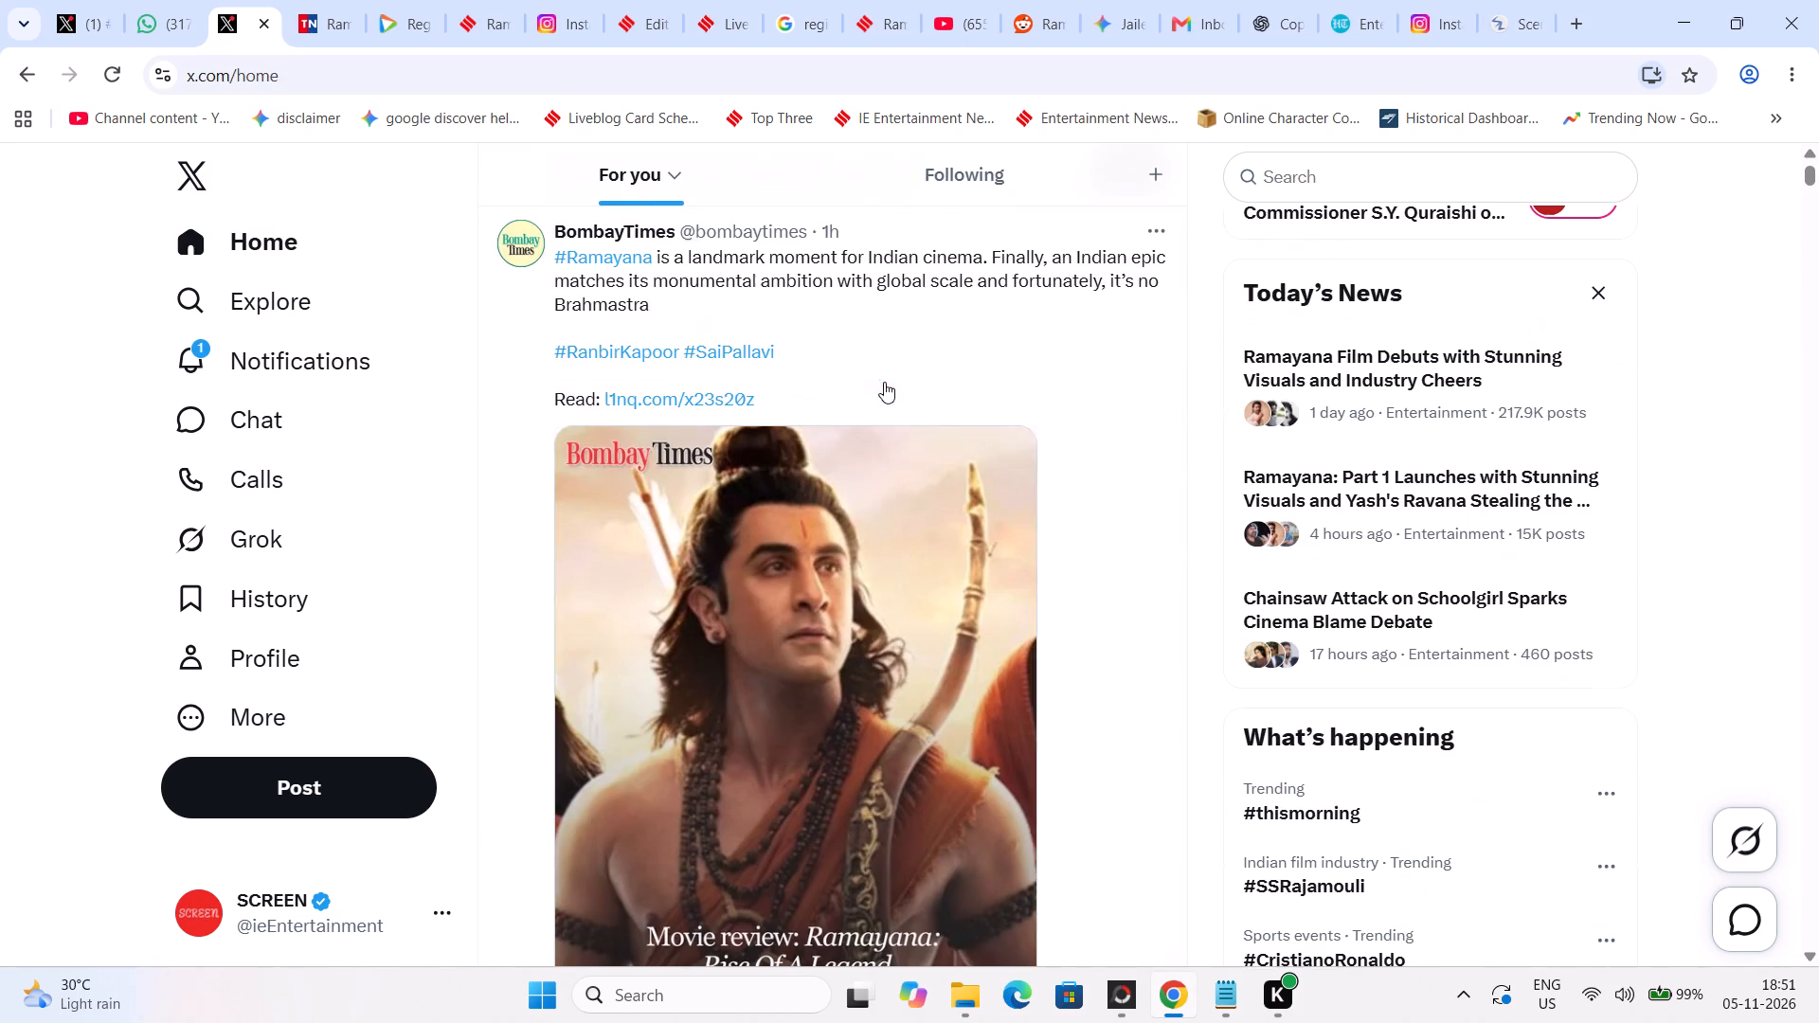
pyautogui.scroll(-4, 884, 382)
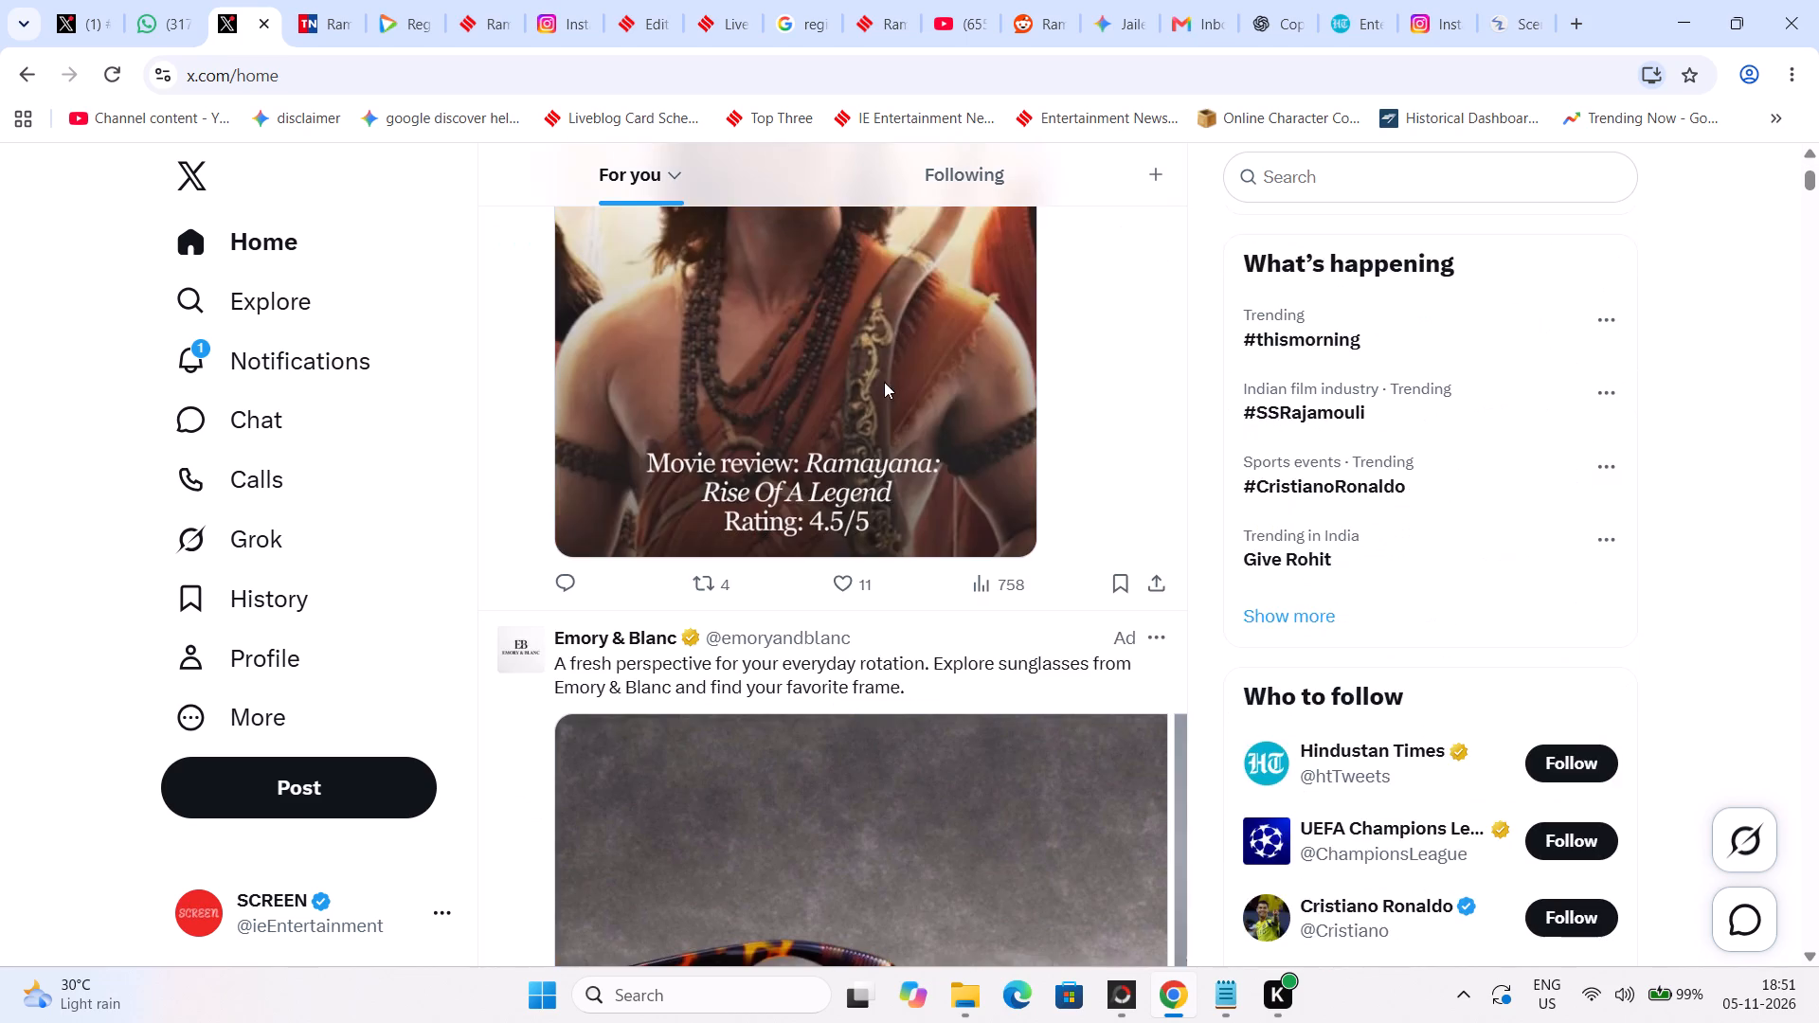
pyautogui.scroll(-12, 884, 382)
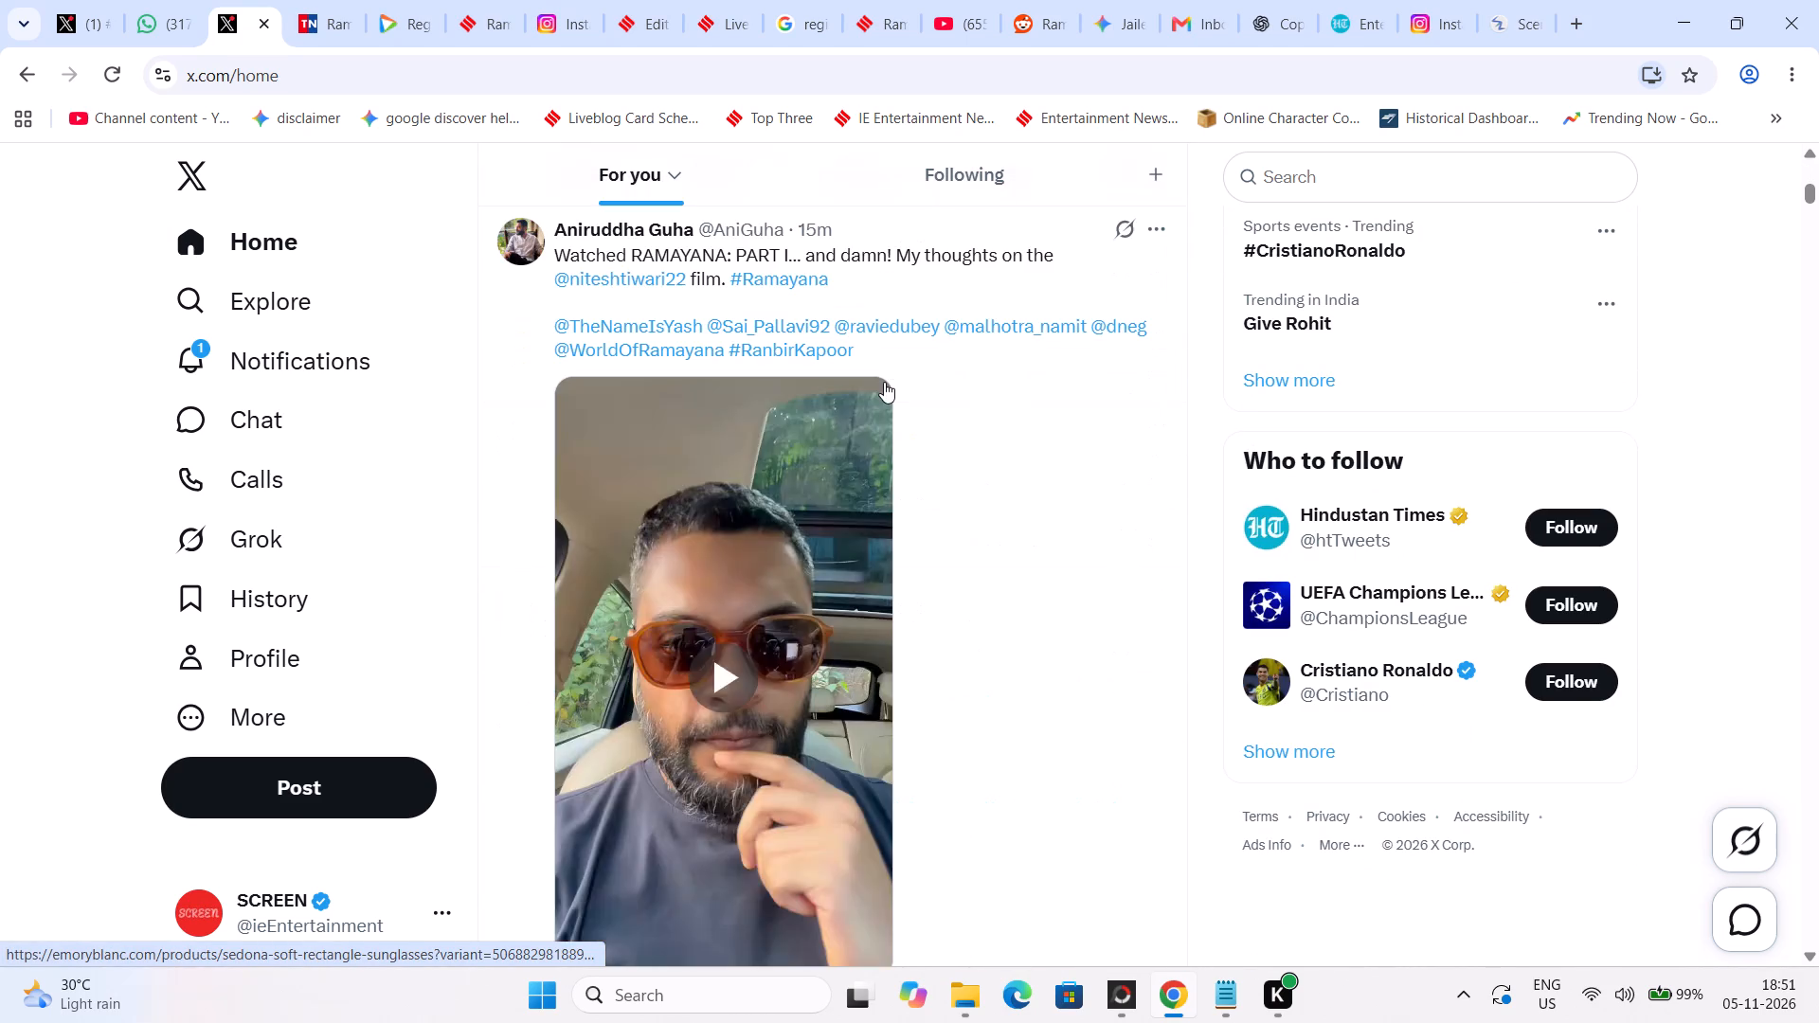
pyautogui.scroll(-5, 884, 382)
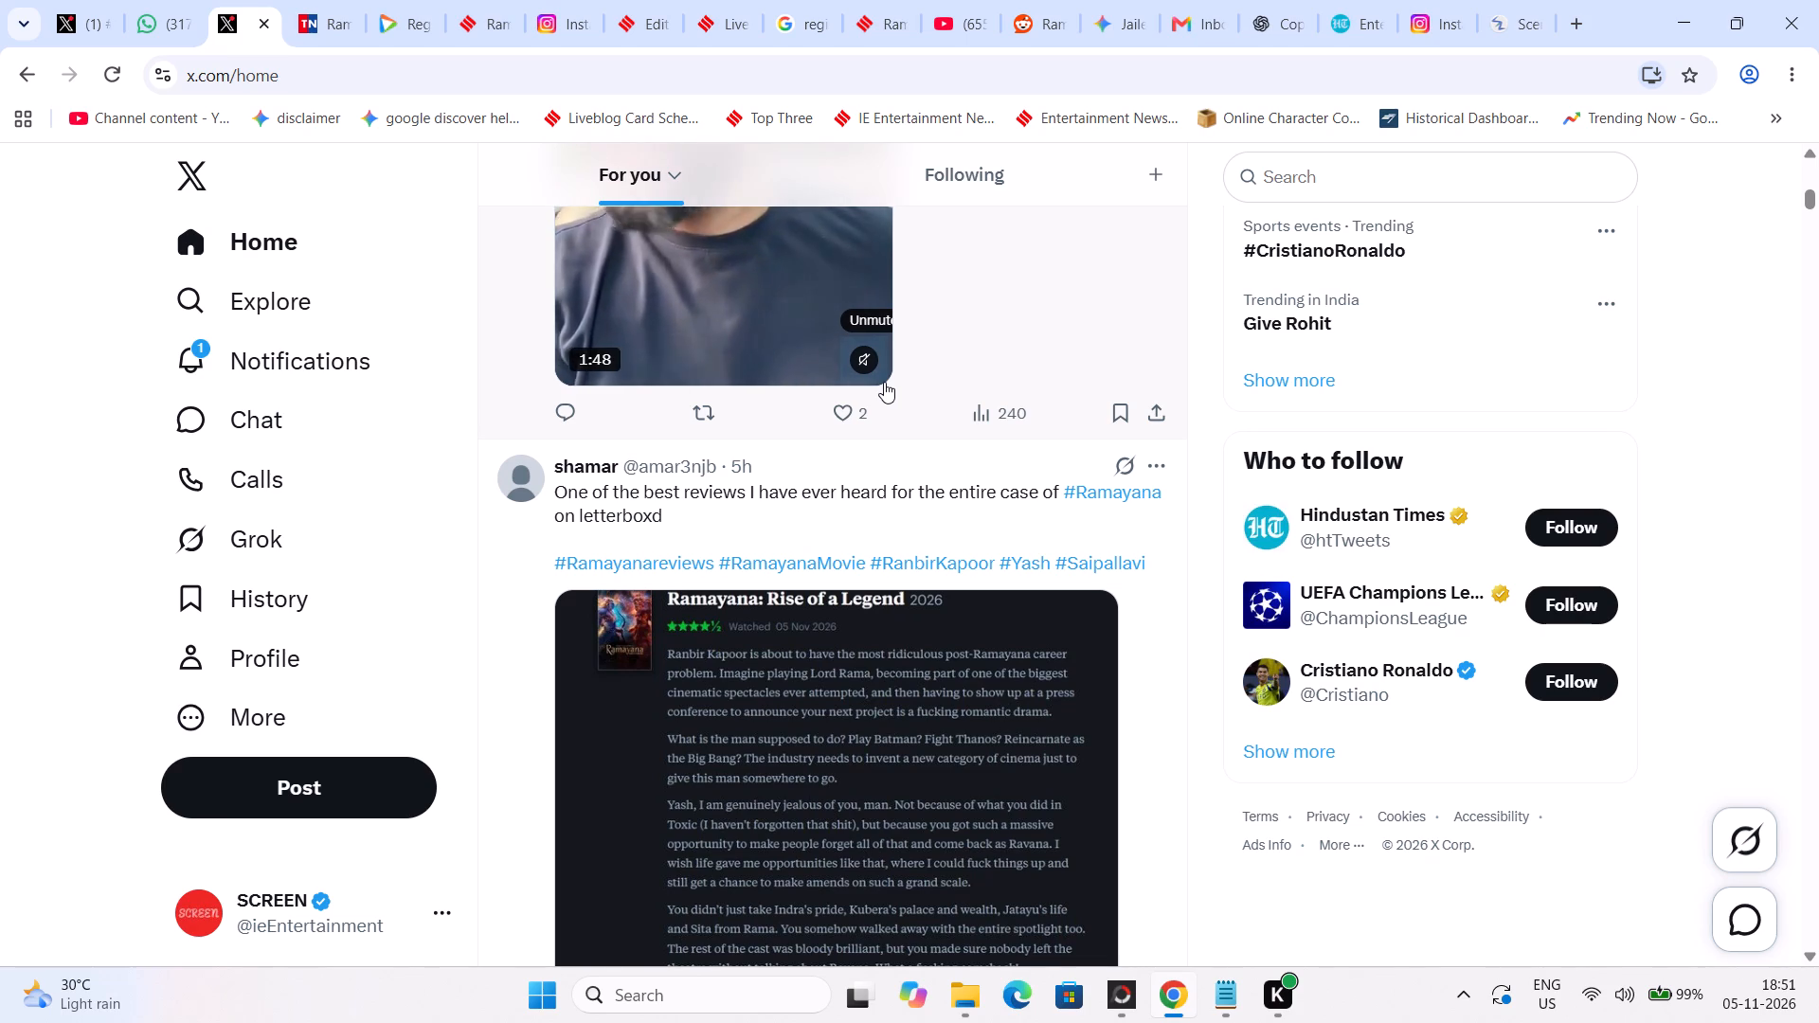
# Enlarge the Letterboxd review of Ramayana: Rise of a Legend in the feed, read it and close it.
pyautogui.scroll(-2, 876, 384)
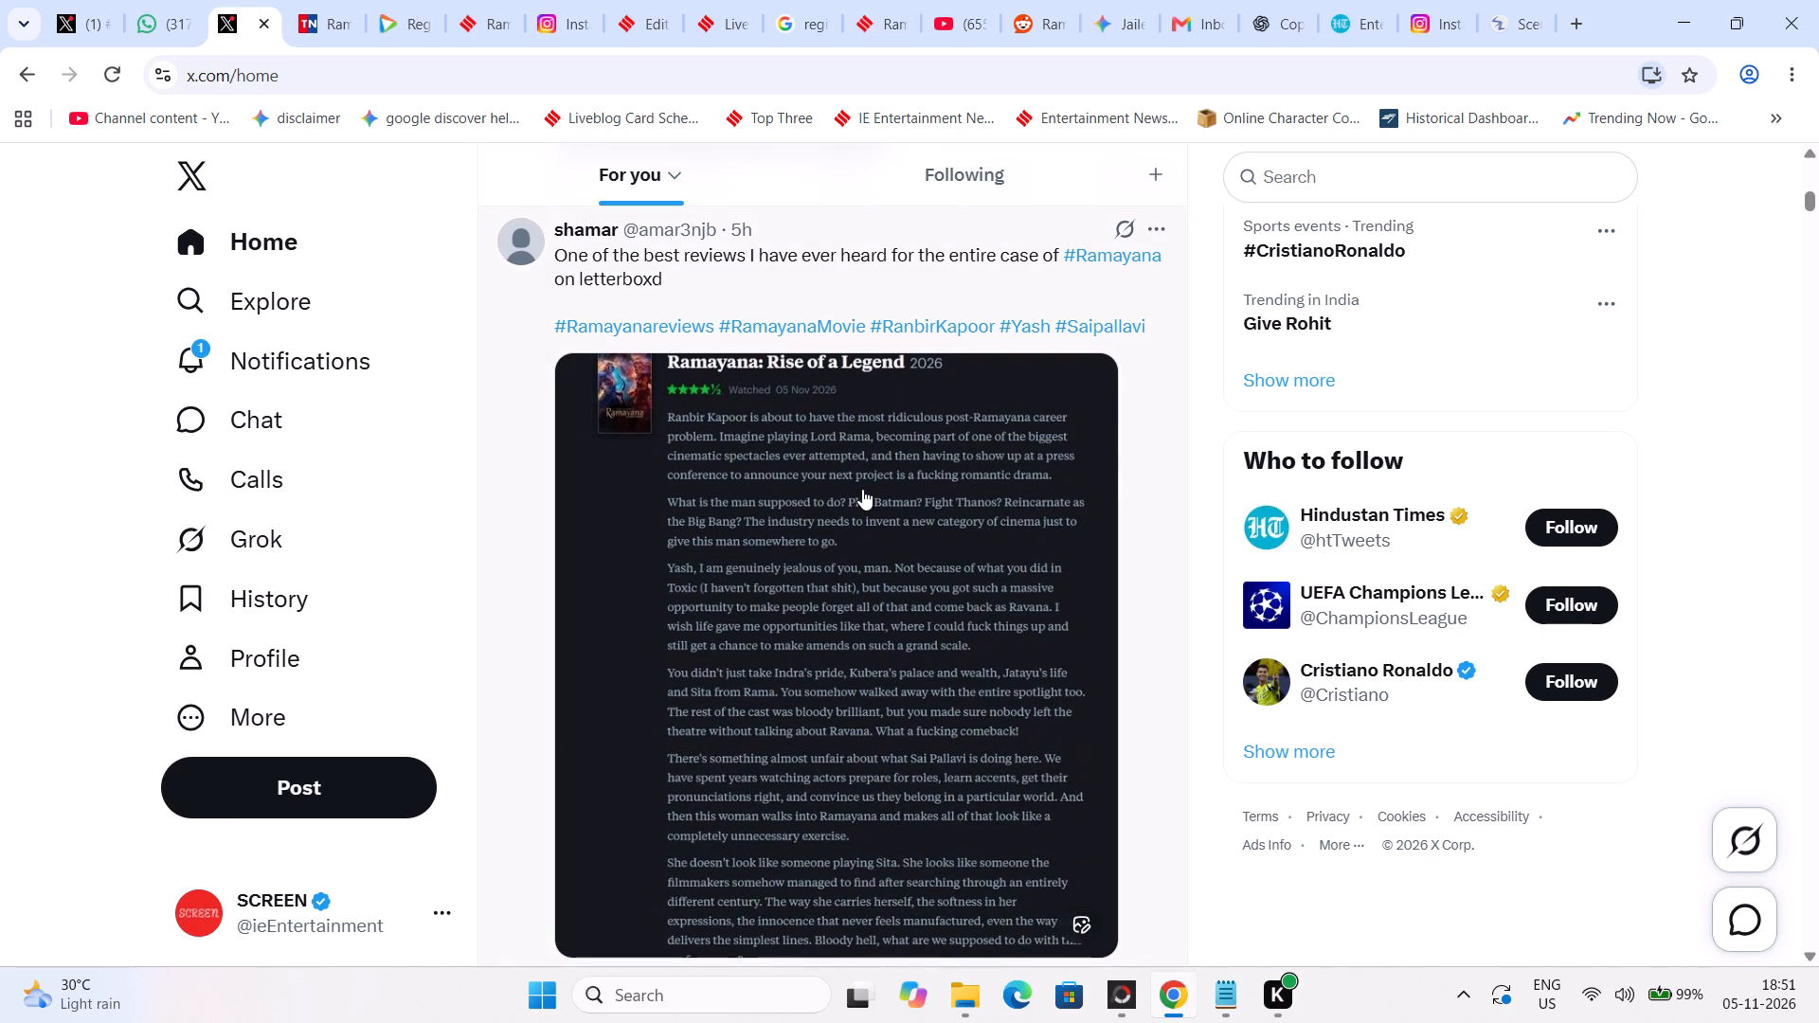
pyautogui.click(862, 489)
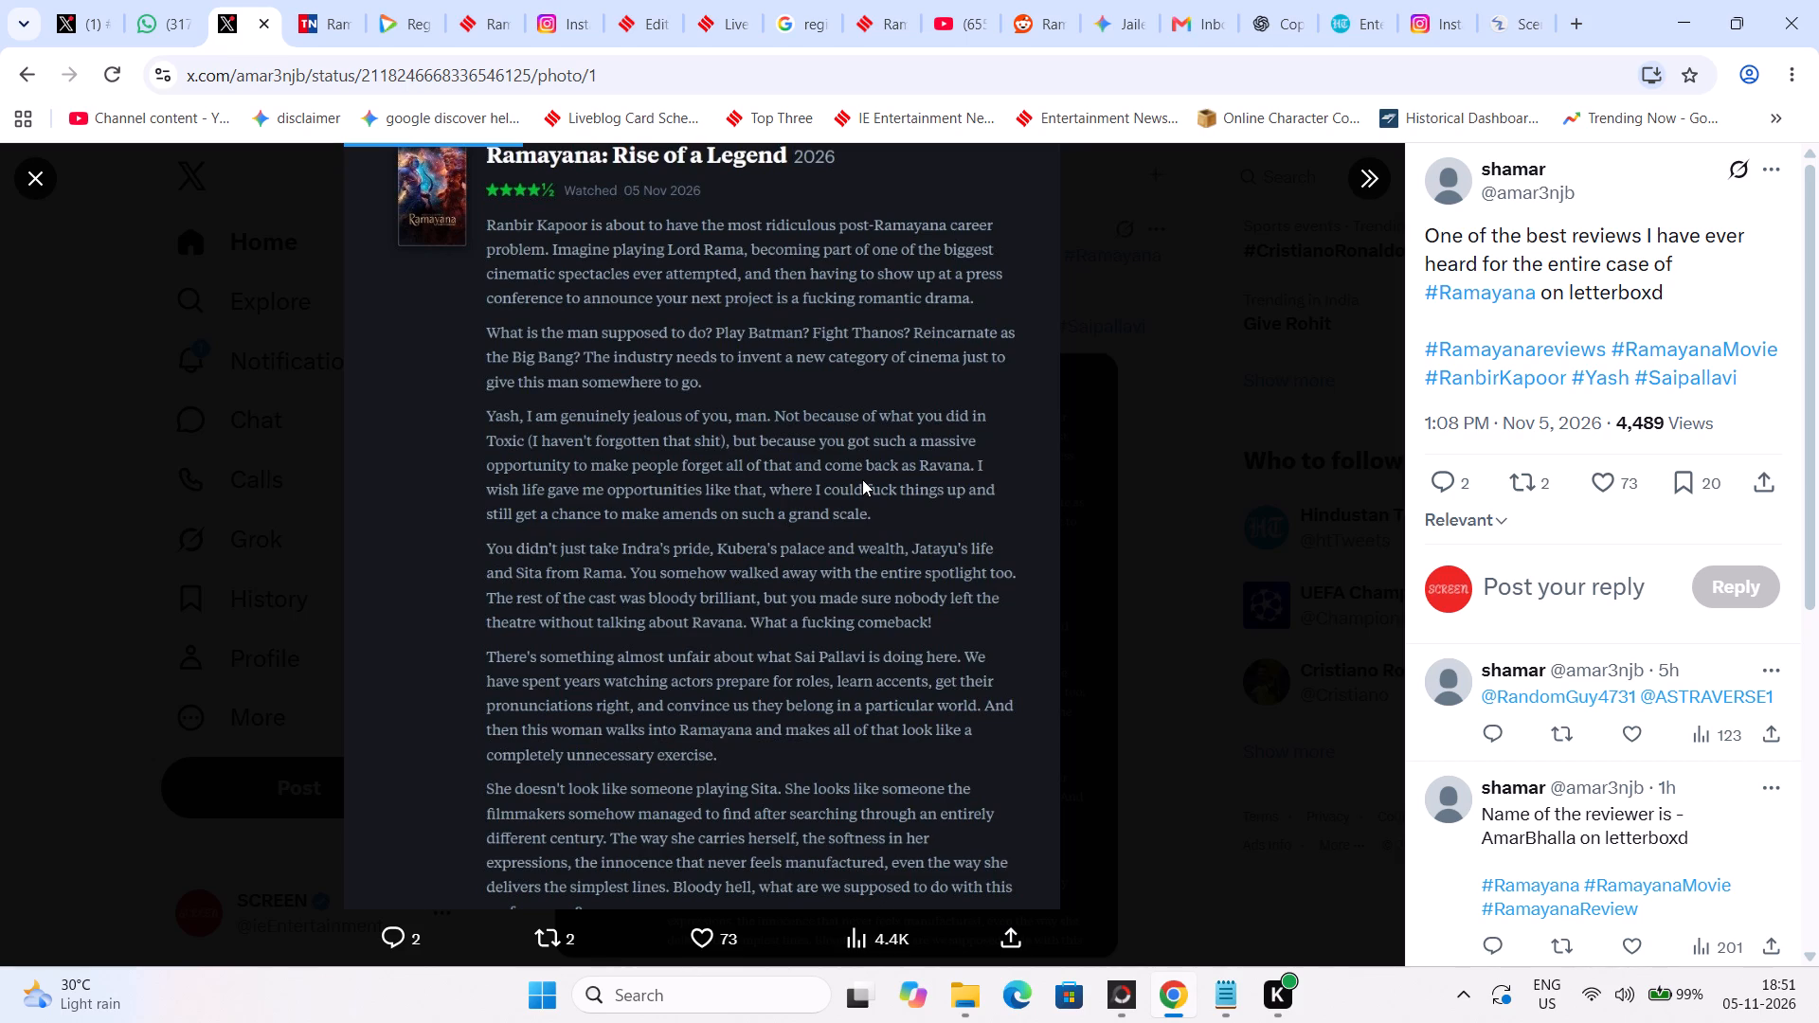
pyautogui.click(1288, 444)
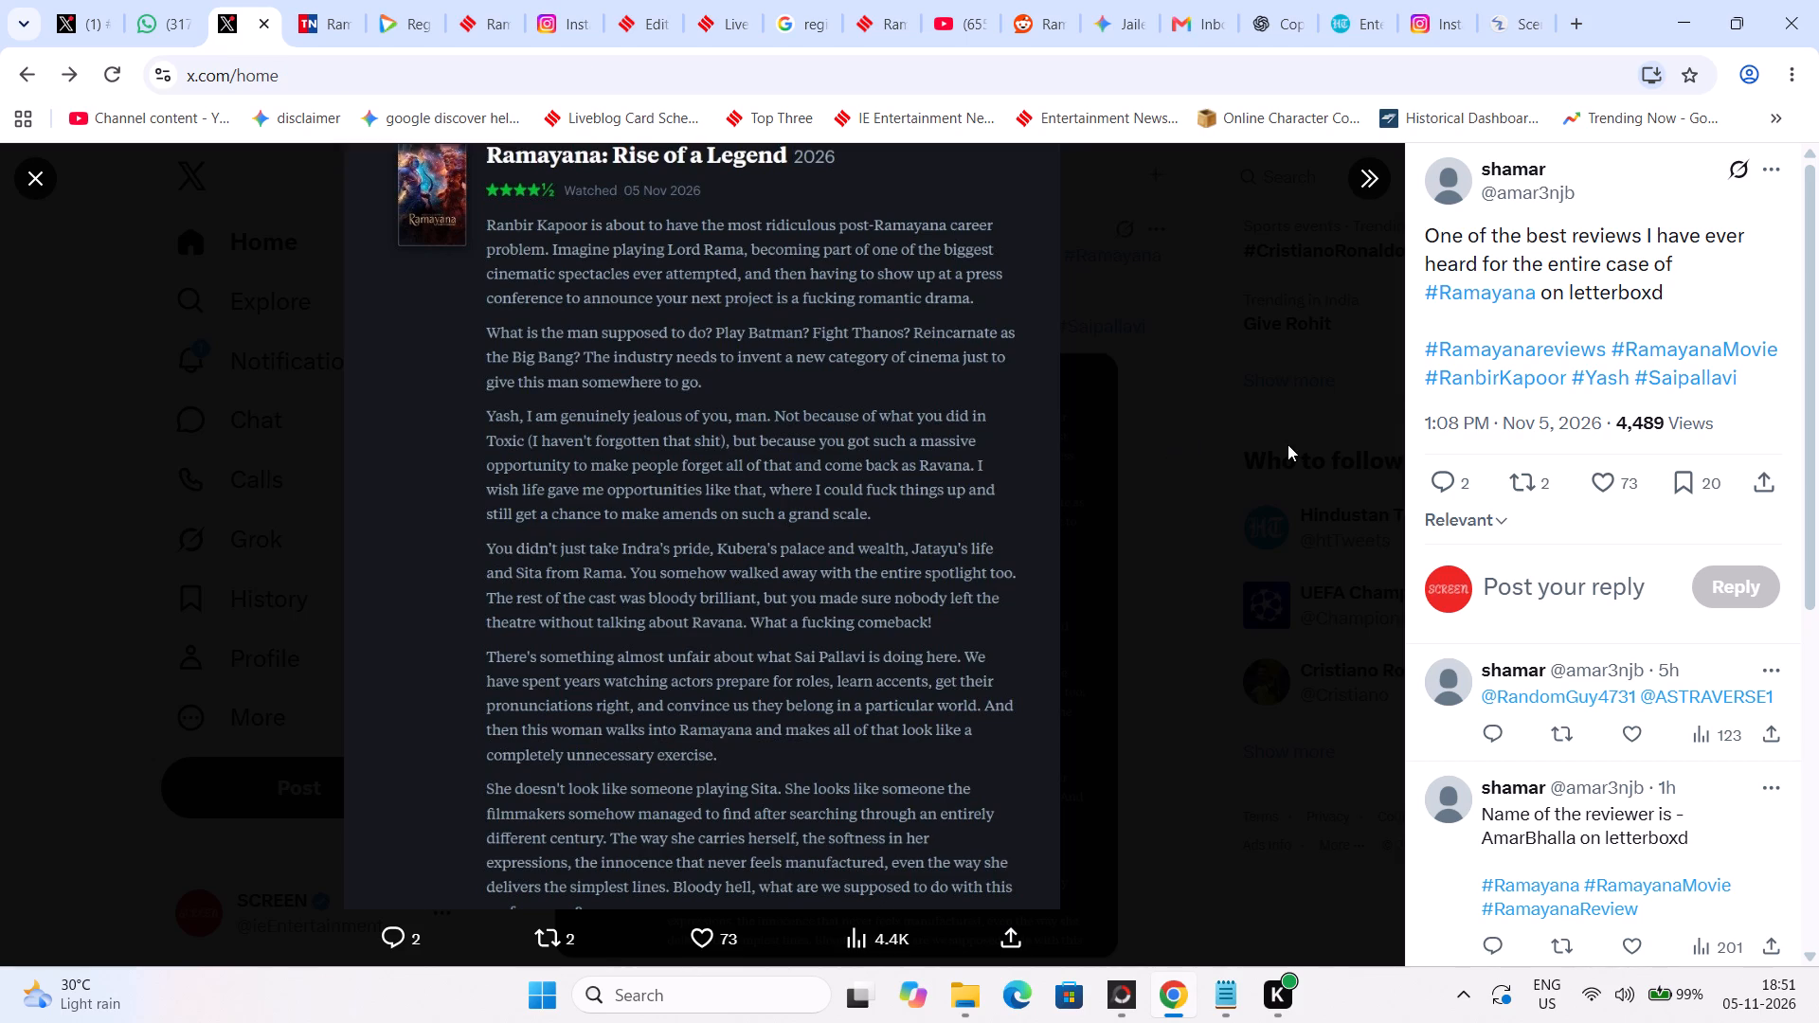
# Check the Always Bollywood post on Regina Cassandra's reaction, and search Google in a new tab for "regina cassandra" to examine the results.
pyautogui.scroll(-8, 1103, 455)
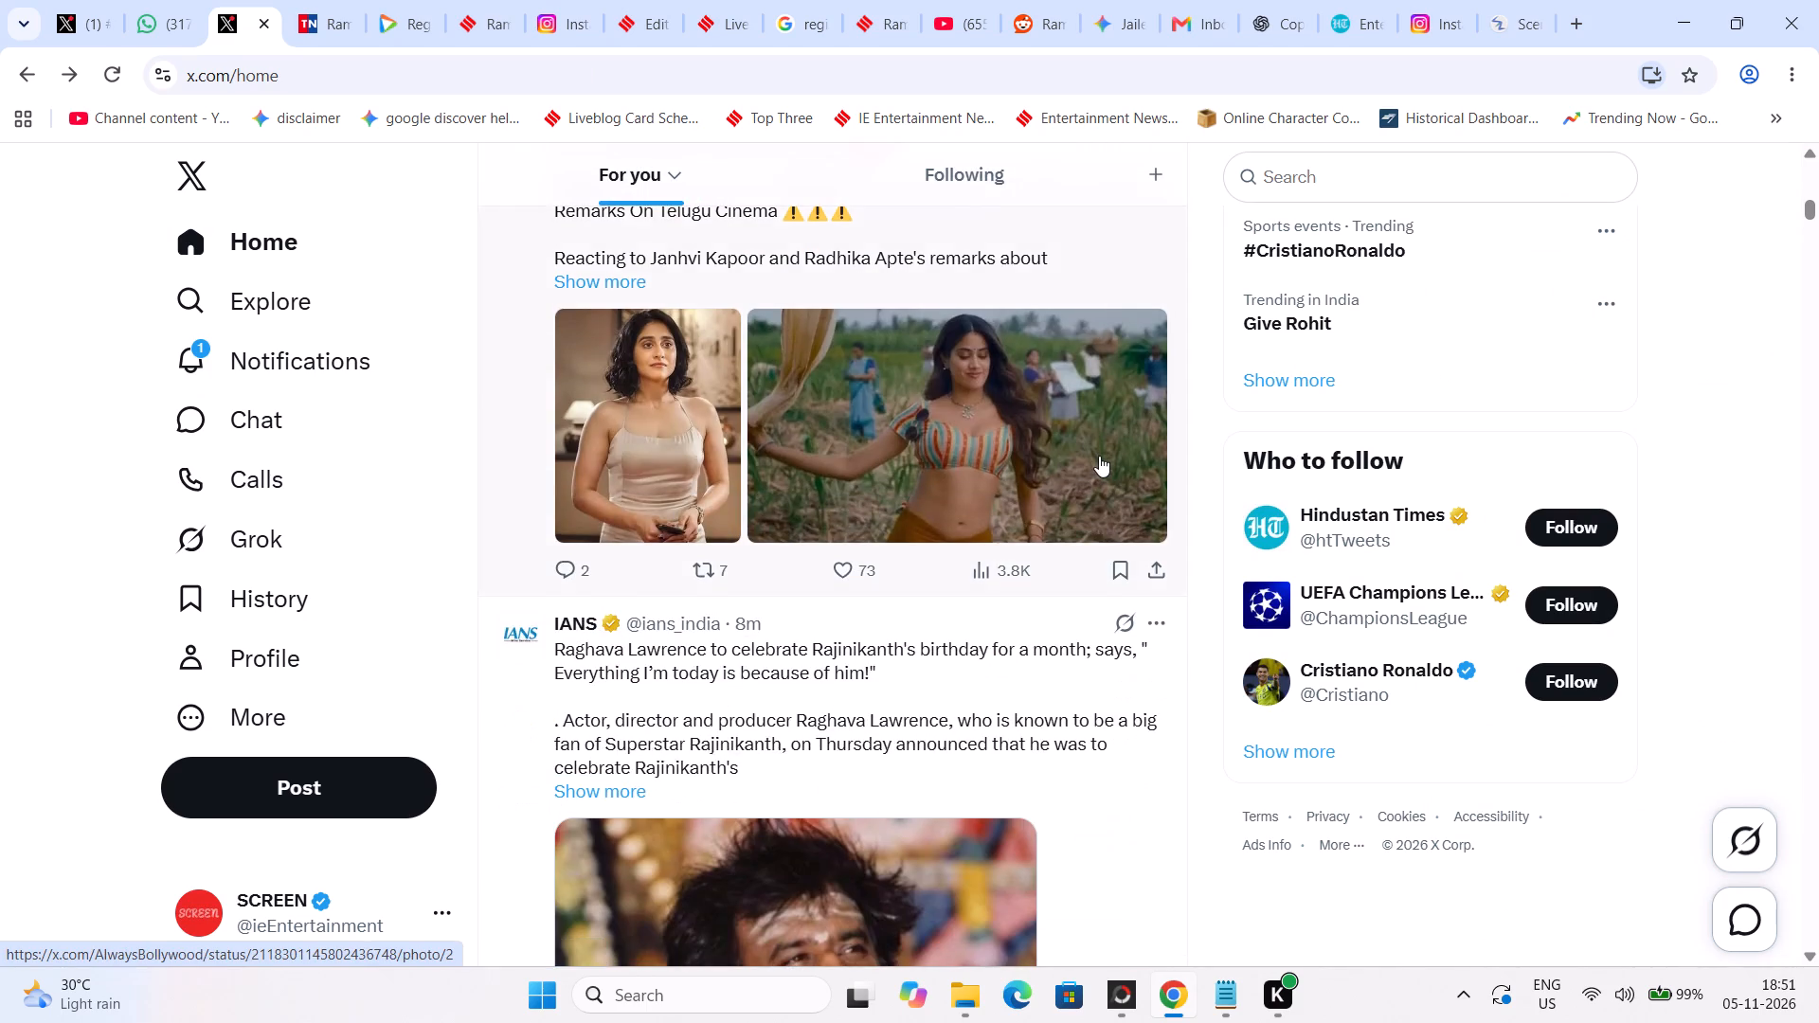
pyautogui.scroll(2, 1099, 456)
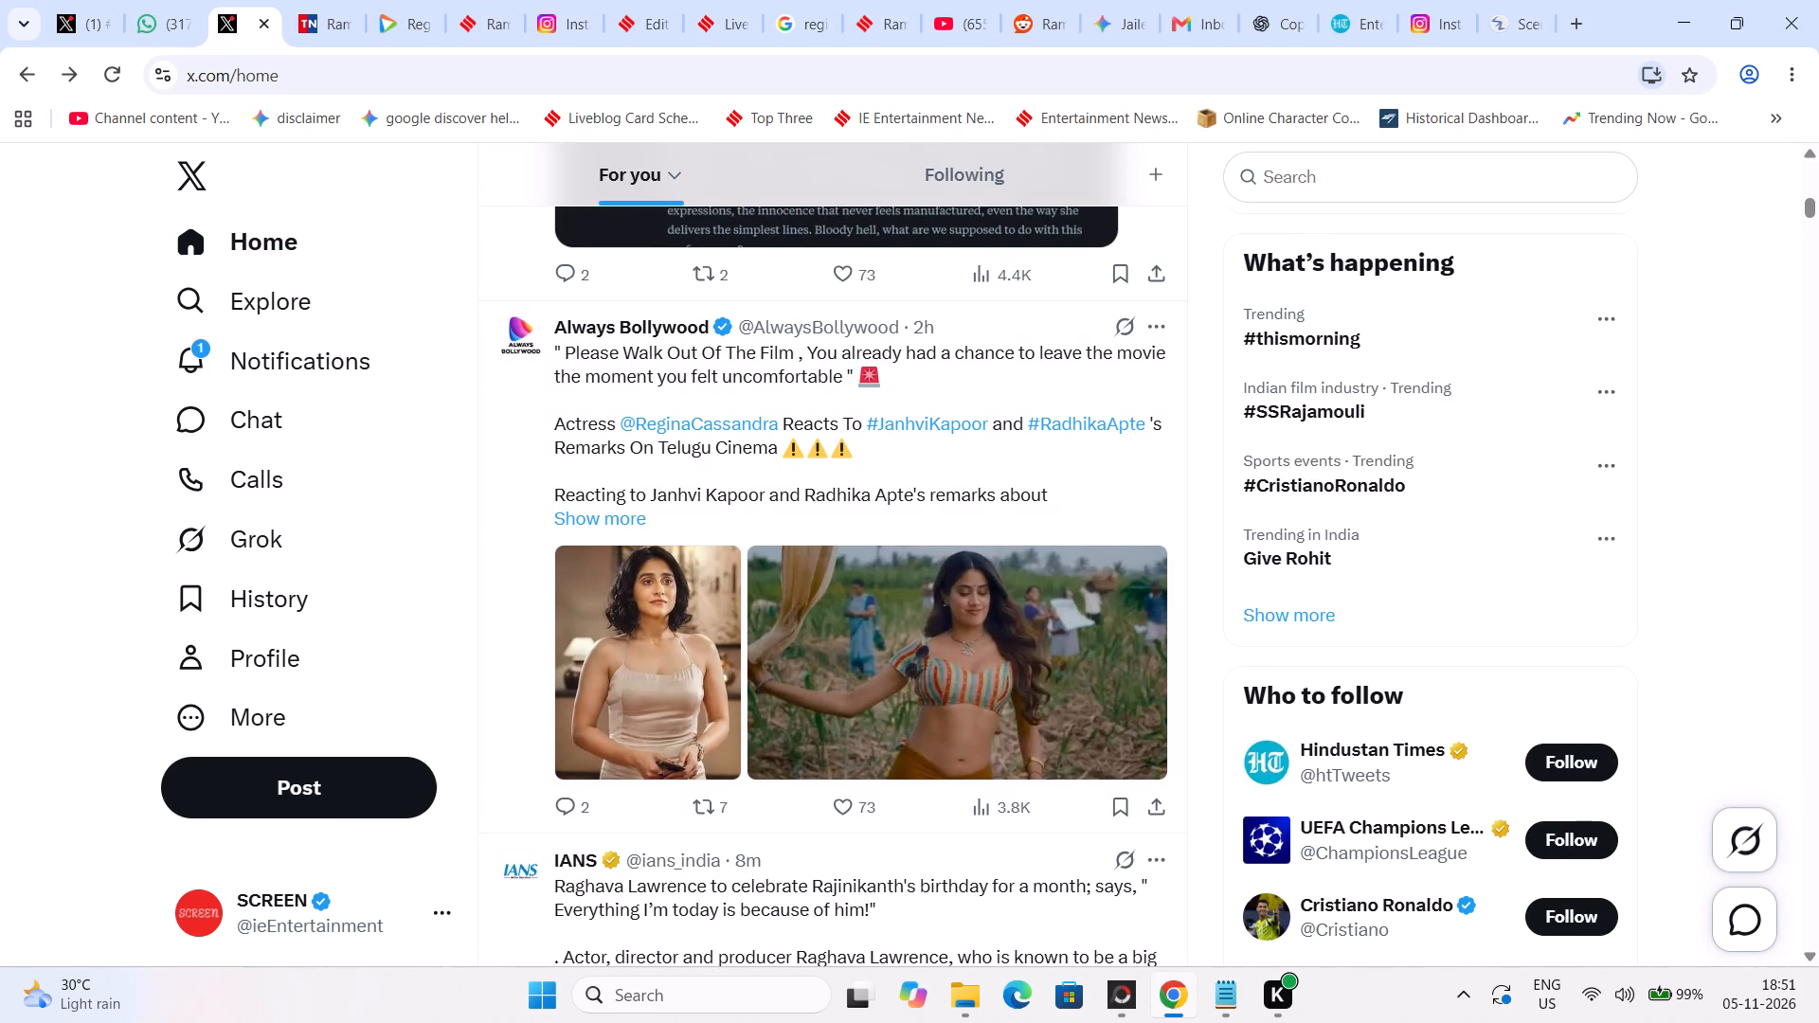
pyautogui.click(1371, 192)
pyautogui.click(1486, 2)
pyautogui.click(1563, 8)
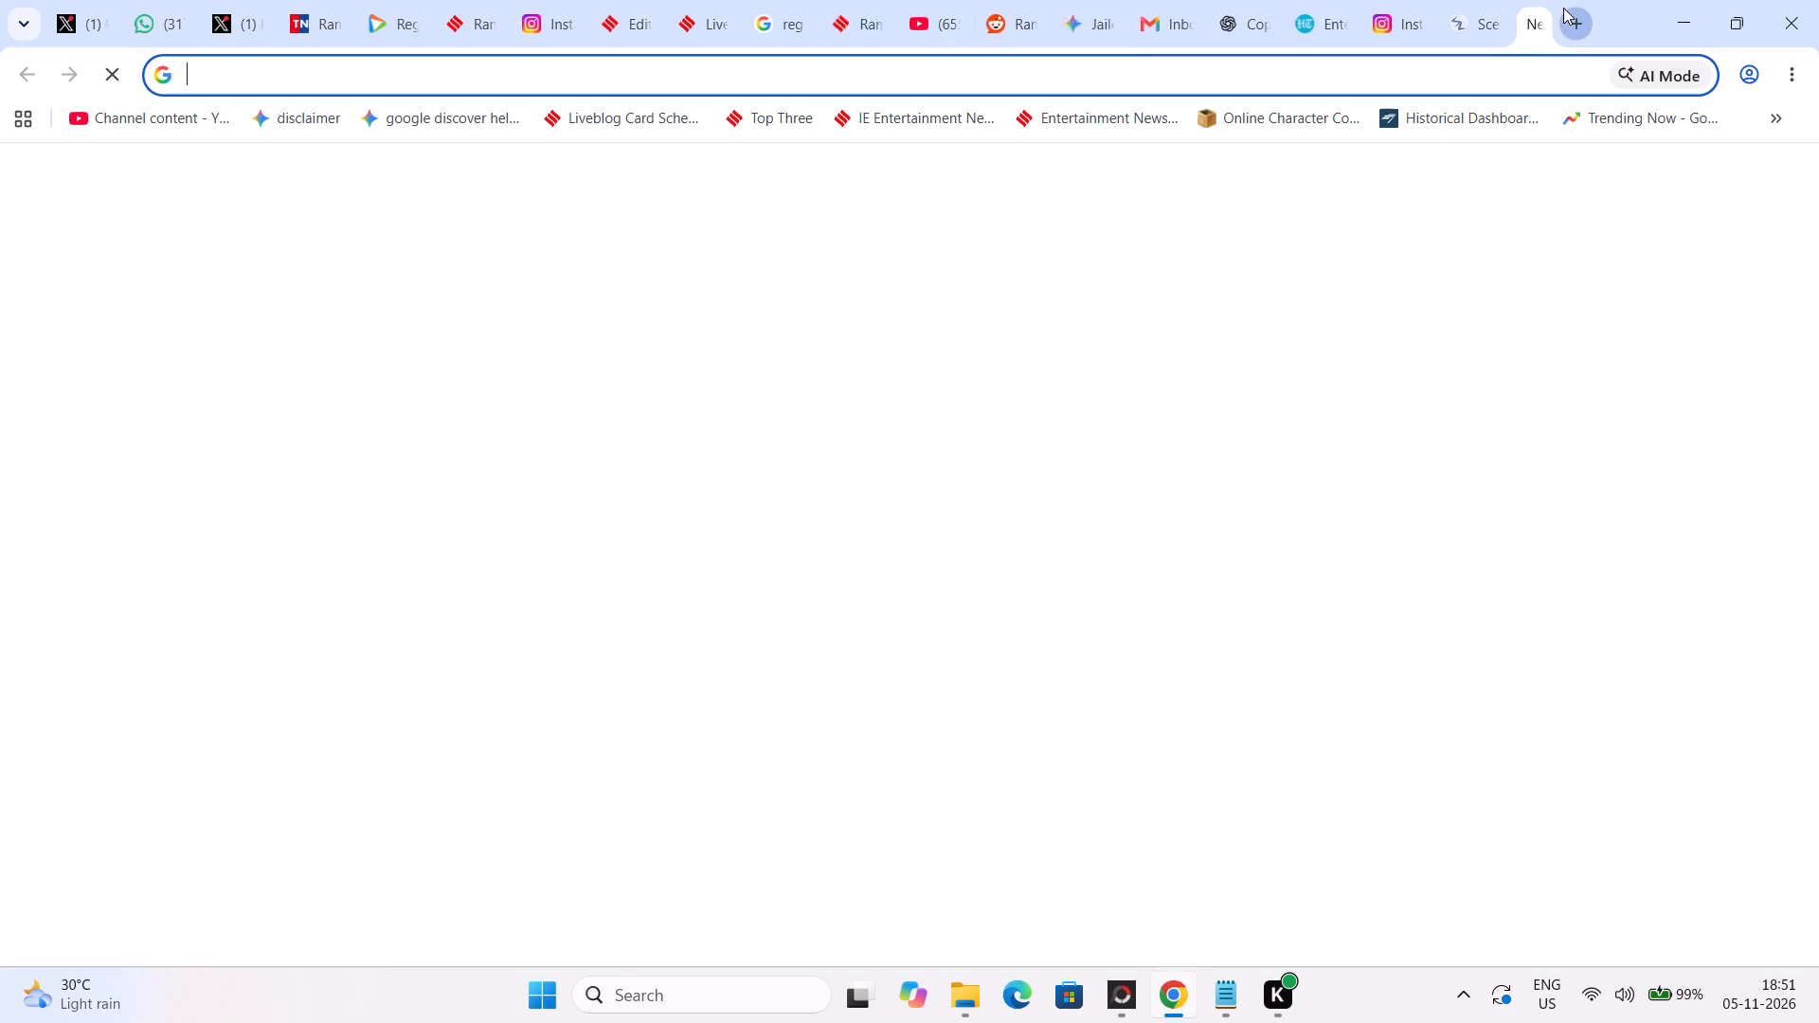
pyautogui.write('re')
pyautogui.write('gina')
pyautogui.press('space')
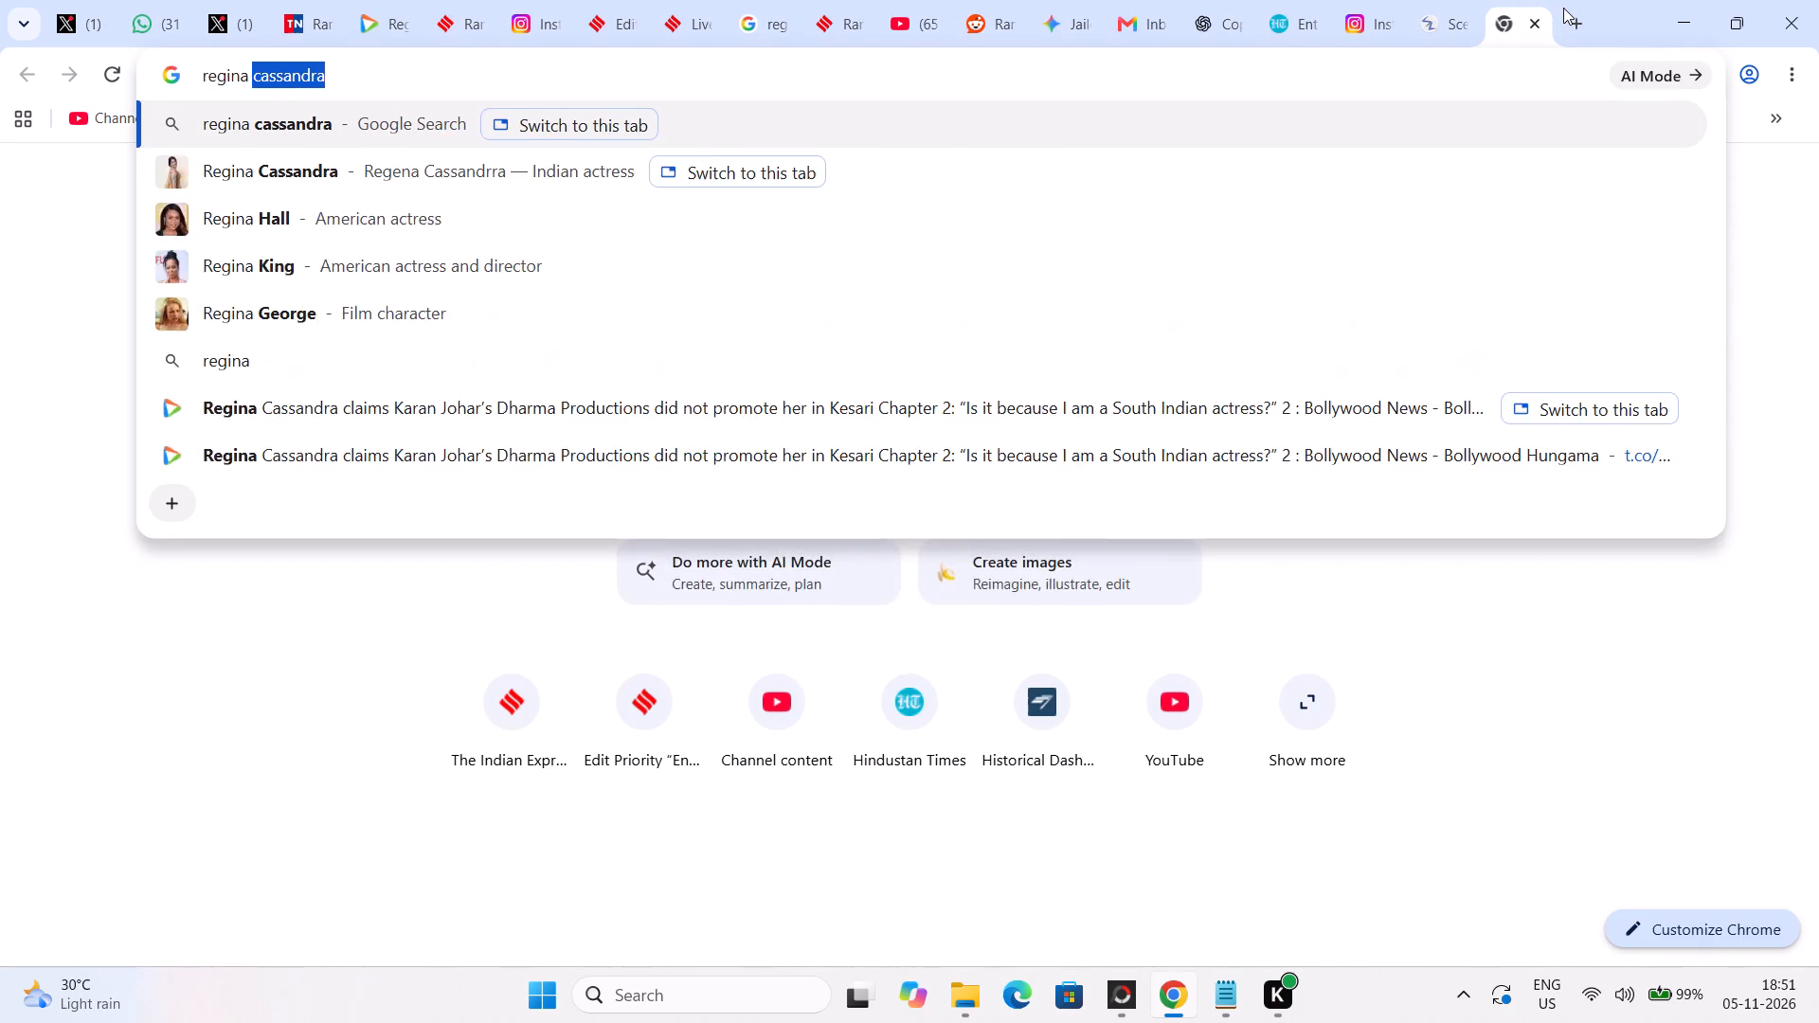
pyautogui.press('Return')
pyautogui.scroll(-5, 819, 564)
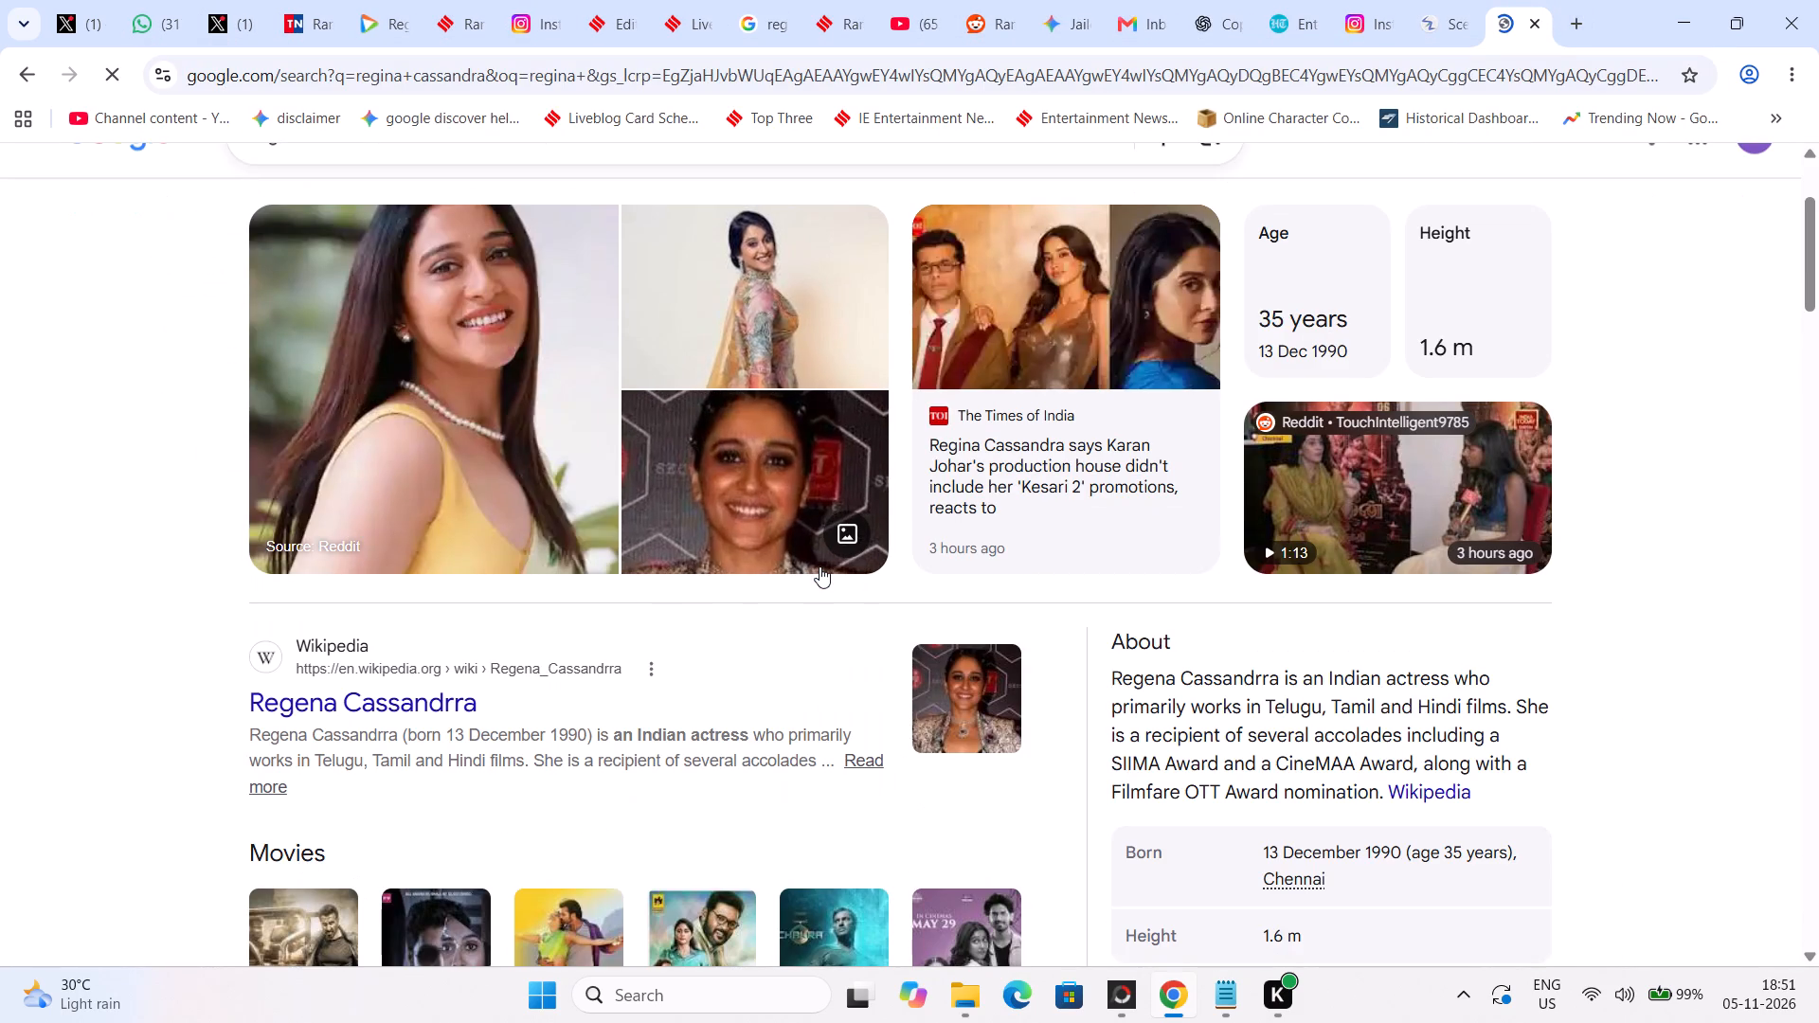
pyautogui.scroll(-3, 819, 566)
pyautogui.scroll(-9, 572, 582)
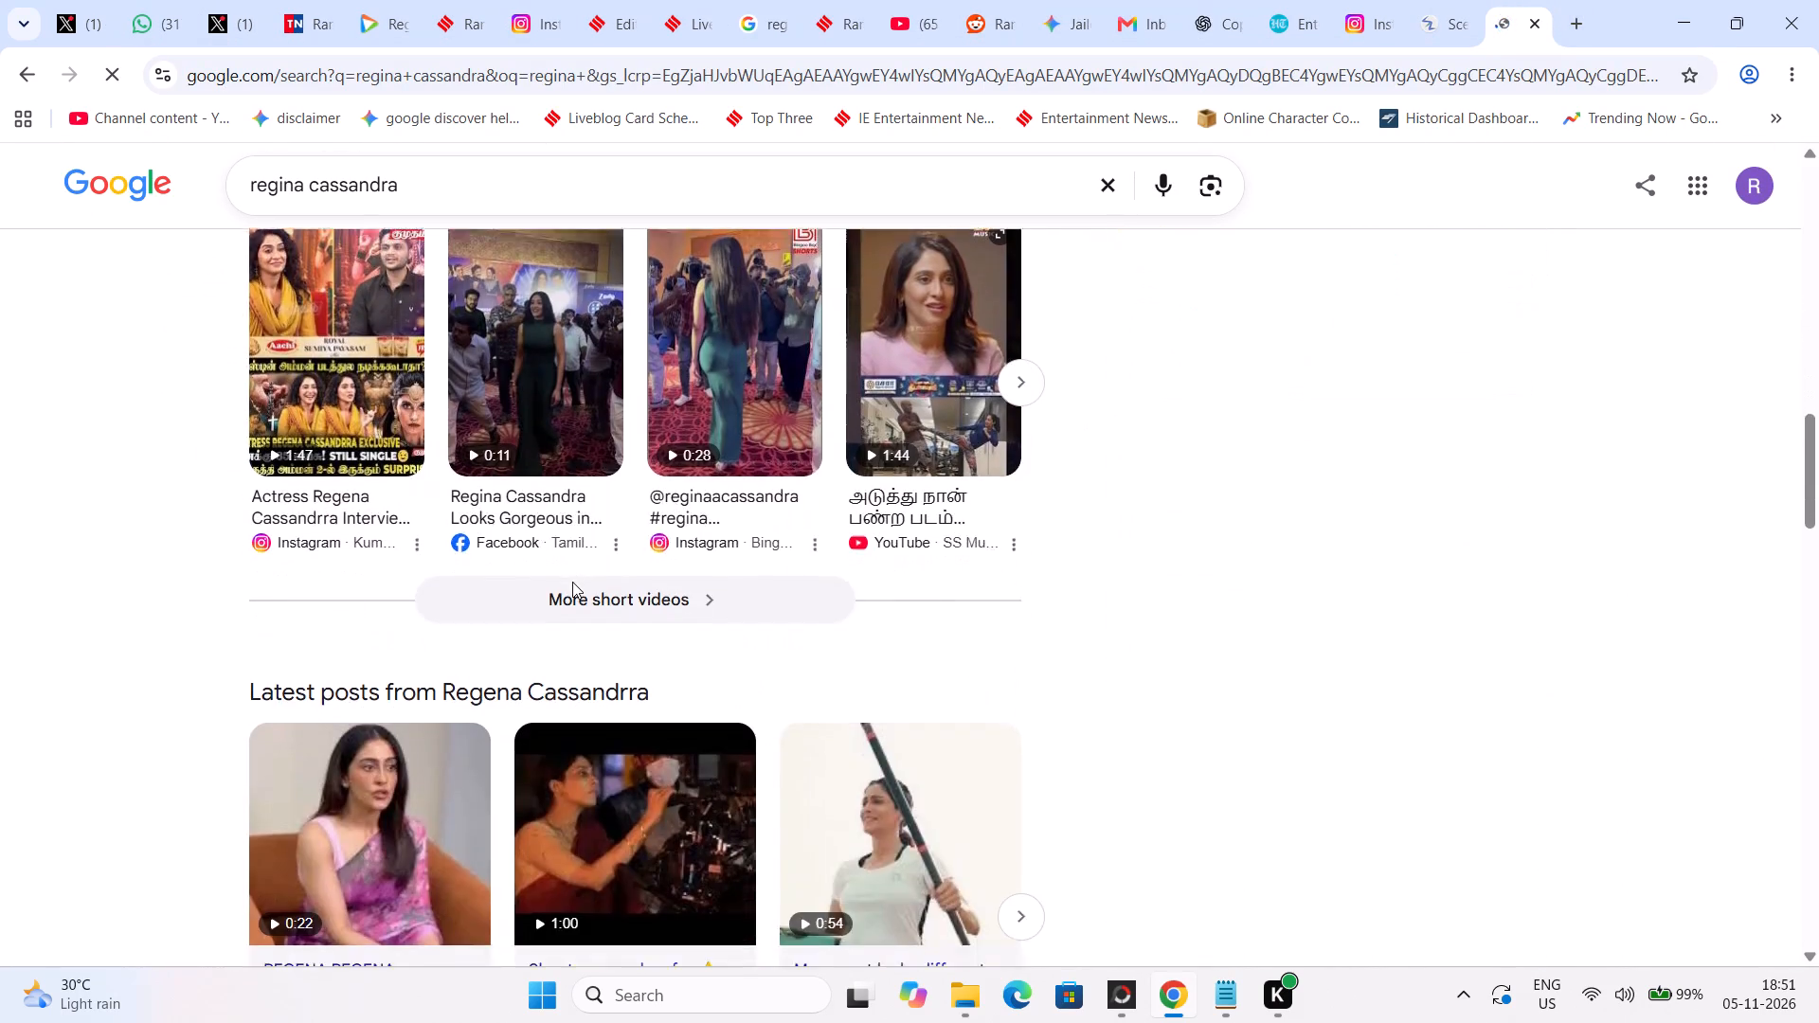
pyautogui.scroll(-8, 572, 582)
pyautogui.scroll(16, 572, 582)
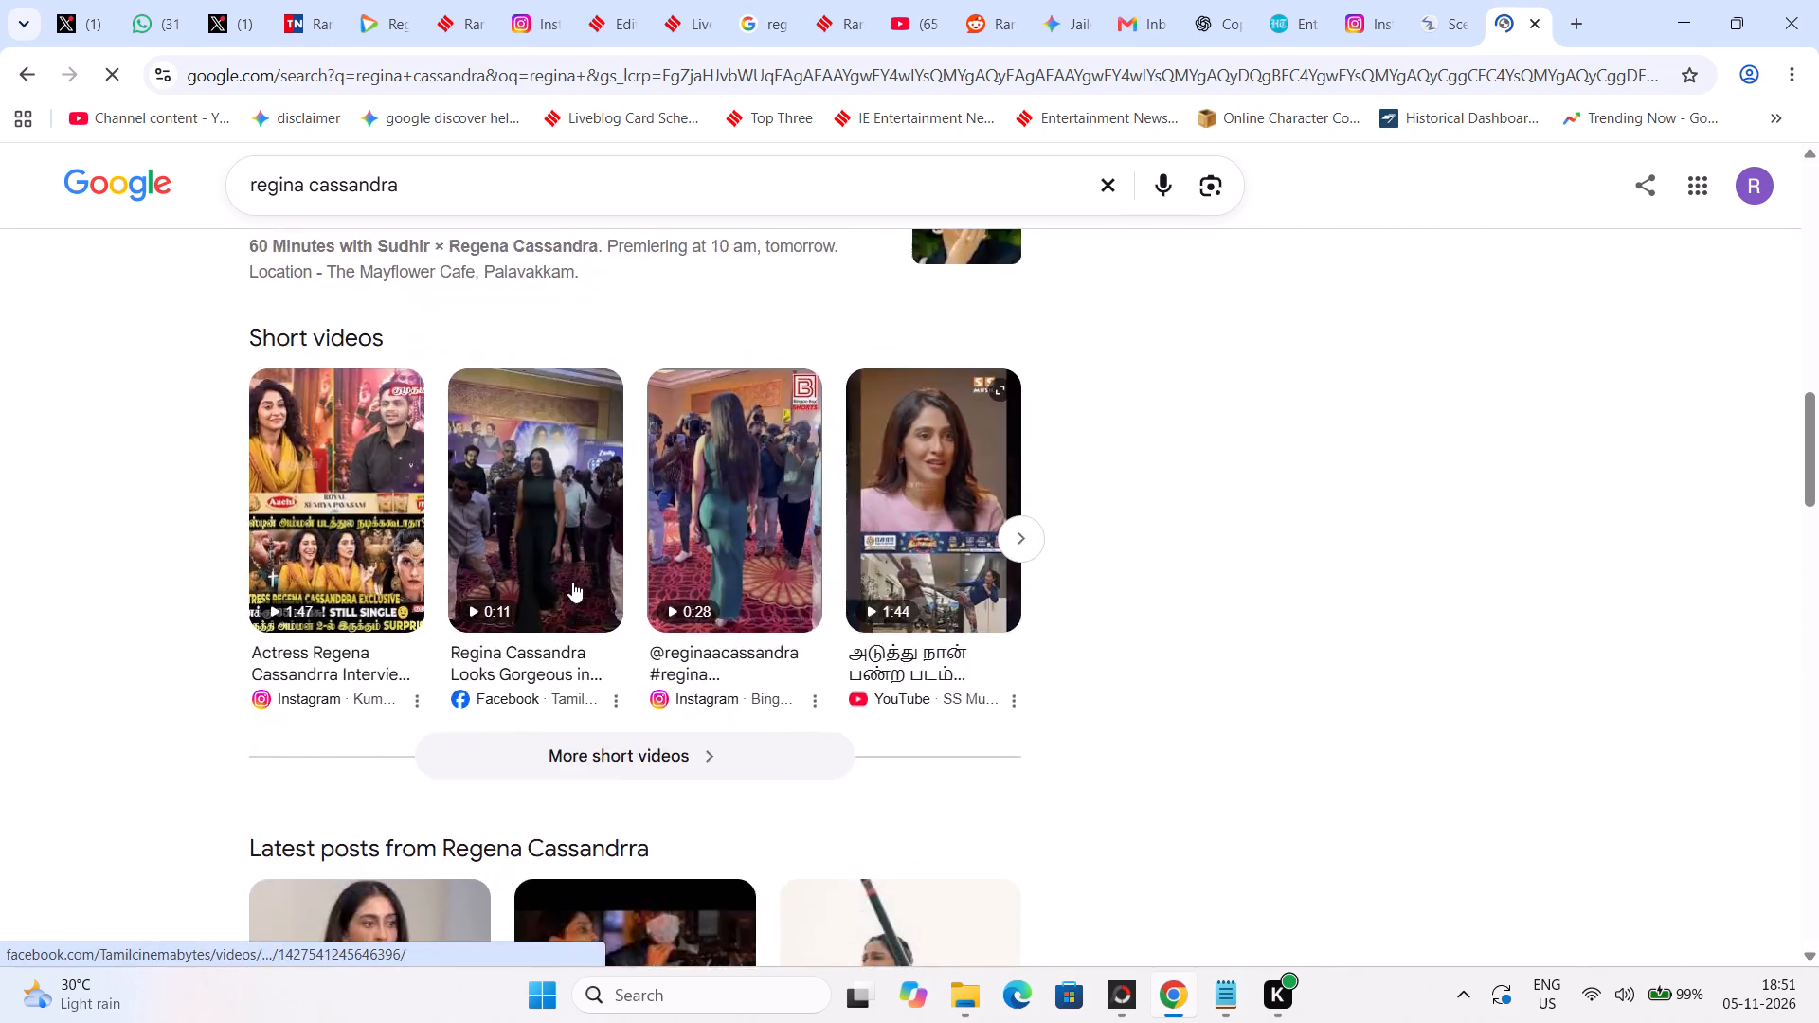
pyautogui.scroll(10, 572, 582)
# Refine the Google search with "indain express" and open The Indian Express story on Regena Cassandra, Janhvi Kapoor and the 'North-South divide'.
pyautogui.click(570, 221)
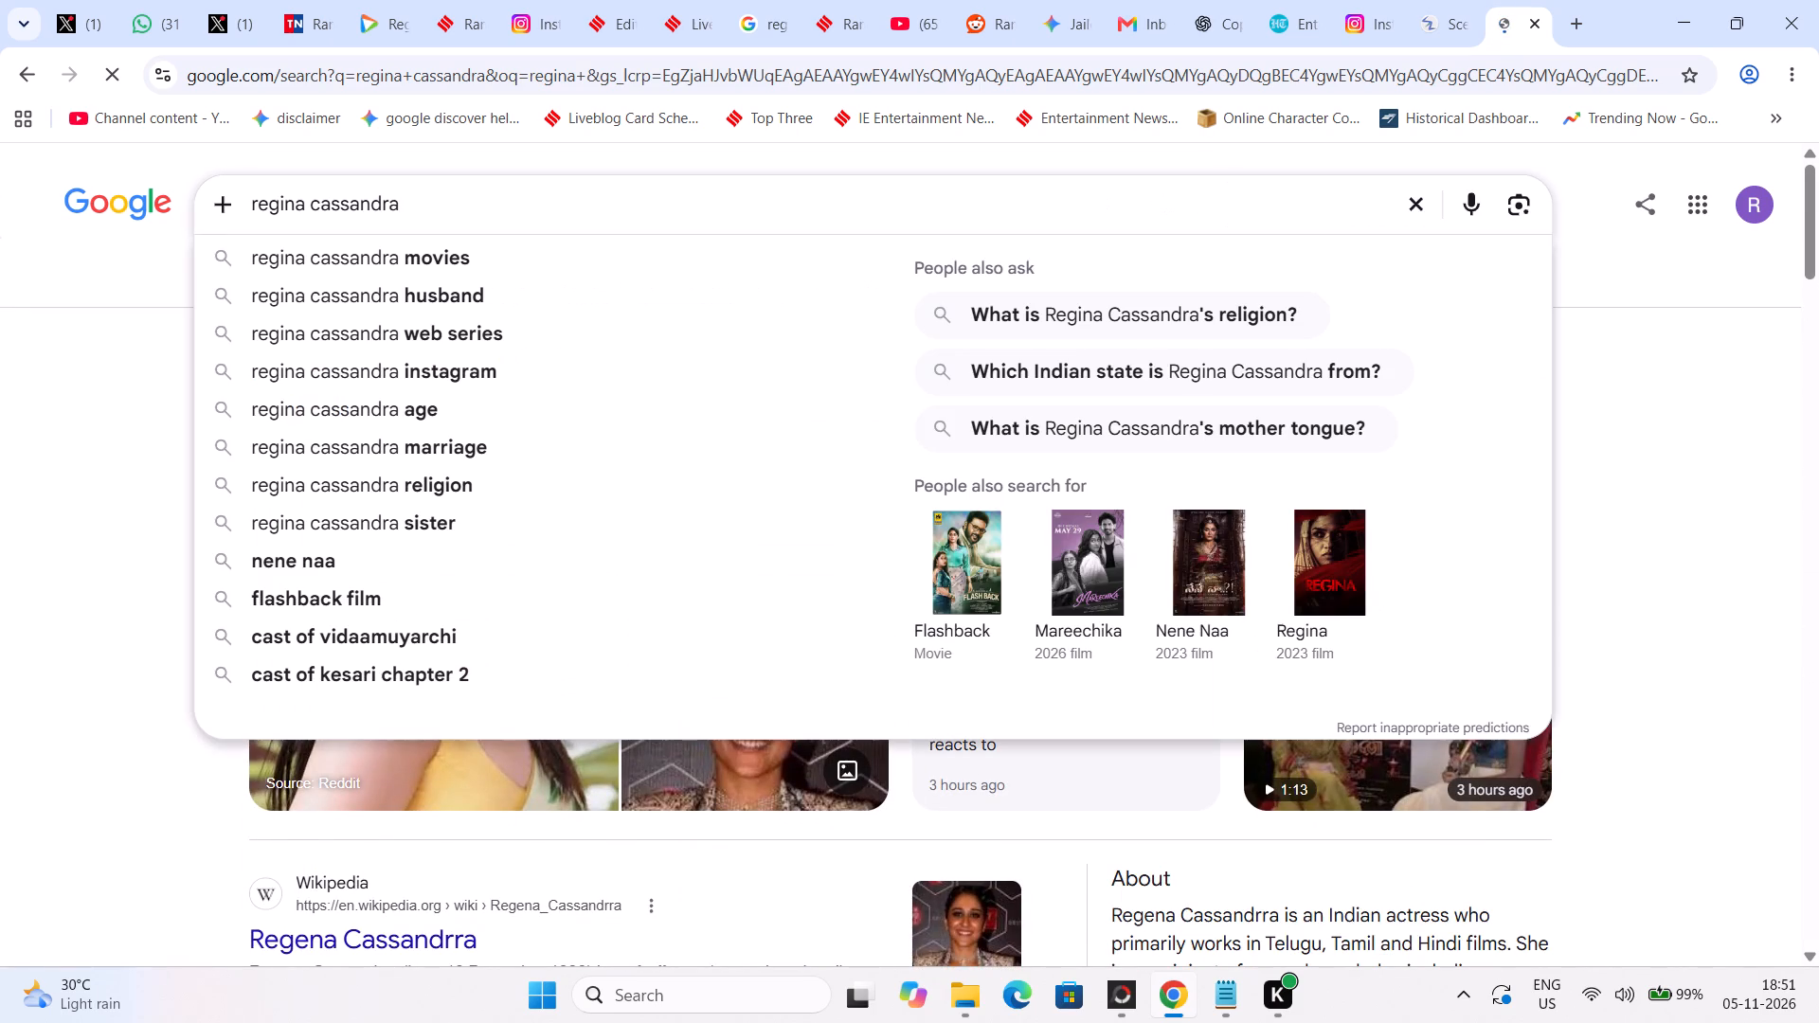
pyautogui.press('space')
pyautogui.write('indain express')
pyautogui.press('Return')
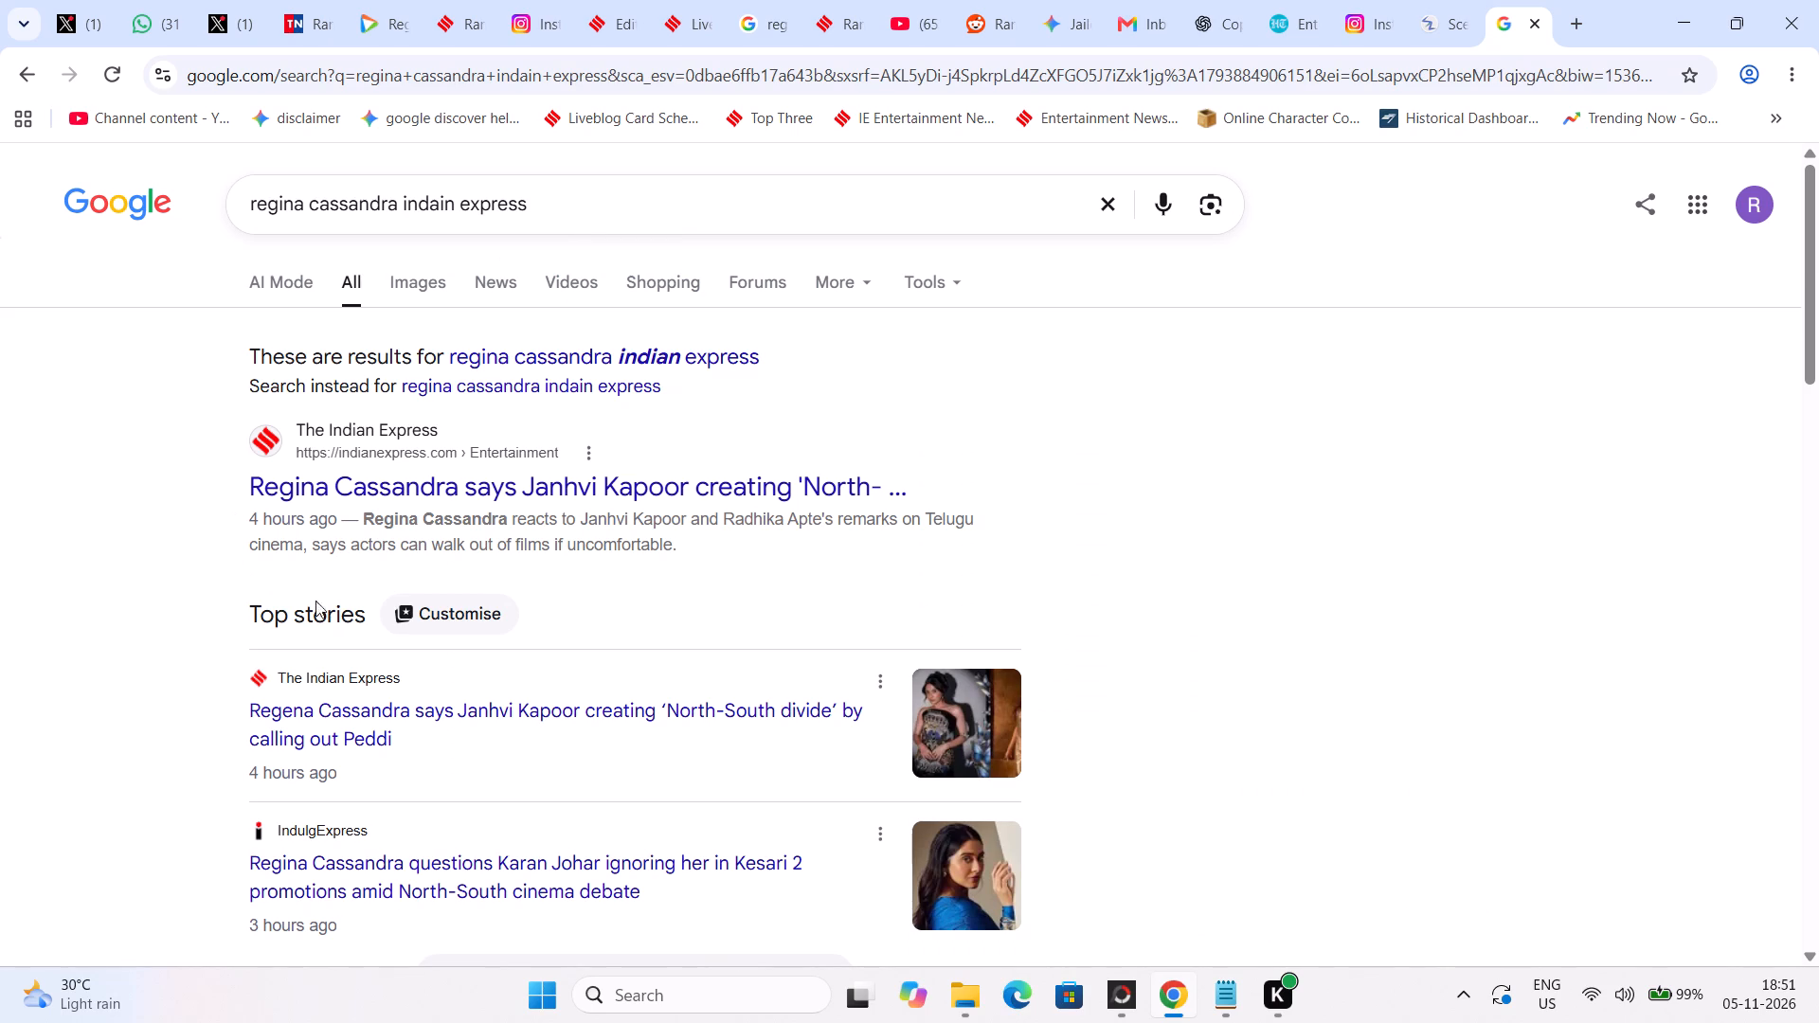
pyautogui.click(477, 691)
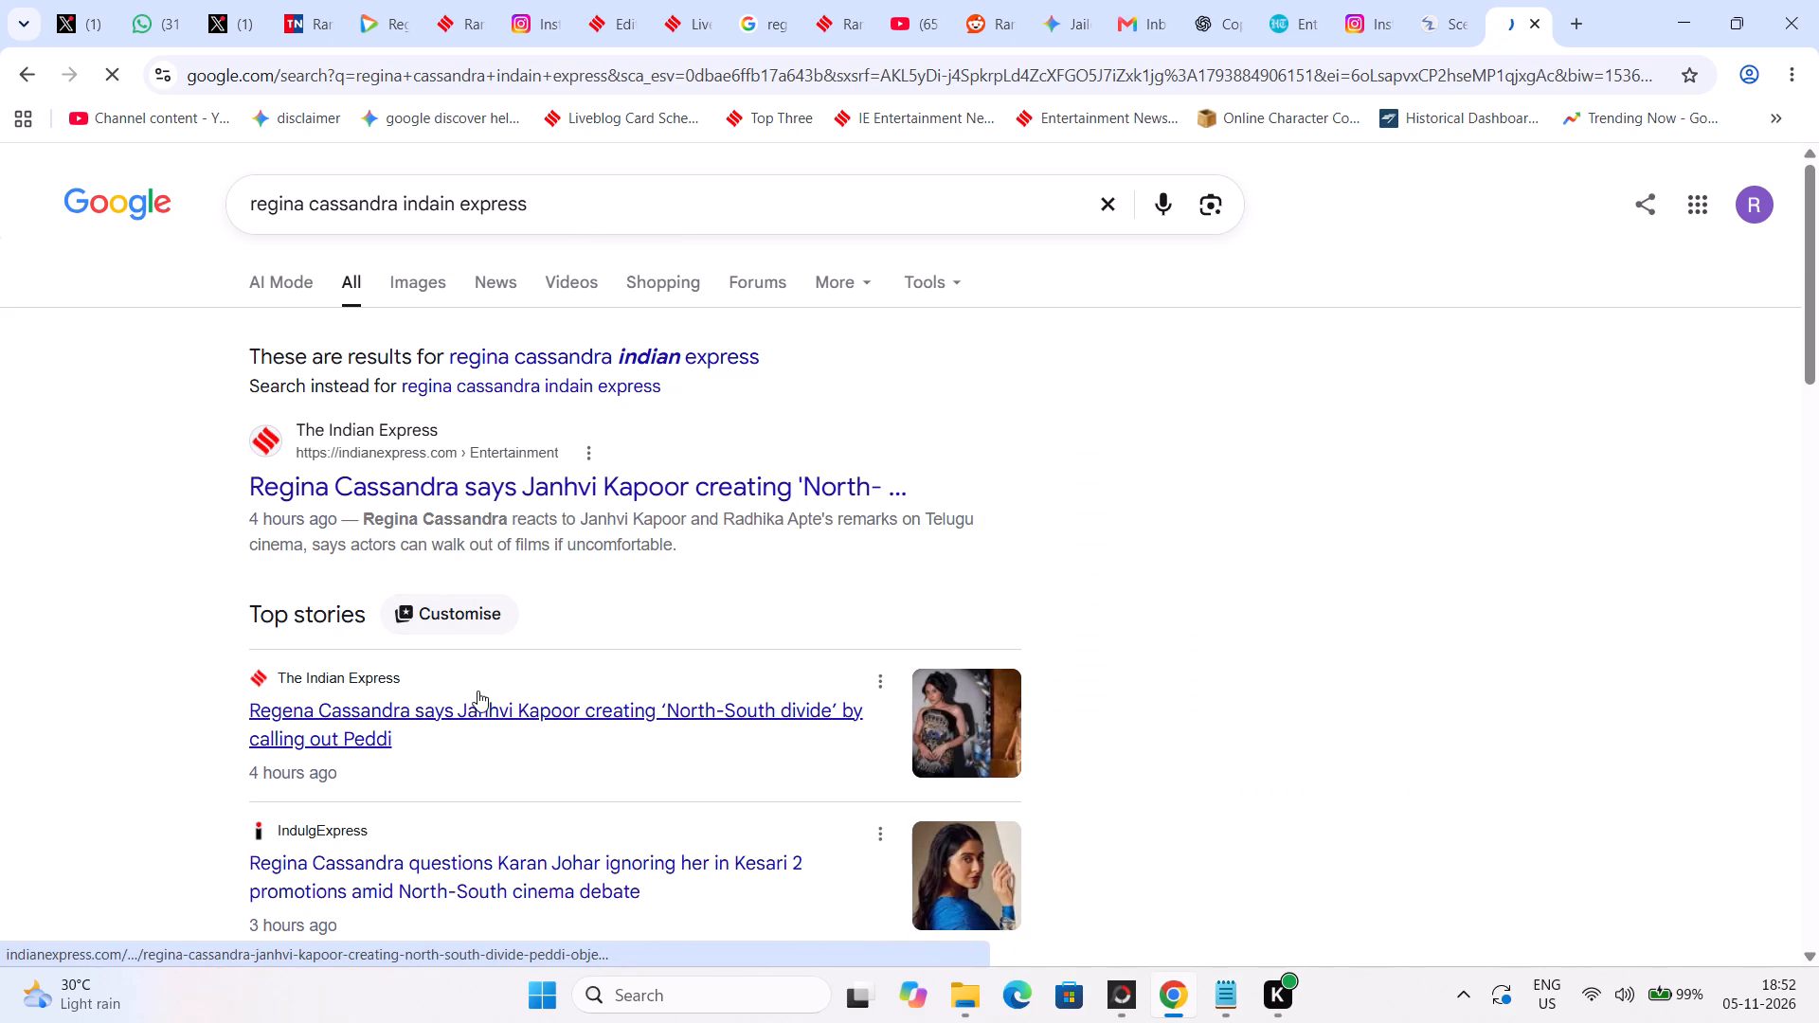
pyautogui.scroll(-4, 466, 672)
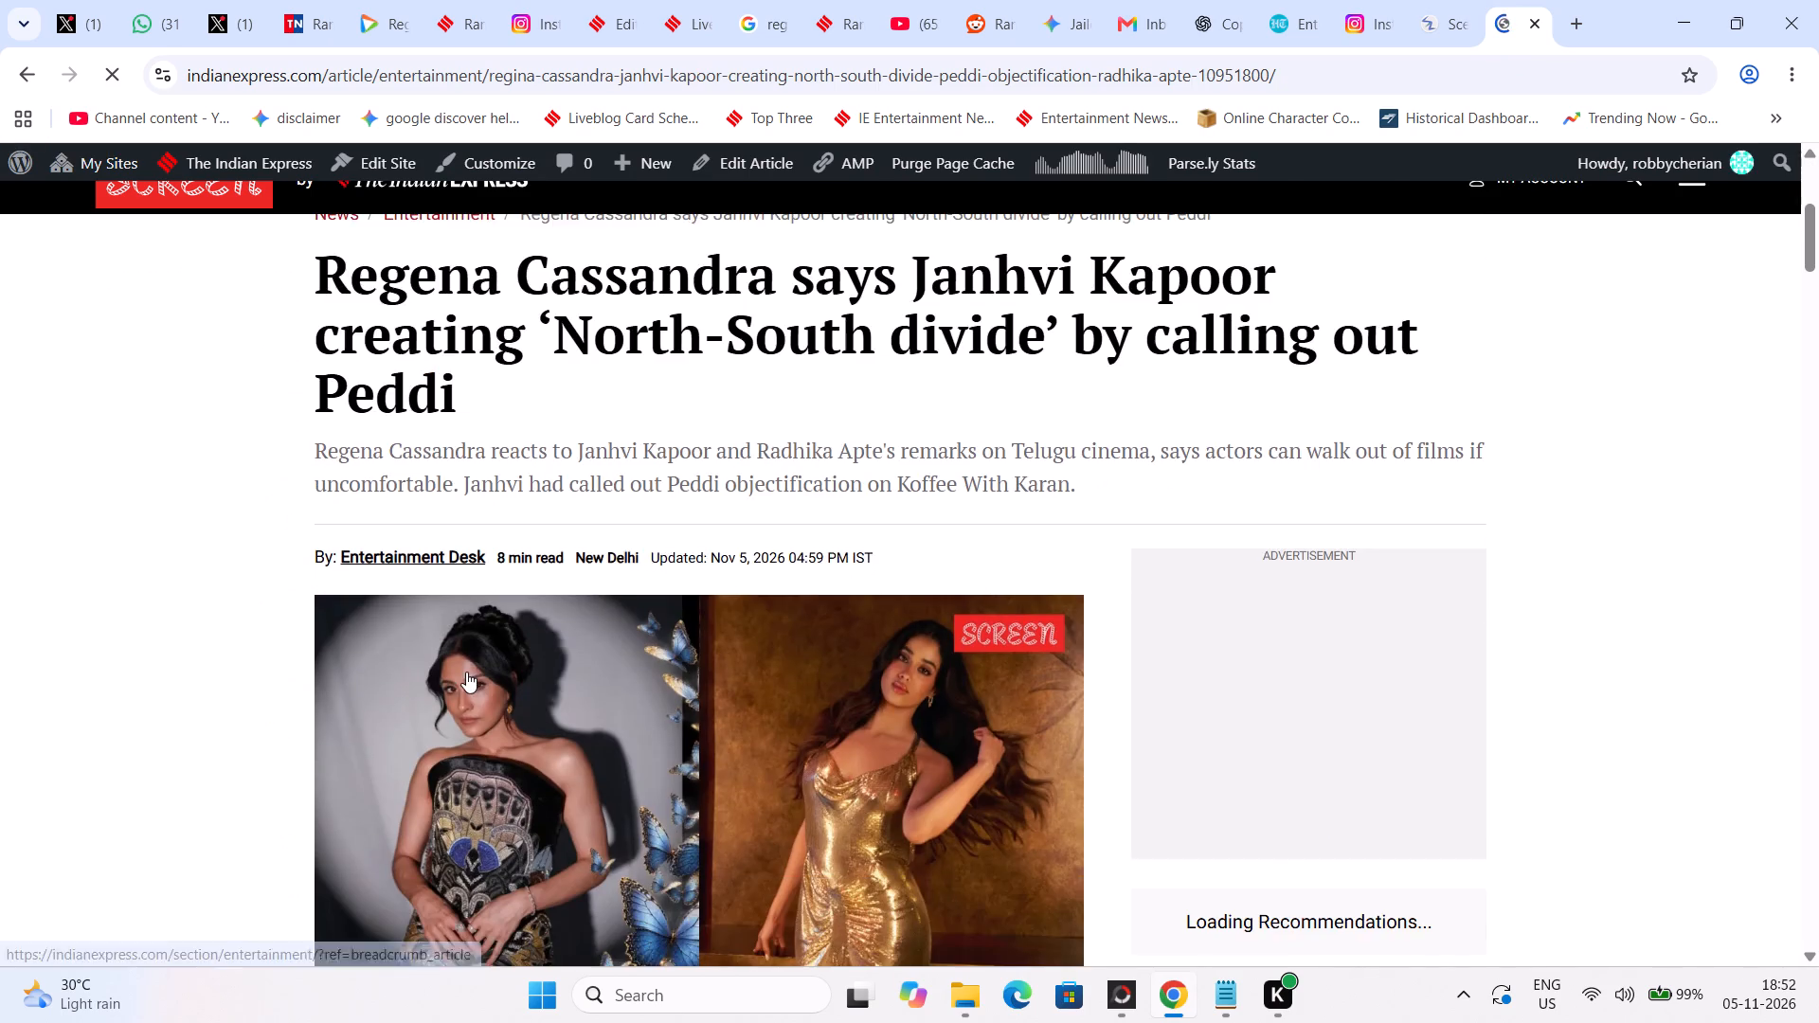
# Read The Indian Express story on Regena Cassandra's remarks down to the section on what Janhvi Kapoor and Radhika Apte said.
pyautogui.scroll(-11, 466, 672)
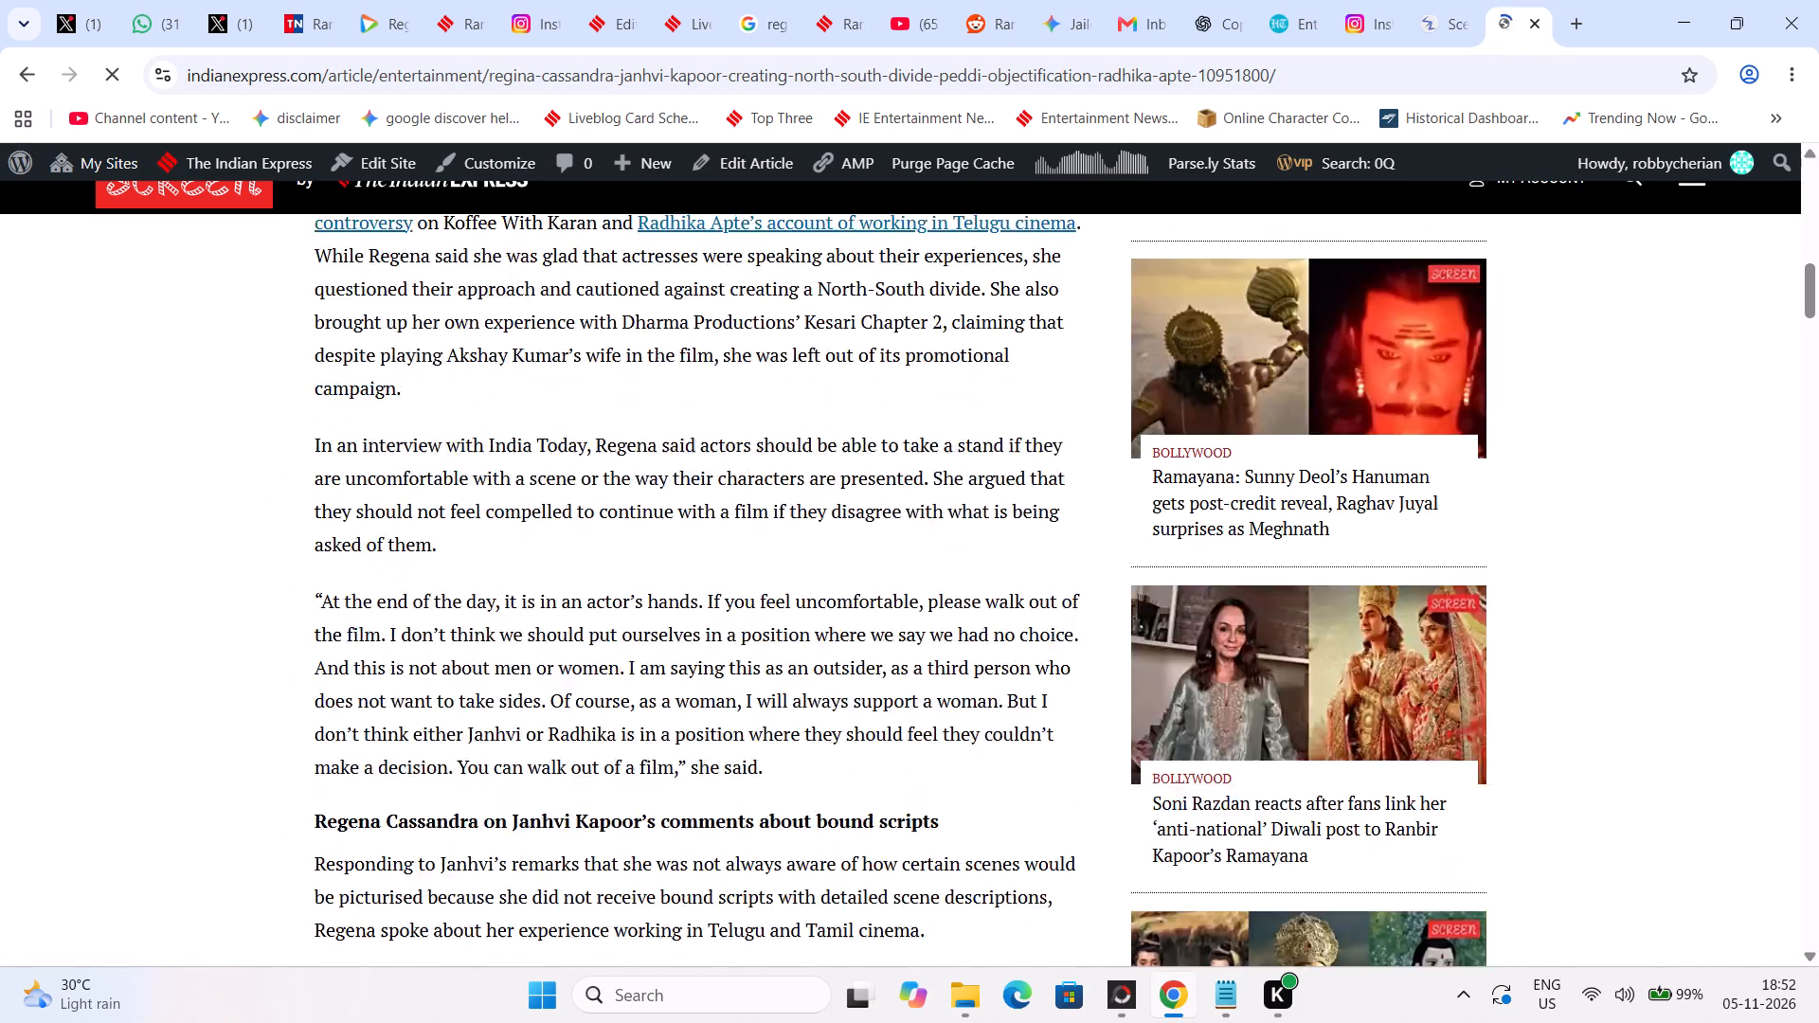
pyautogui.scroll(-6, 466, 672)
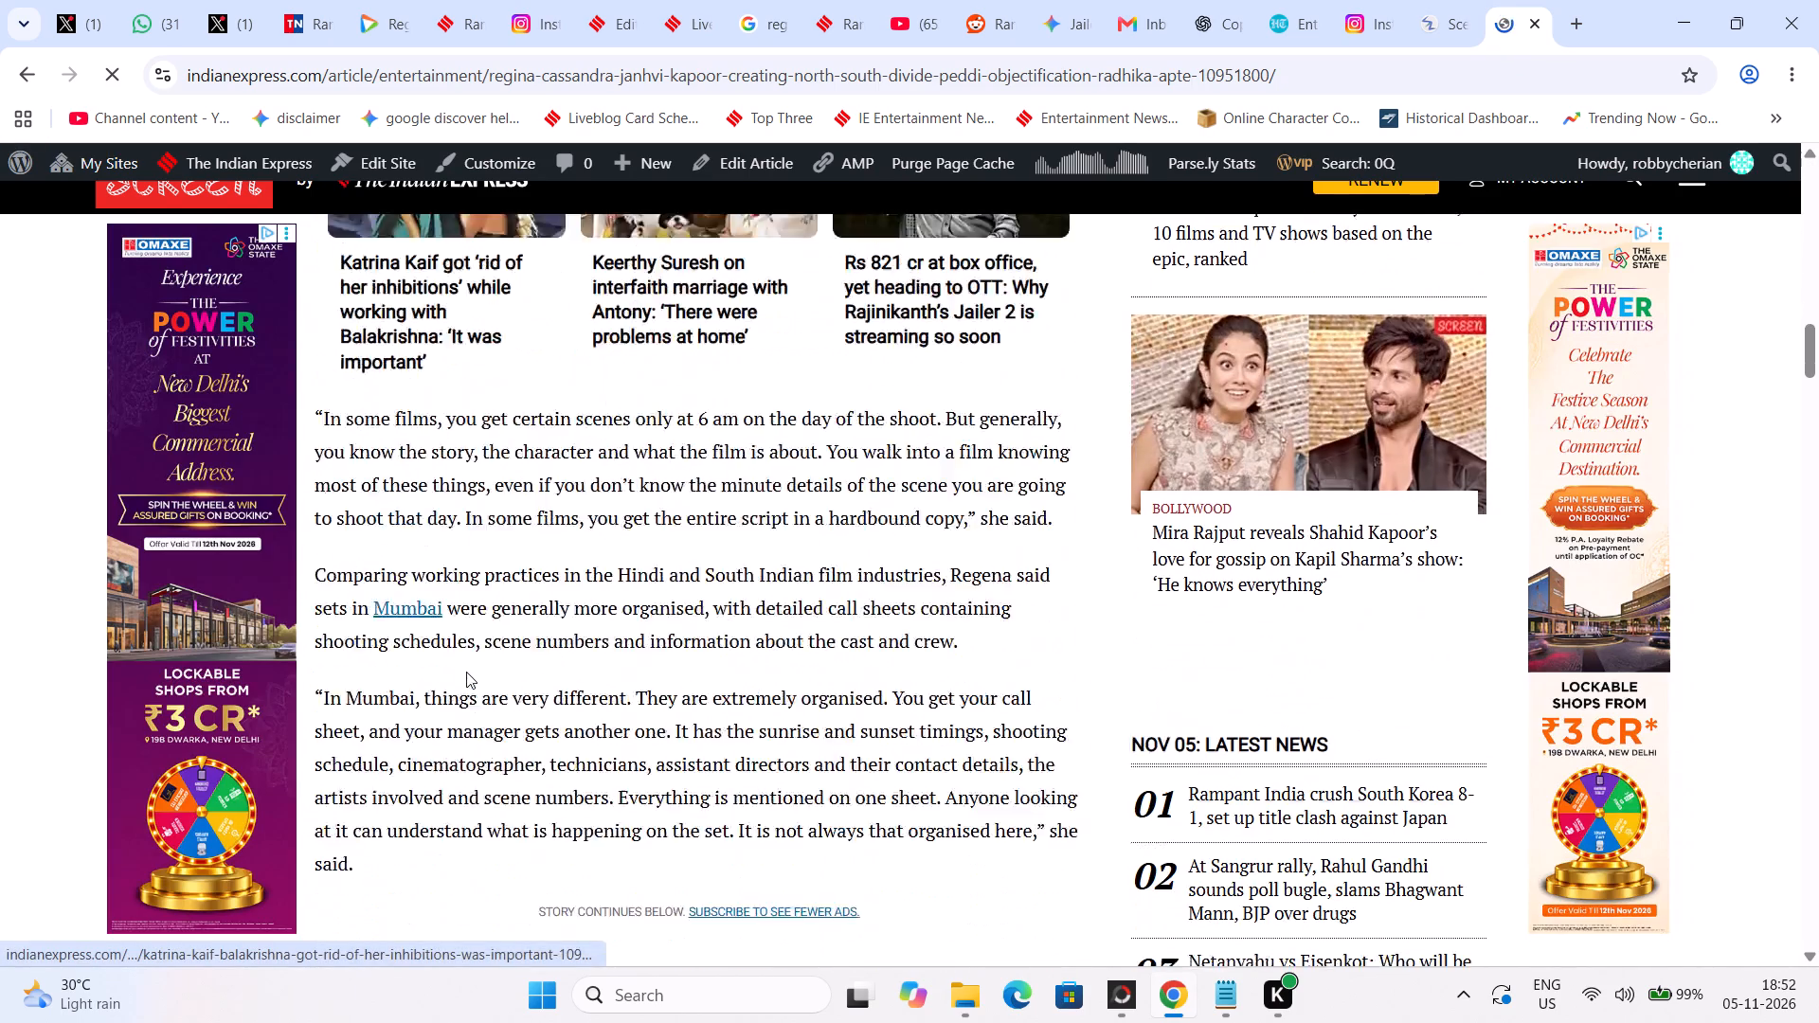
pyautogui.scroll(-6, 466, 672)
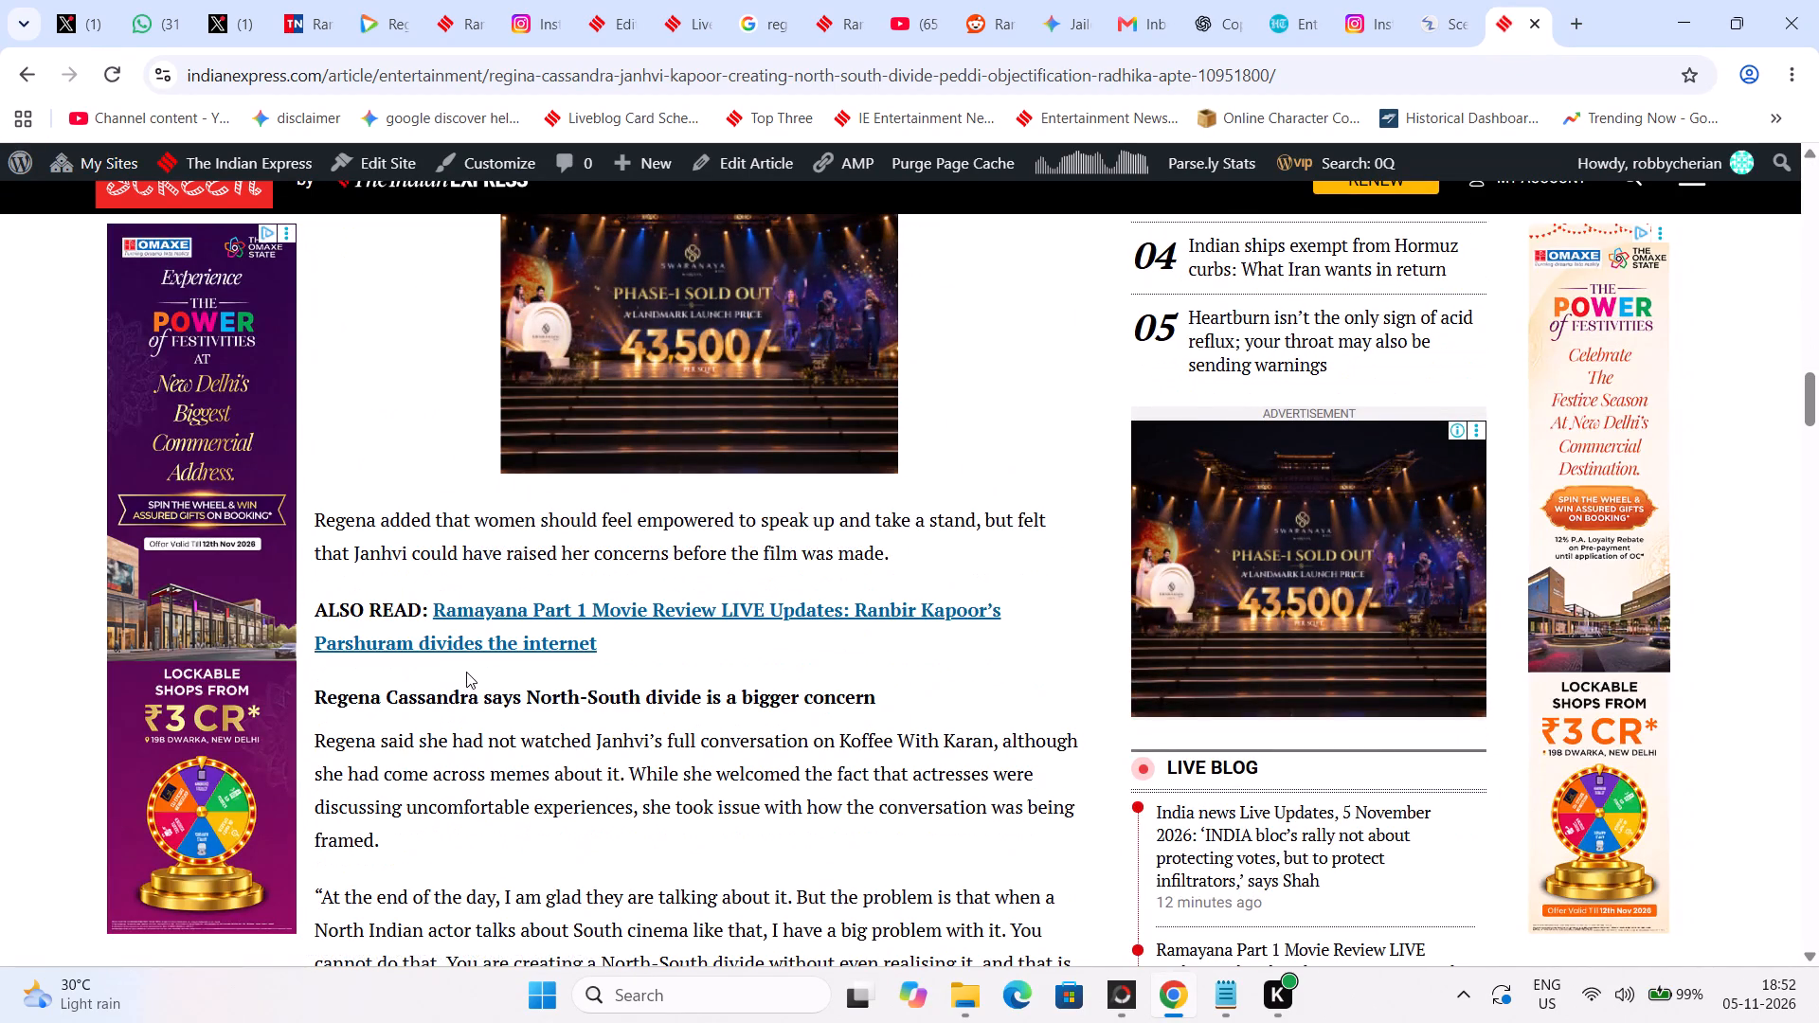
pyautogui.scroll(-7, 466, 672)
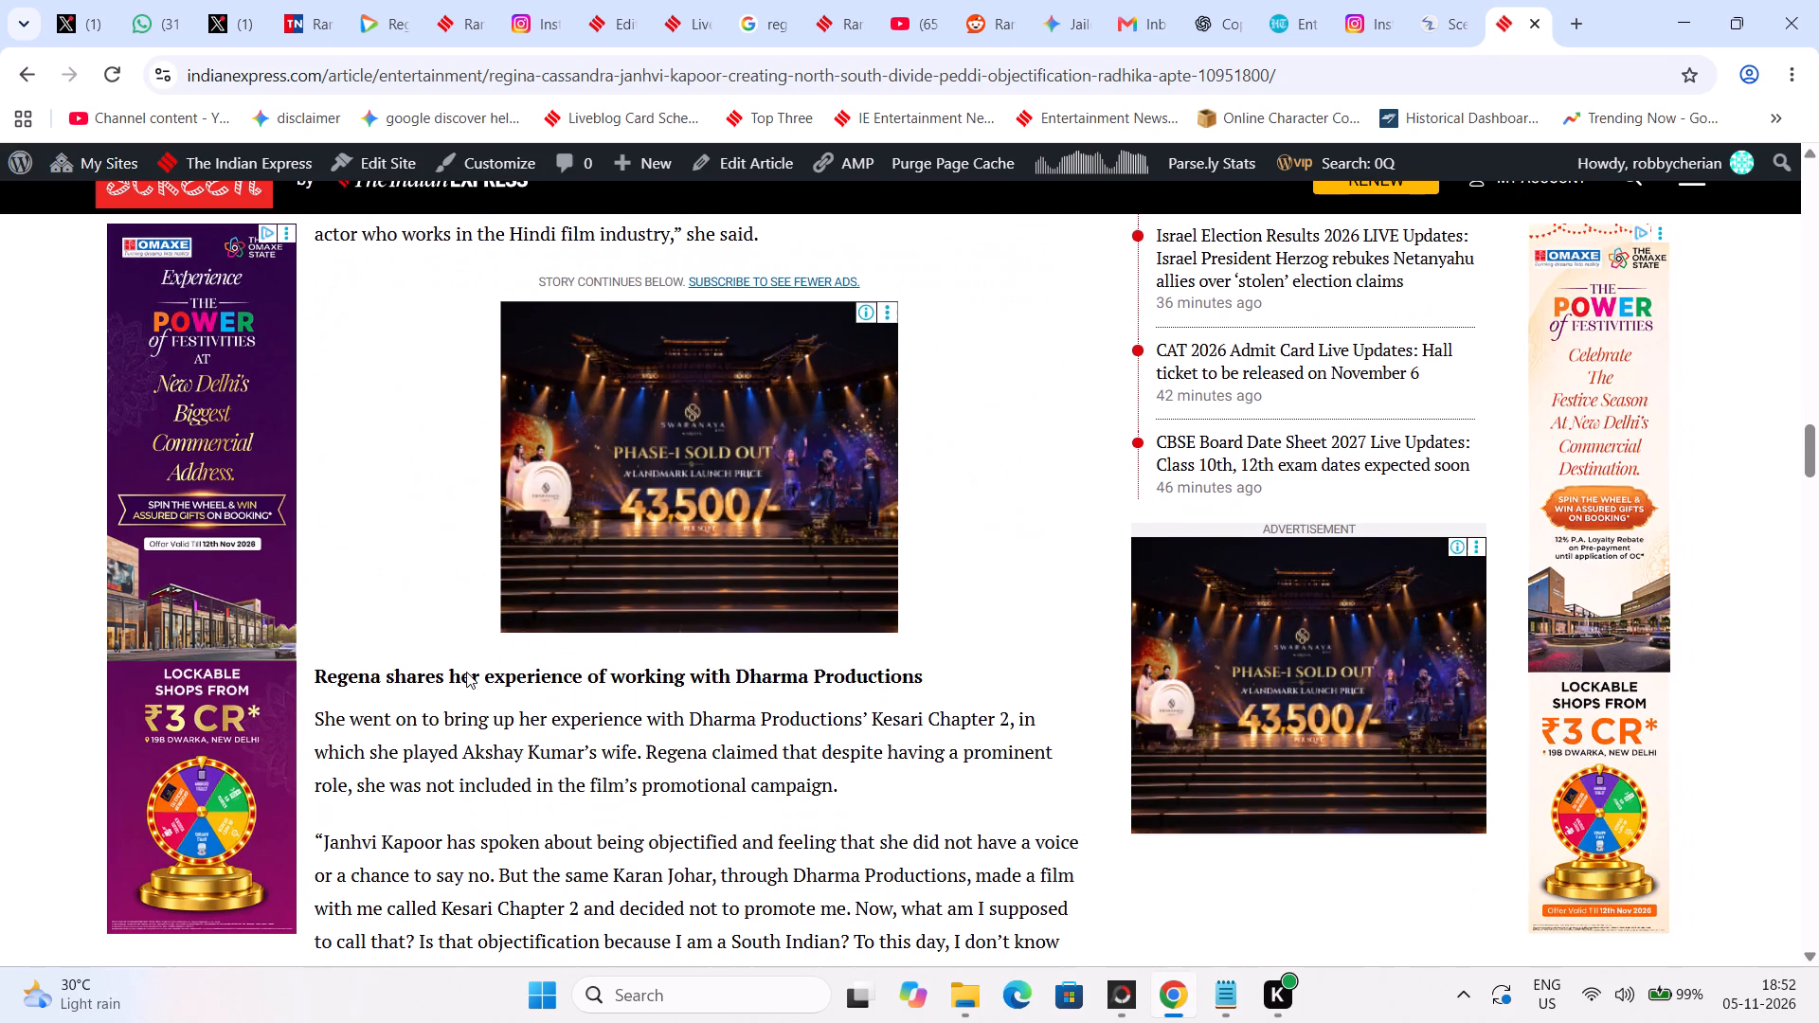
pyautogui.scroll(-6, 466, 672)
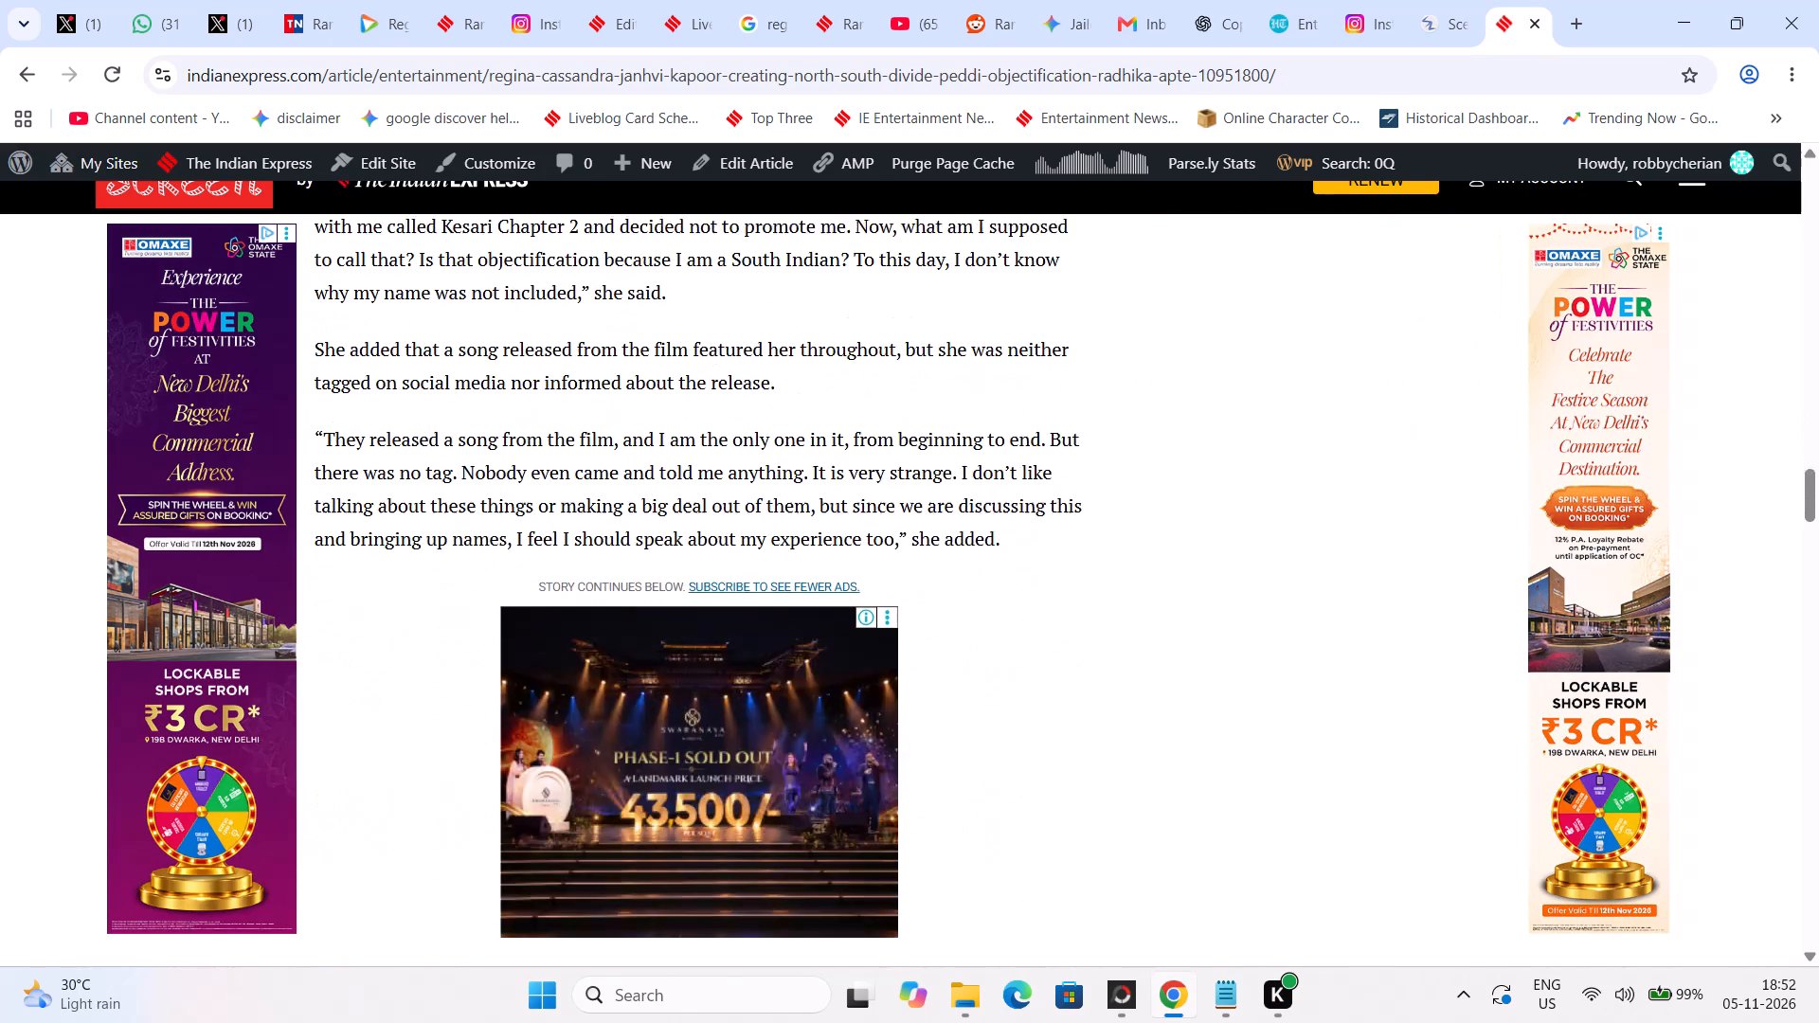
pyautogui.scroll(-10, 466, 672)
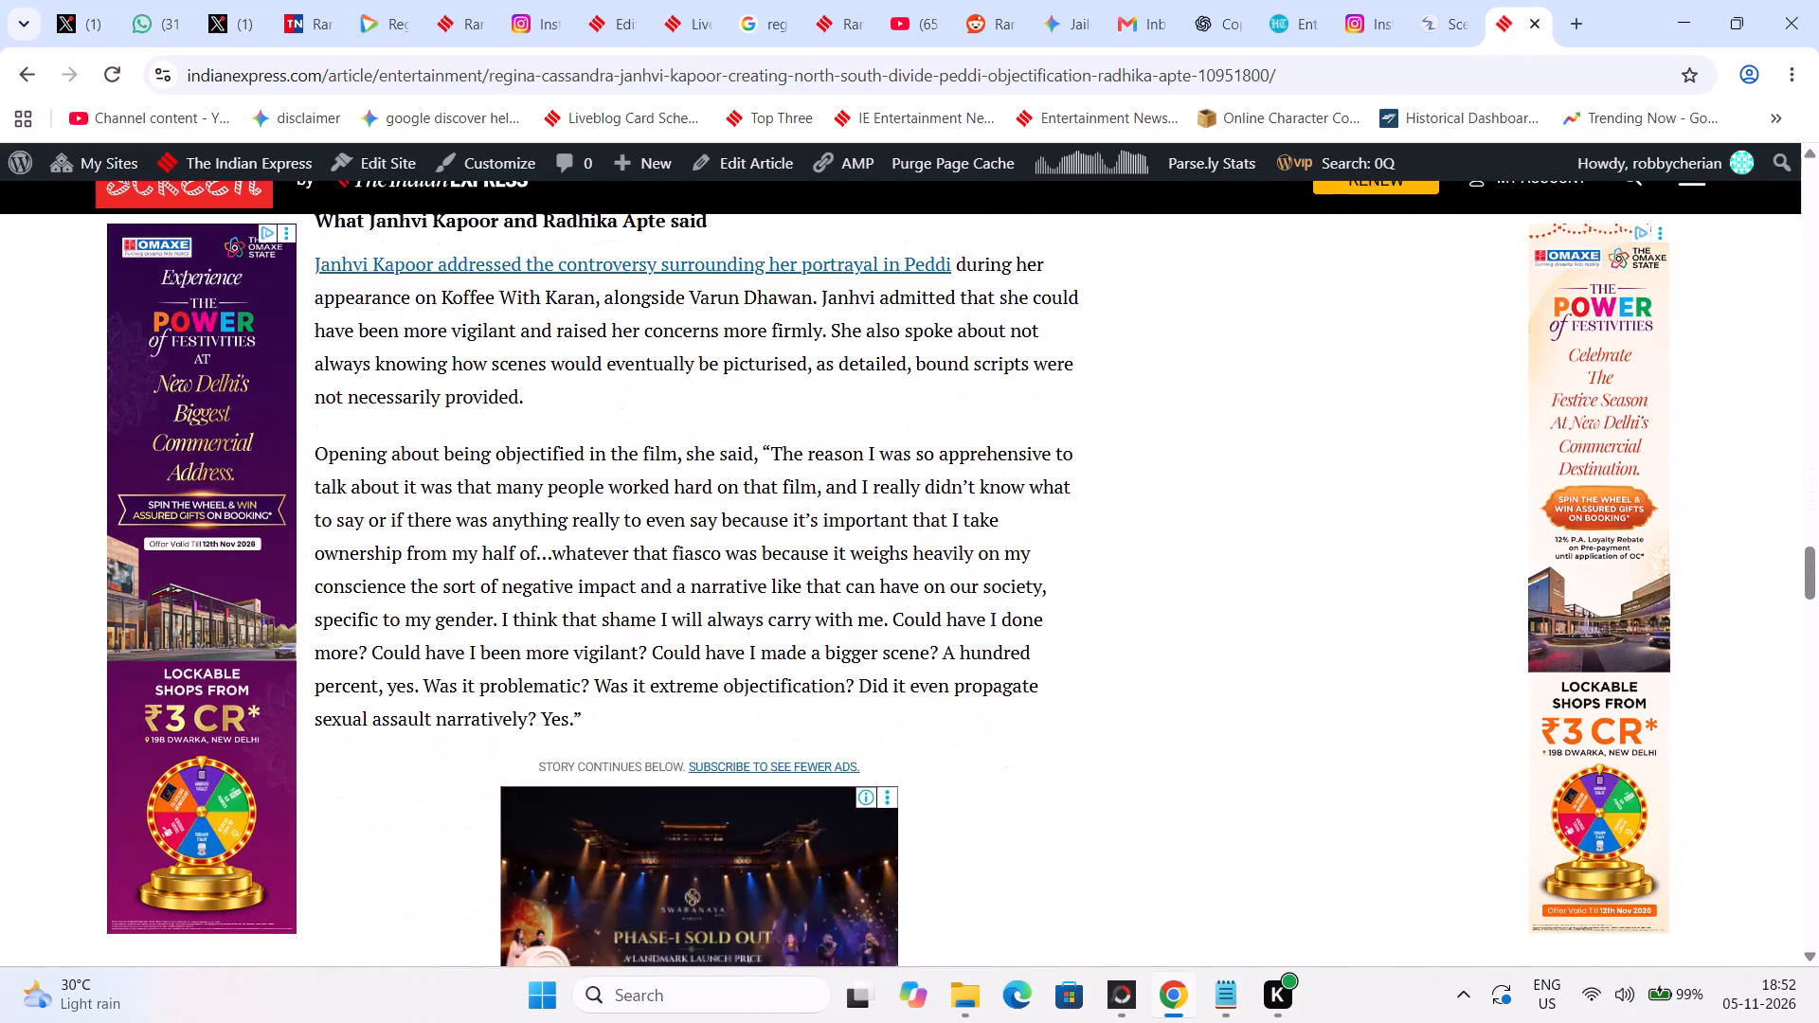
pyautogui.click(737, 172)
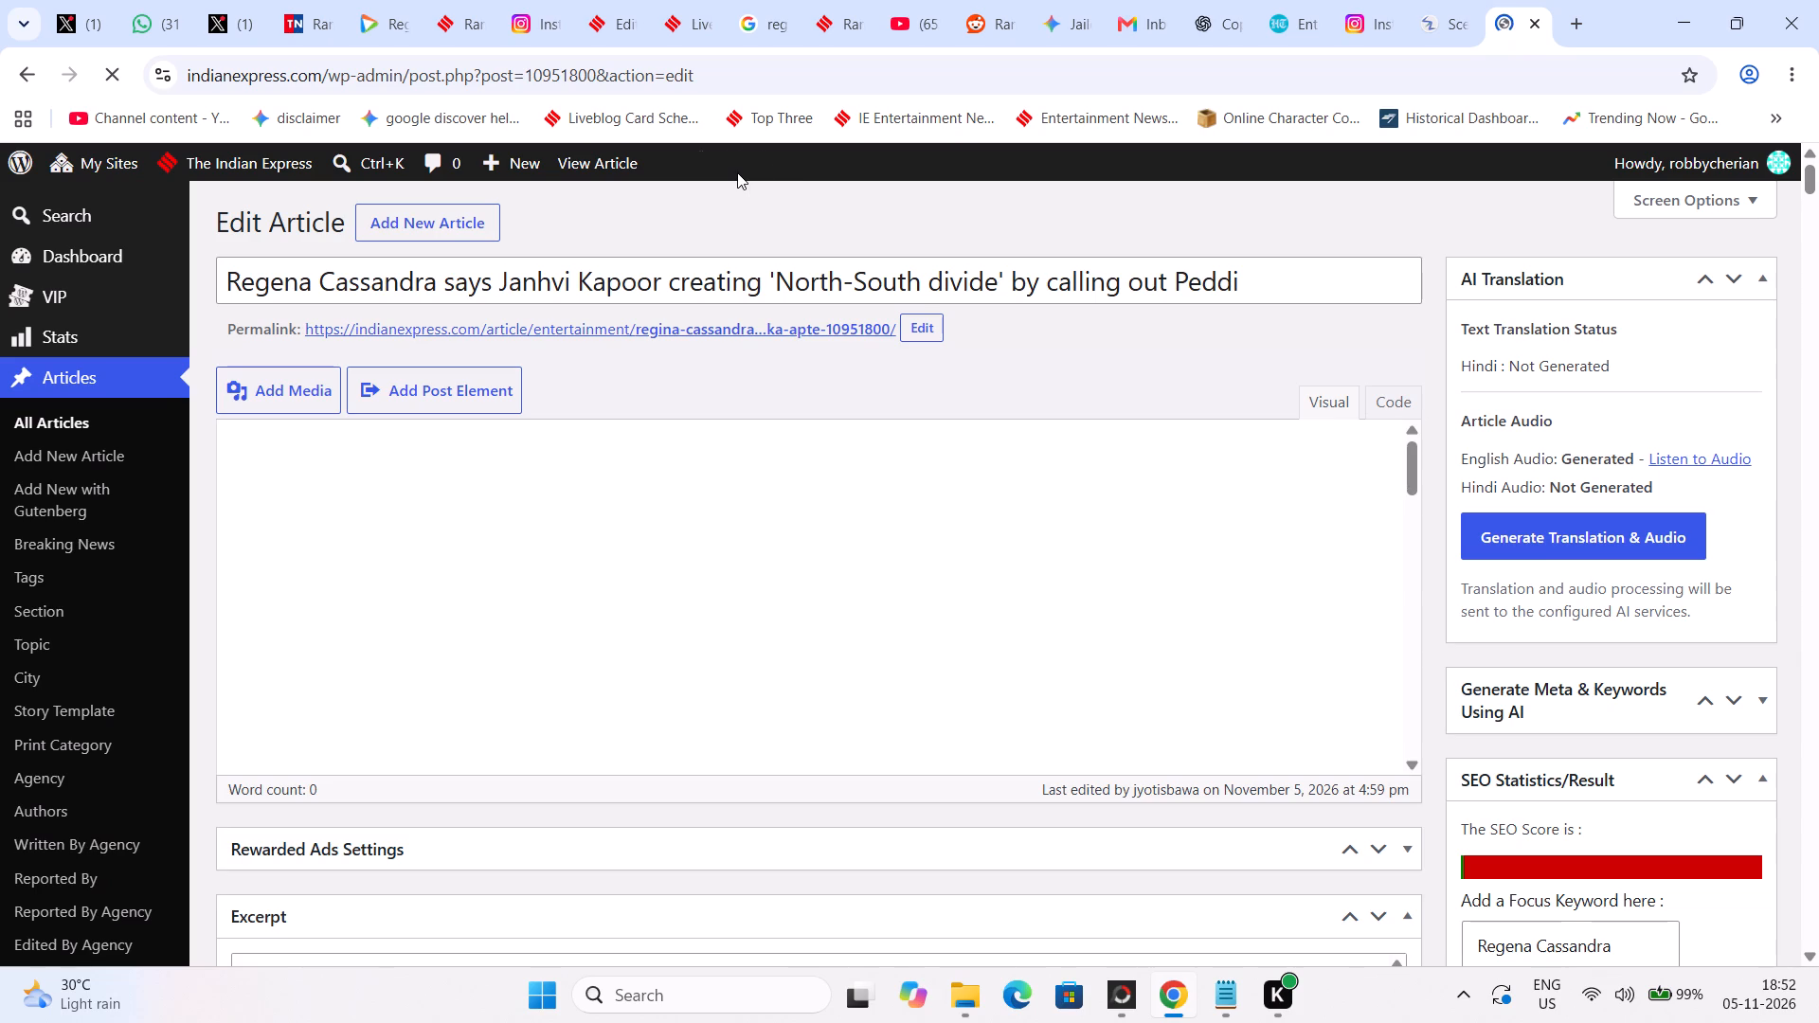
pyautogui.click(1538, 25)
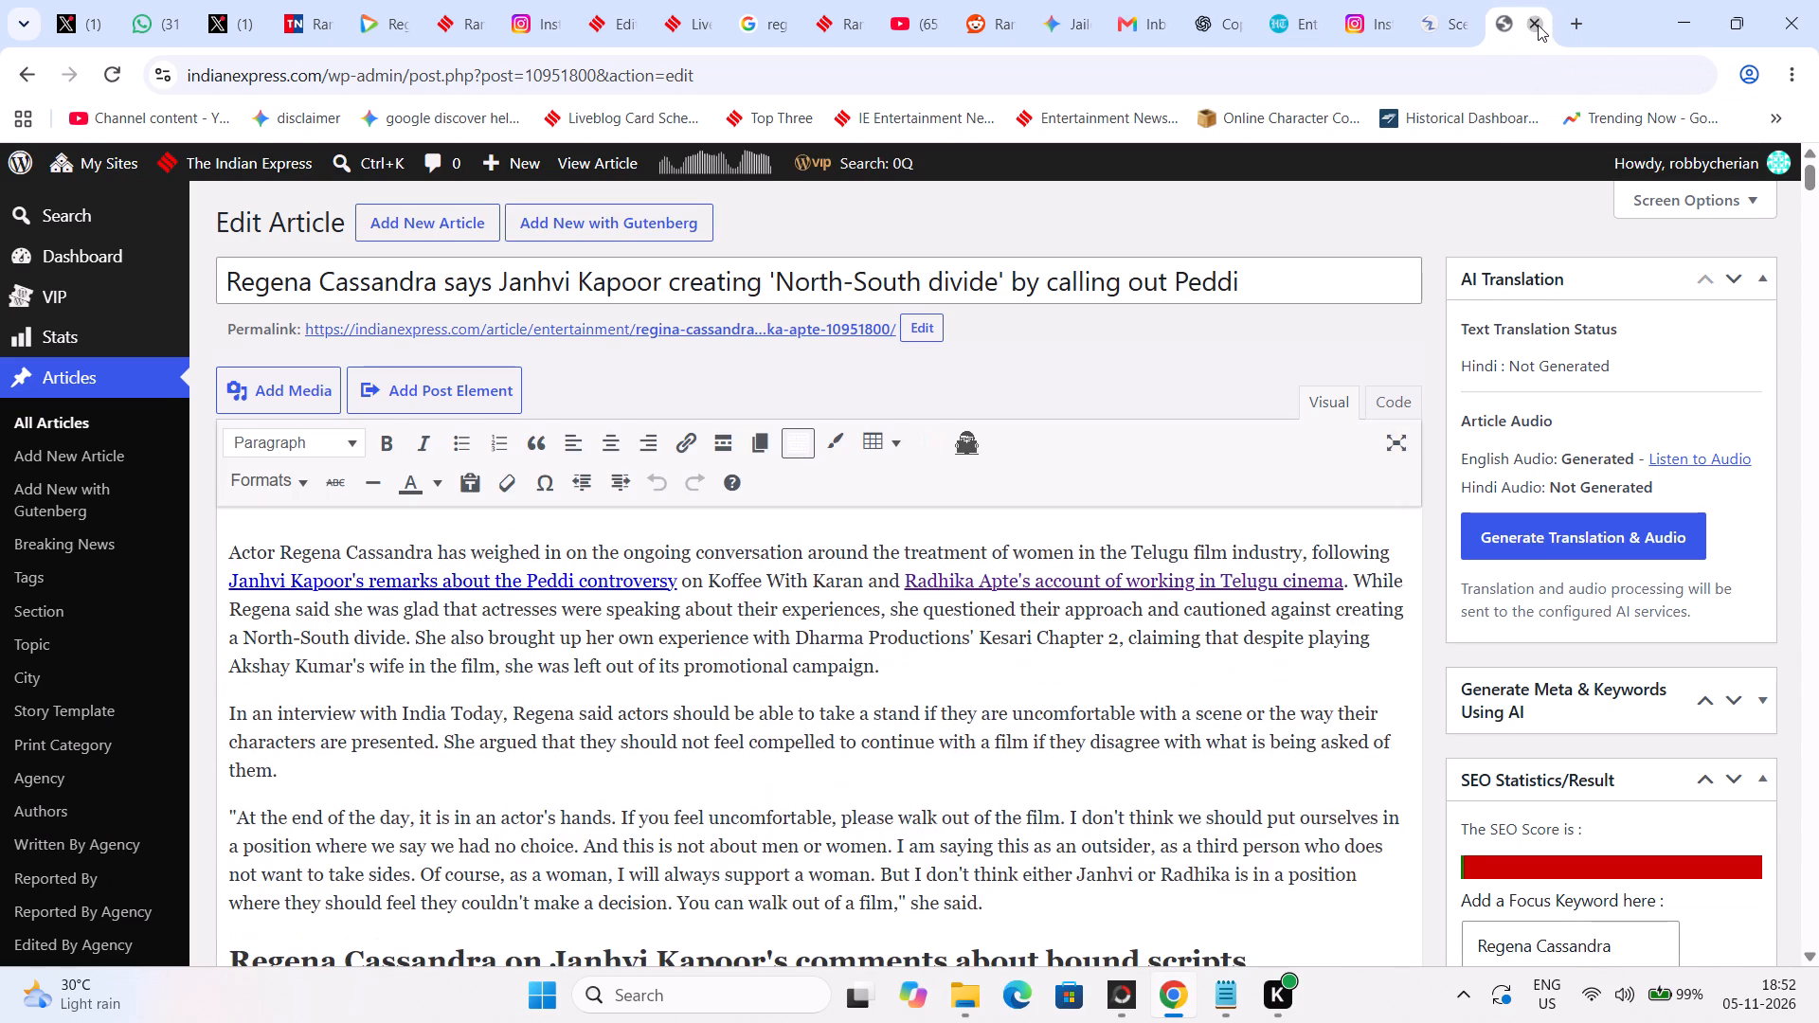
# Close the Times Now article on Sunil Lahri and the Bollywood Hungama article on Regina Cassandra.
pyautogui.click(371, 0)
pyautogui.click(336, 0)
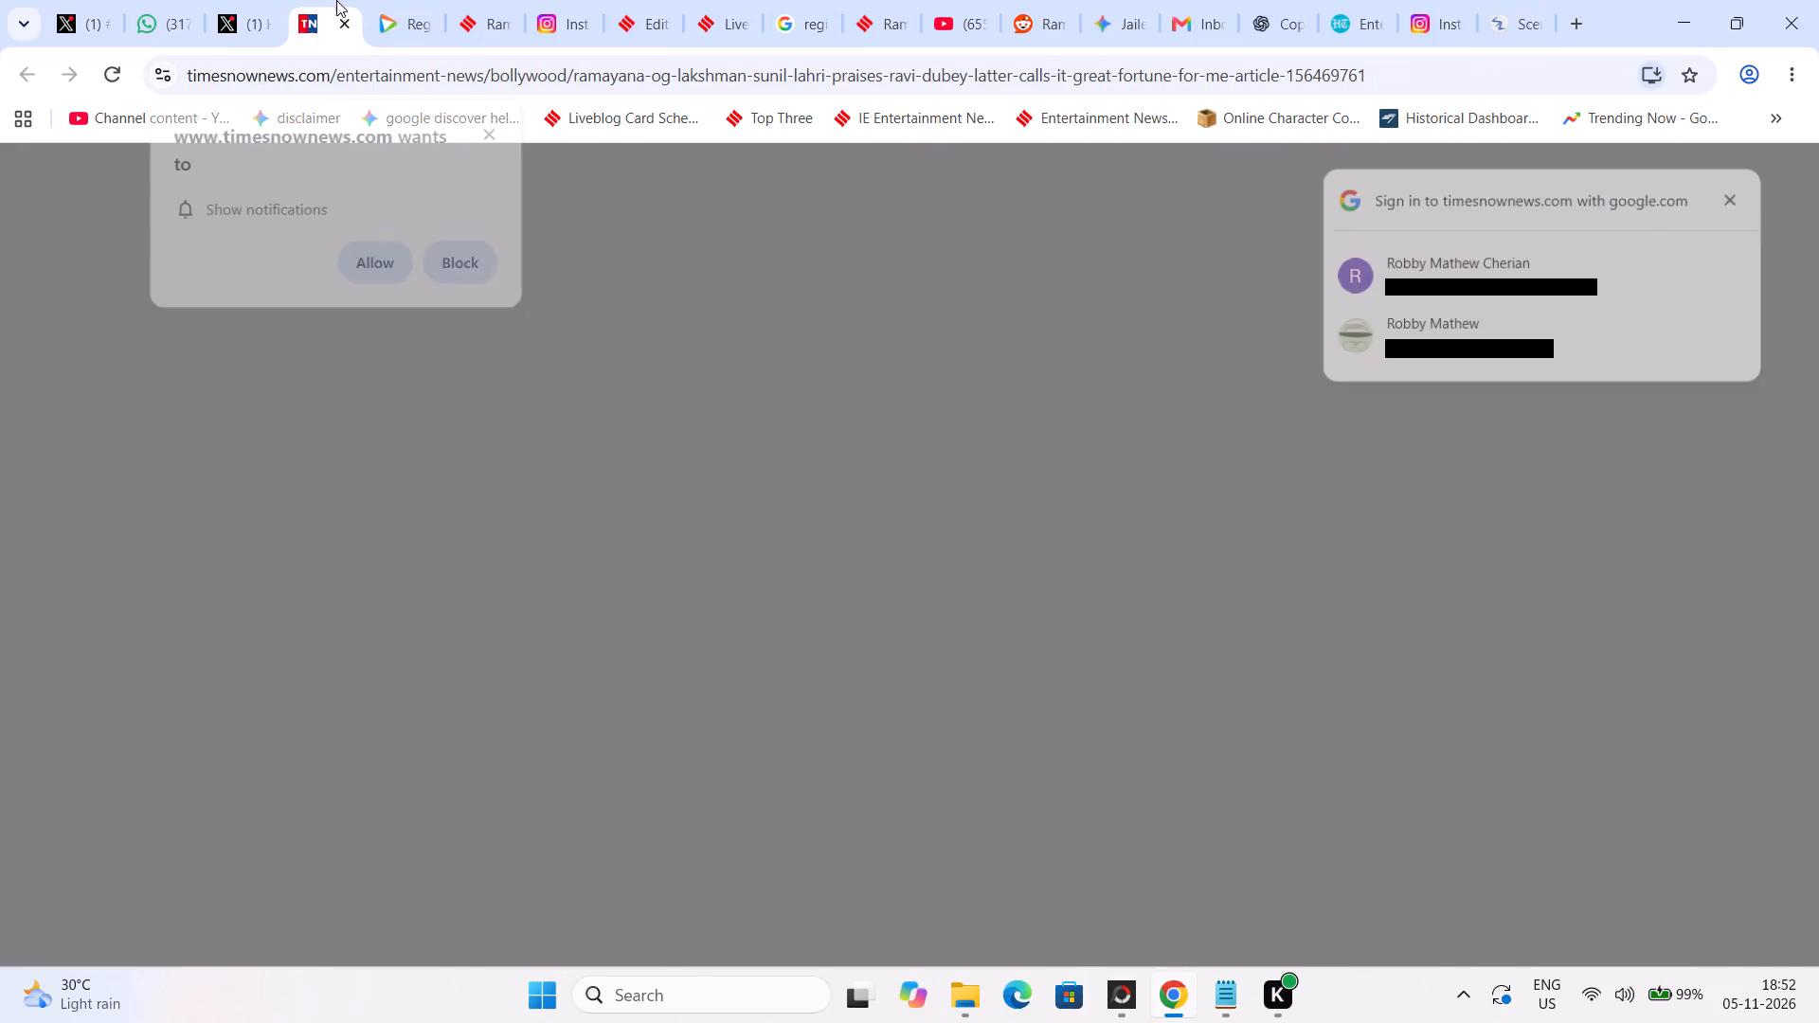
pyautogui.click(335, 21)
pyautogui.click(344, 23)
pyautogui.click(346, 23)
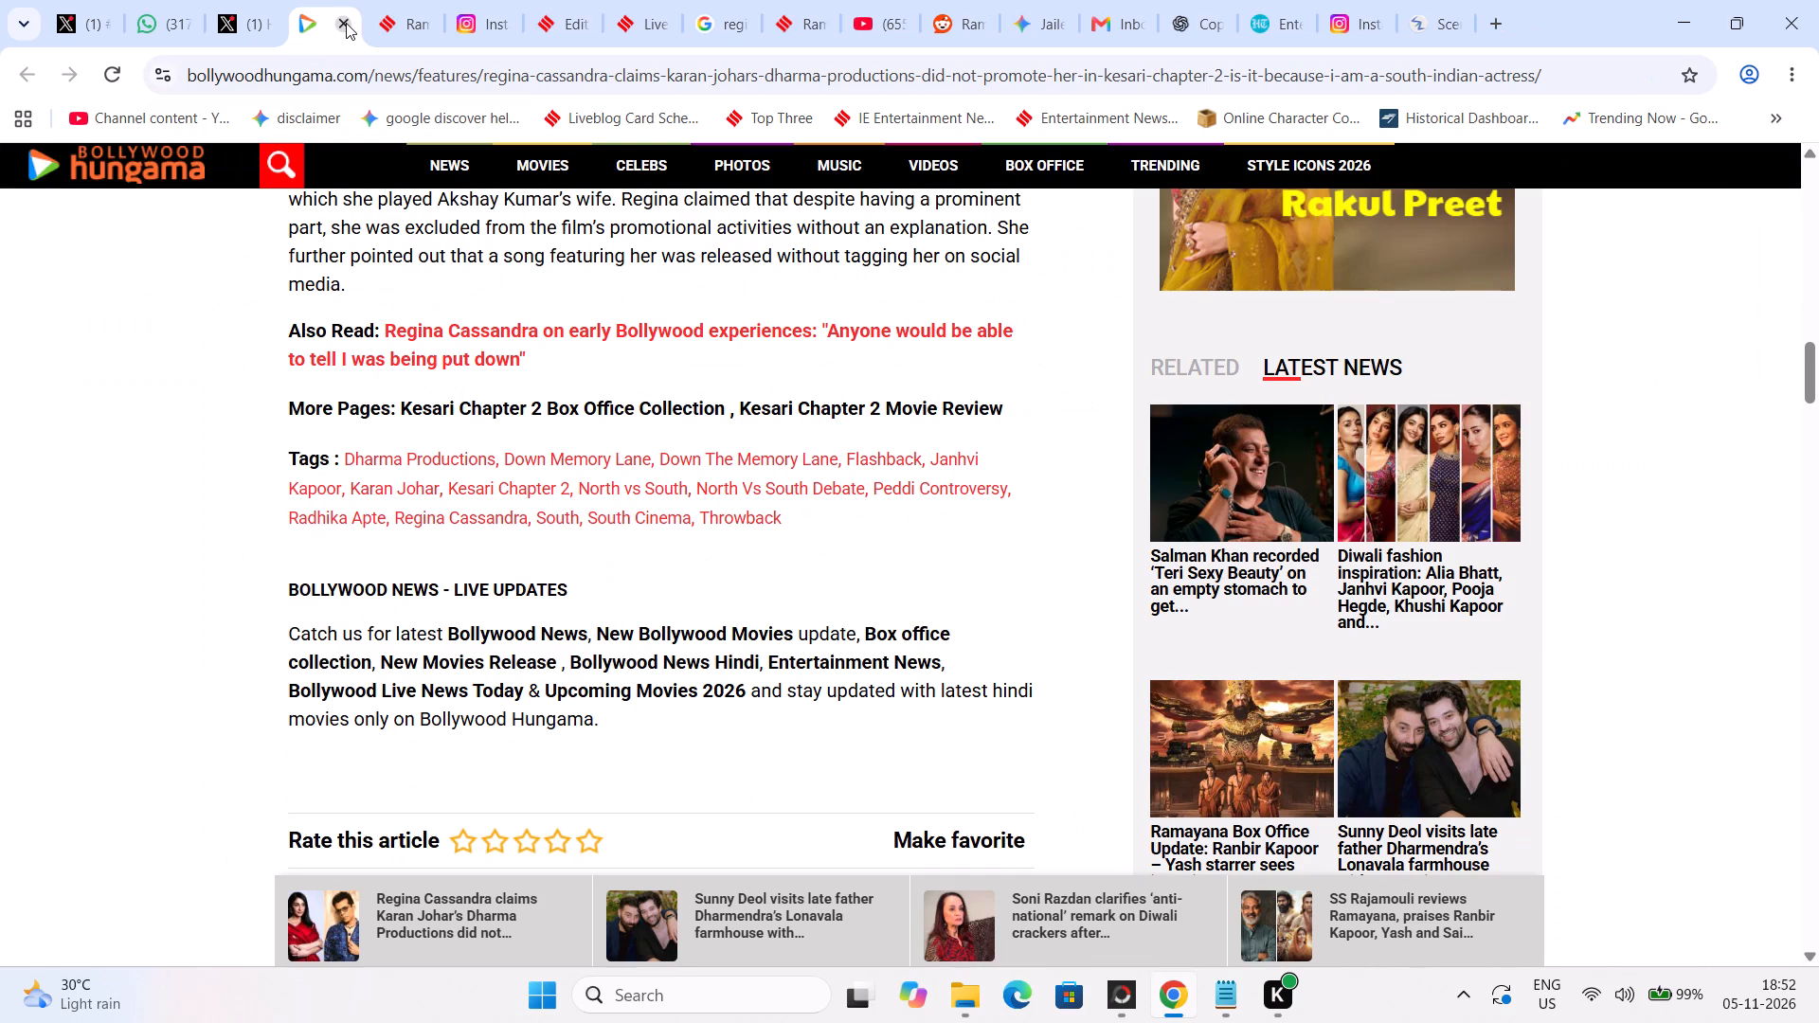
# Return to the X home feed, expand the IANS post on Raghava Lawrence and Rajinikanth's birthday, and look further for Ramayana reactions.
pyautogui.click(225, 0)
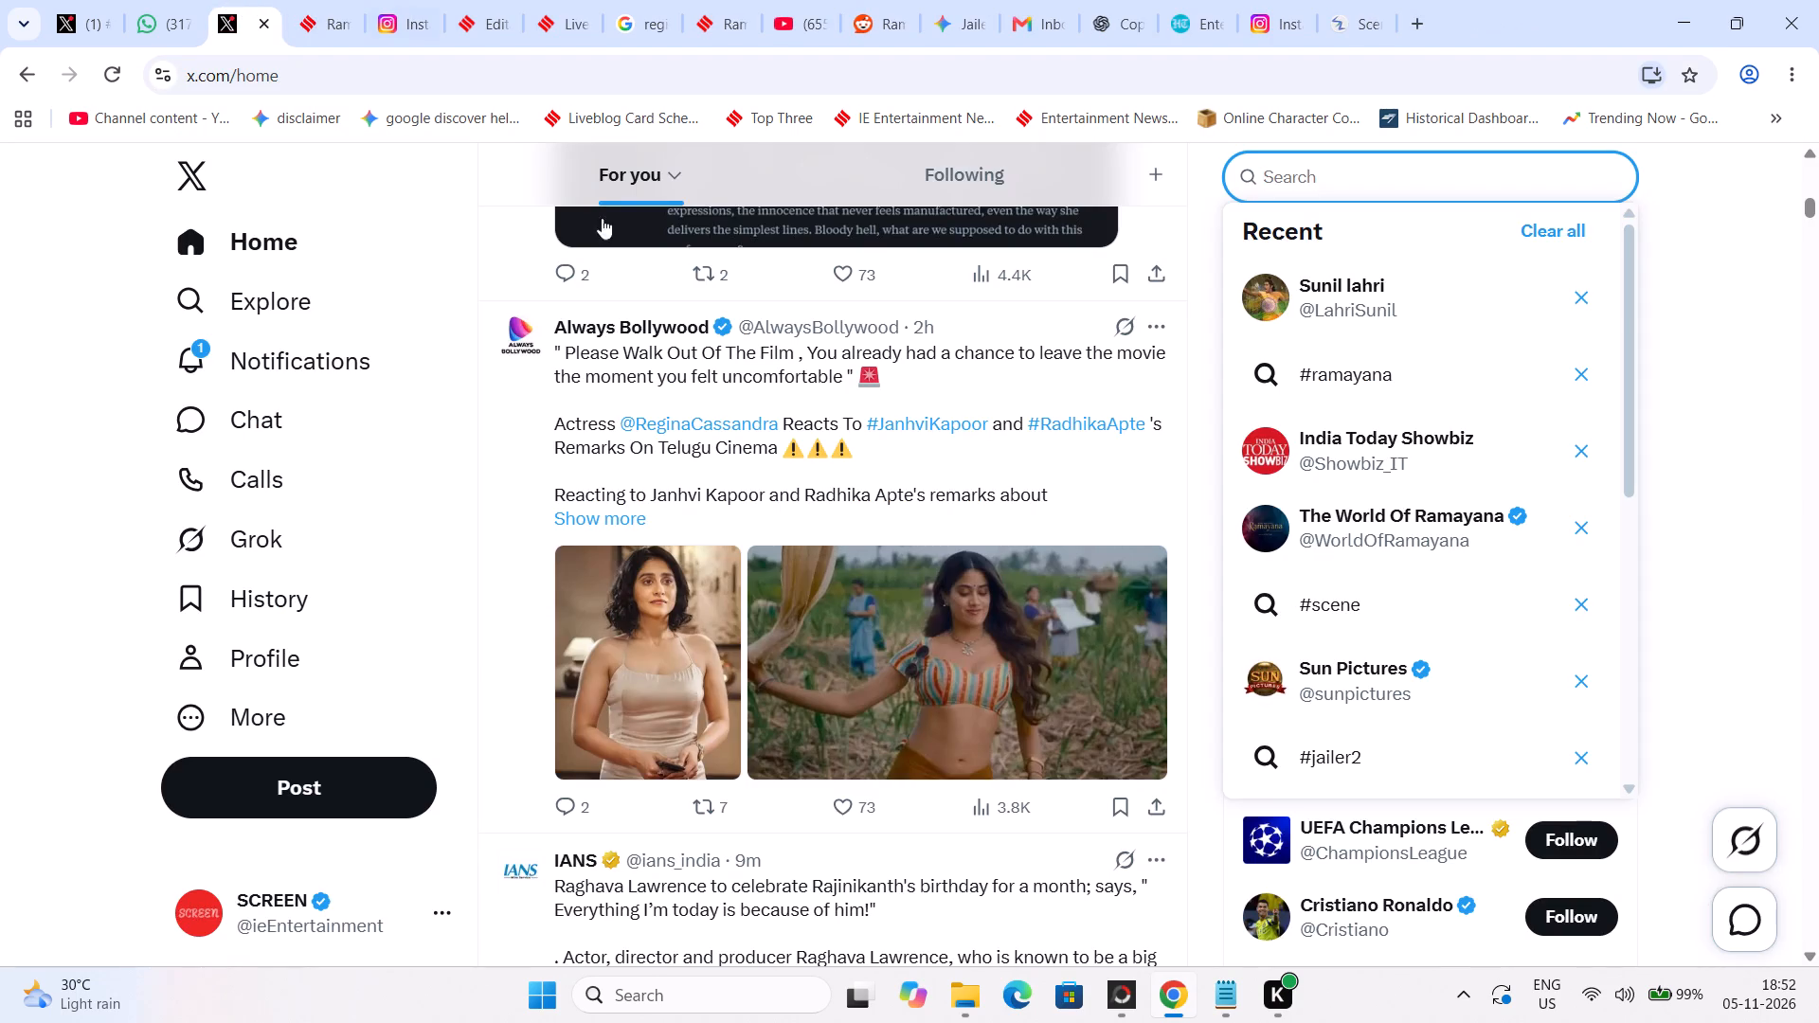
pyautogui.scroll(-4, 630, 338)
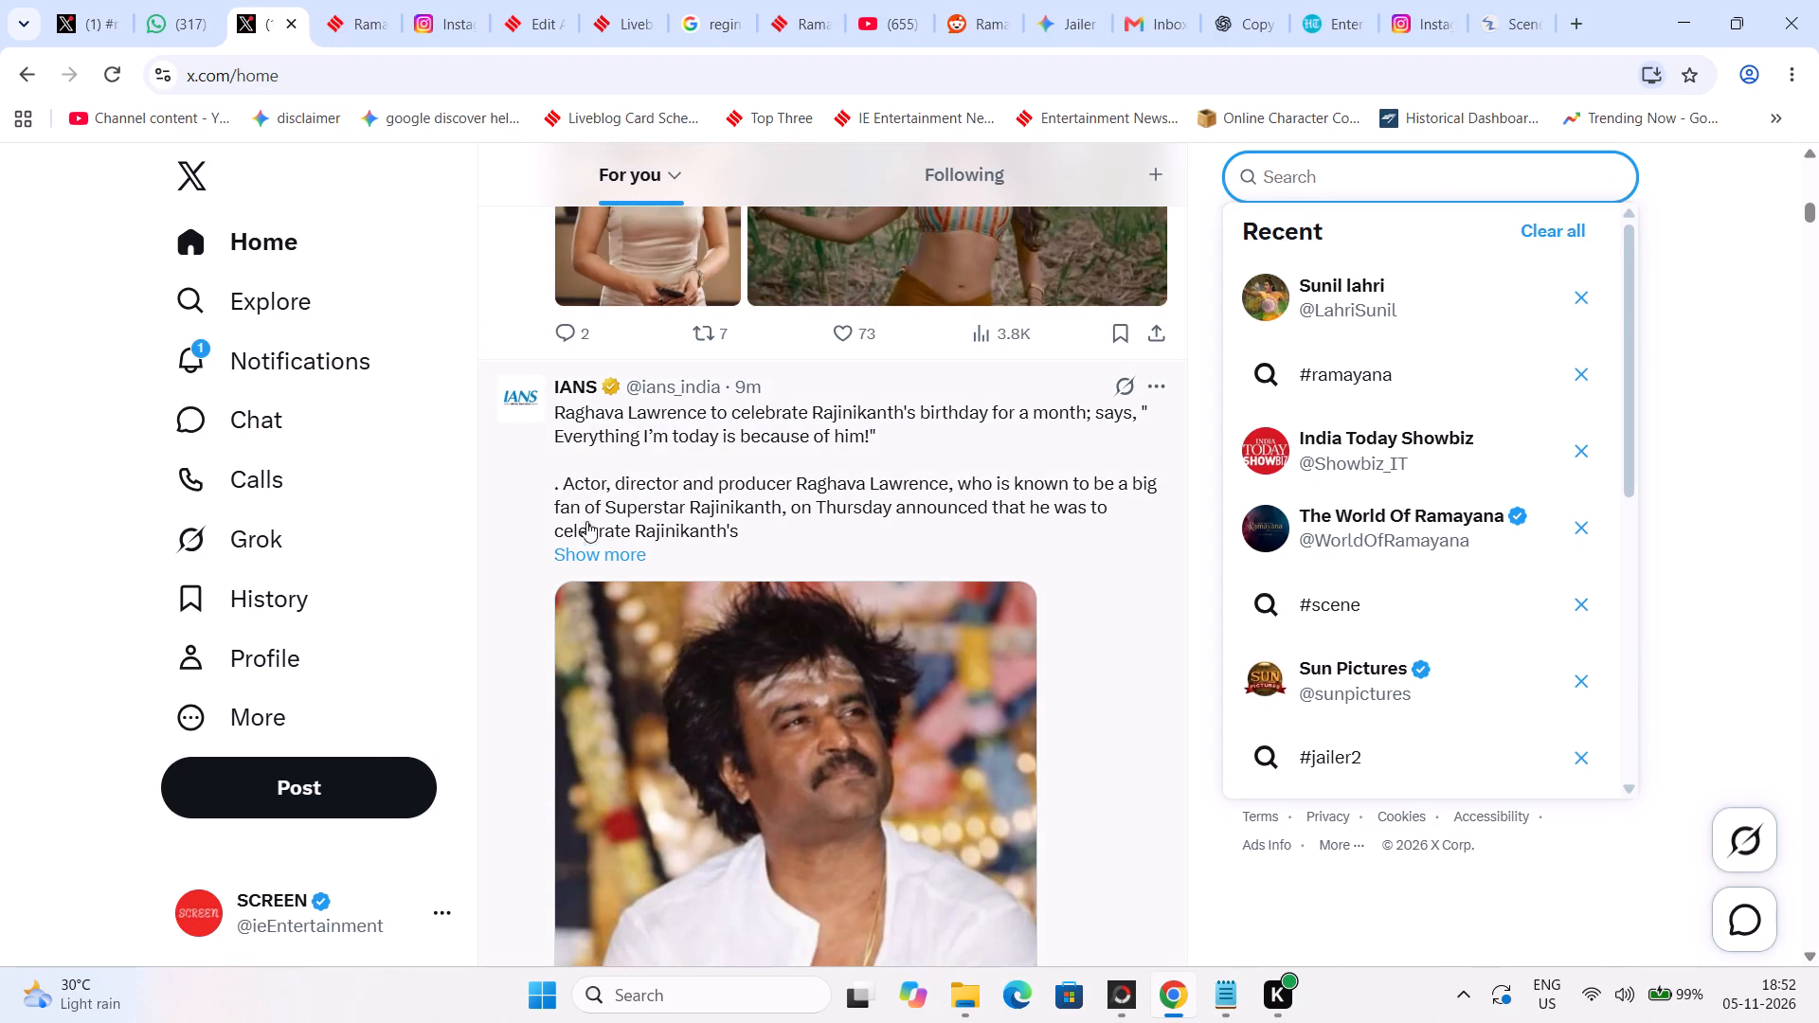
pyautogui.click(586, 561)
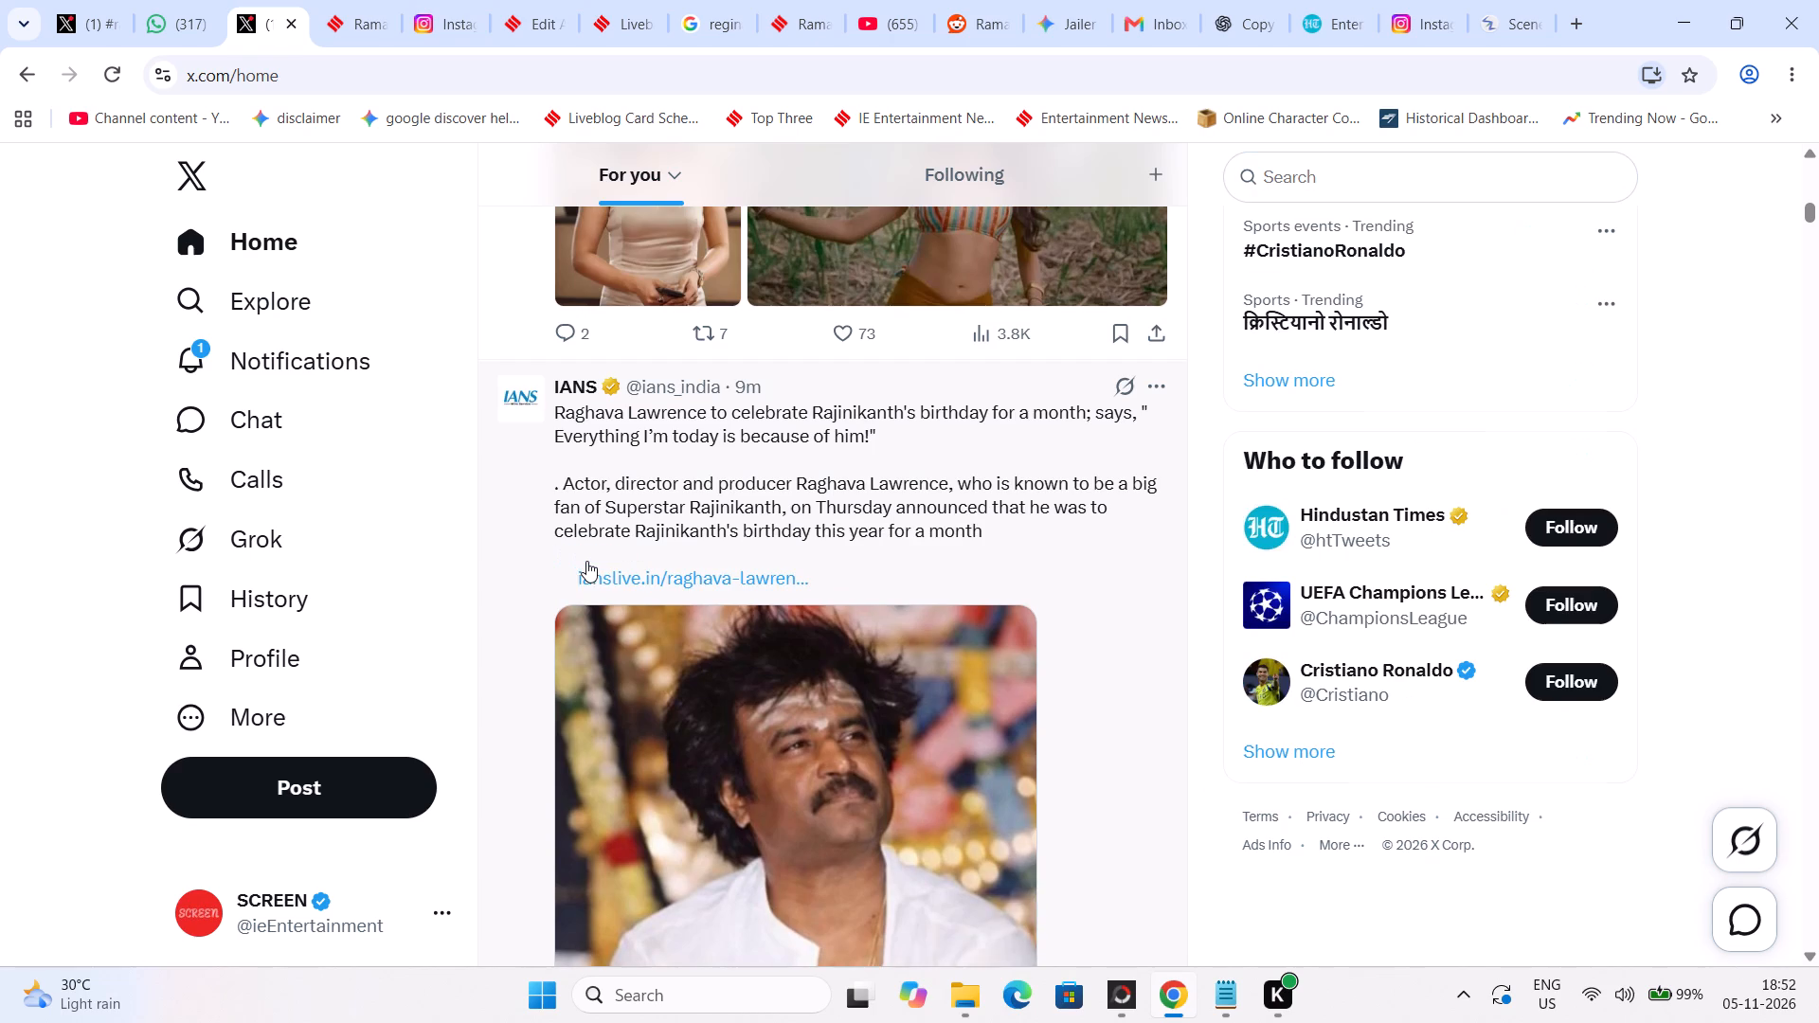
pyautogui.scroll(-12, 586, 561)
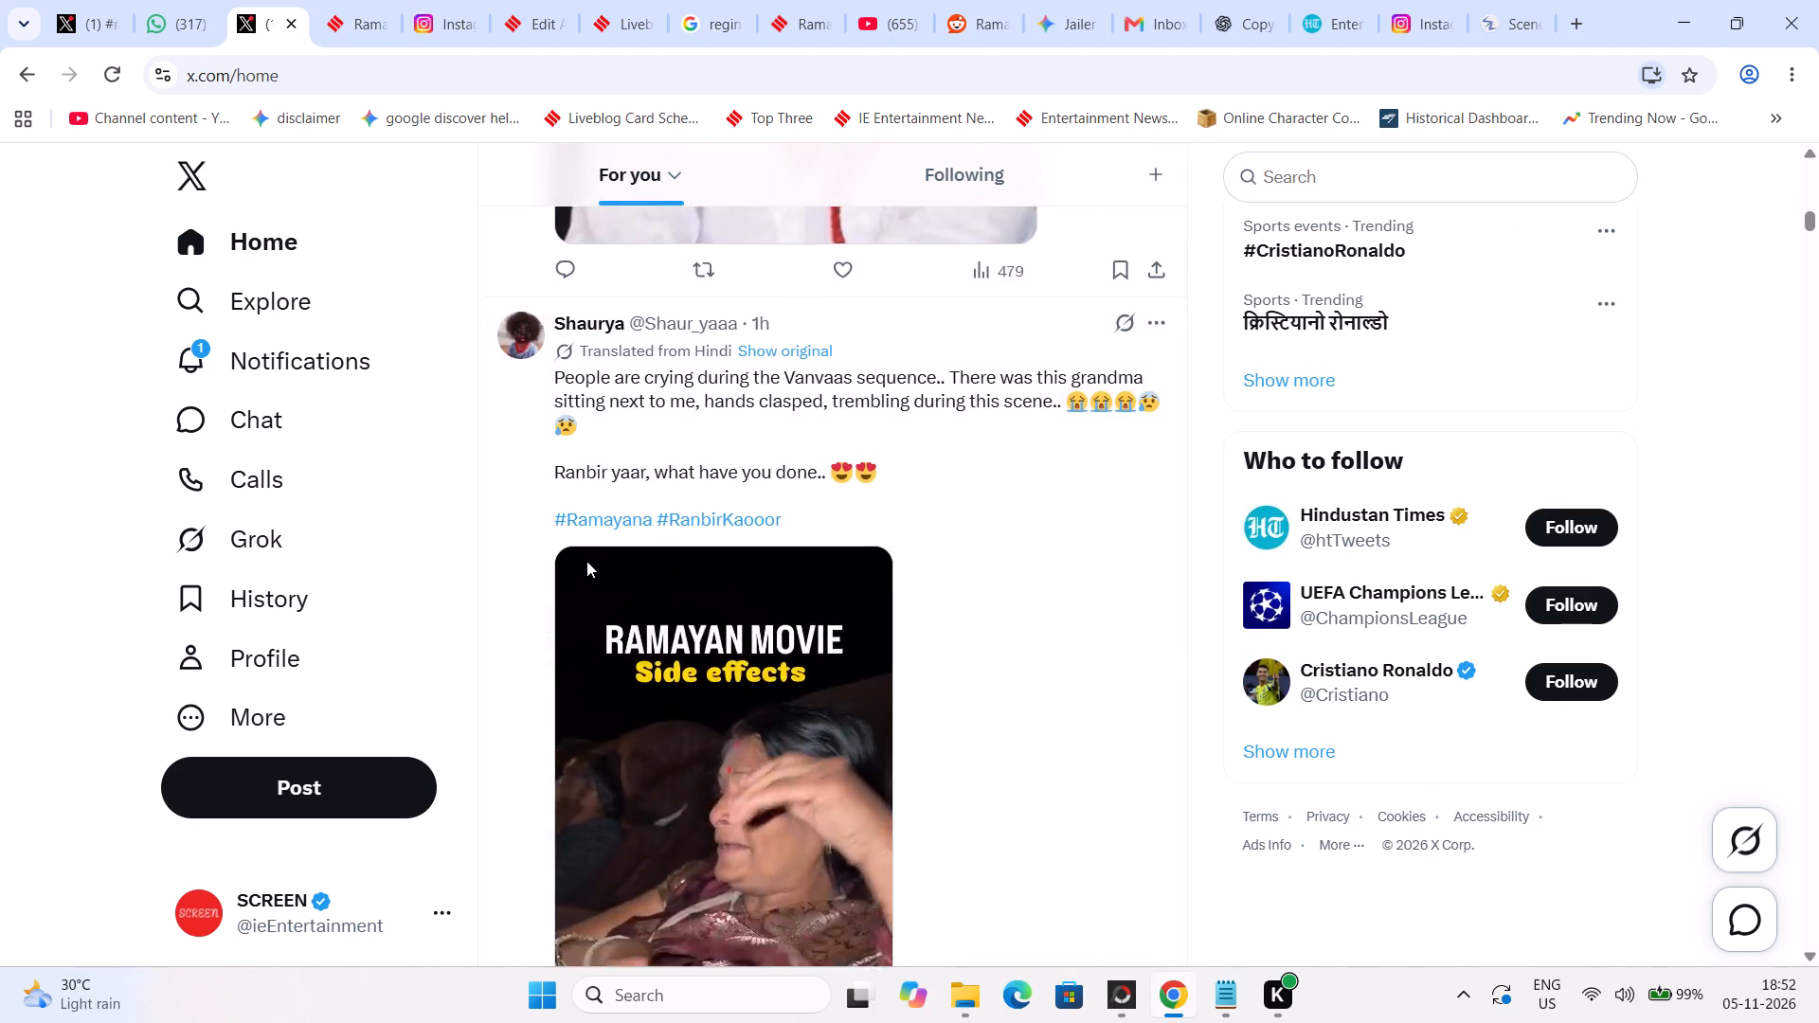
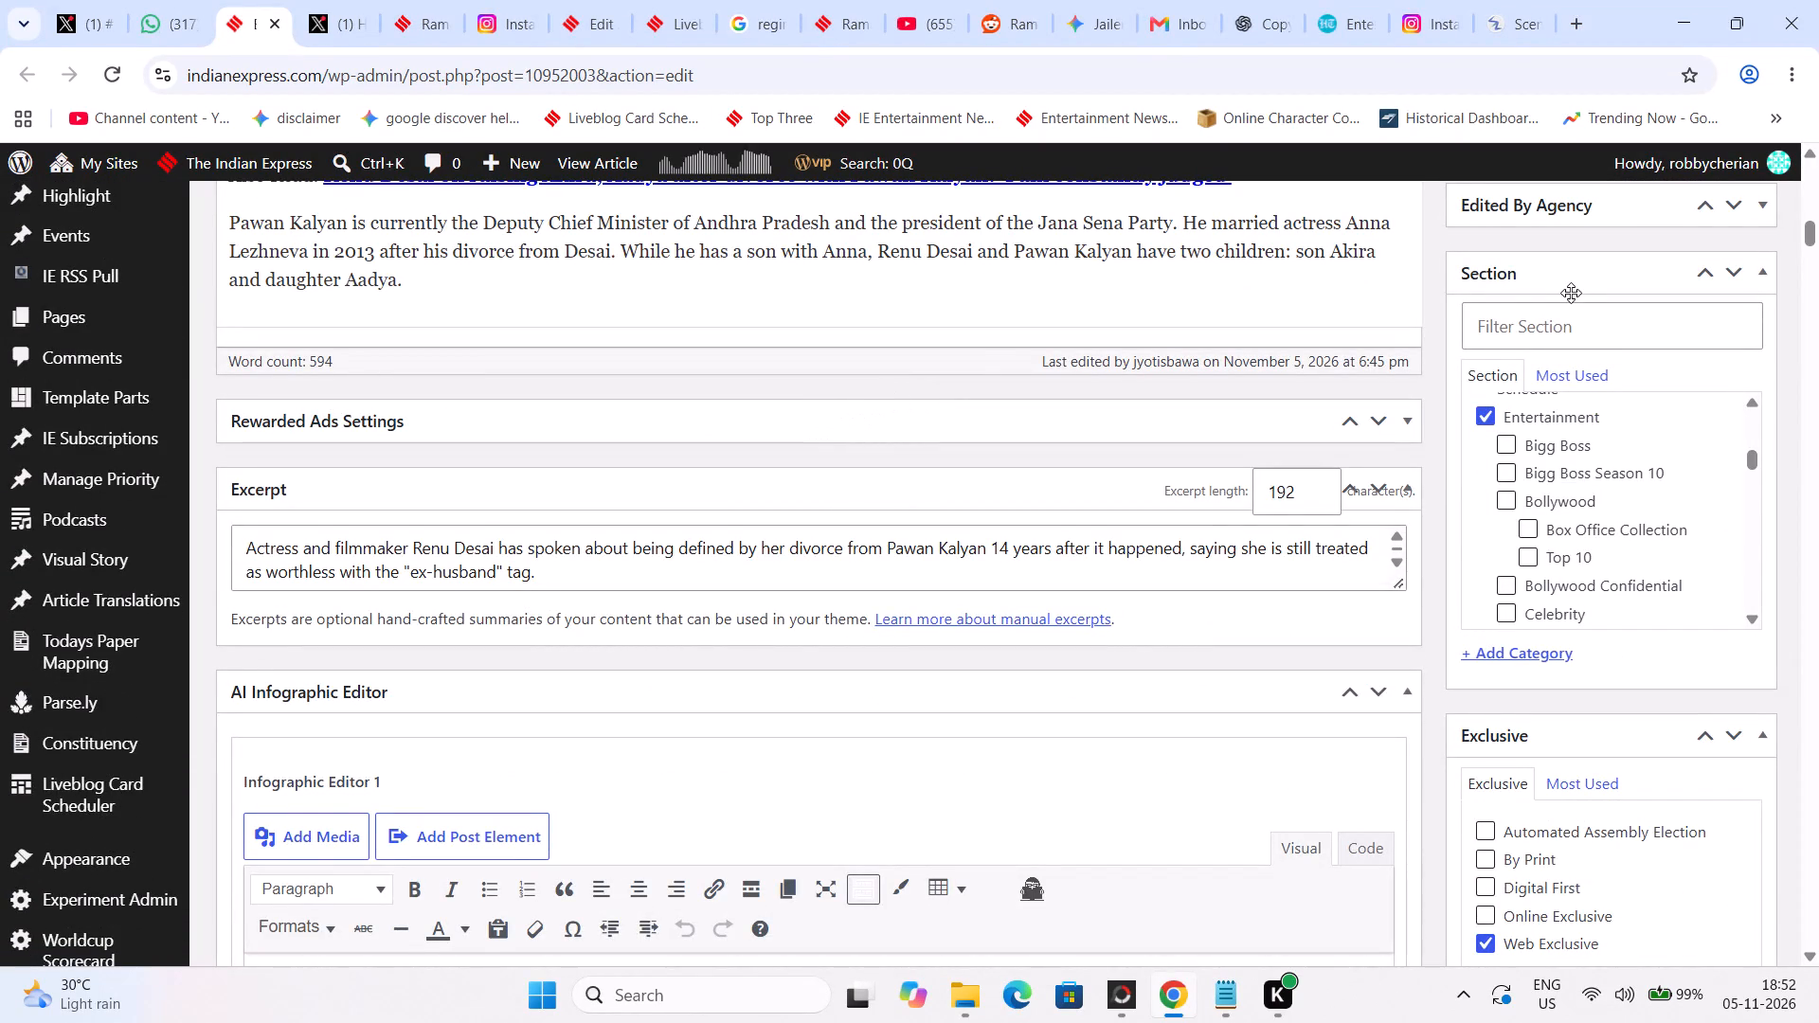
# Publish the draft article on Renu Desai's remarks about hate after her divorce from Pawan Kalyan.
pyautogui.scroll(15, 1571, 293)
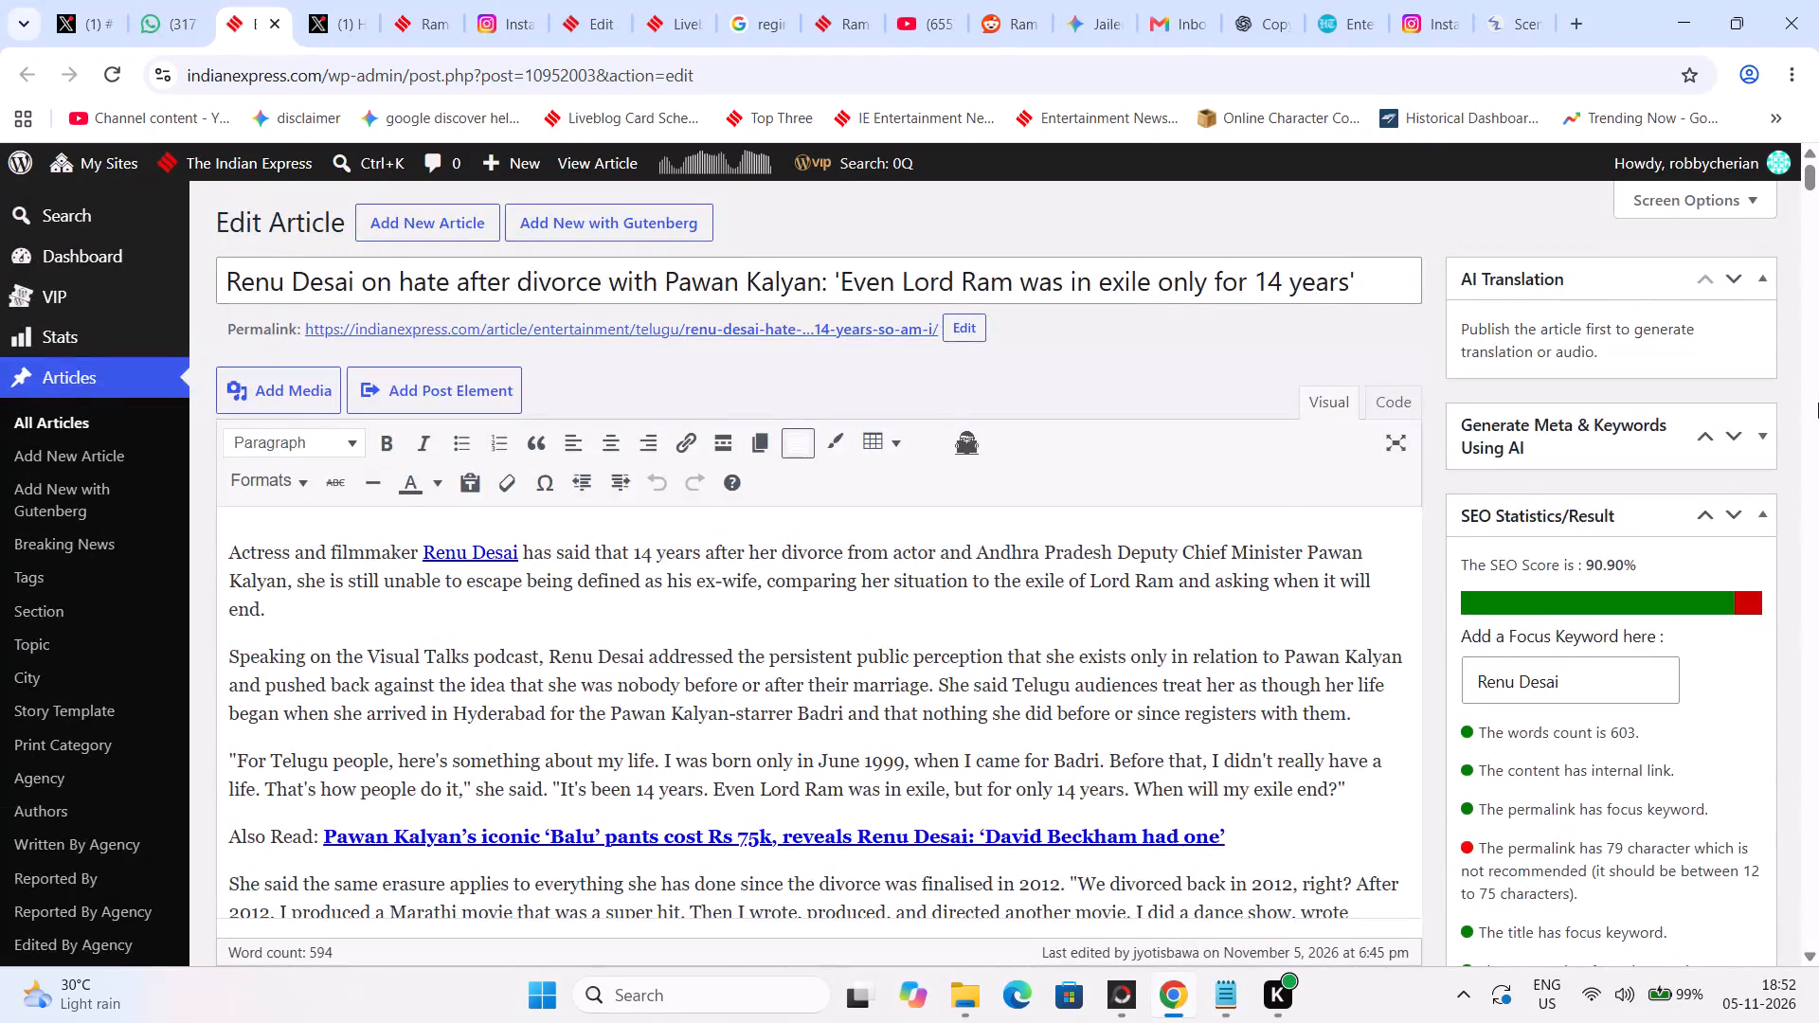
pyautogui.doubleClick(1818, 403)
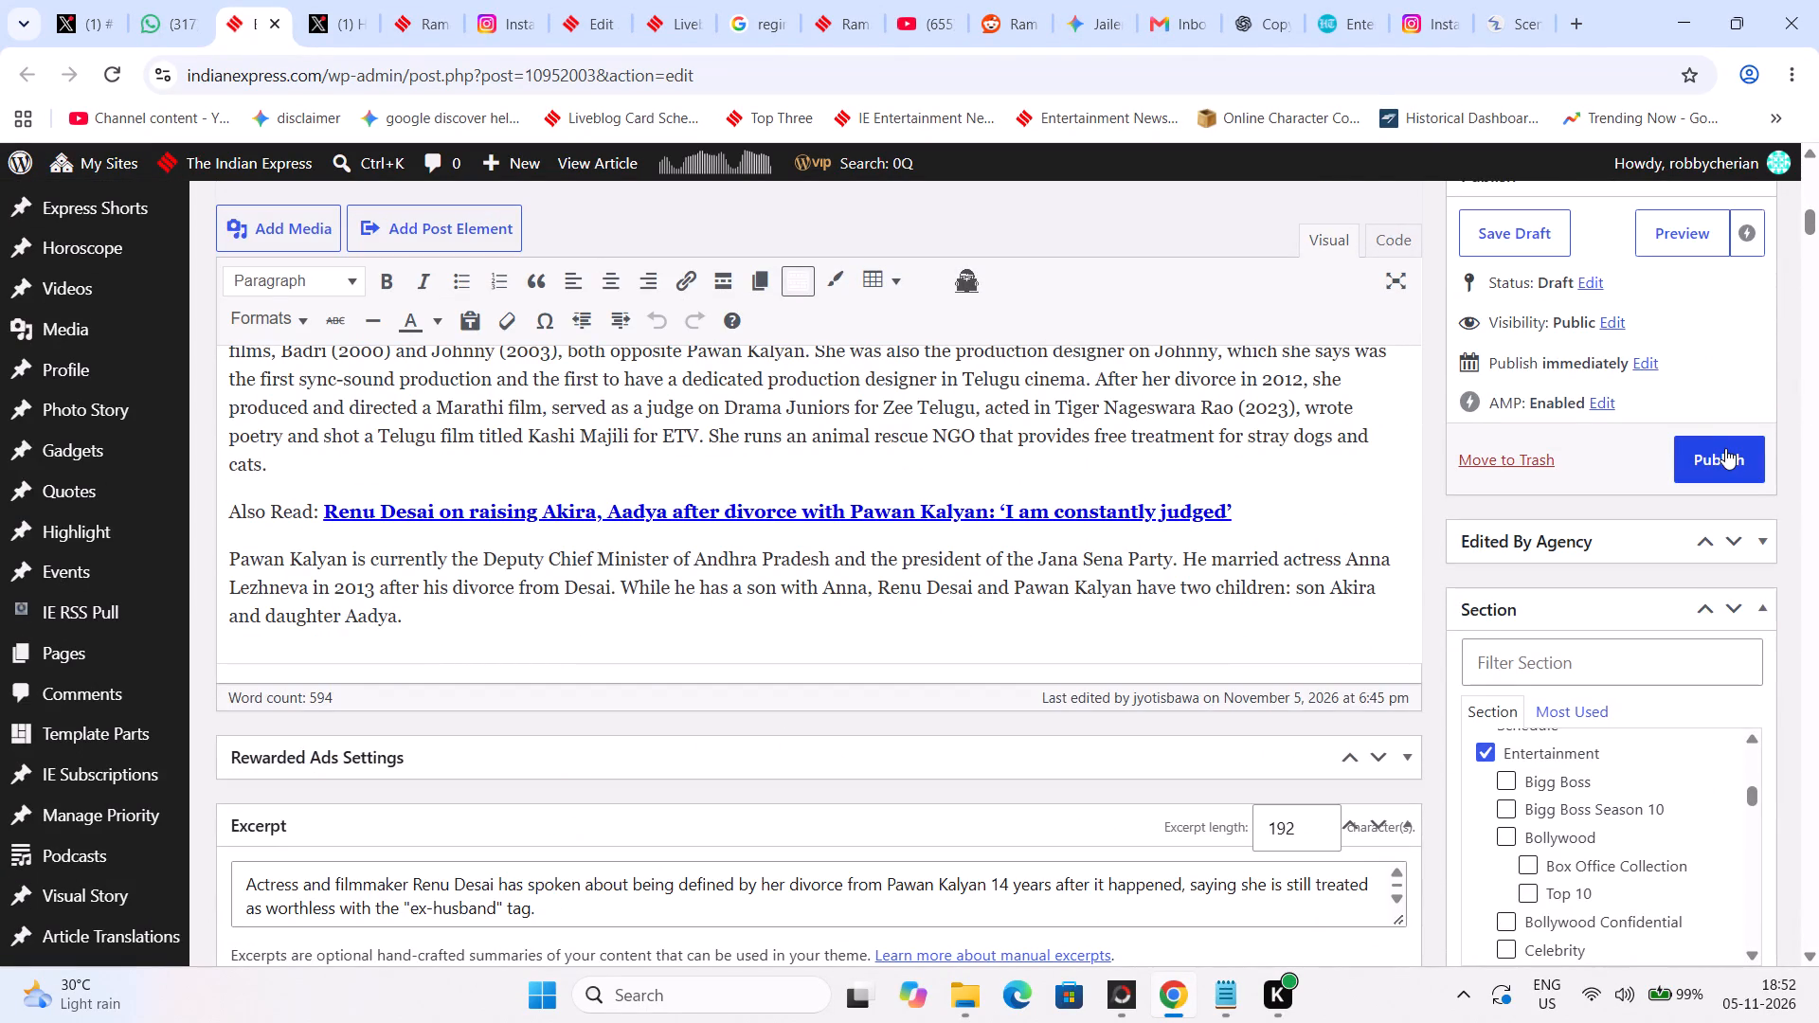
pyautogui.click(1725, 448)
pyautogui.click(1818, 521)
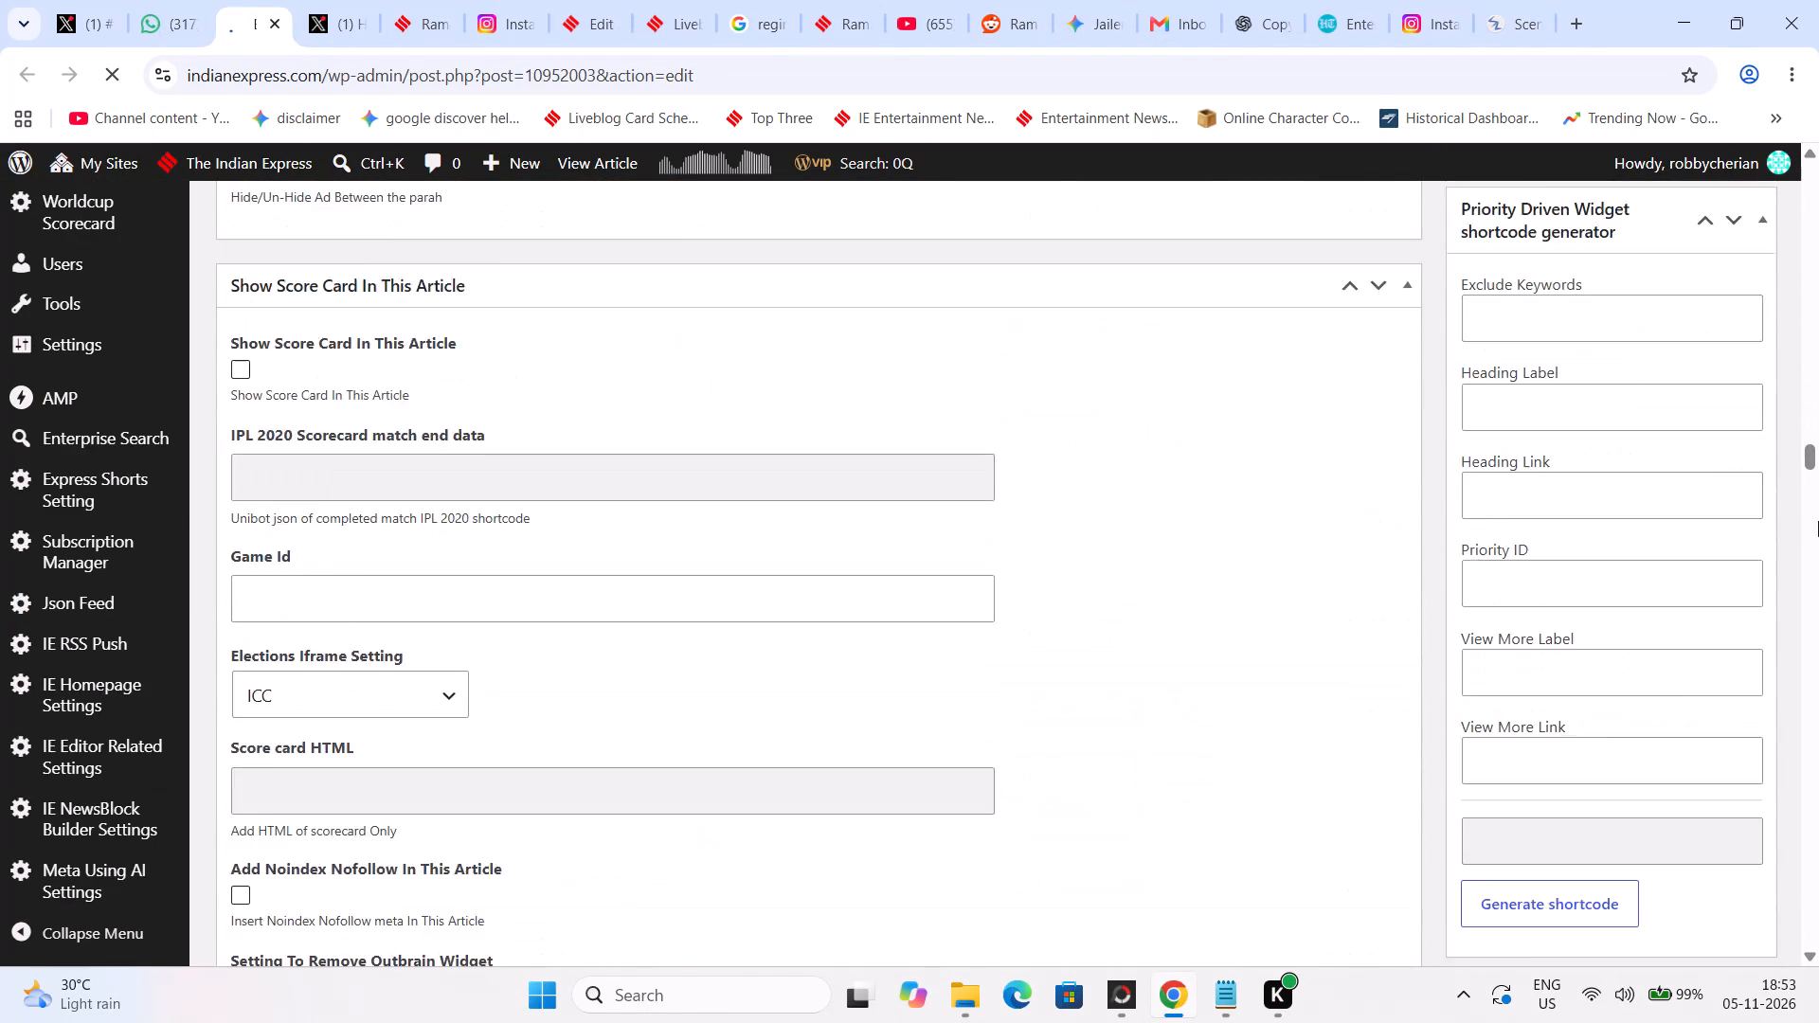
pyautogui.doubleClick(1818, 521)
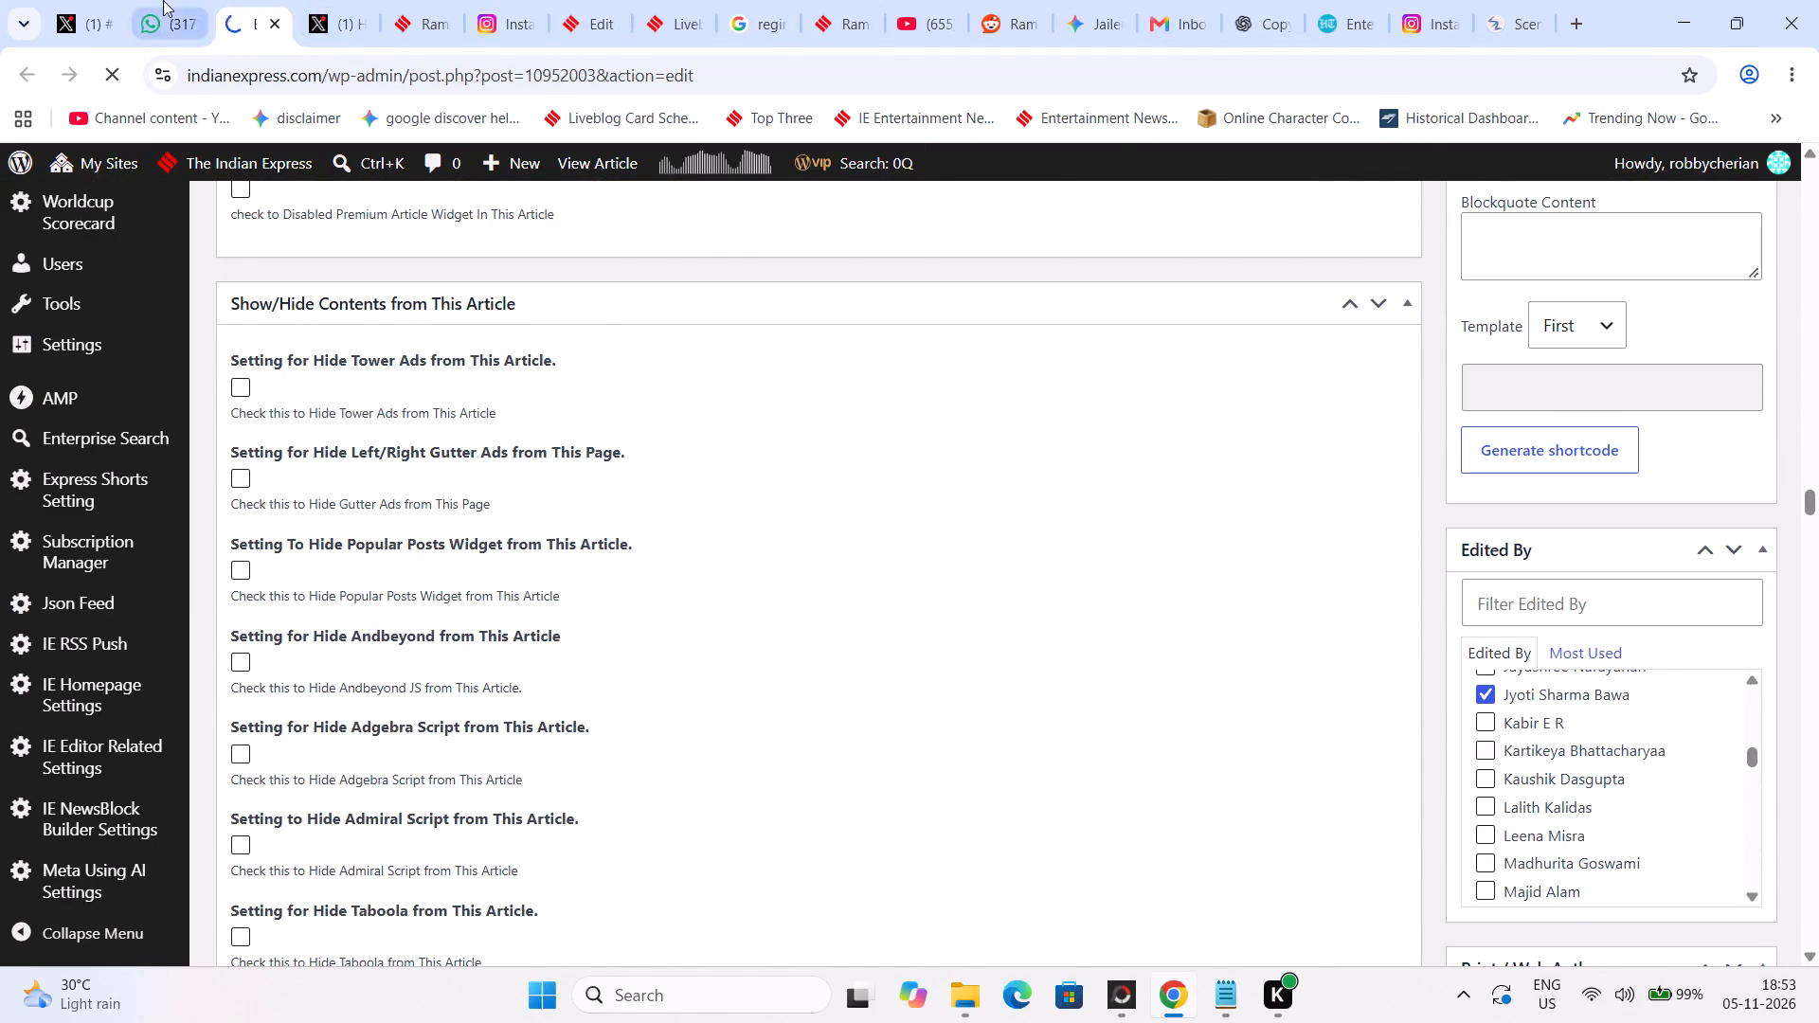